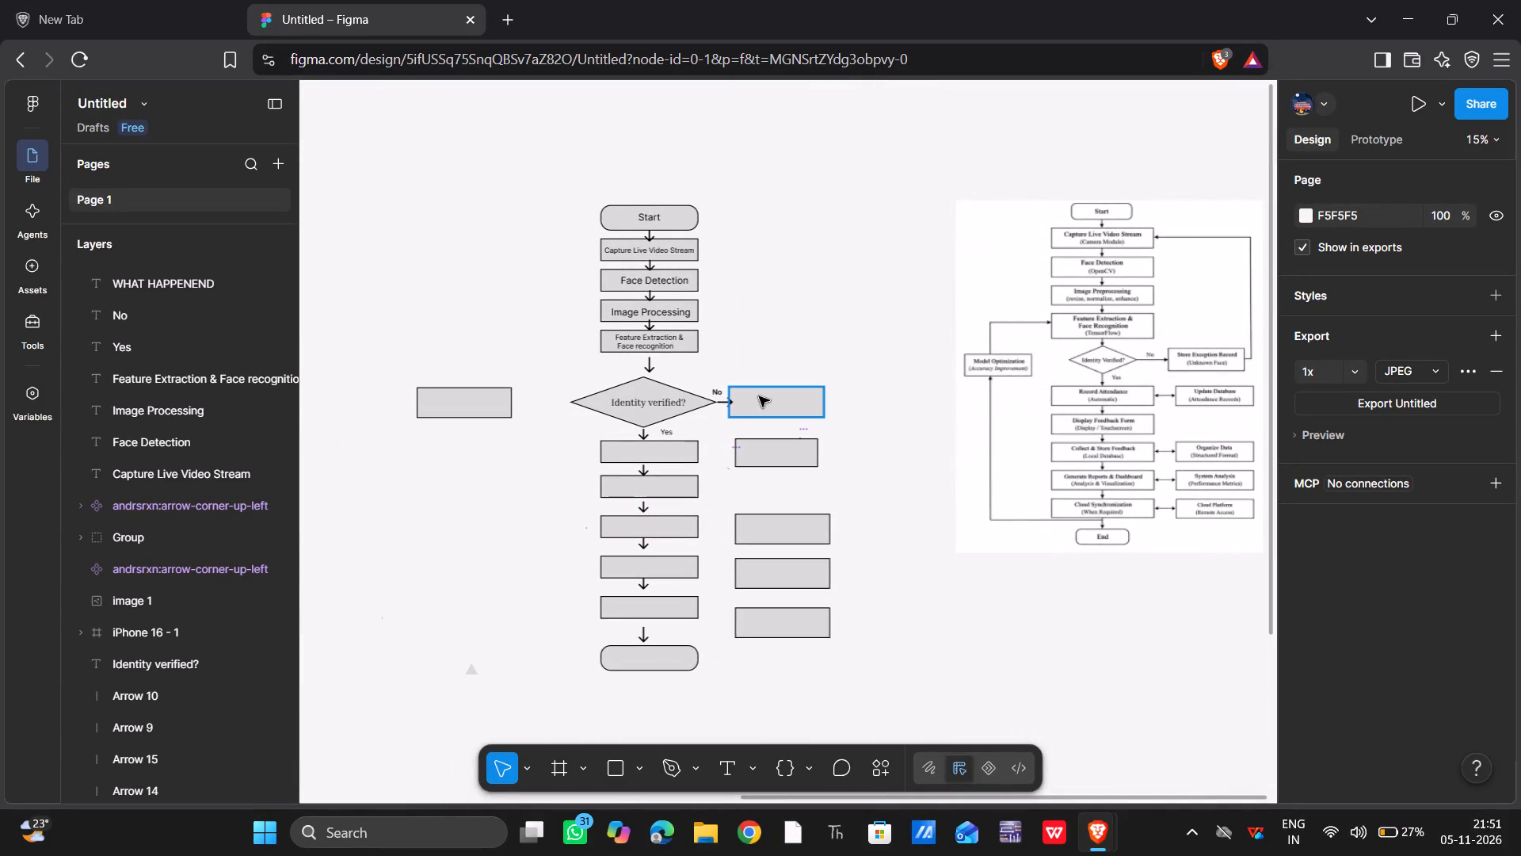
Add a text label reading "Store" inside the empty box on the No branch of the "Identity verified?" decision.
left_click(759, 400)
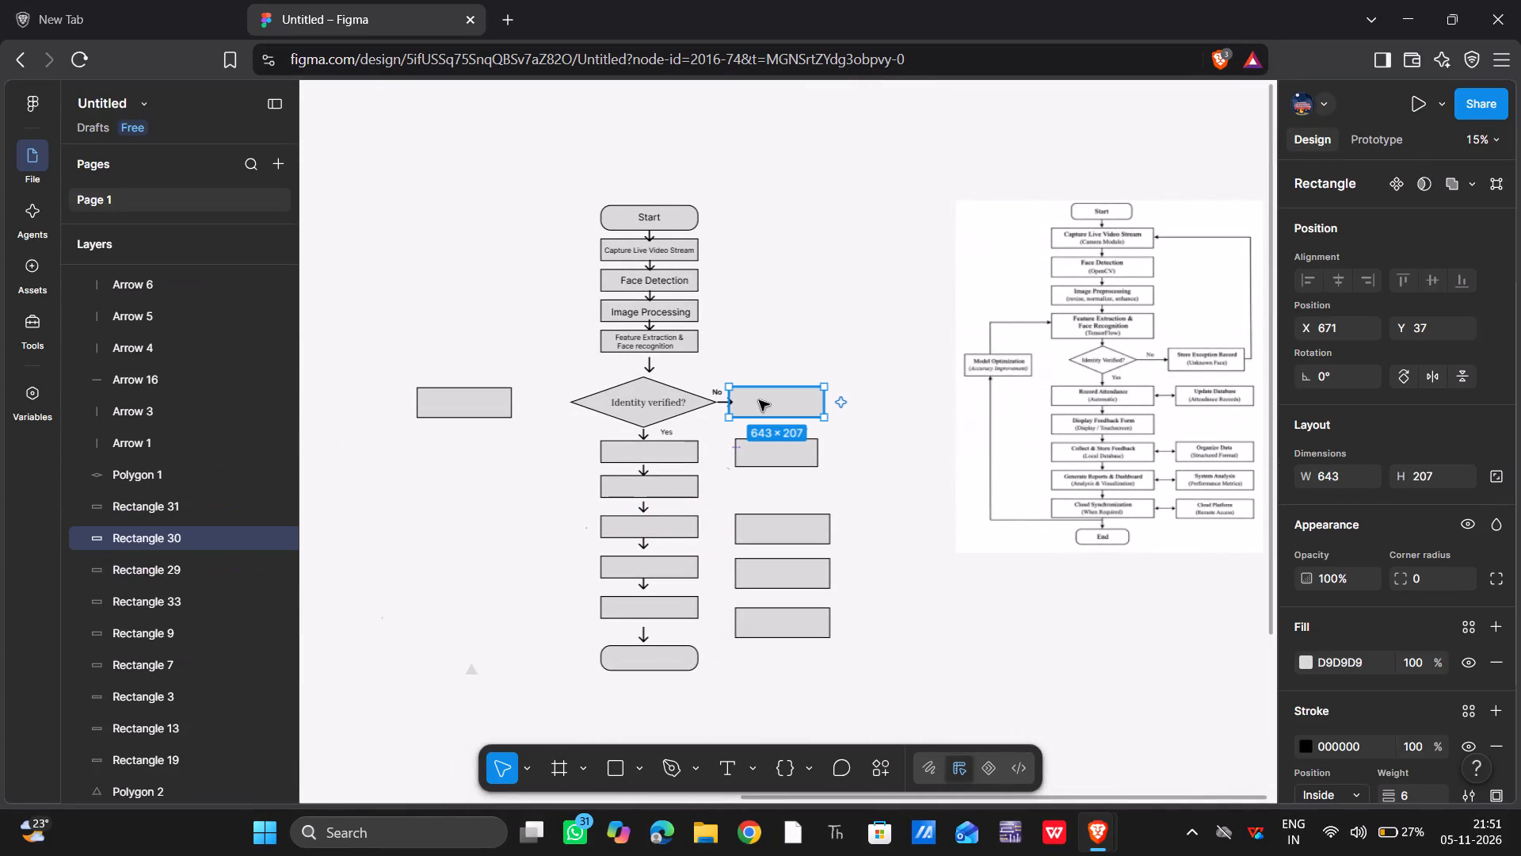
left_click(759, 400)
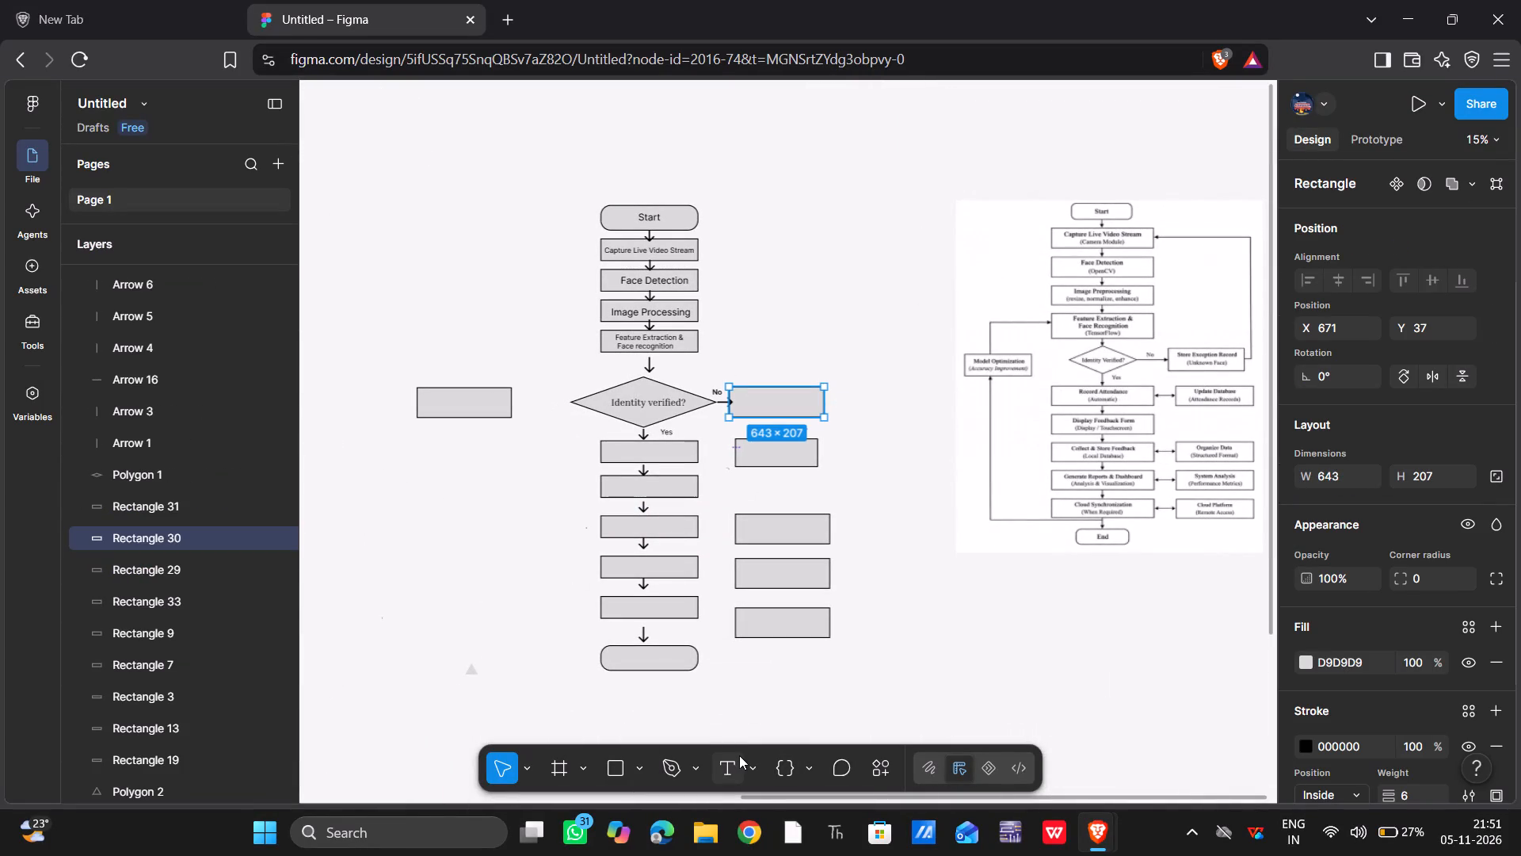
left_click(739, 755)
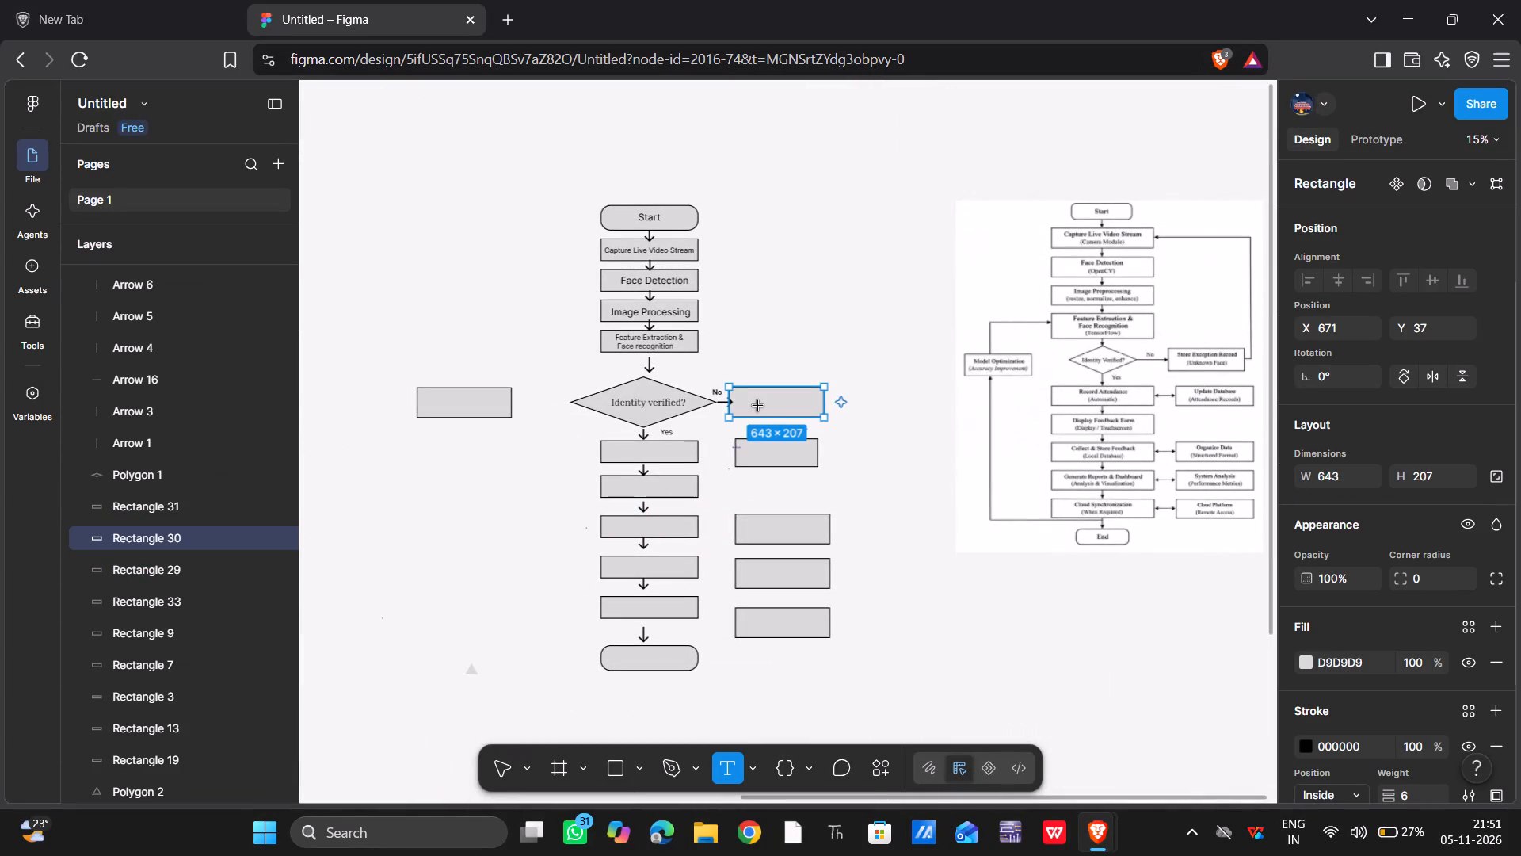
left_click(757, 405)
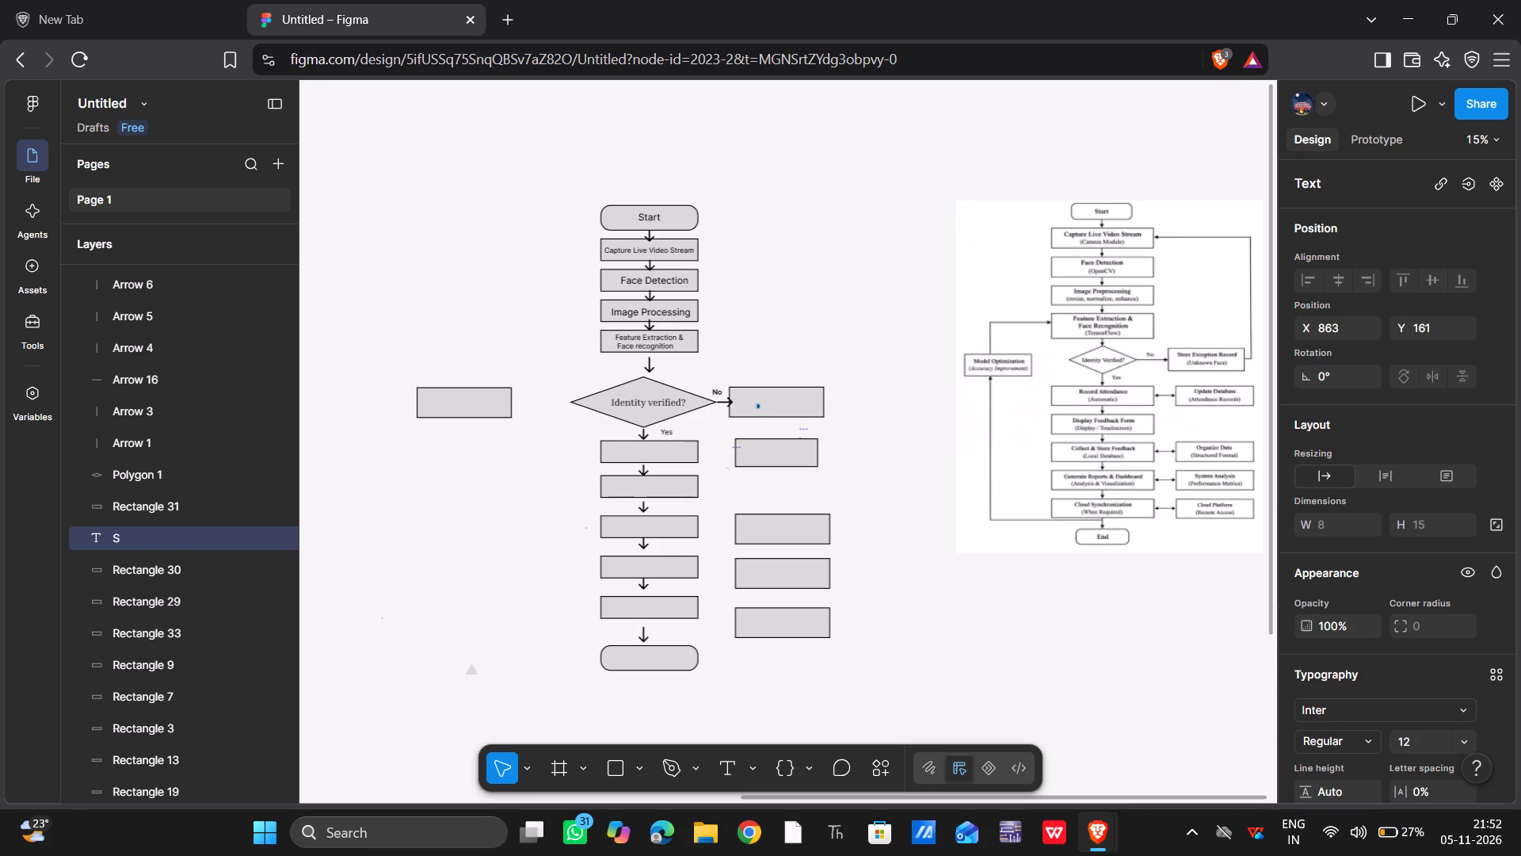
type("tore")
Switch to WhatsApp.
left_click(586, 827)
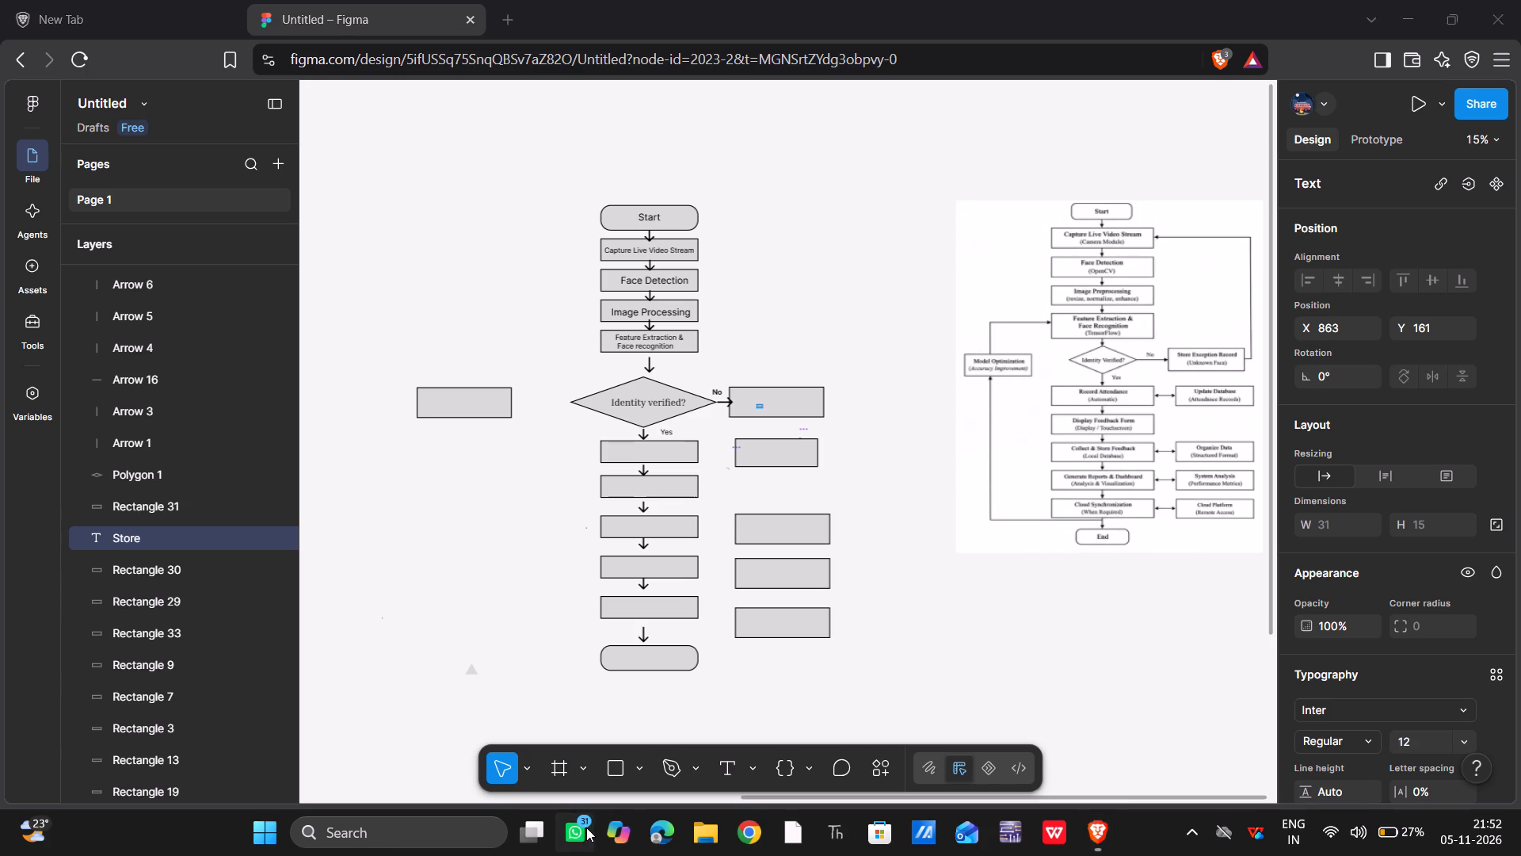
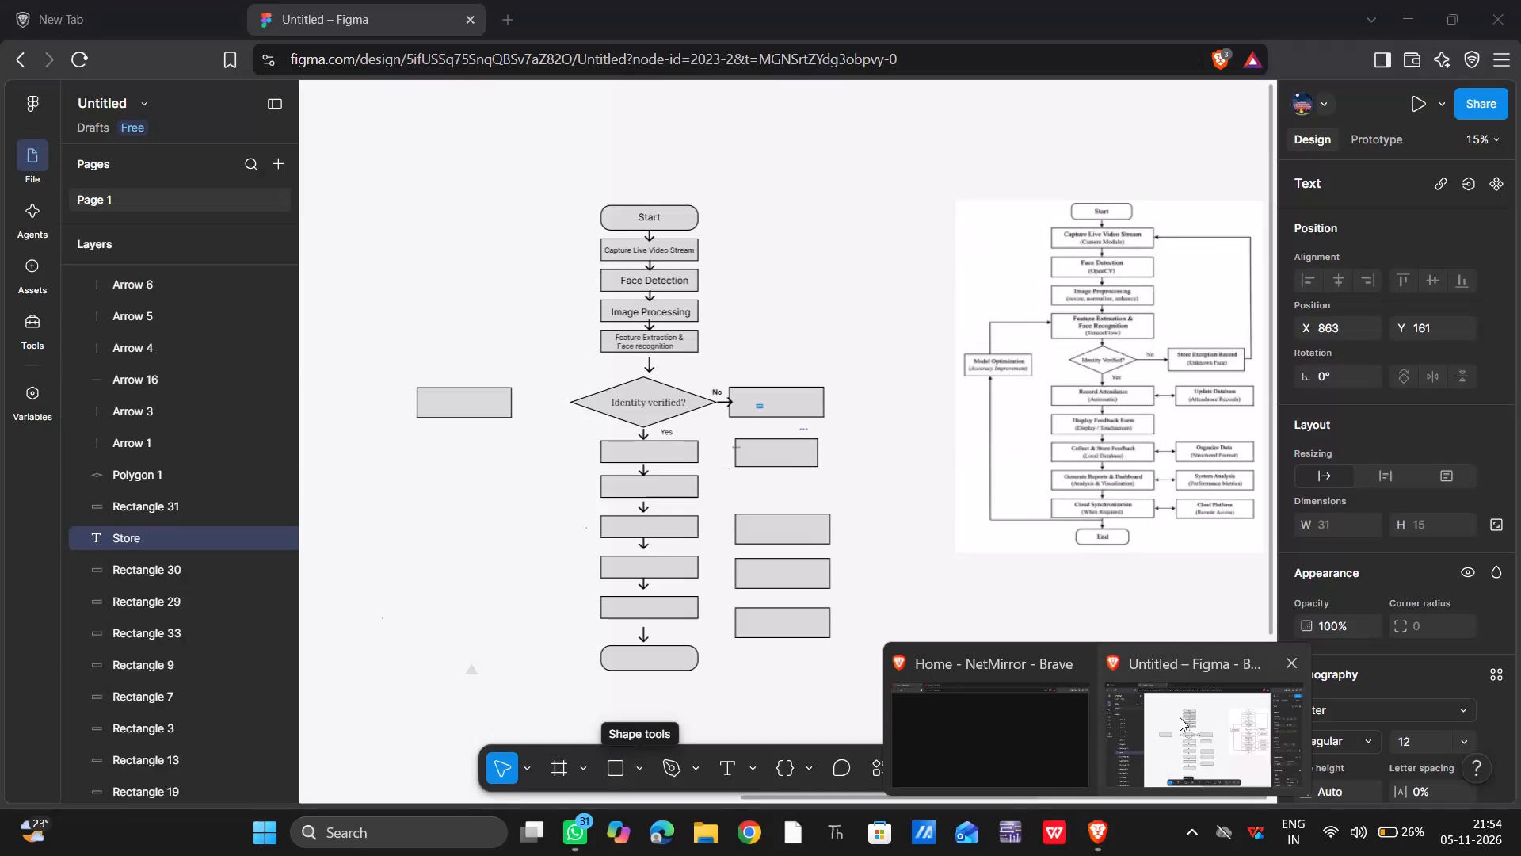
left_click(1180, 717)
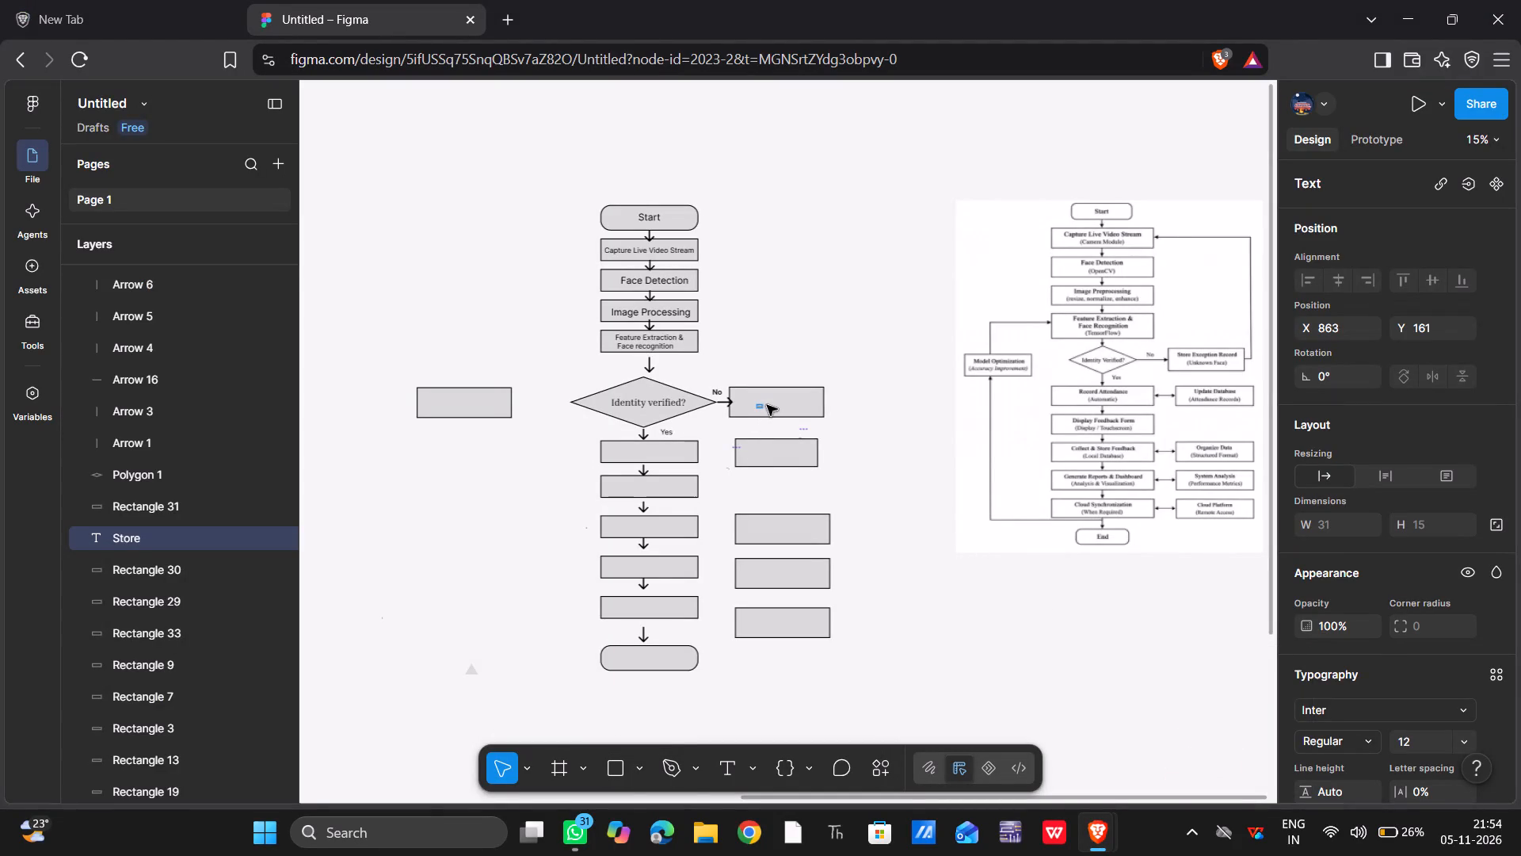
scroll(767, 405, "up", 1)
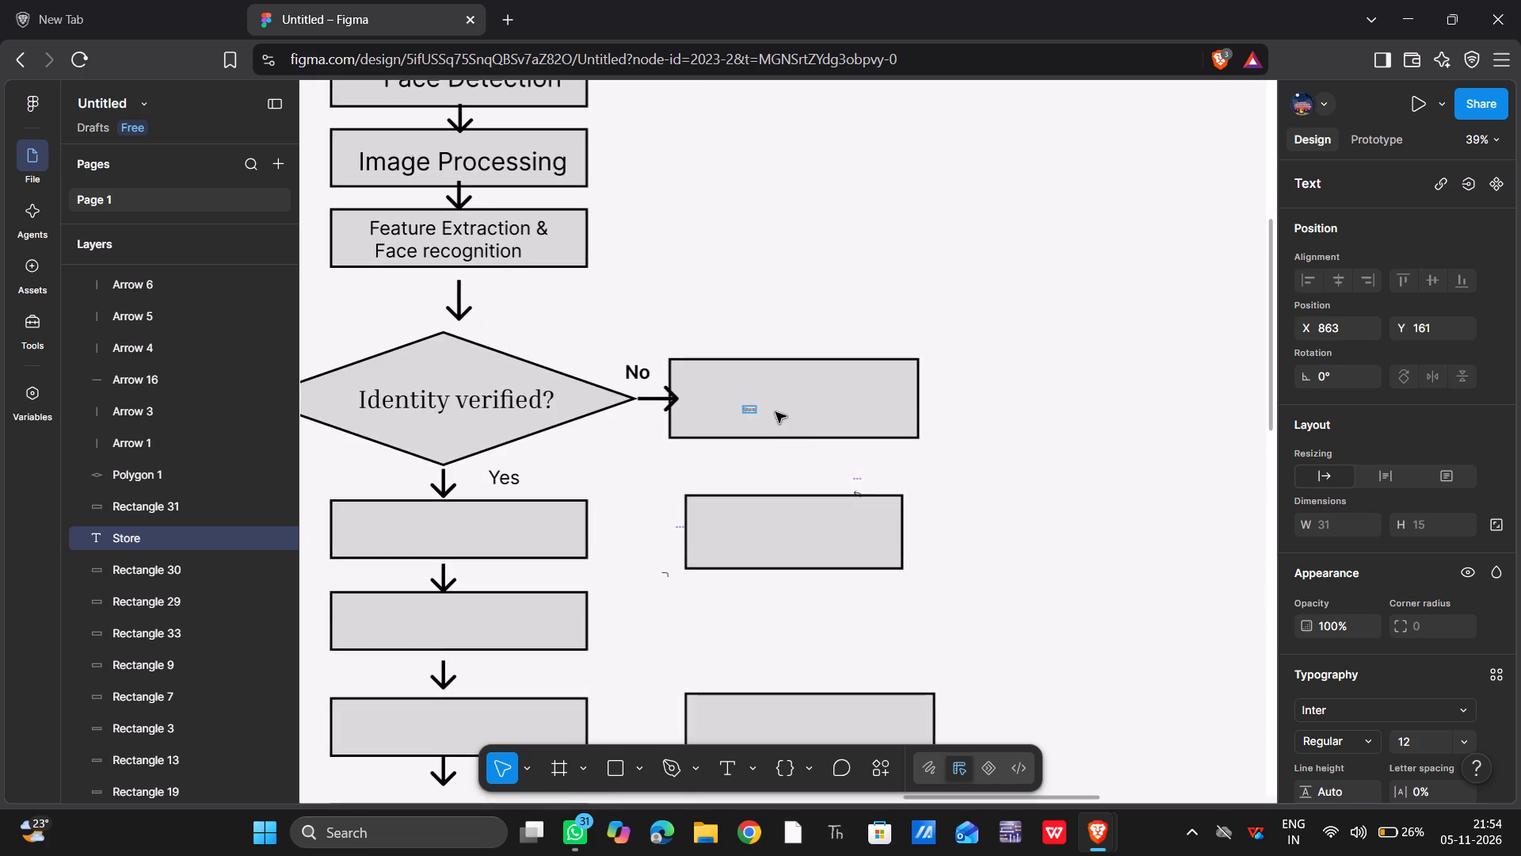
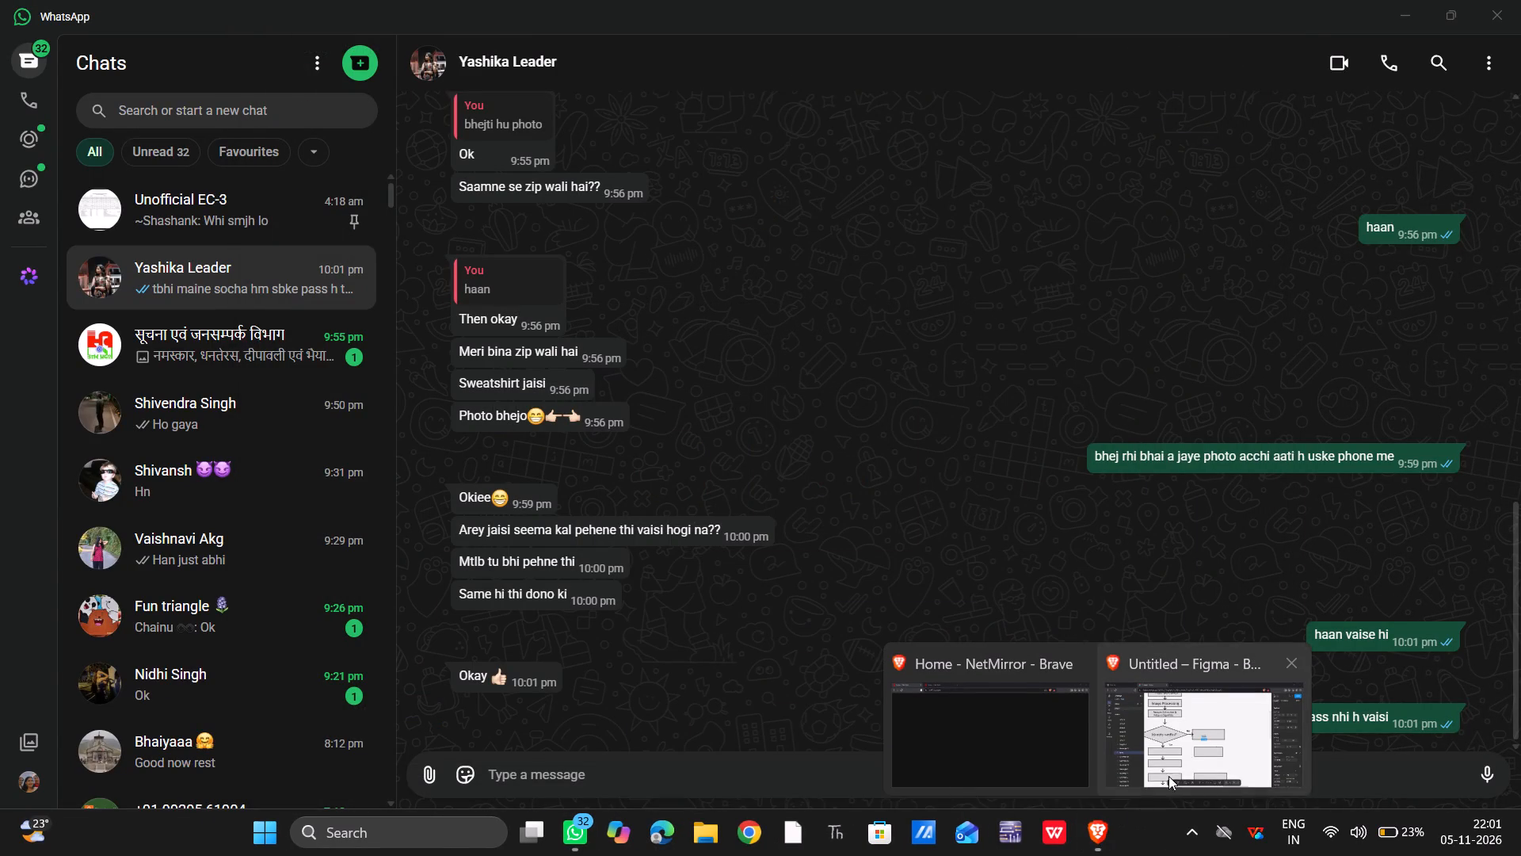
left_click(1172, 770)
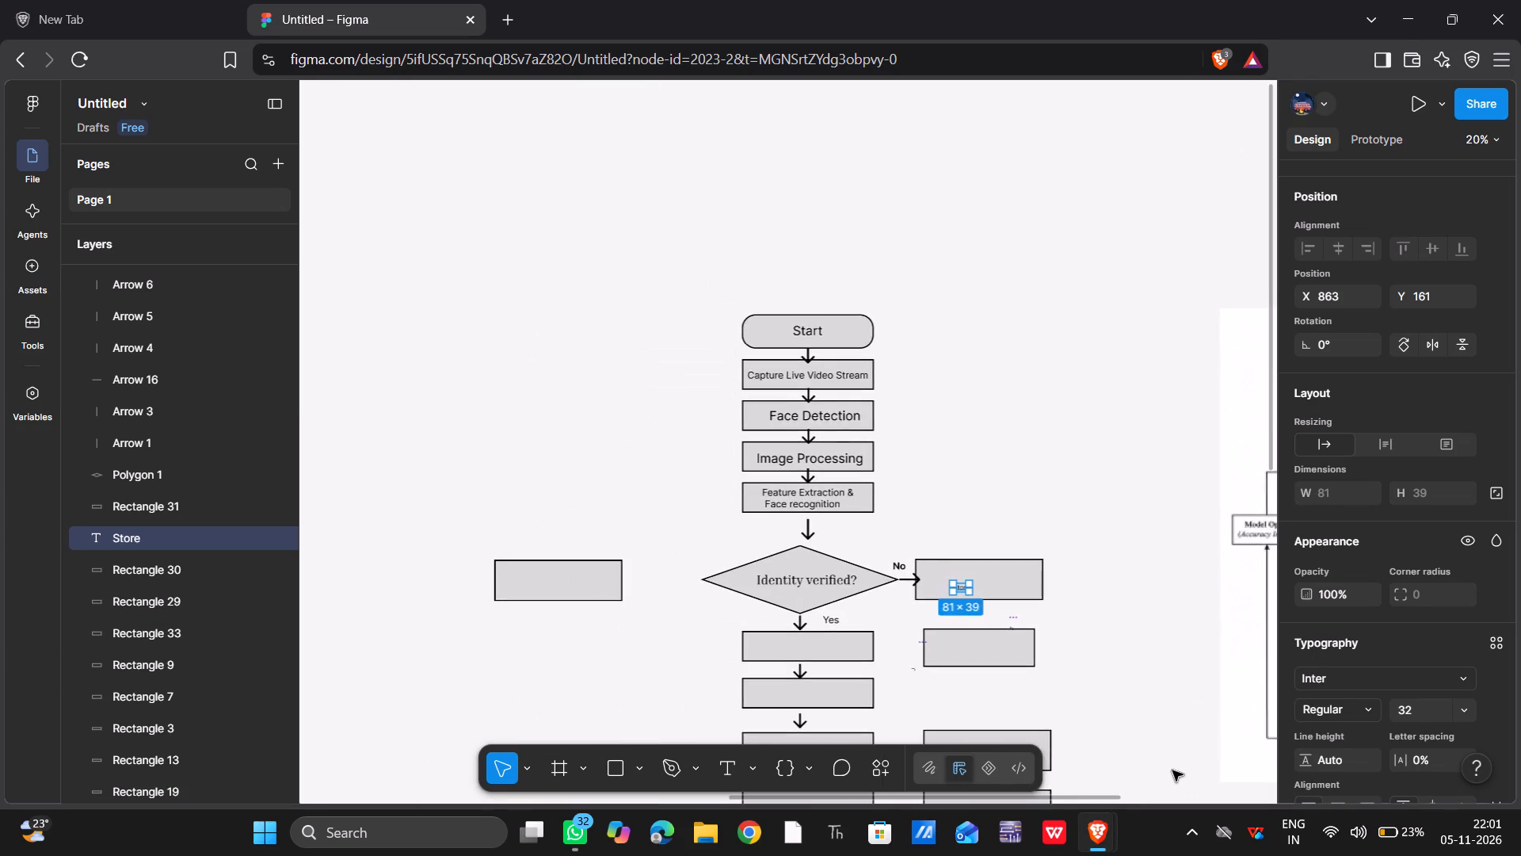
Move the "Store" label up to the left part of its box on the No branch, at about X 750, Y 114.
scroll(1172, 770, "left", 2)
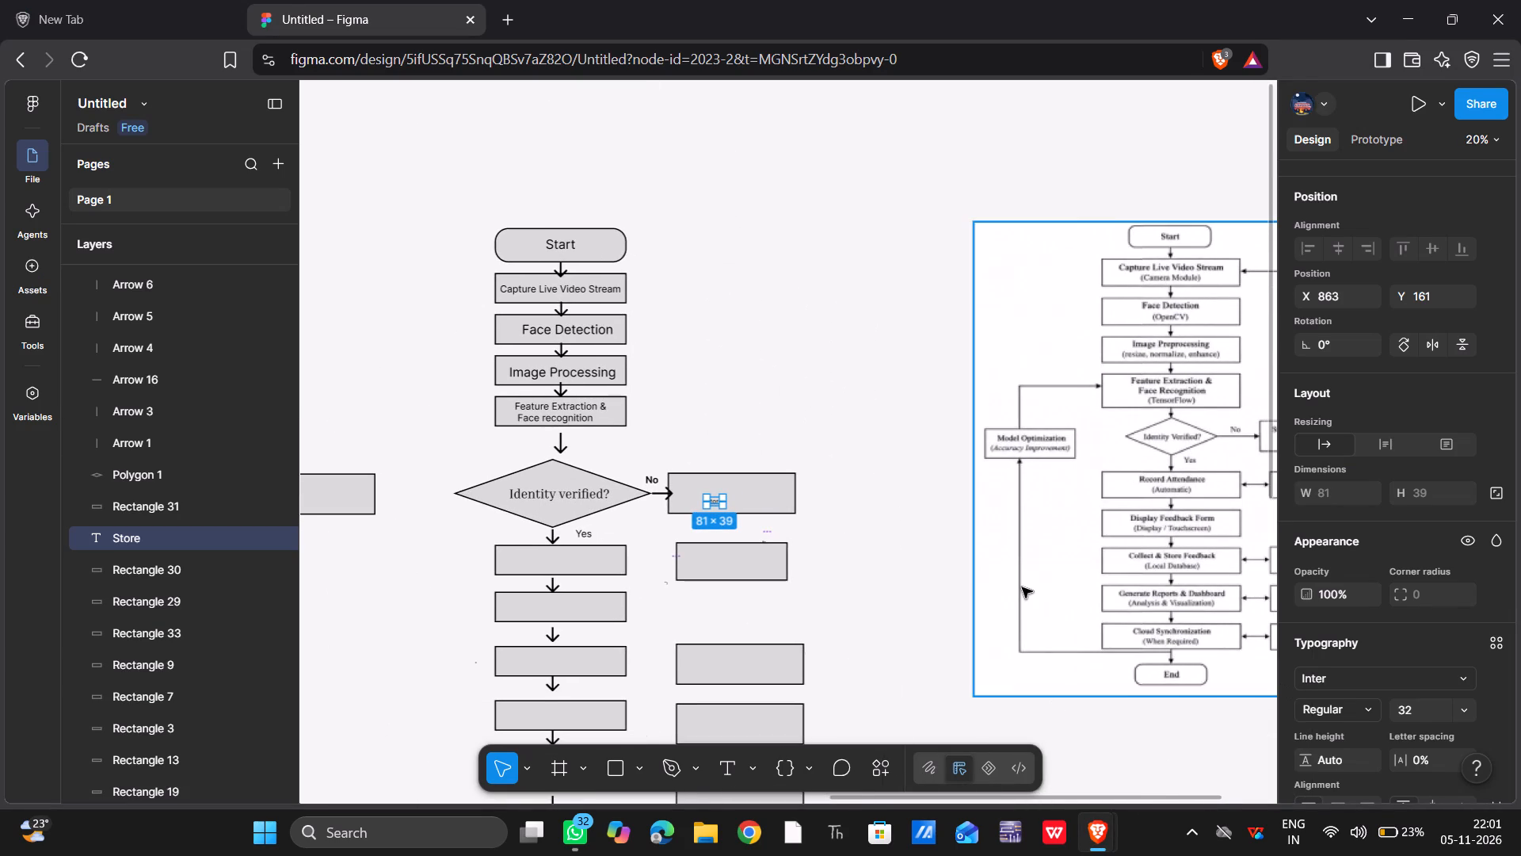
scroll(1022, 587, "down", 1)
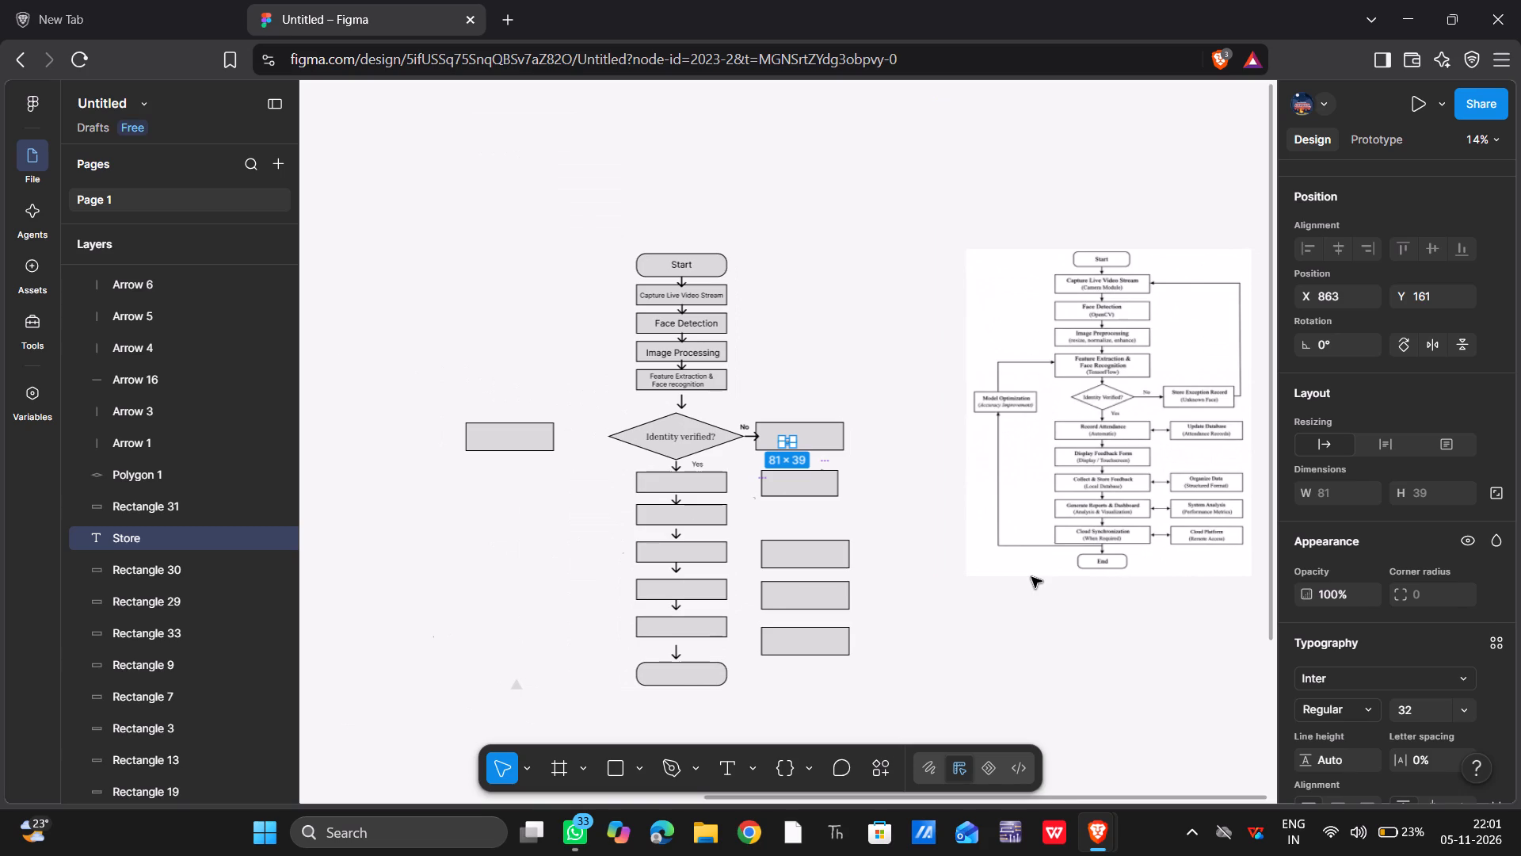
scroll(1031, 577, "down", 1)
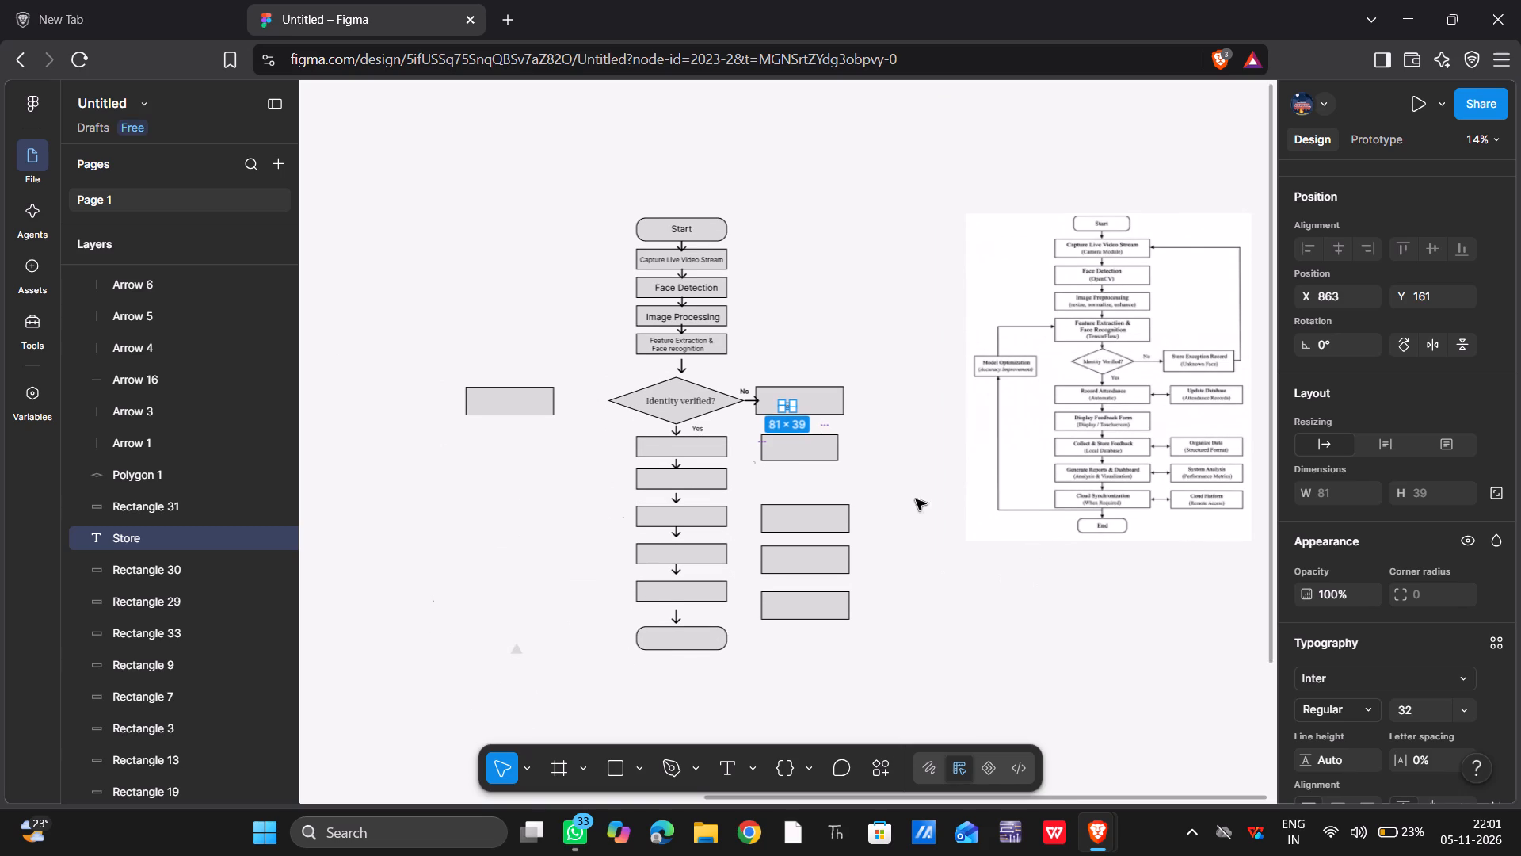
scroll(865, 494, "up", 1)
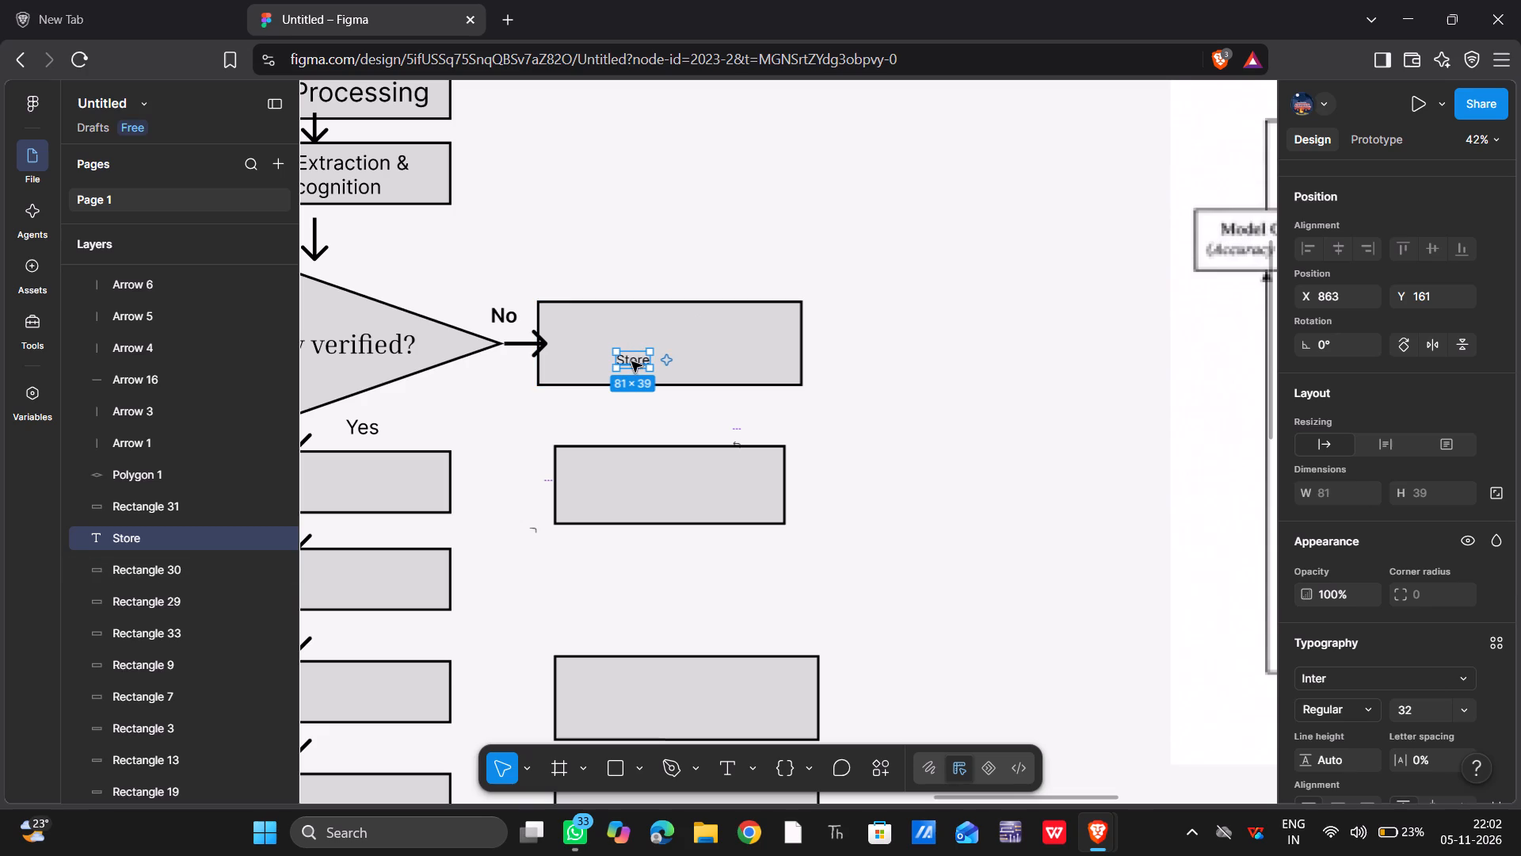
left_click_drag(627, 354, 581, 336)
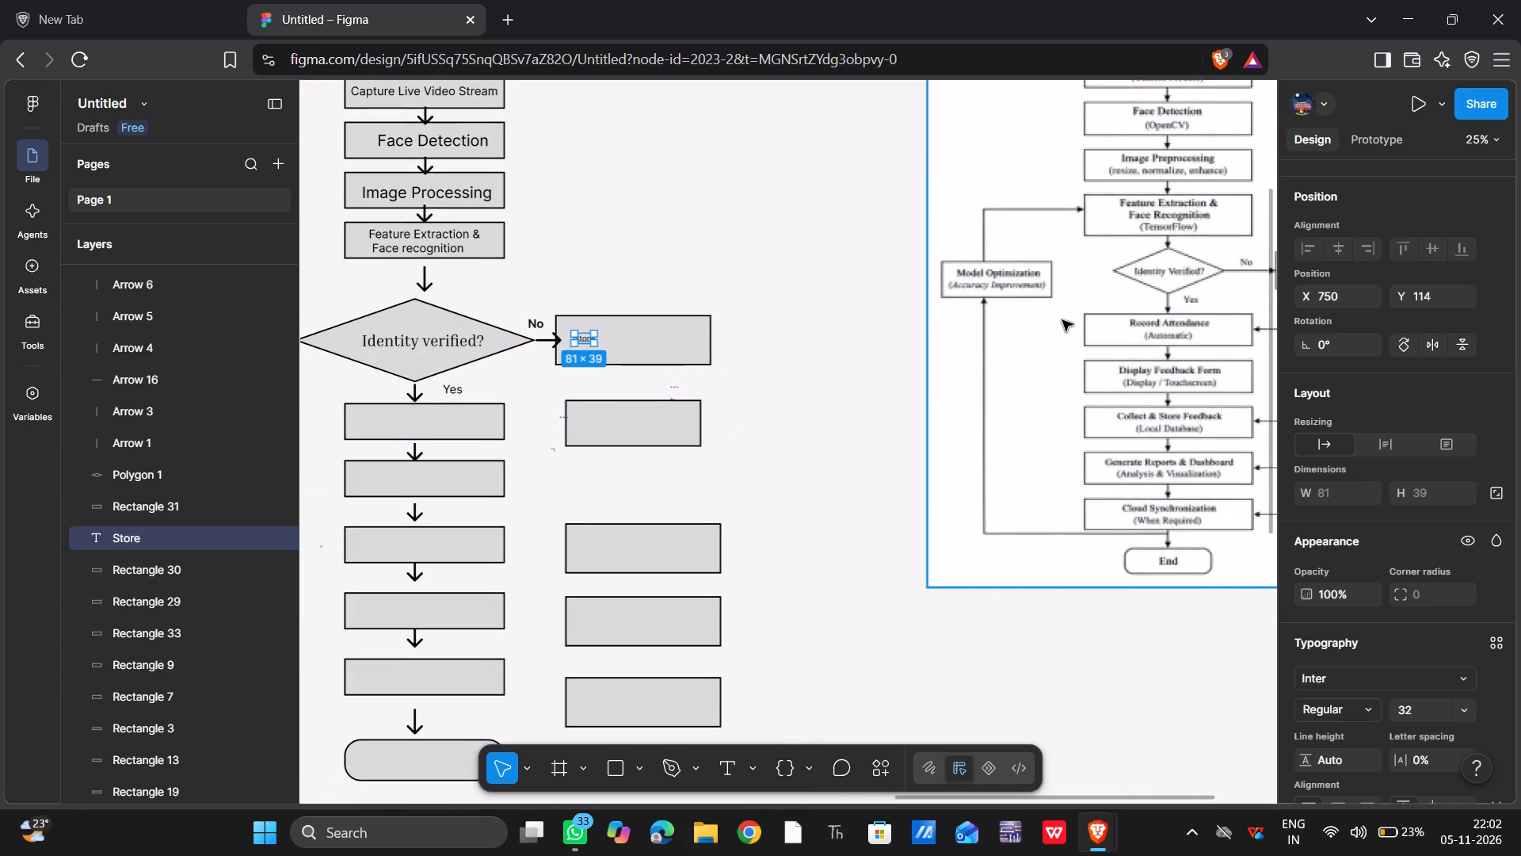
Move the reference flowchart image left, closer to the drawn flowchart, to about X 1513, Y -1153.
left_click_drag(1045, 327, 877, 344)
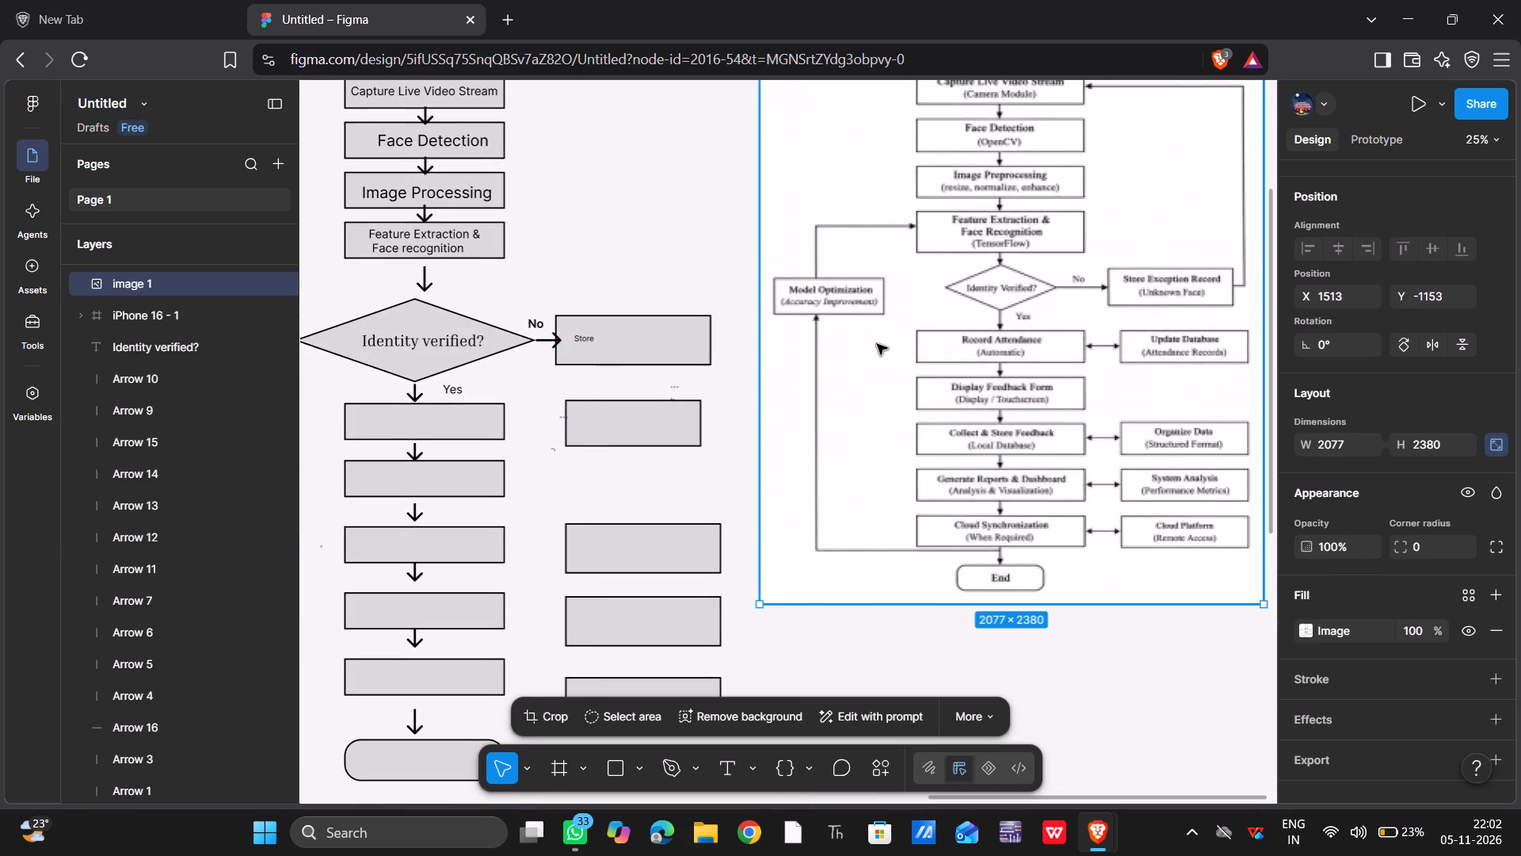
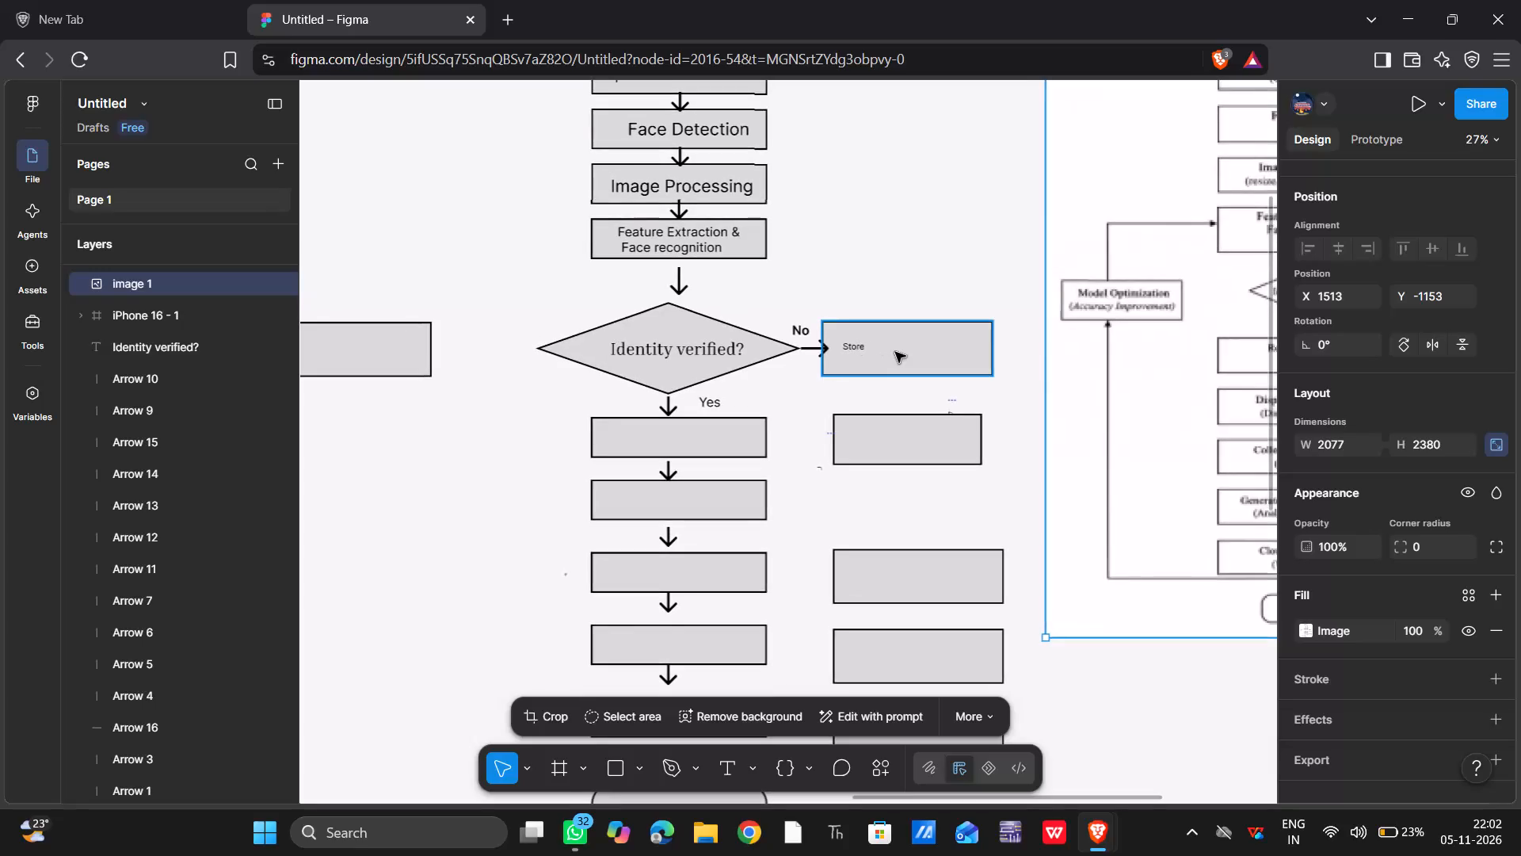
Compare the typography settings of the "Store" label with those of the "Identity verified?" label, then reselect the "Store" label.
left_click(873, 358)
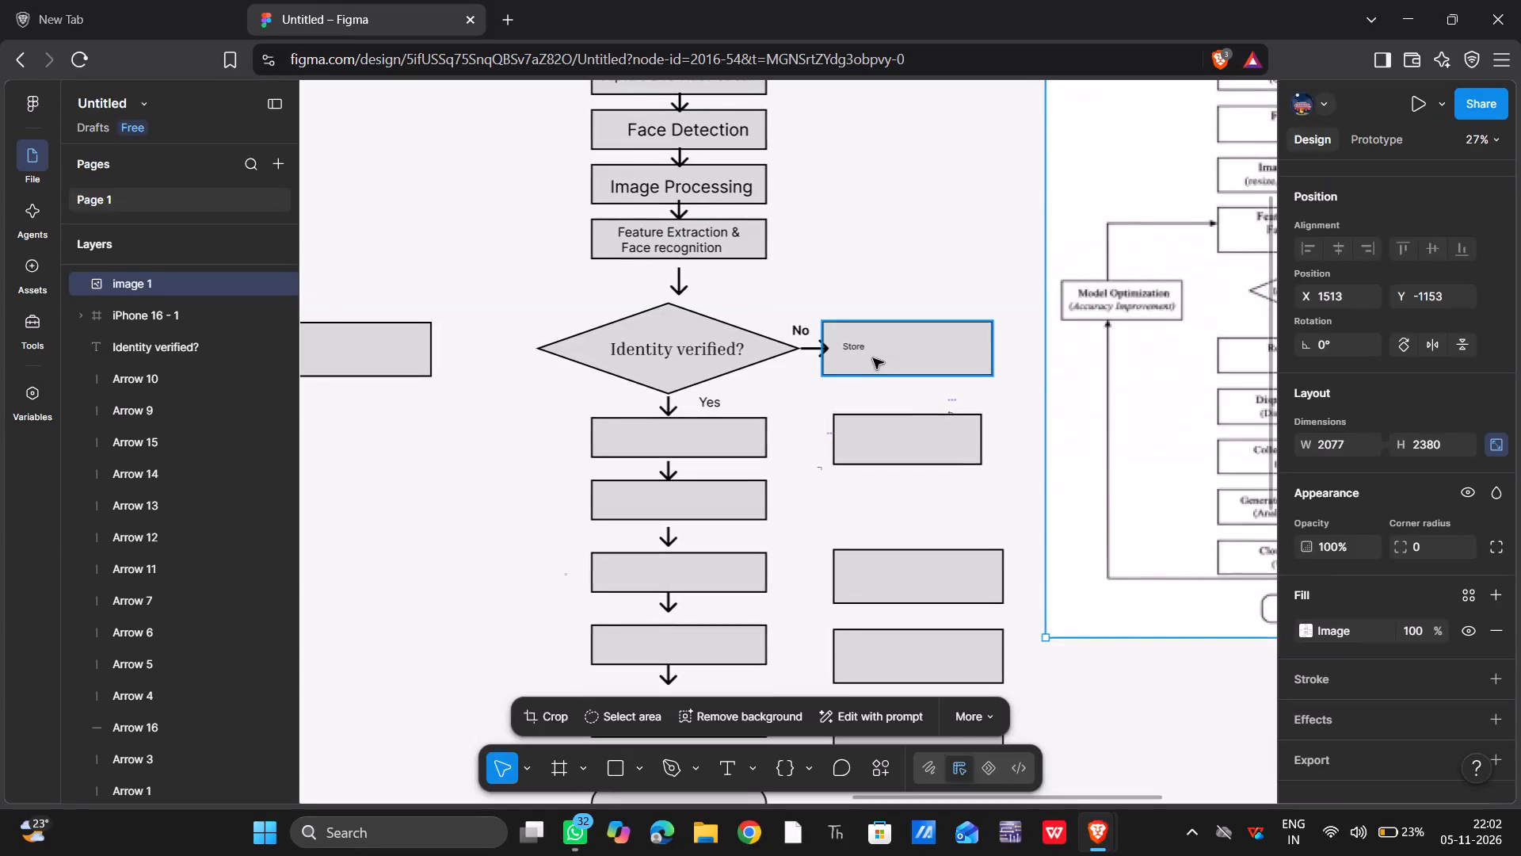
left_click(862, 347)
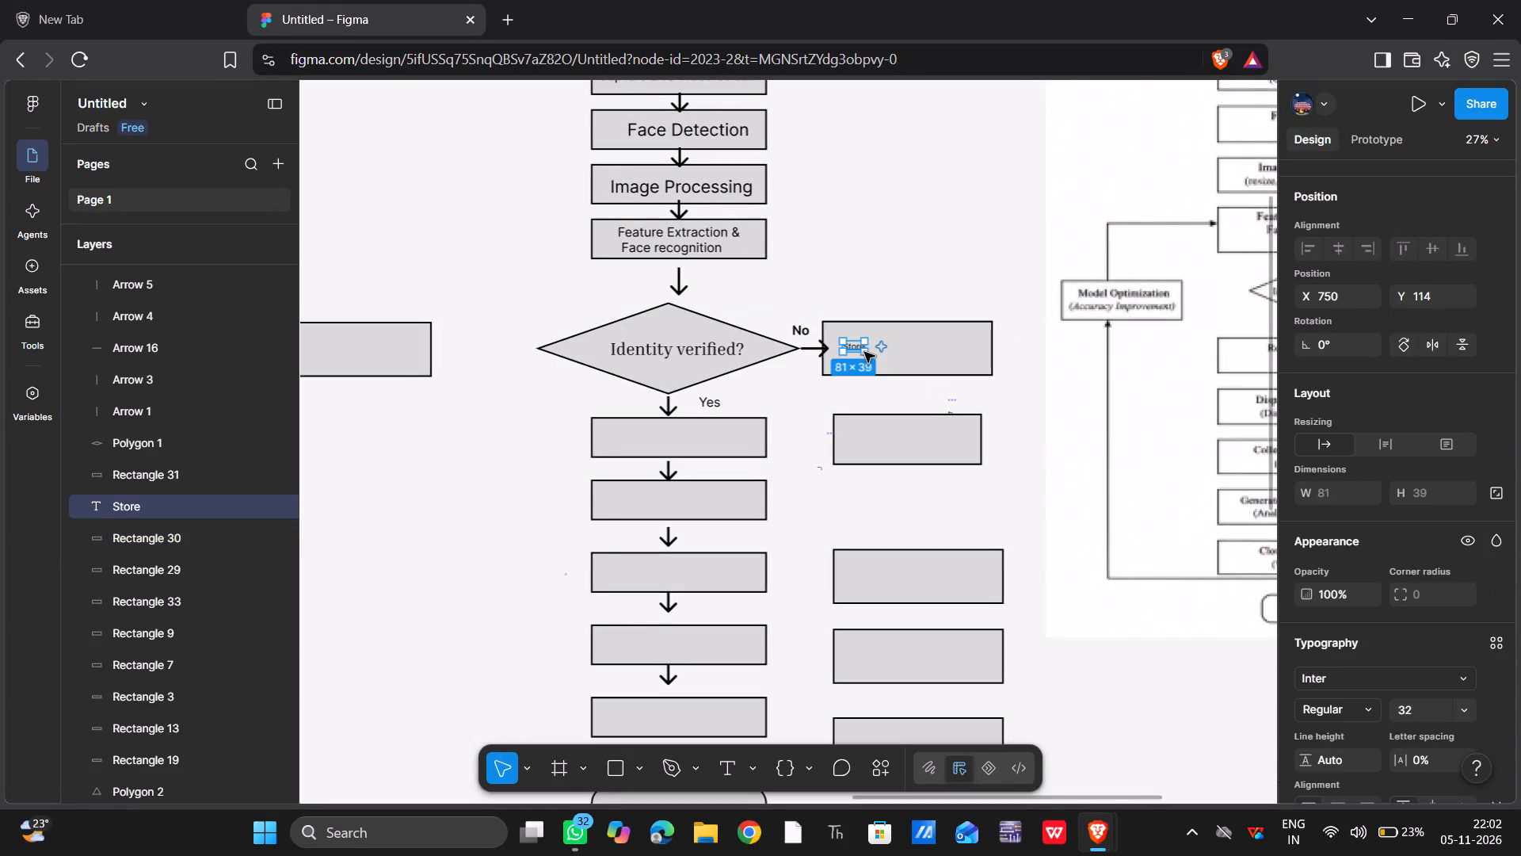
left_click(707, 354)
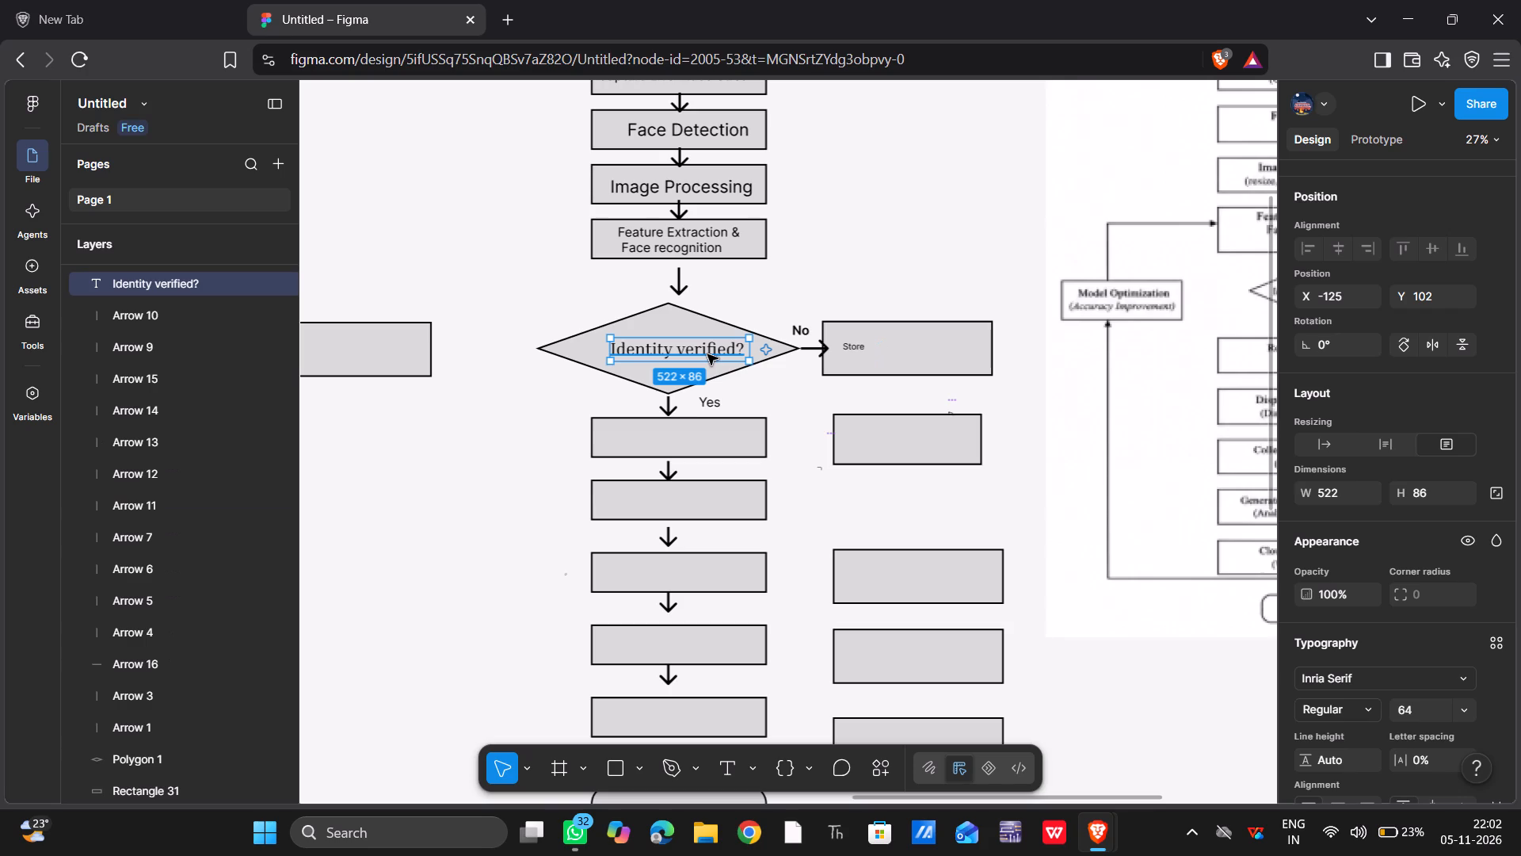
left_click(861, 346)
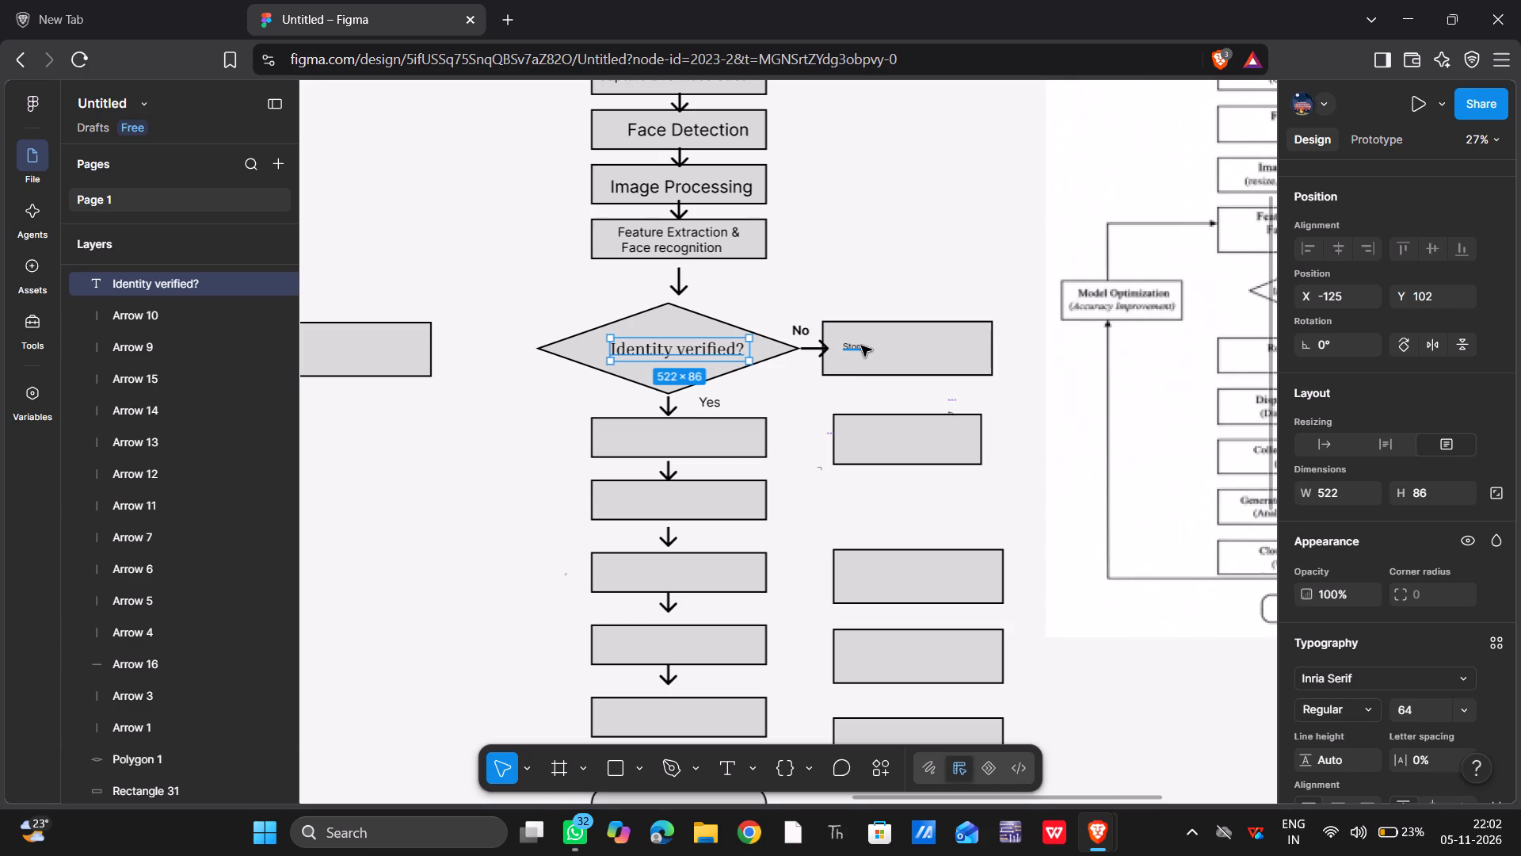
Set the "Store" label's font size to 64 and move it to the left inside its box, at about X 700, Y 102.
left_click(1464, 701)
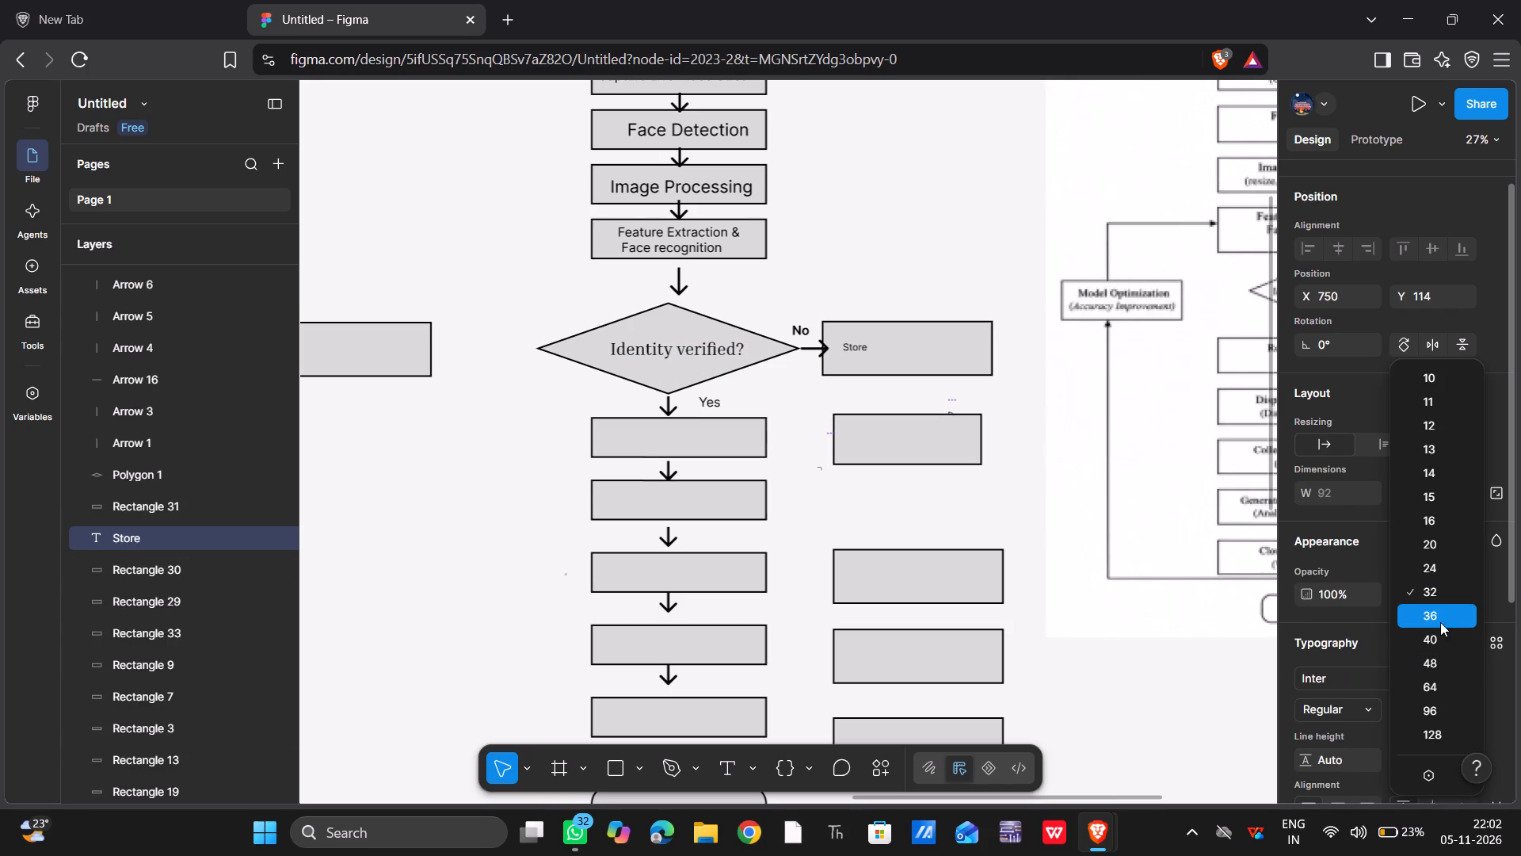
left_click(1445, 687)
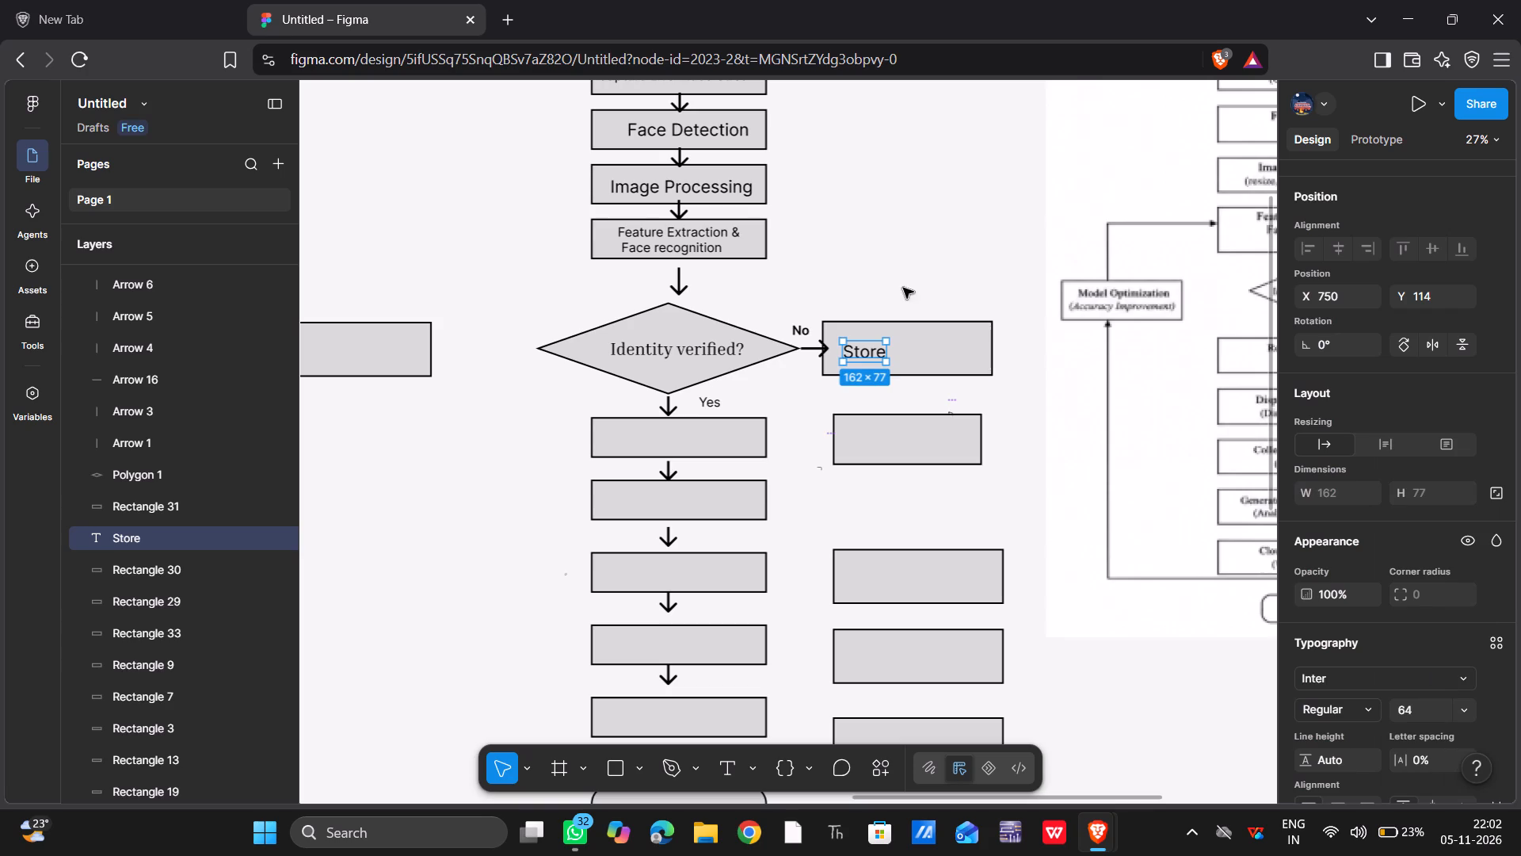
left_click_drag(873, 349, 862, 344)
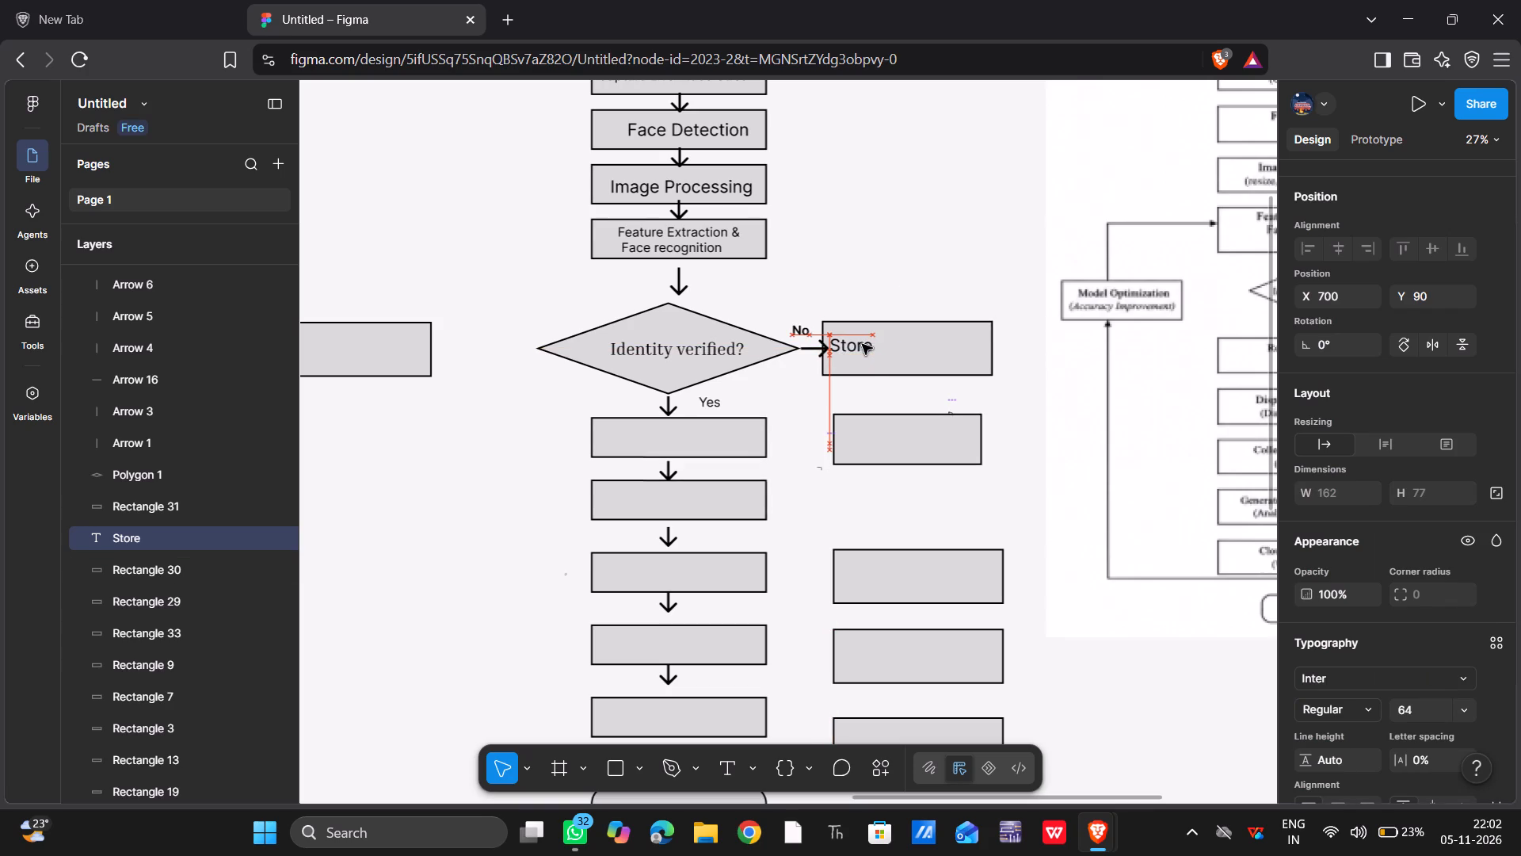
left_click_drag(862, 344, 862, 345)
left_click(1025, 455)
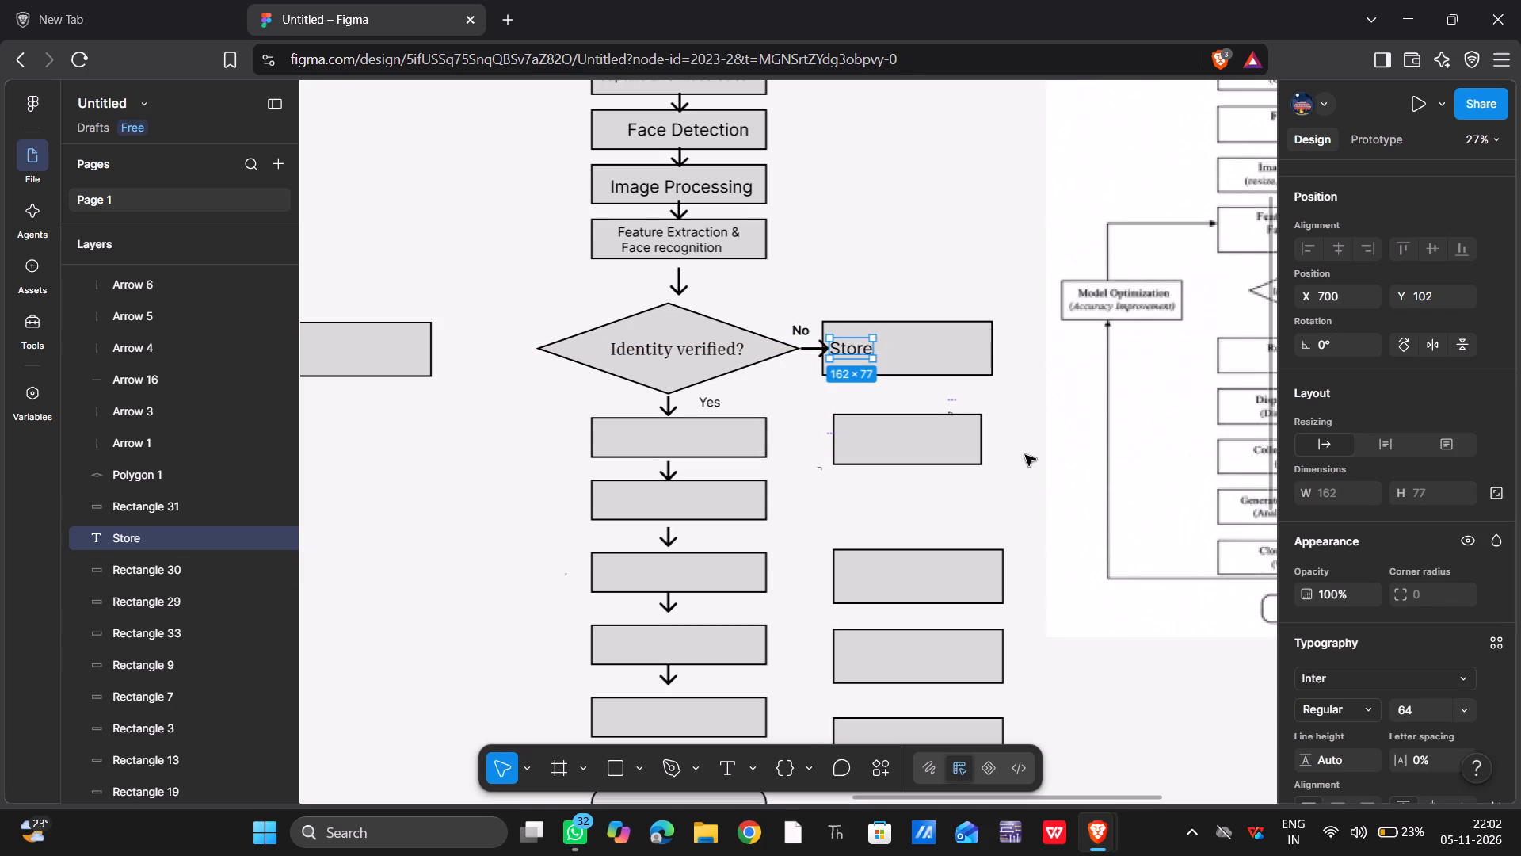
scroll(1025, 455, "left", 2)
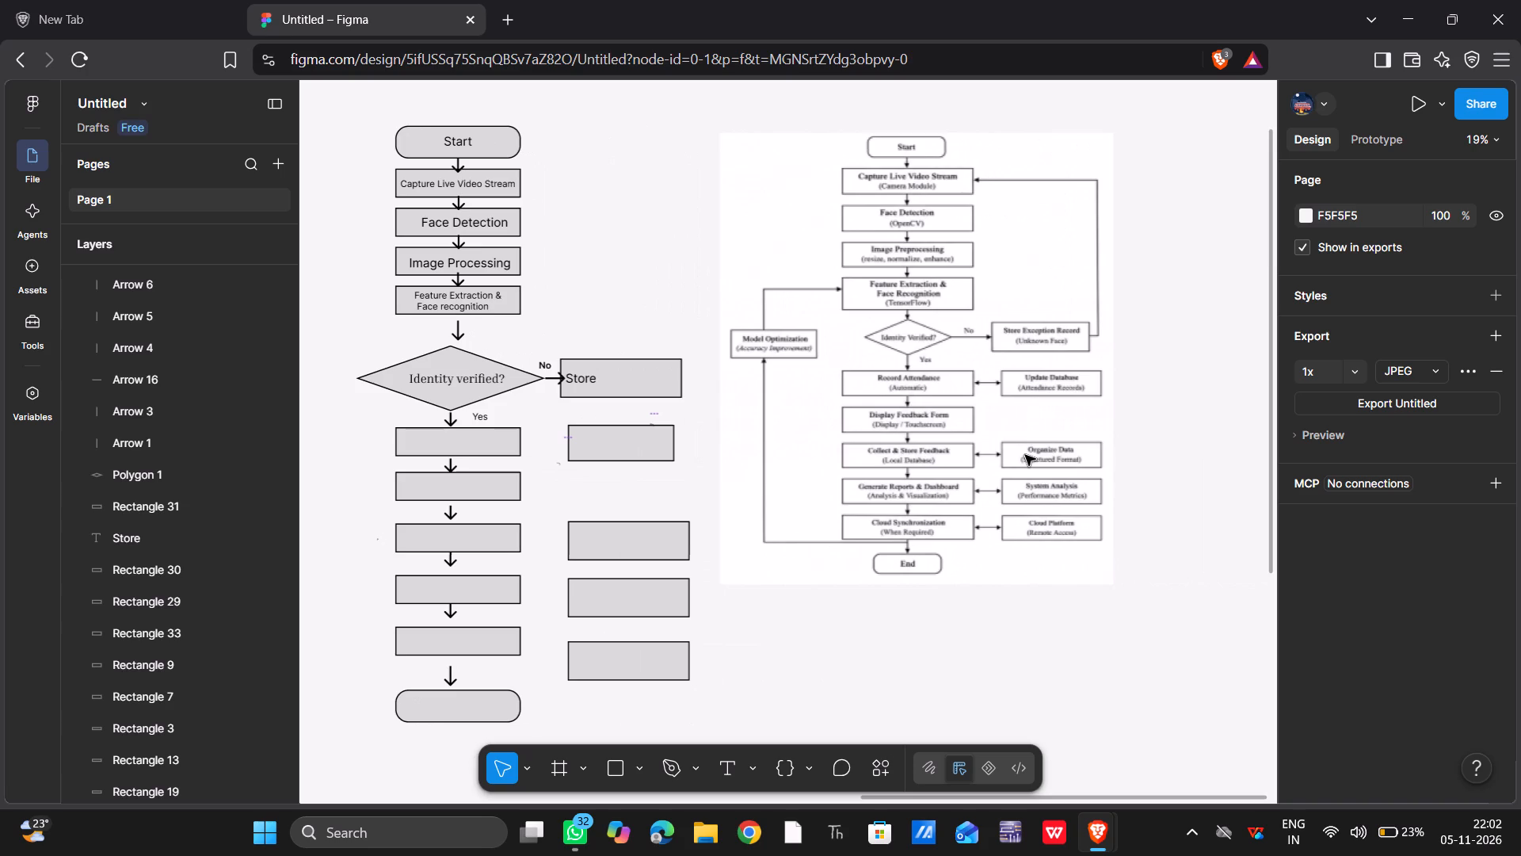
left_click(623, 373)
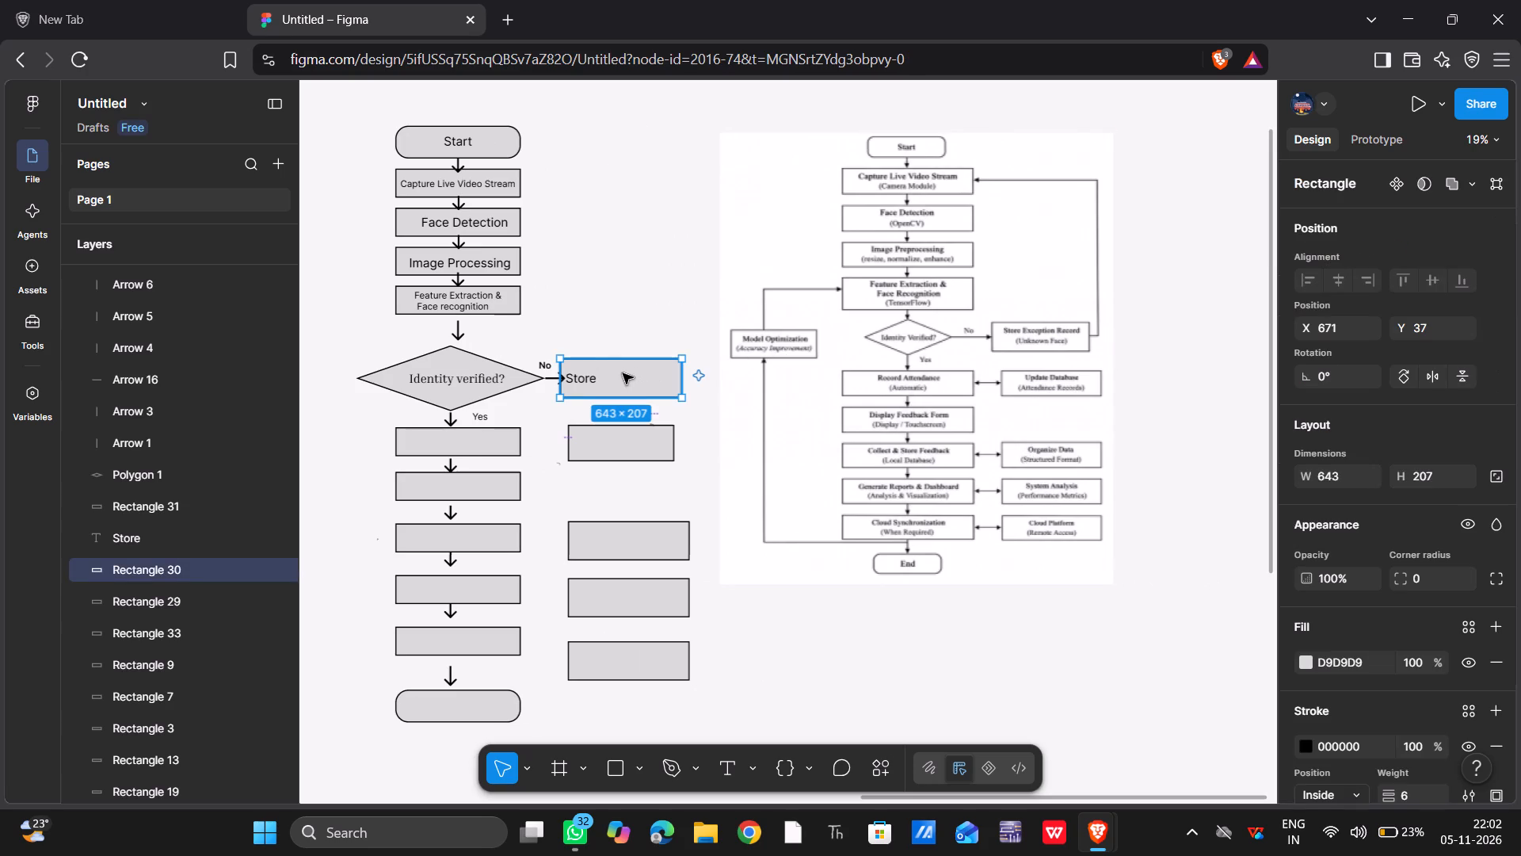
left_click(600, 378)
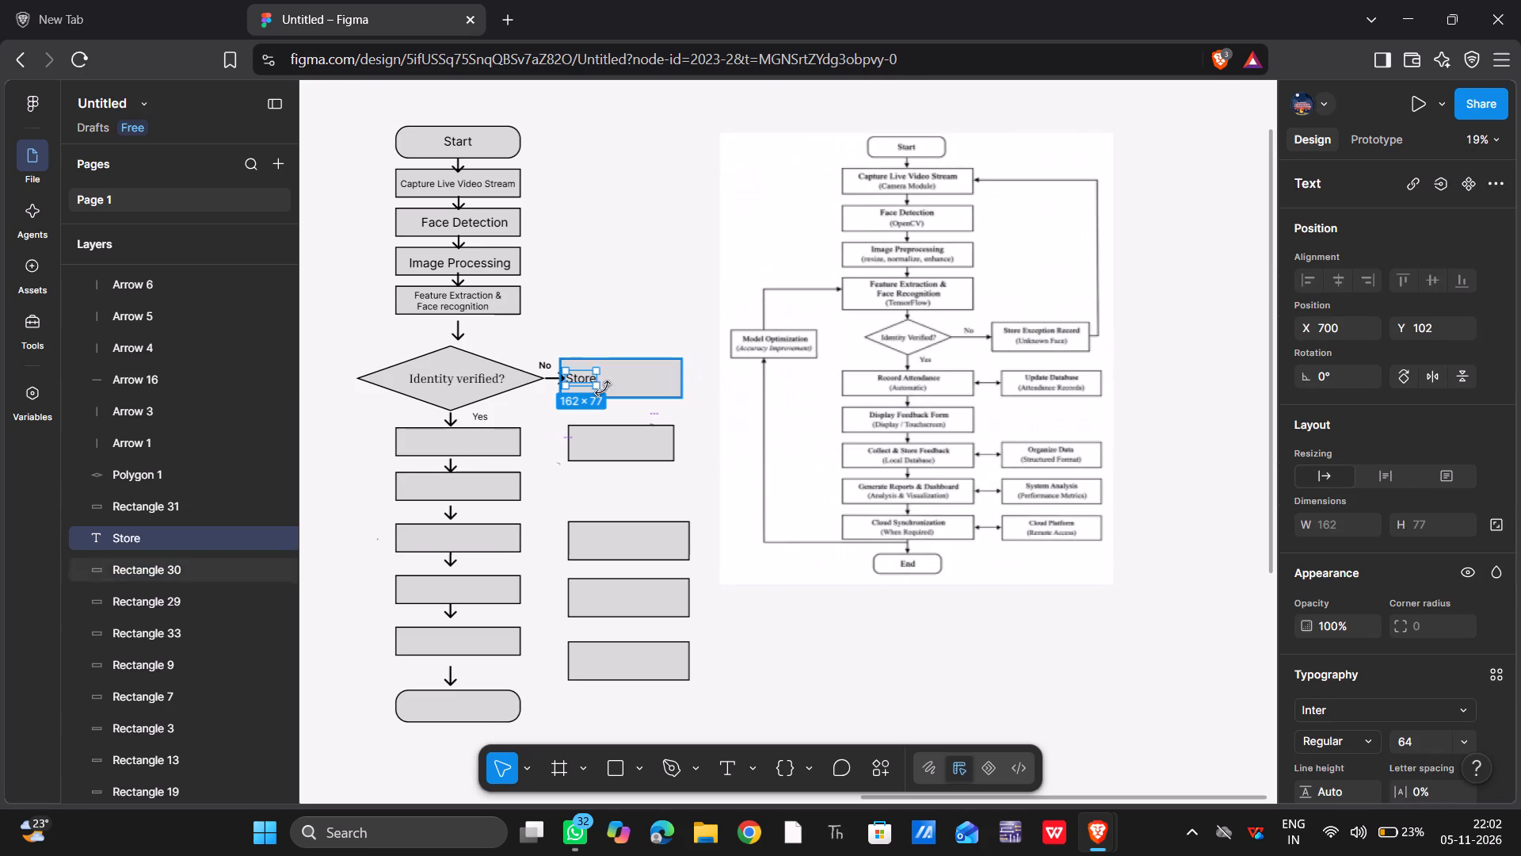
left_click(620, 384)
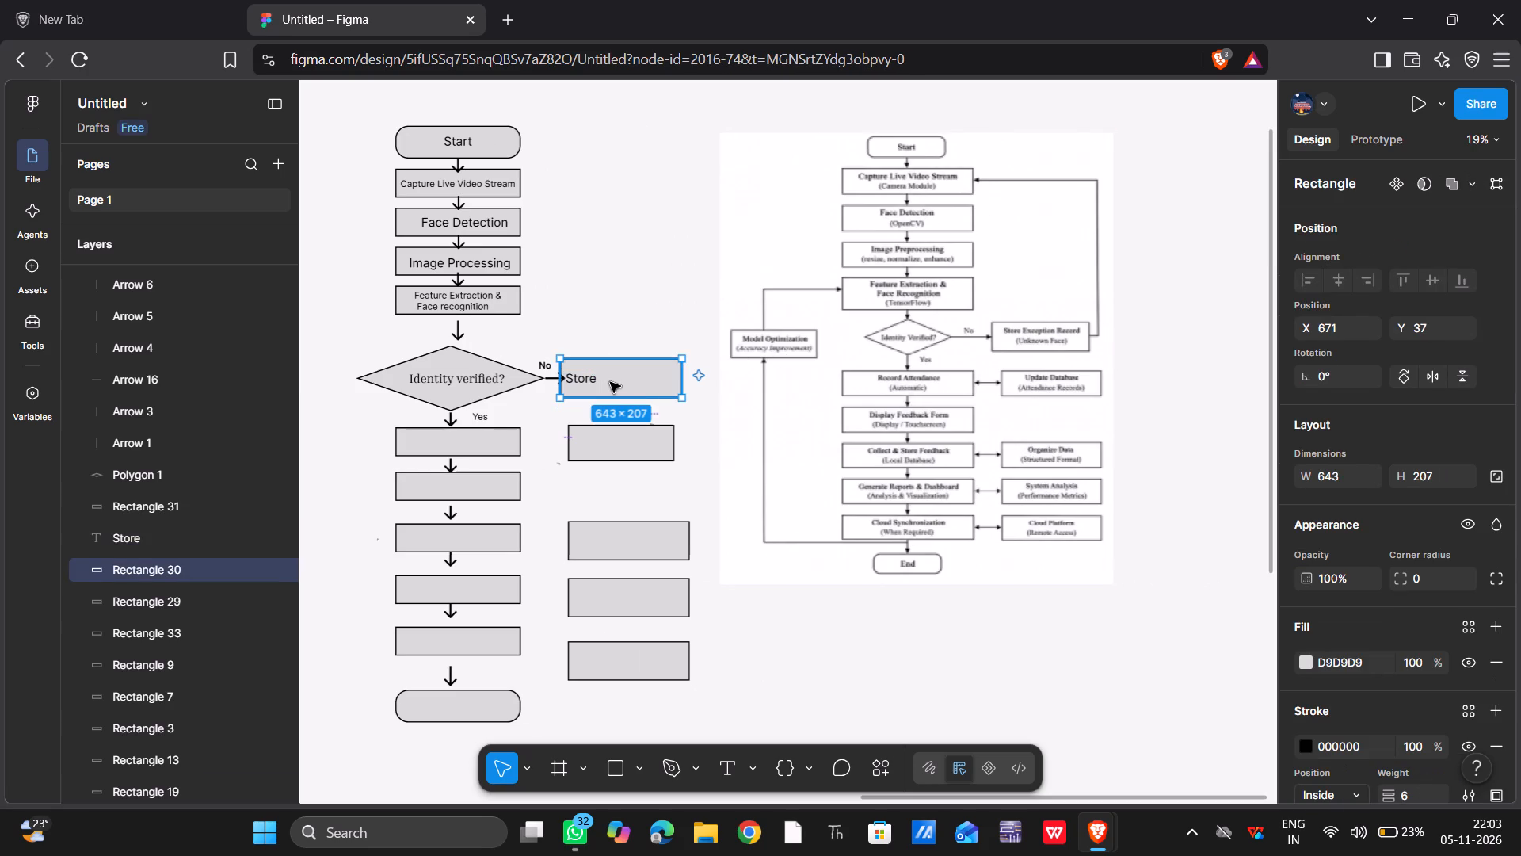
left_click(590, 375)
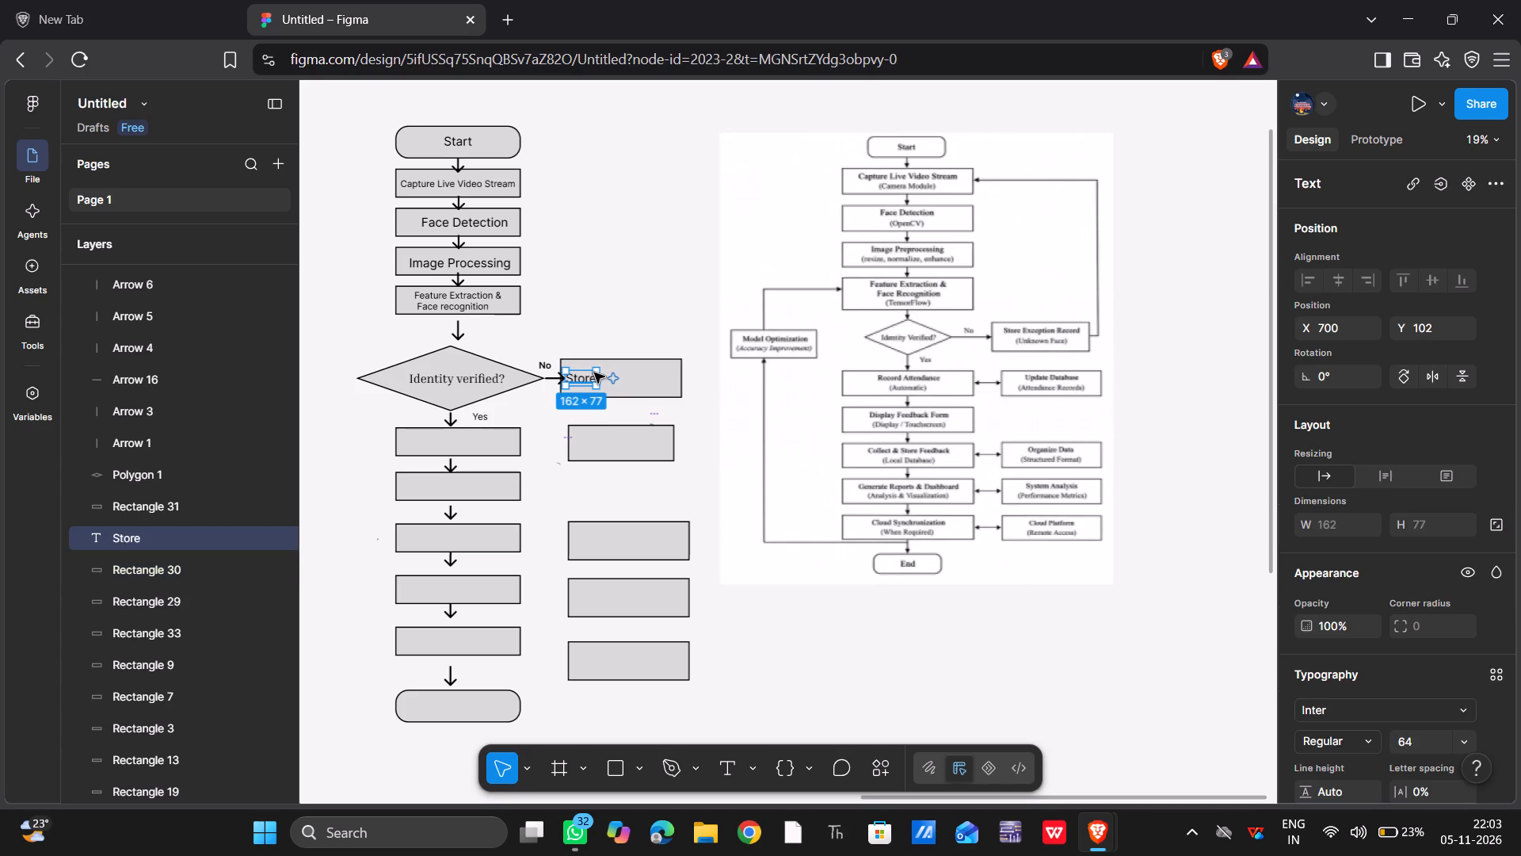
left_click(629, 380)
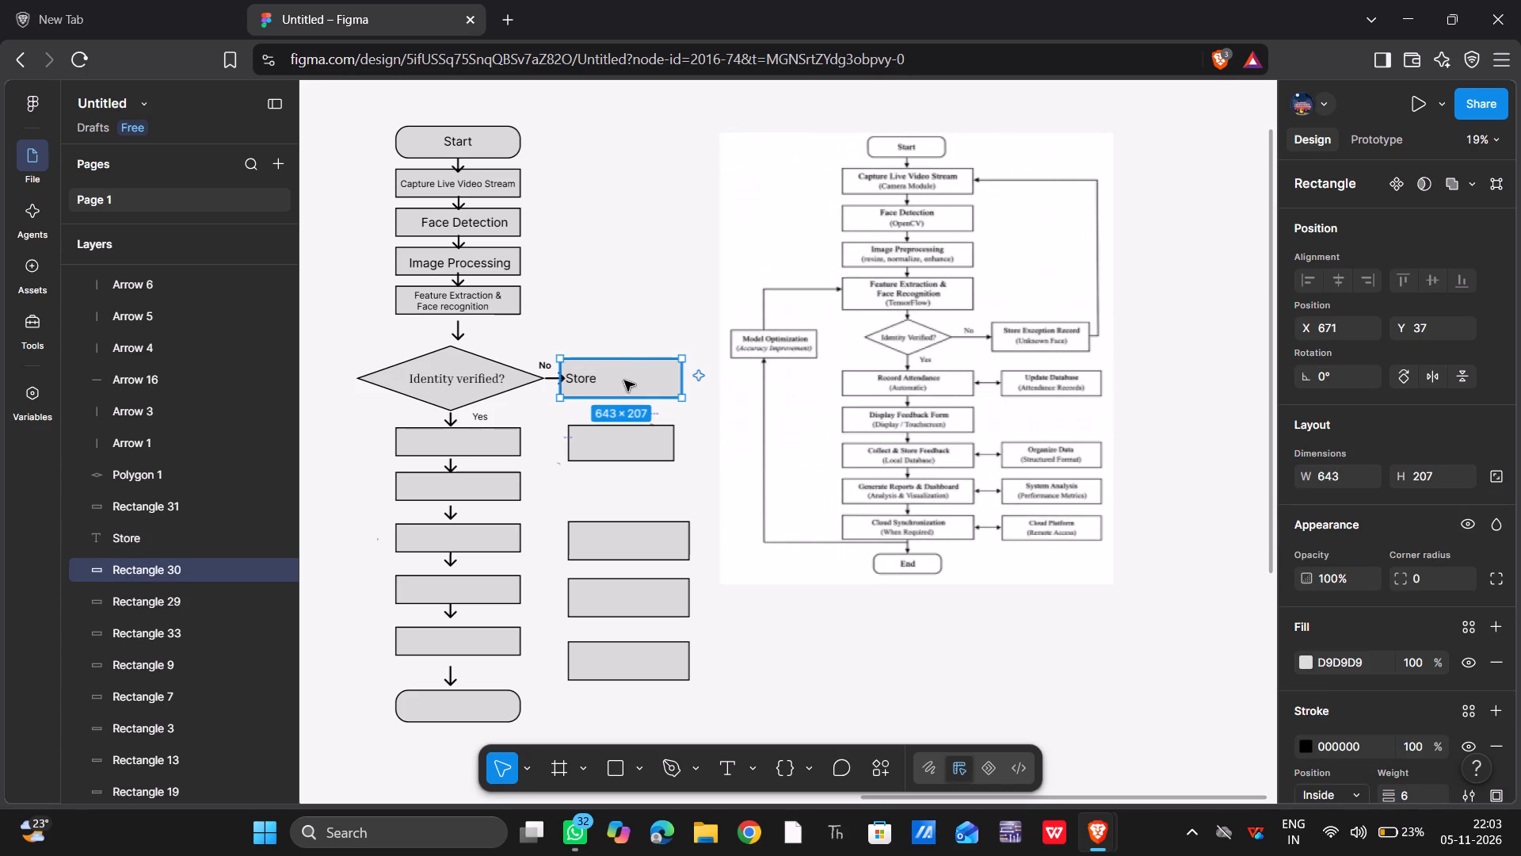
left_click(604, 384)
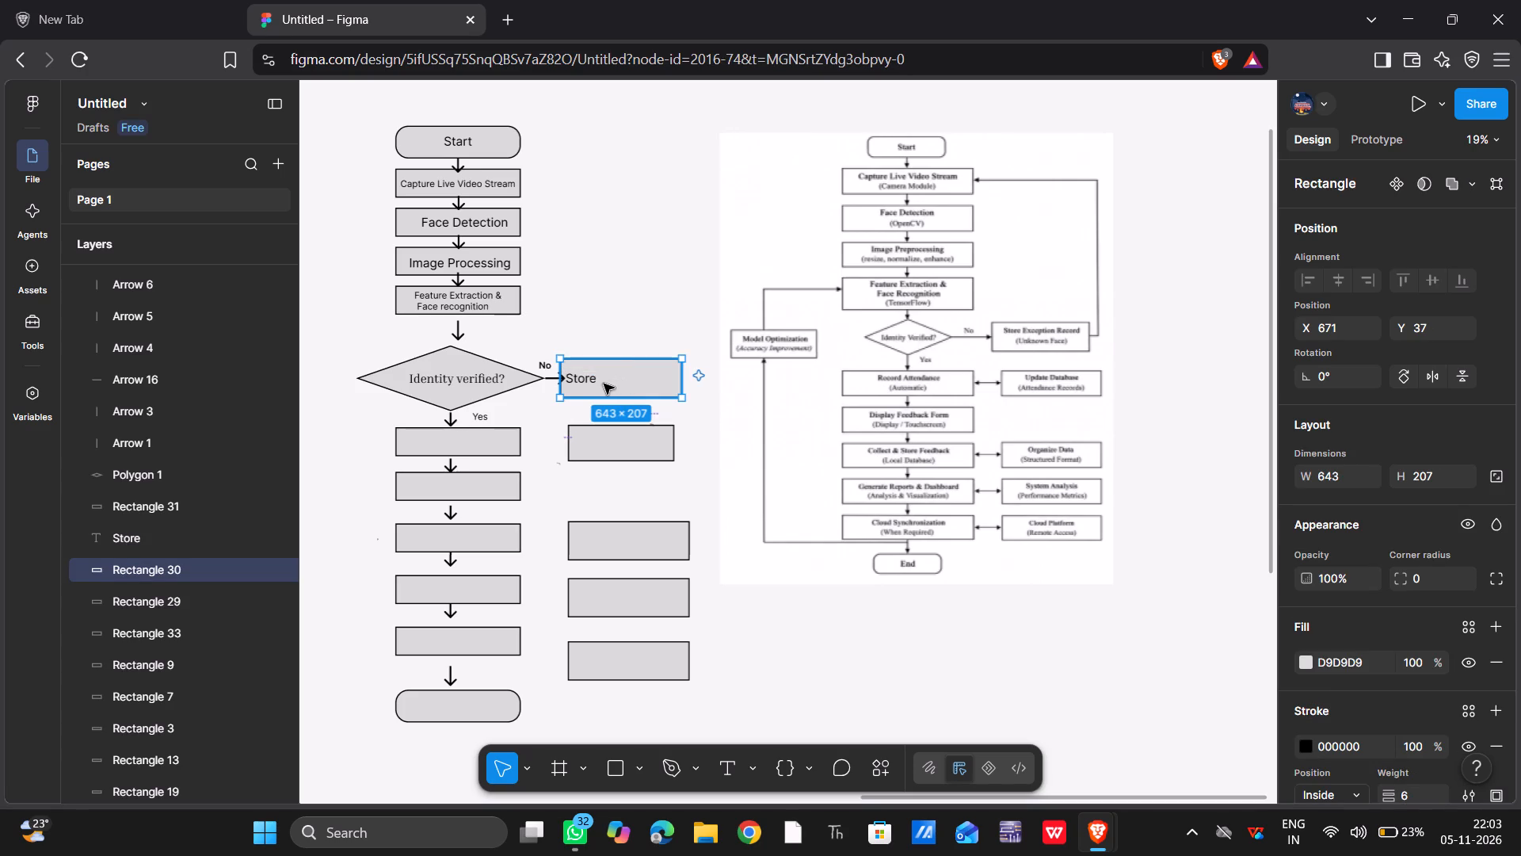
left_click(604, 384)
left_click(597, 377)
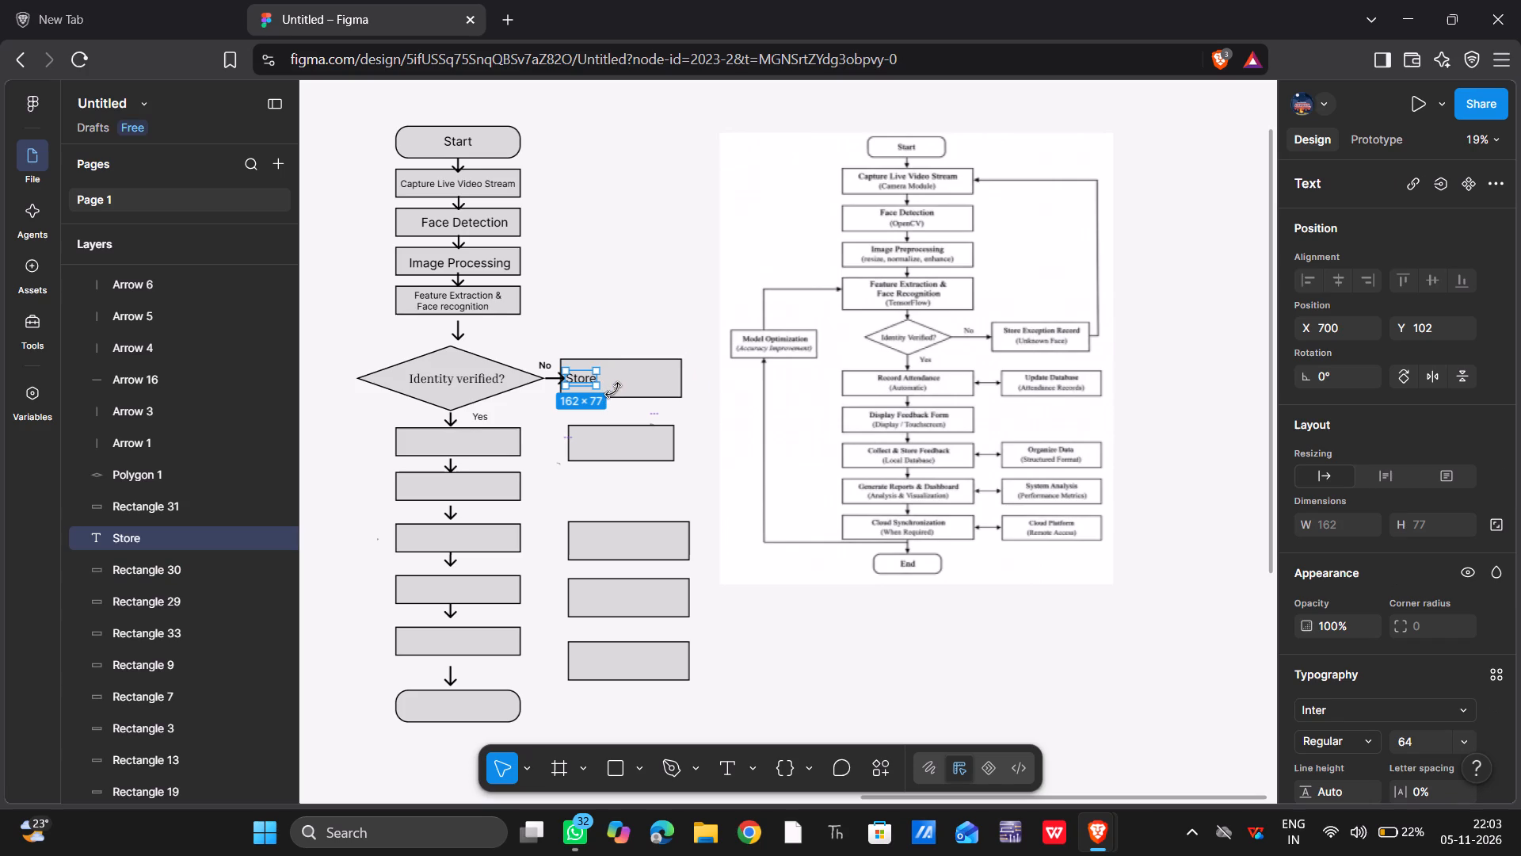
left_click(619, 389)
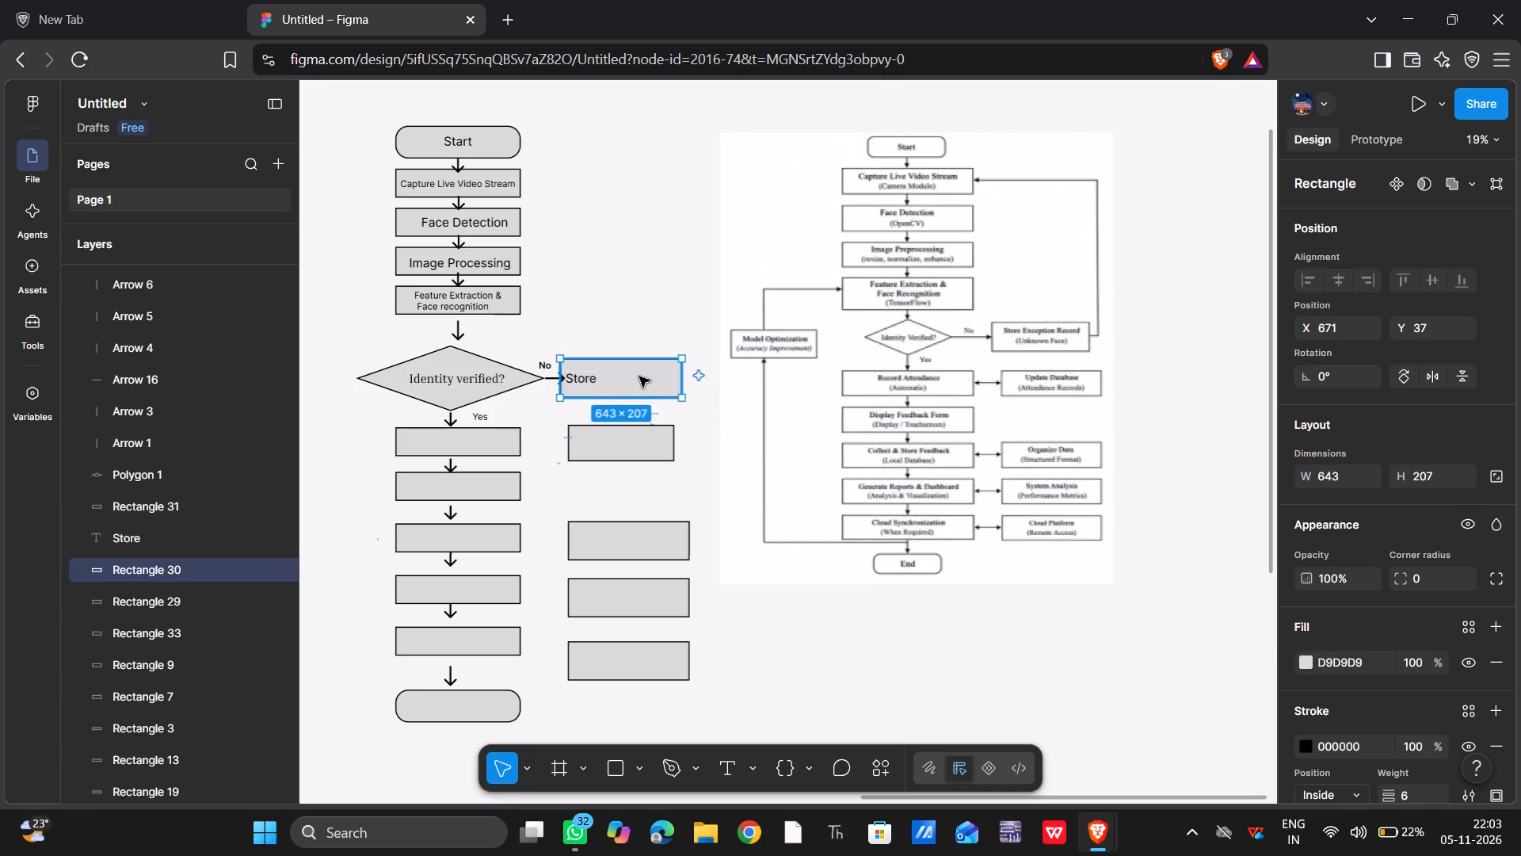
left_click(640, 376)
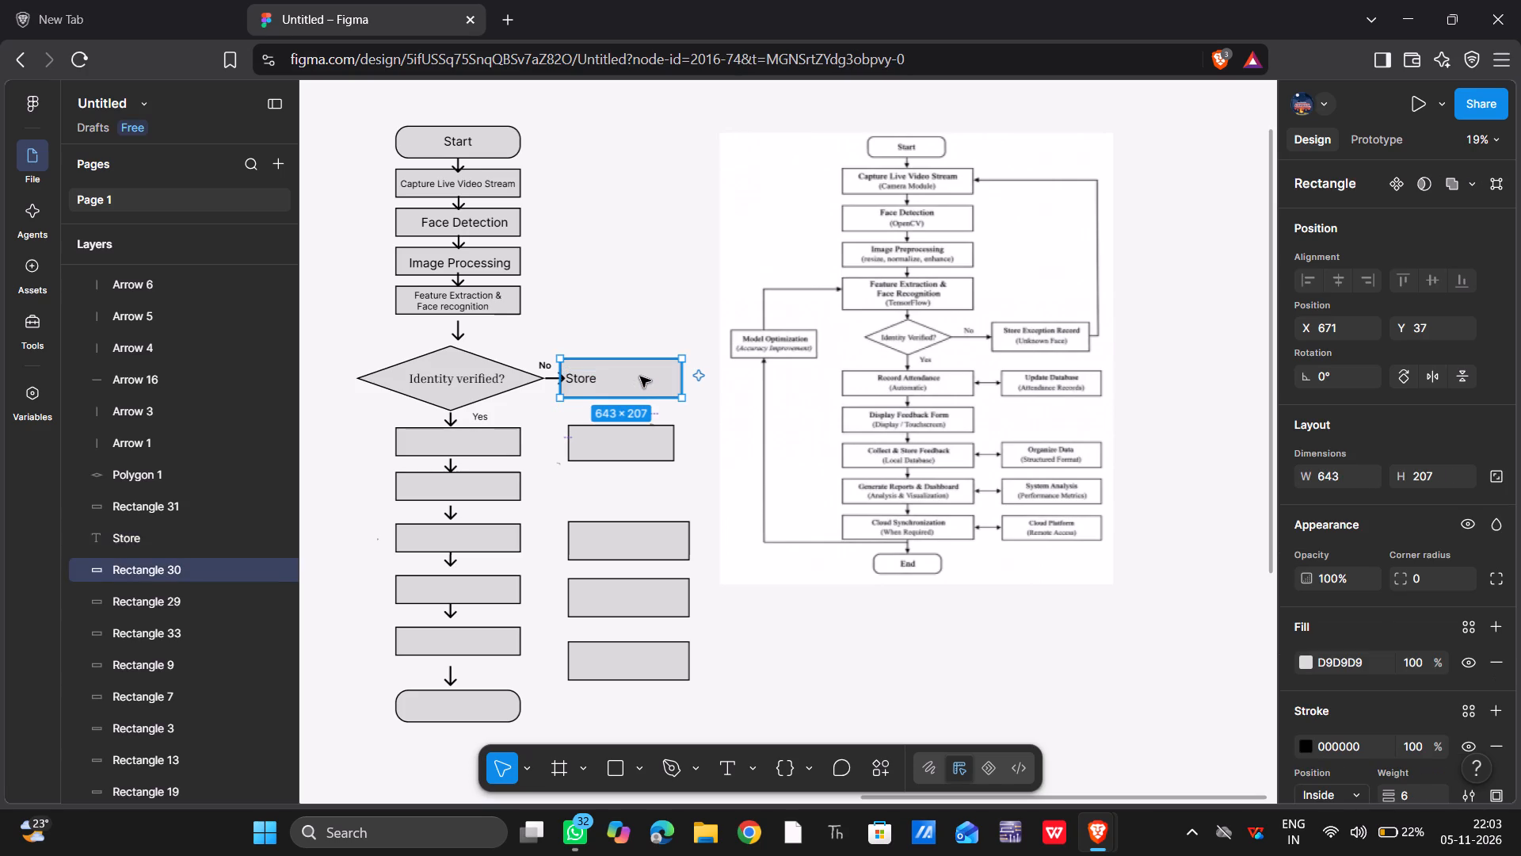
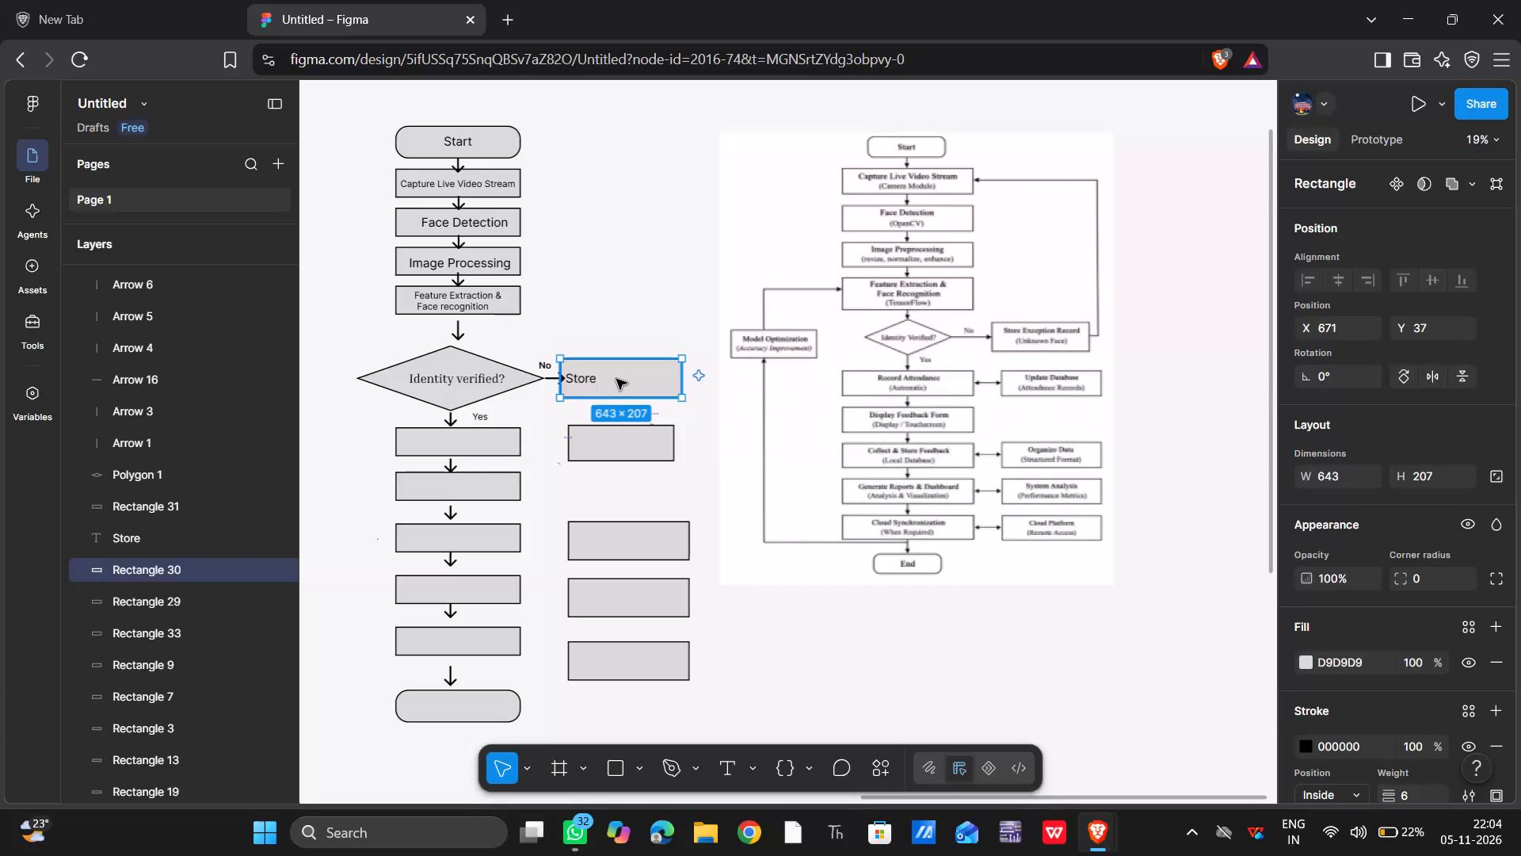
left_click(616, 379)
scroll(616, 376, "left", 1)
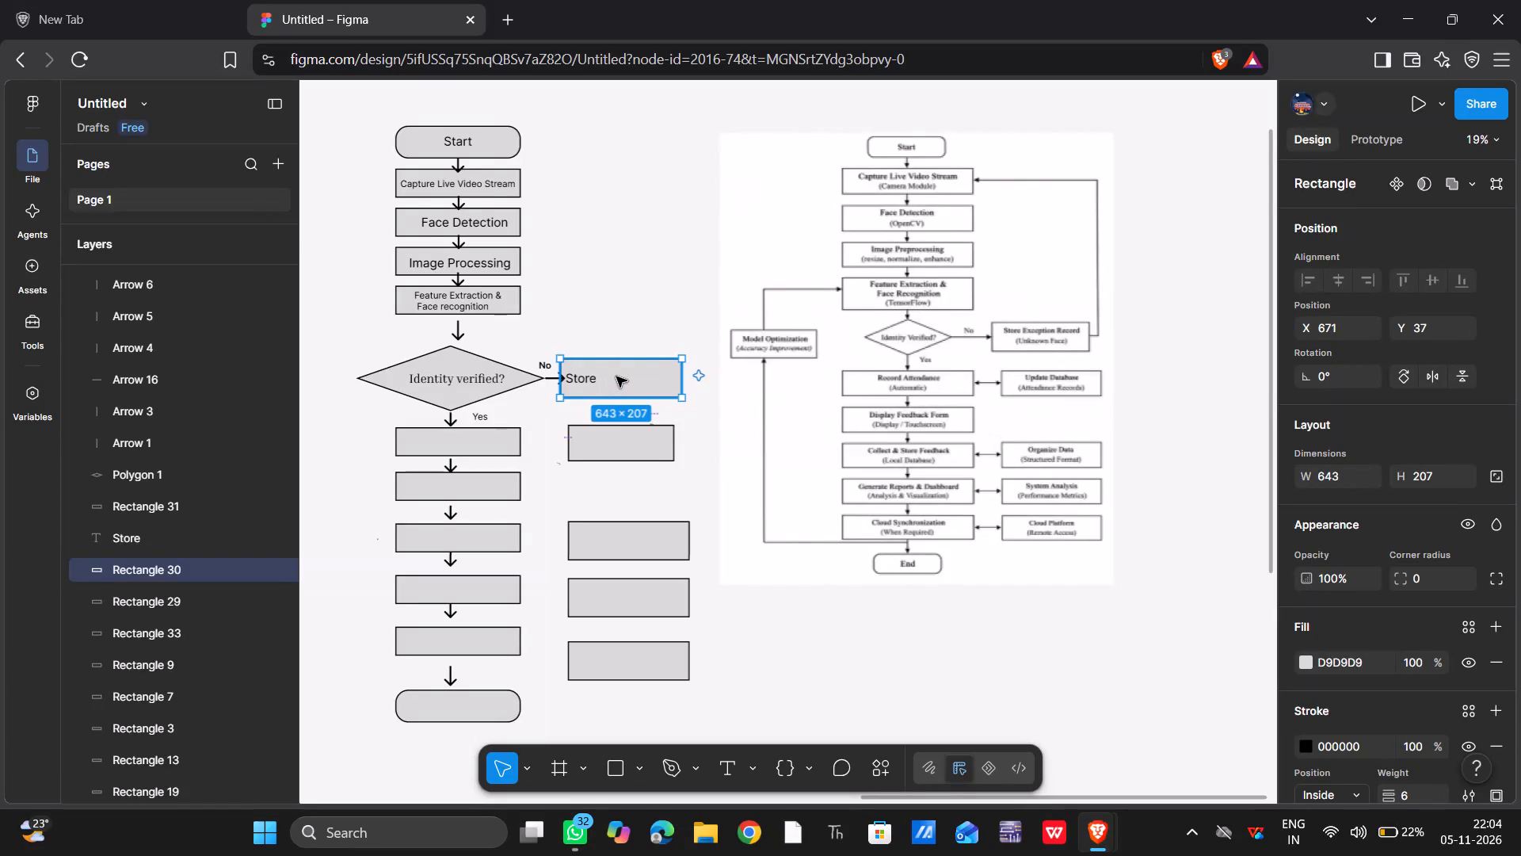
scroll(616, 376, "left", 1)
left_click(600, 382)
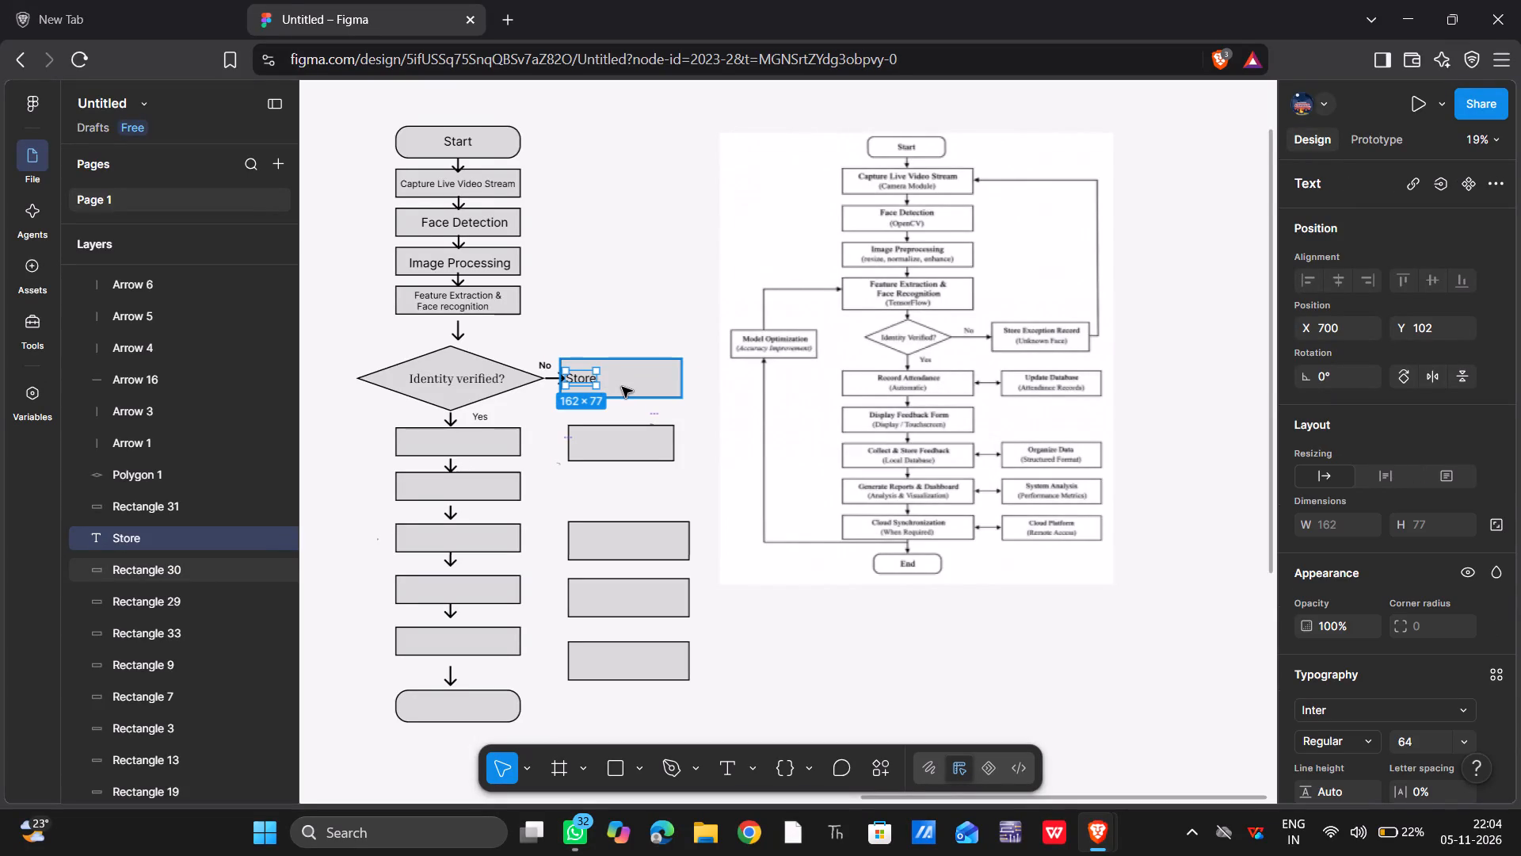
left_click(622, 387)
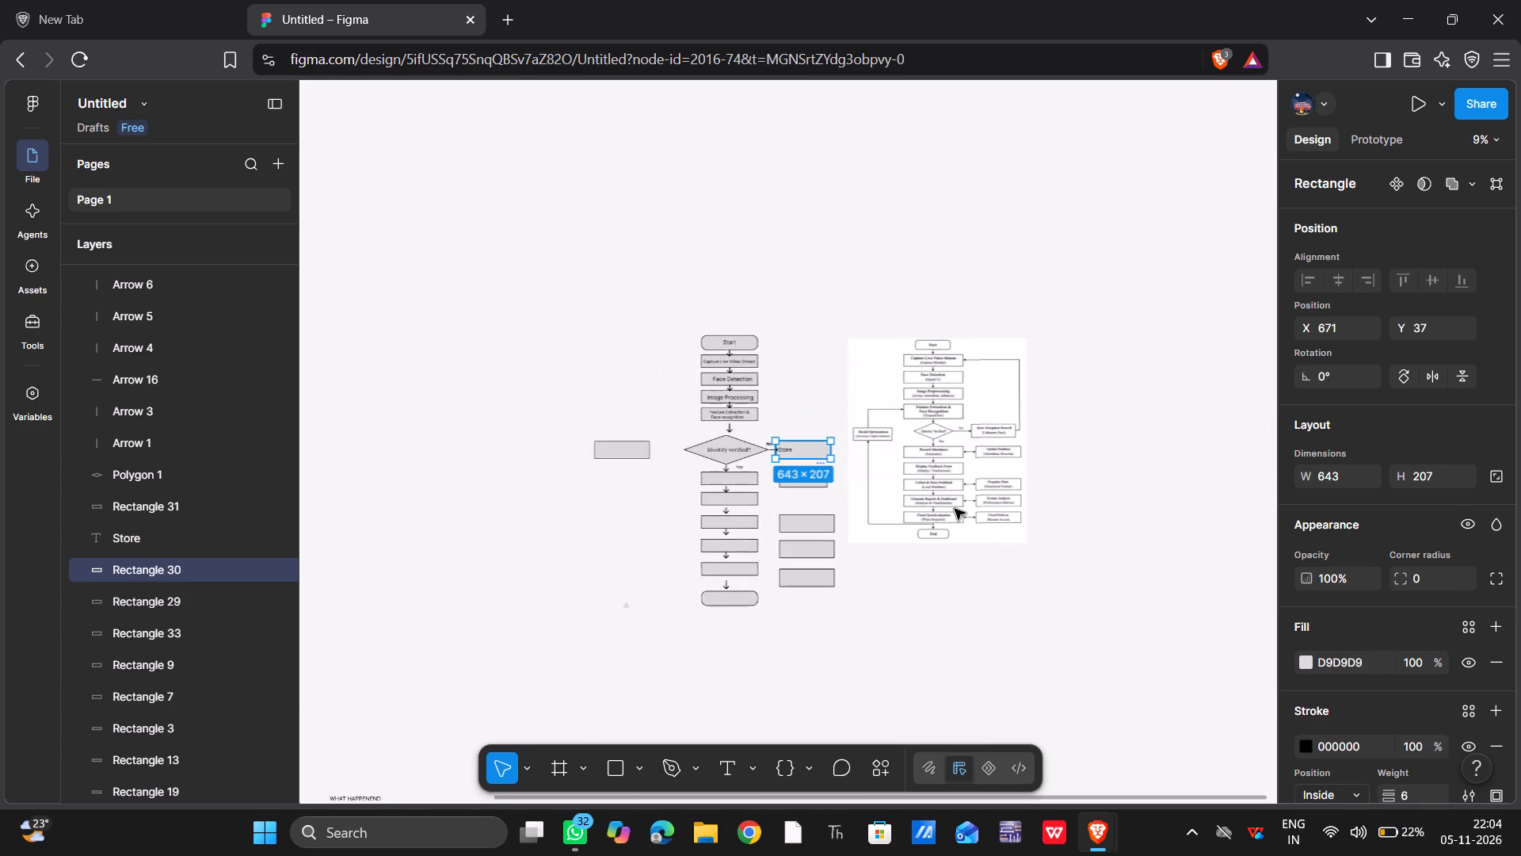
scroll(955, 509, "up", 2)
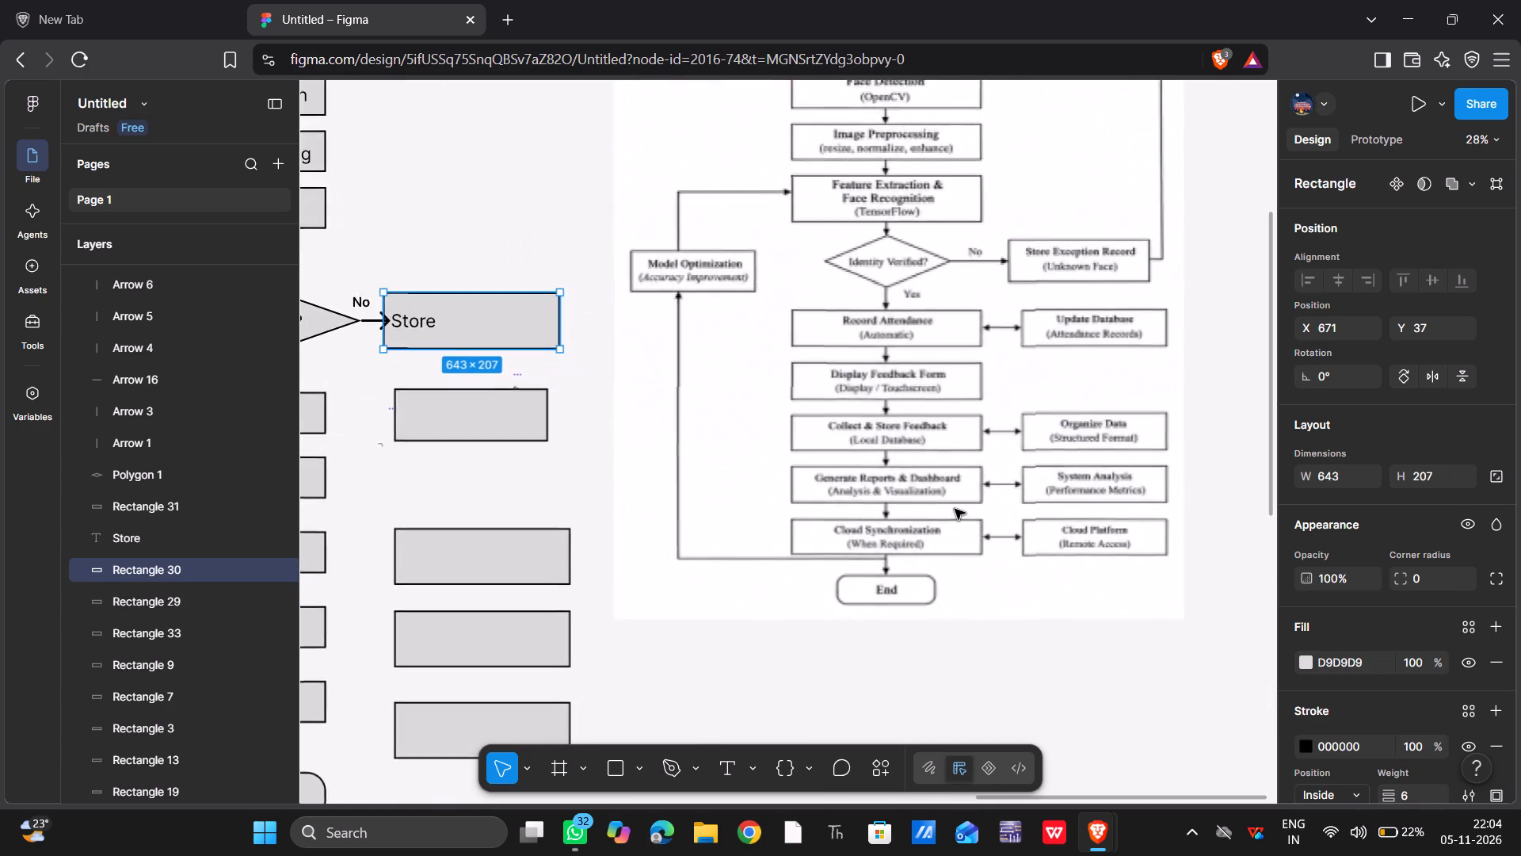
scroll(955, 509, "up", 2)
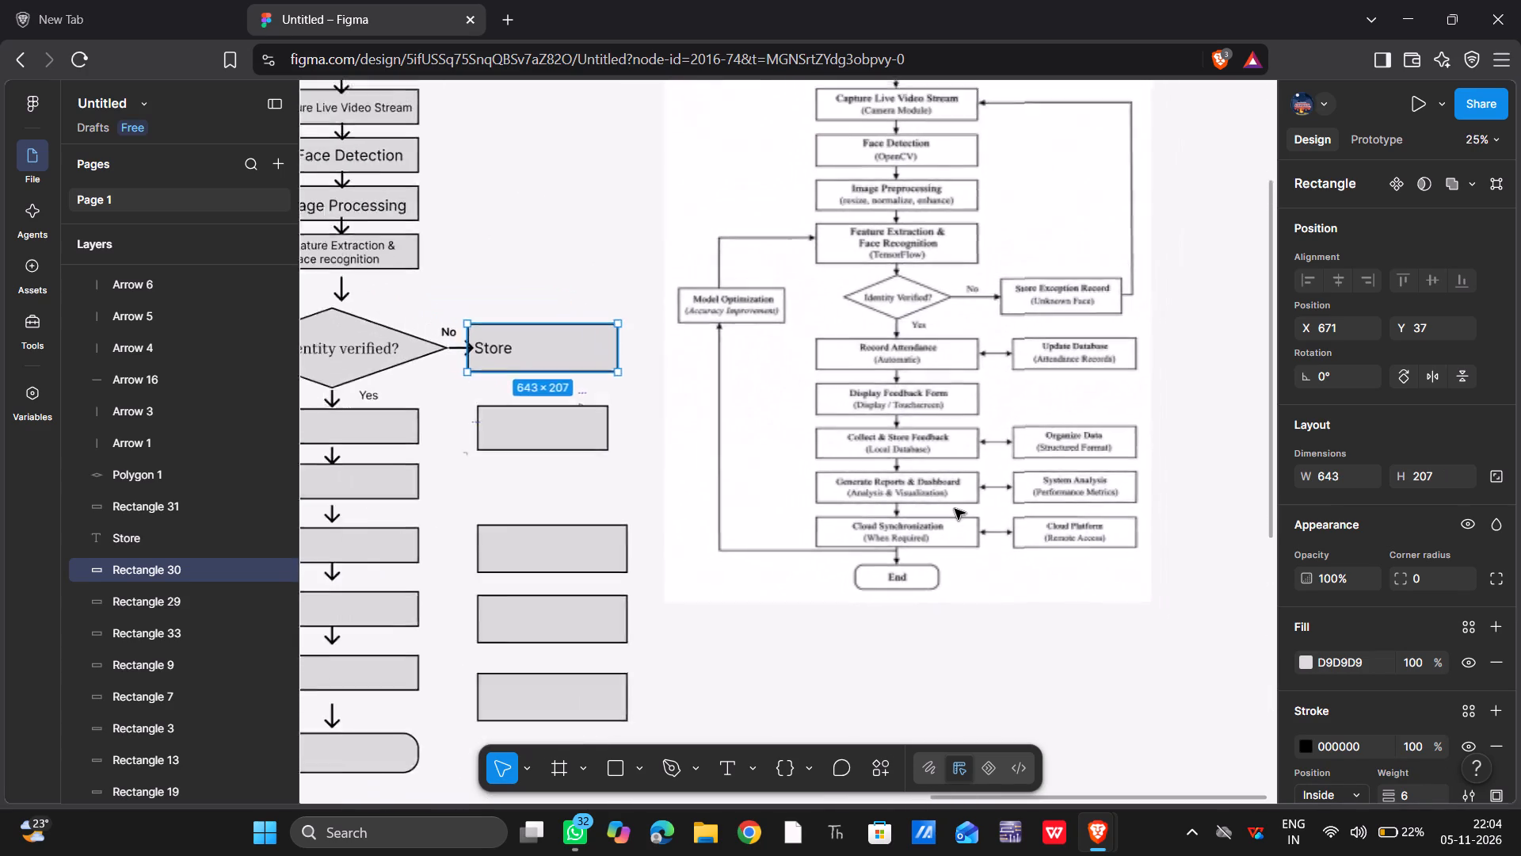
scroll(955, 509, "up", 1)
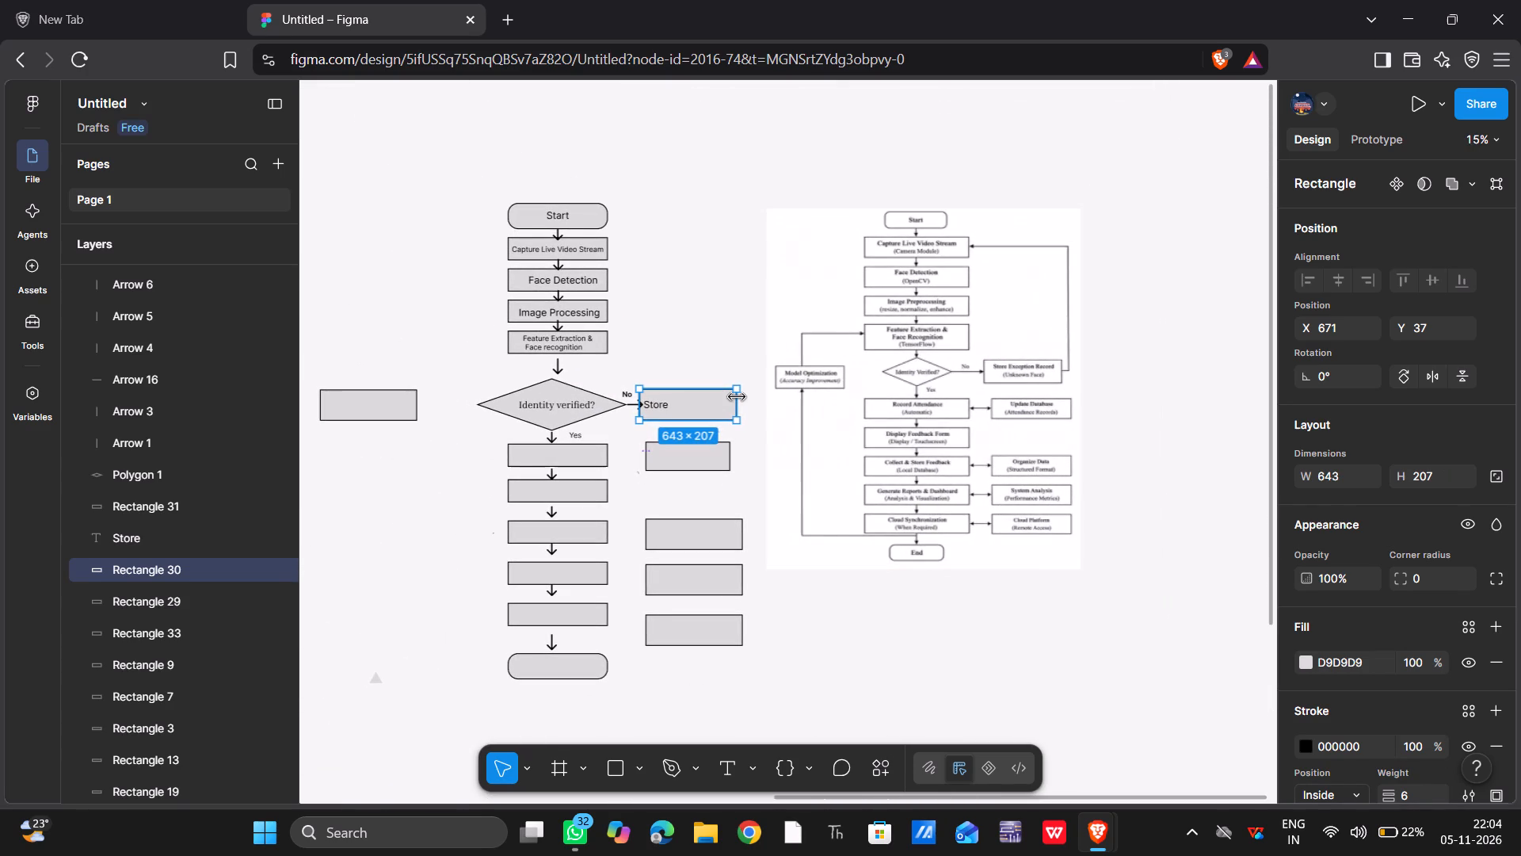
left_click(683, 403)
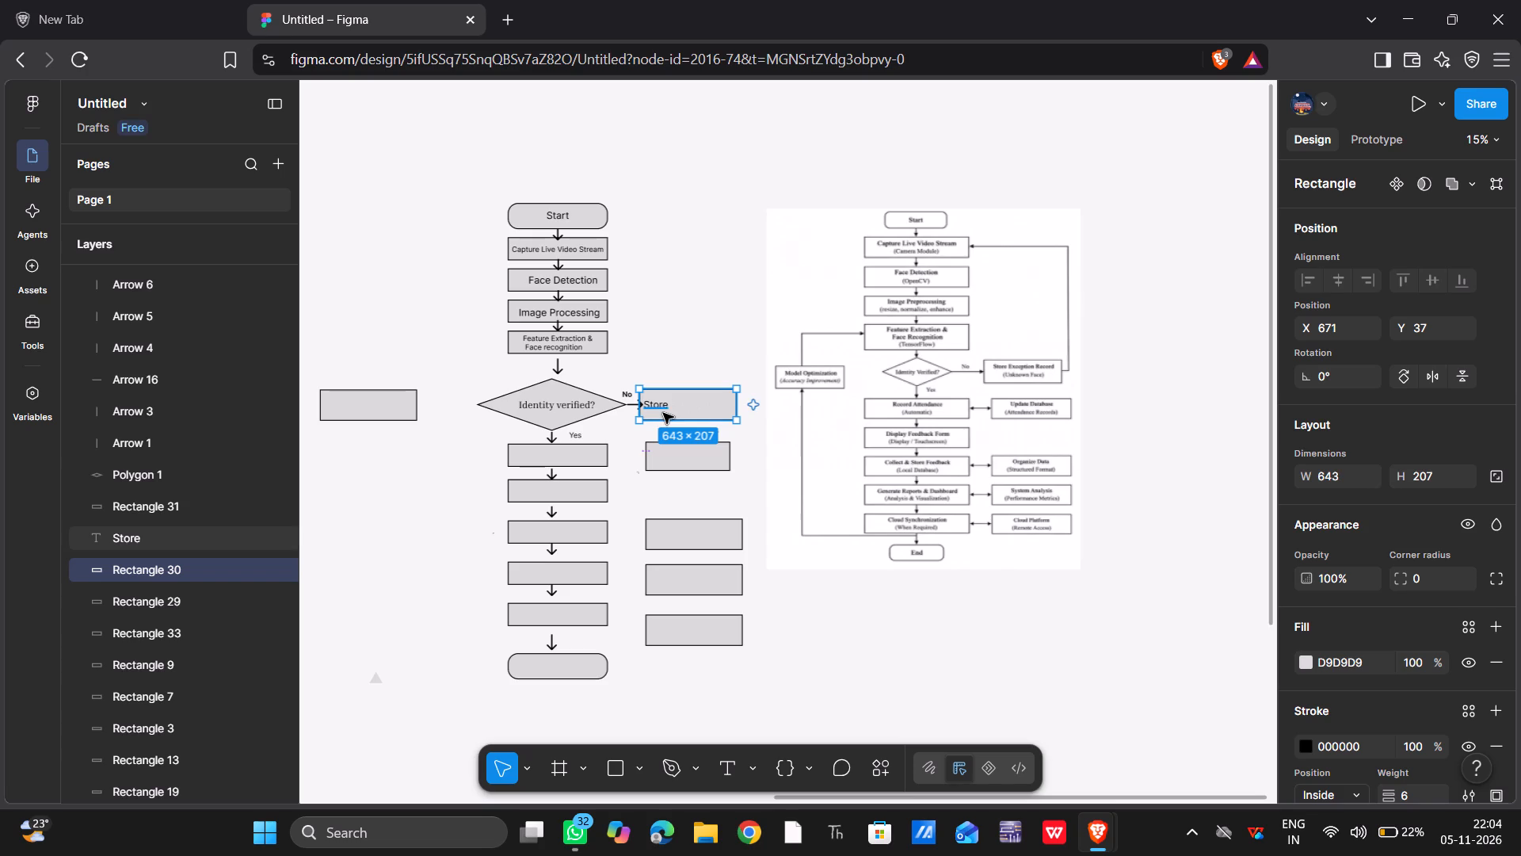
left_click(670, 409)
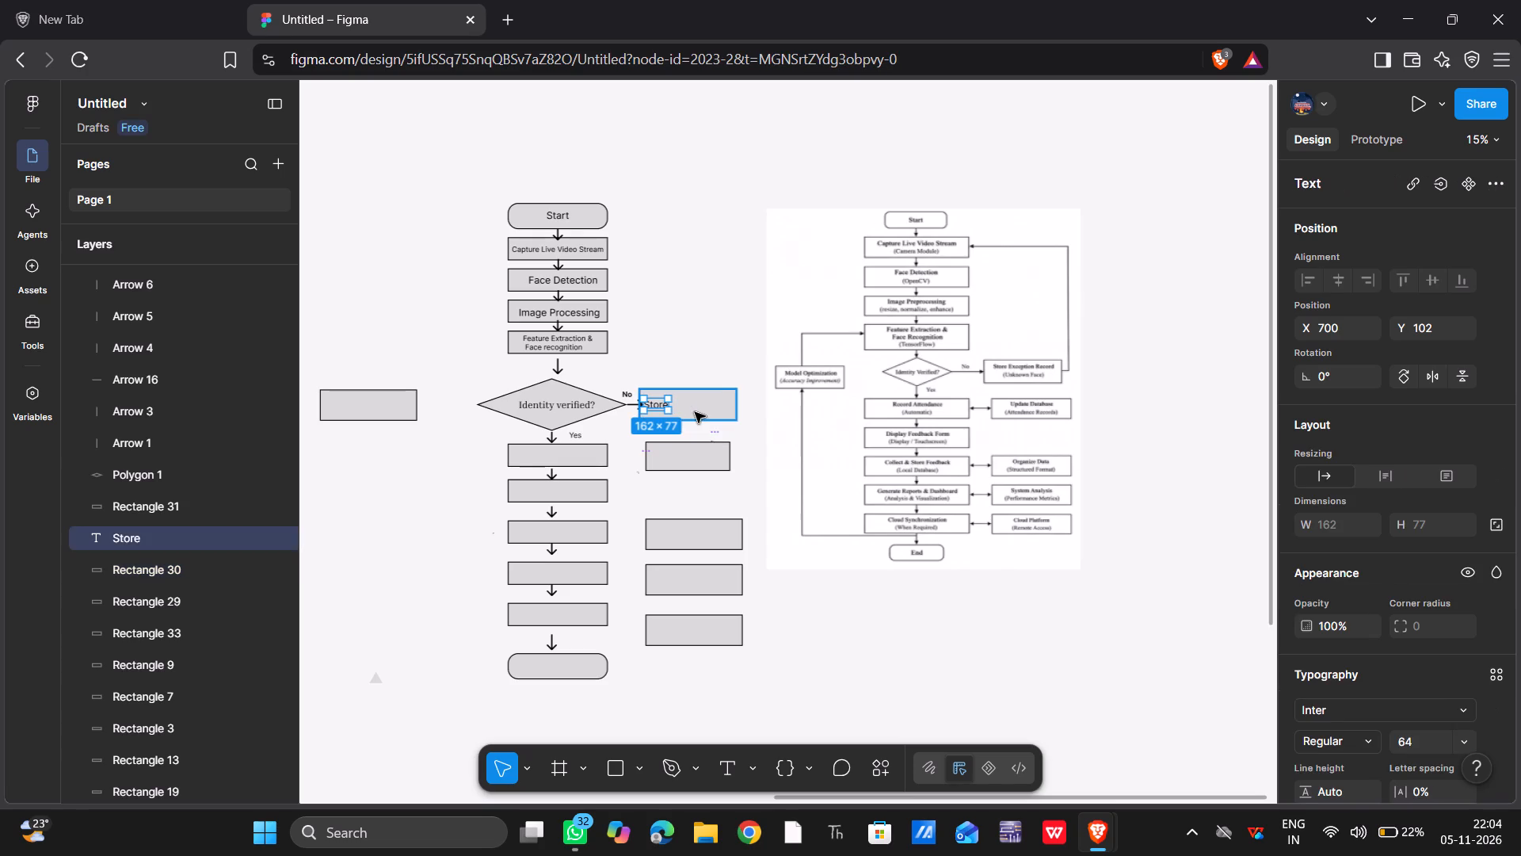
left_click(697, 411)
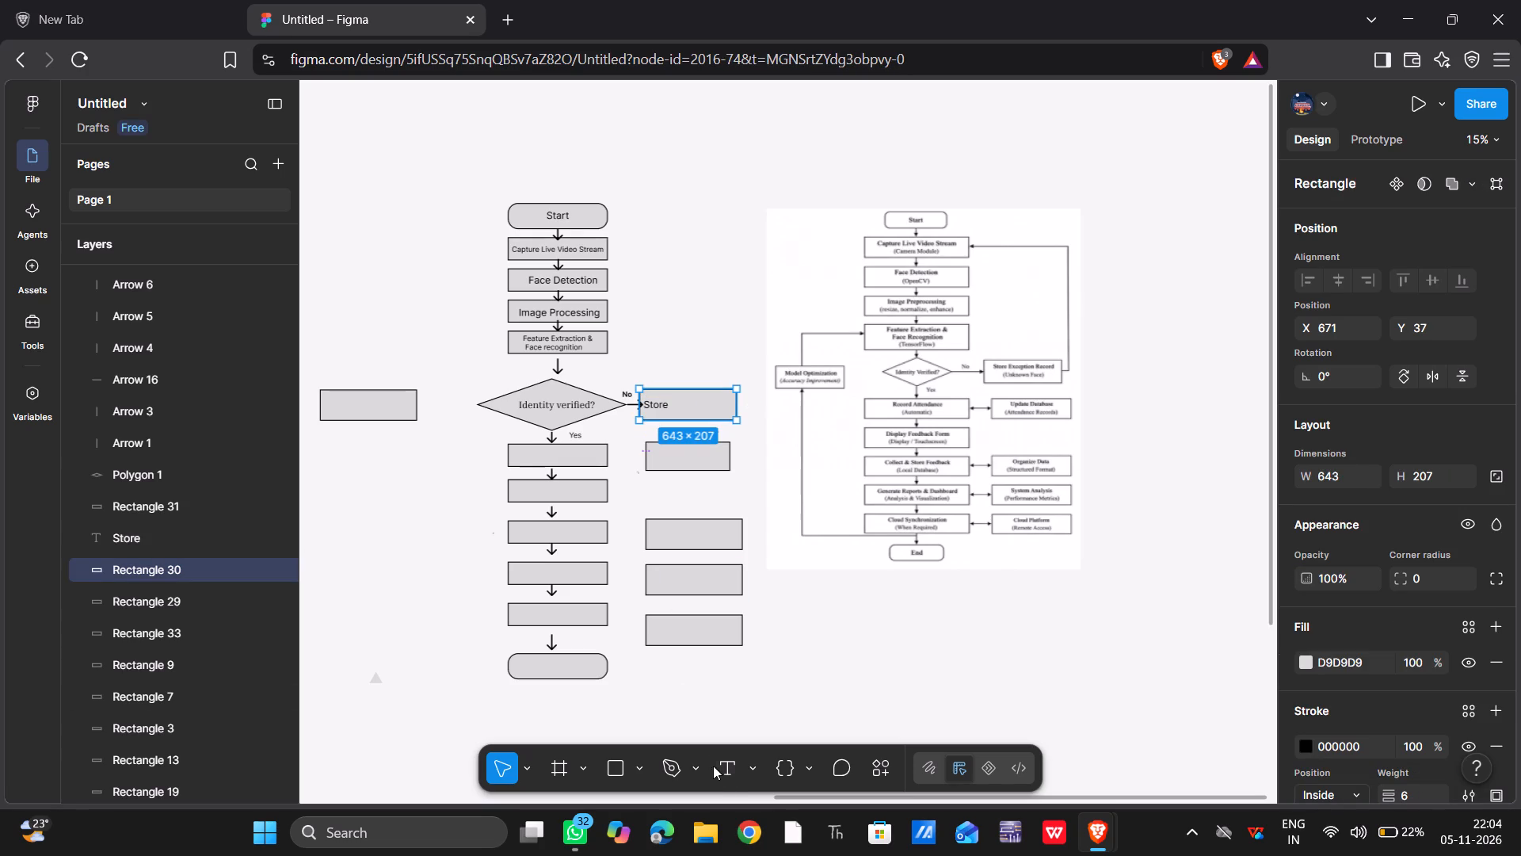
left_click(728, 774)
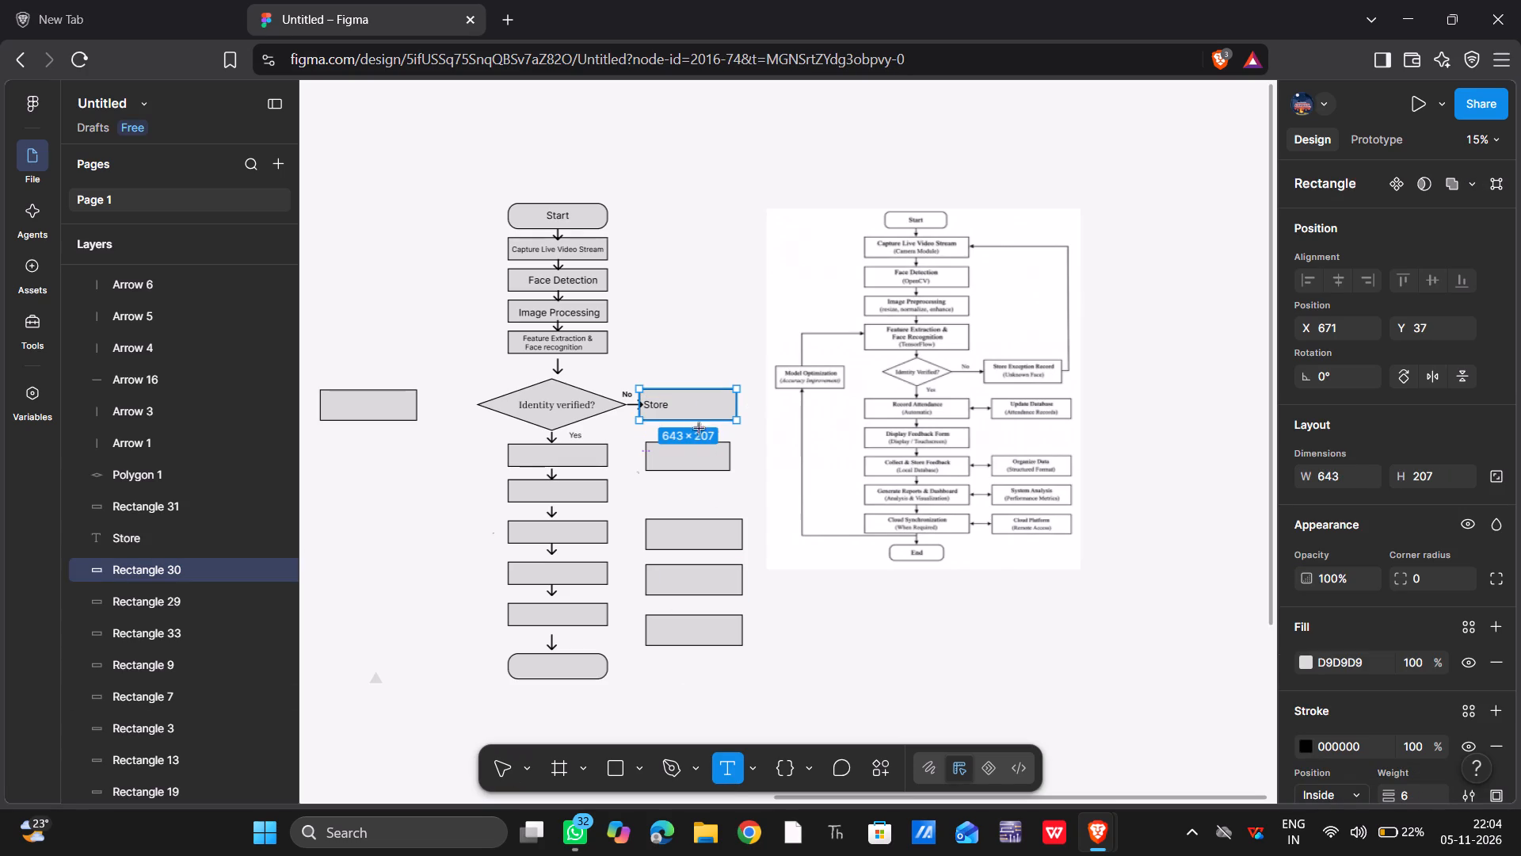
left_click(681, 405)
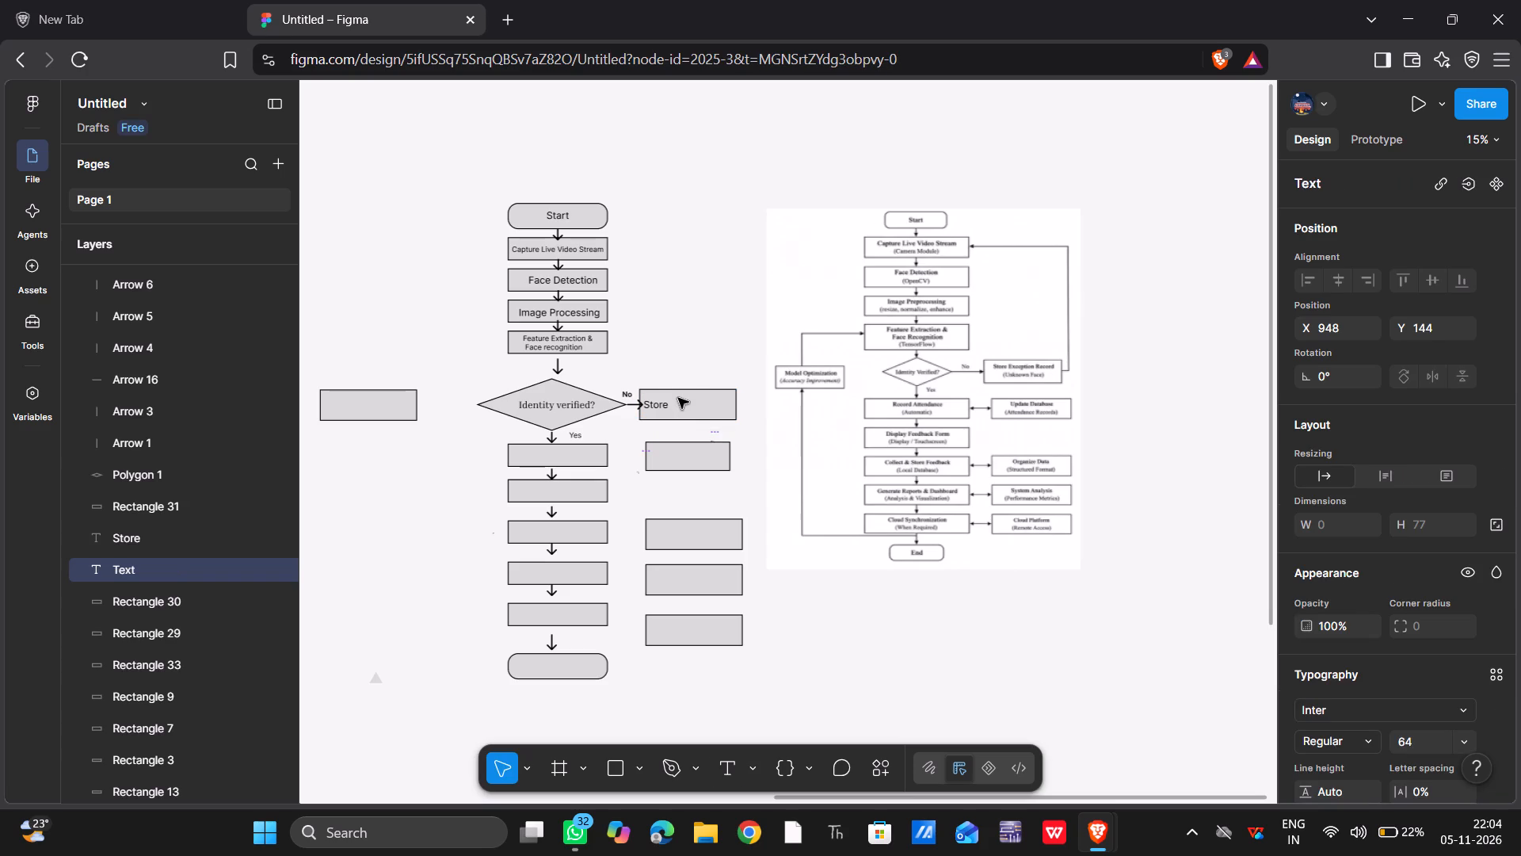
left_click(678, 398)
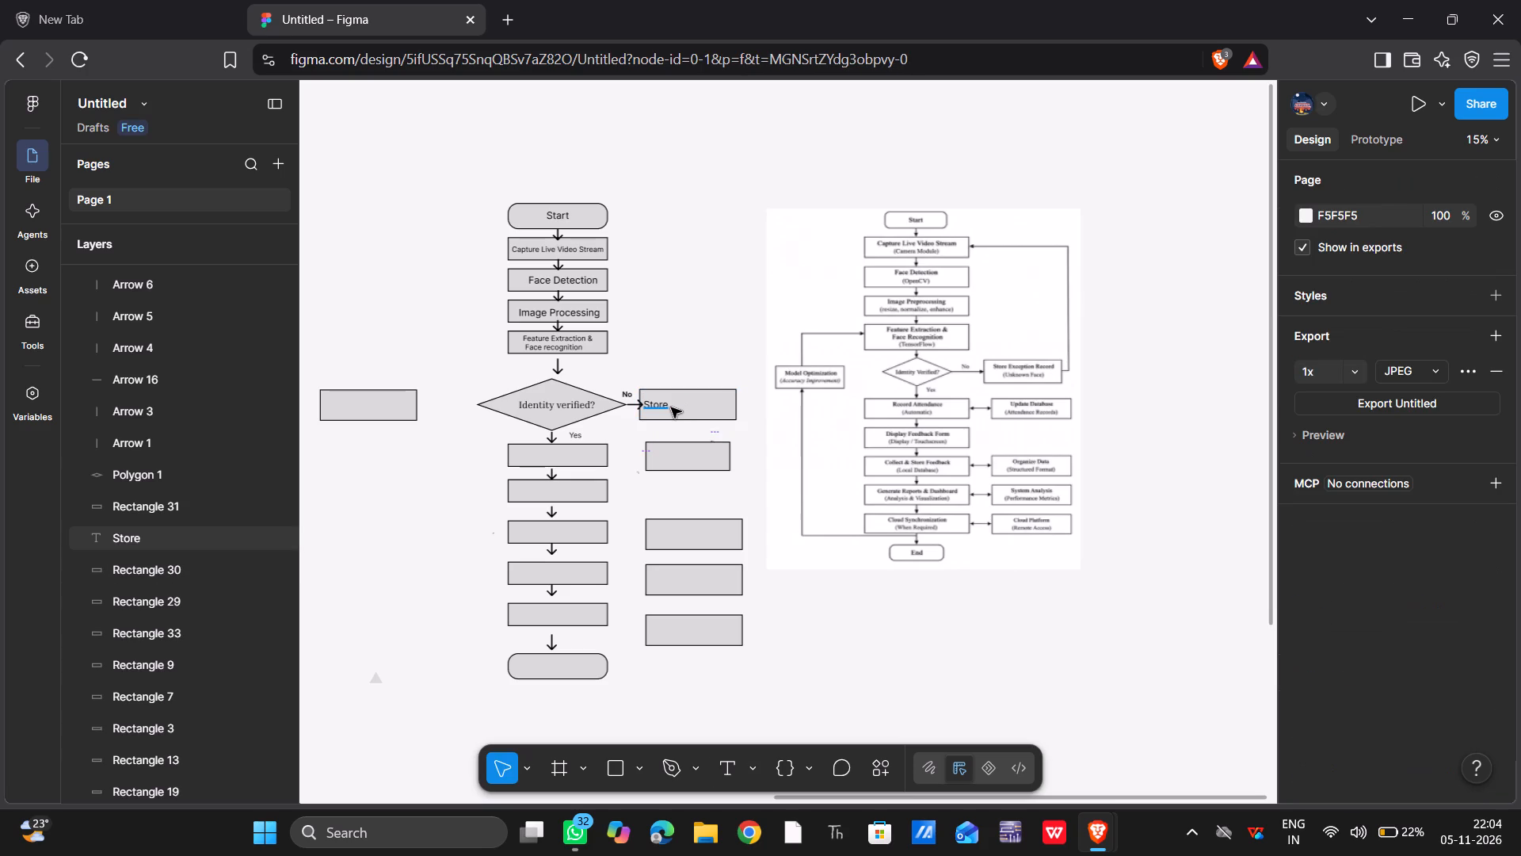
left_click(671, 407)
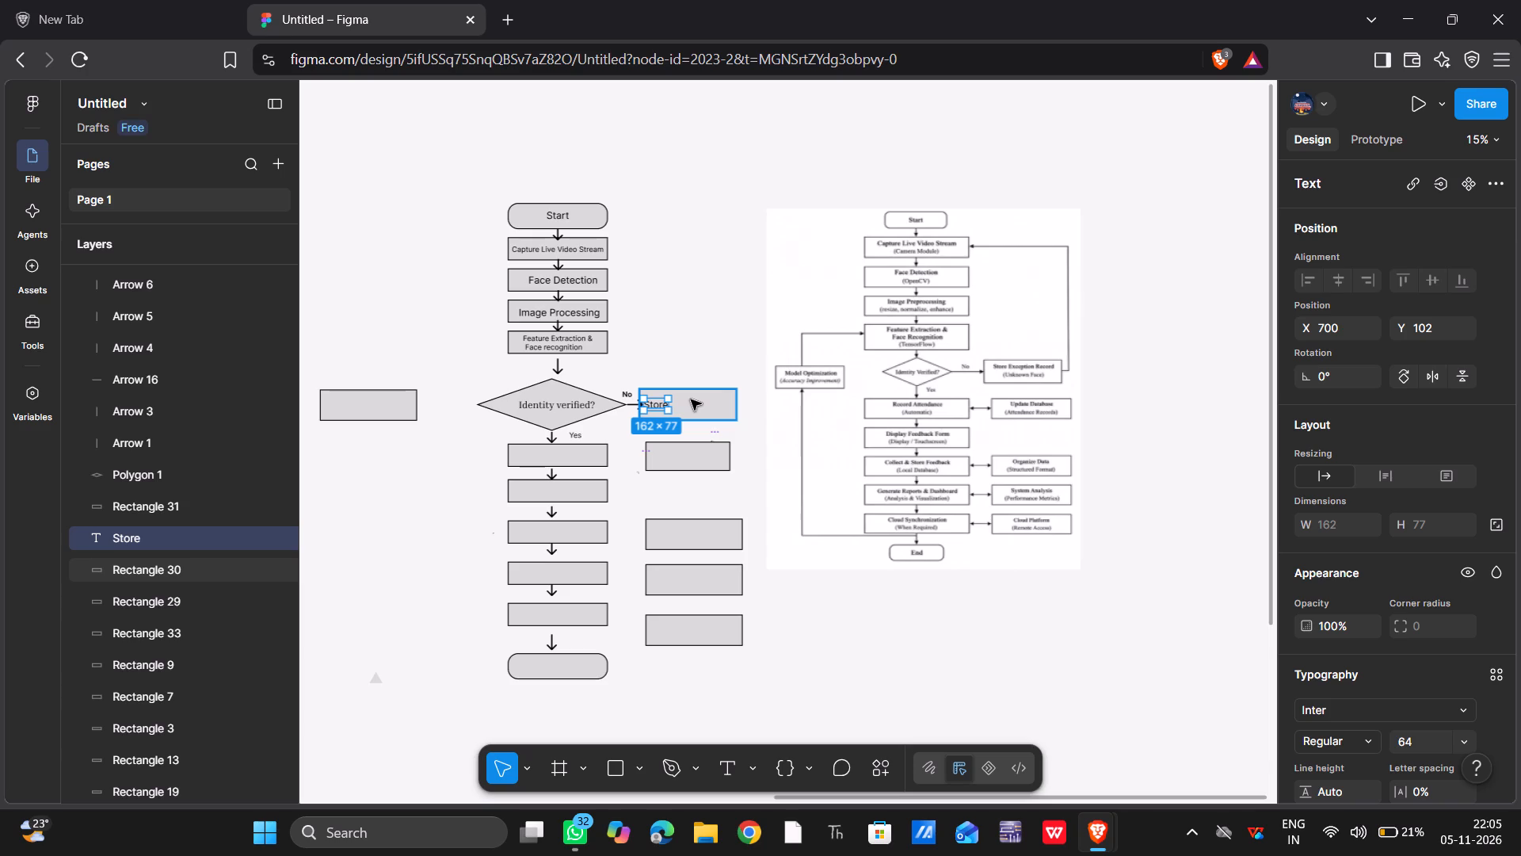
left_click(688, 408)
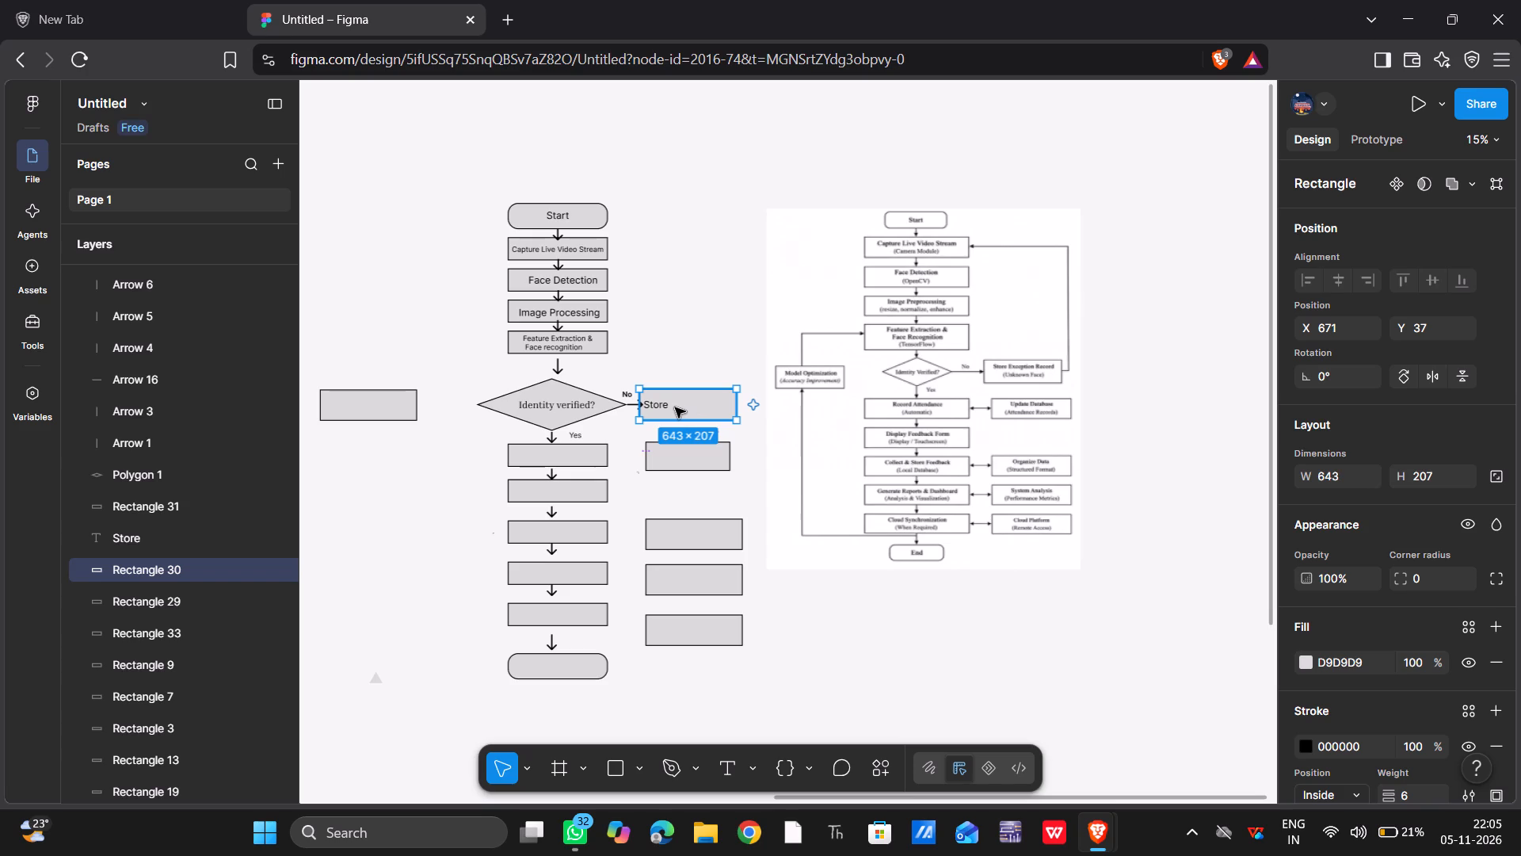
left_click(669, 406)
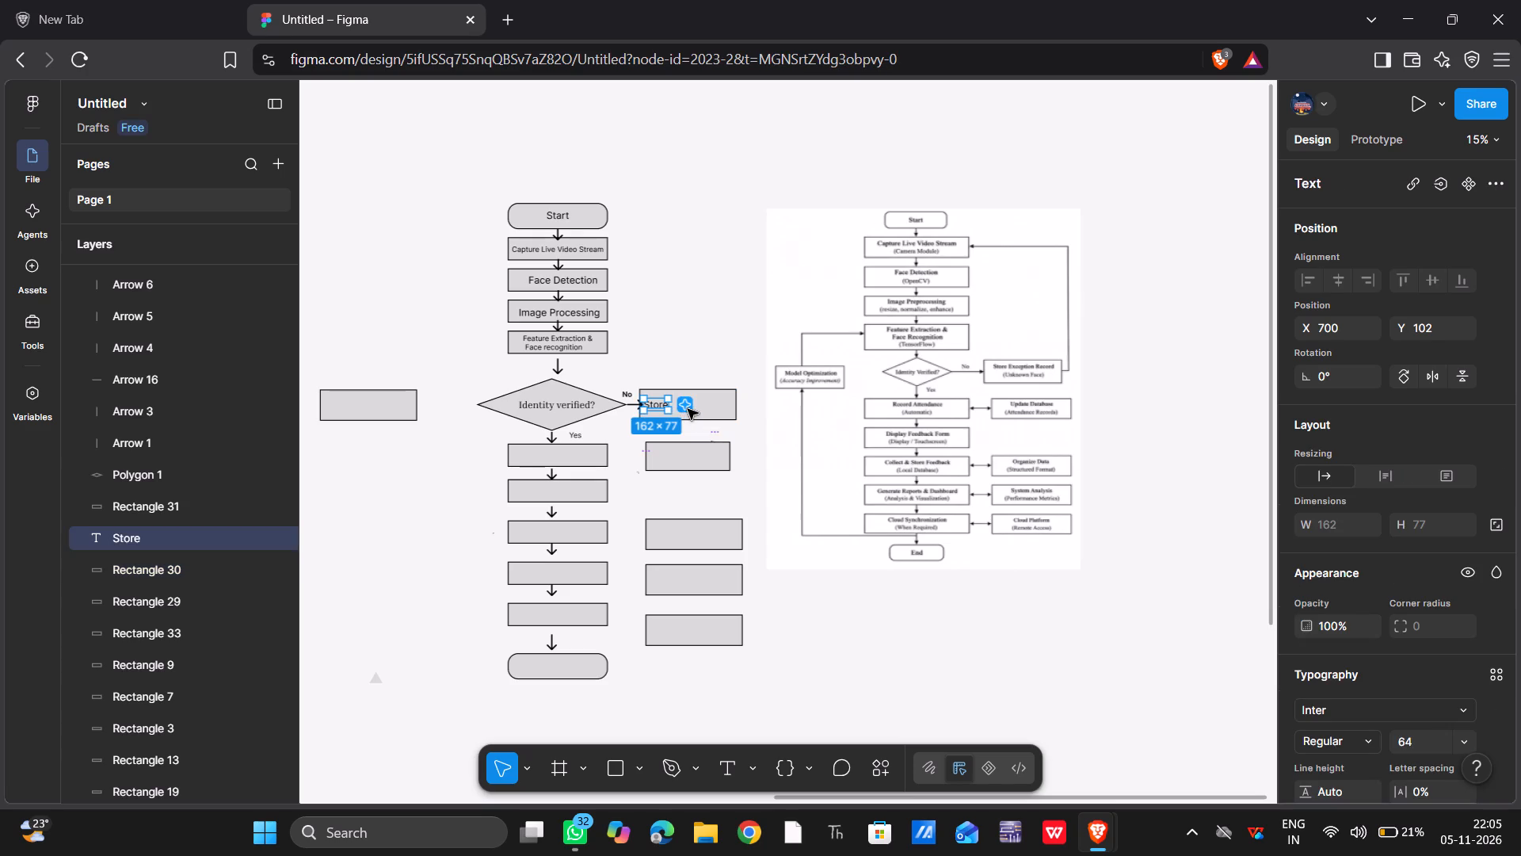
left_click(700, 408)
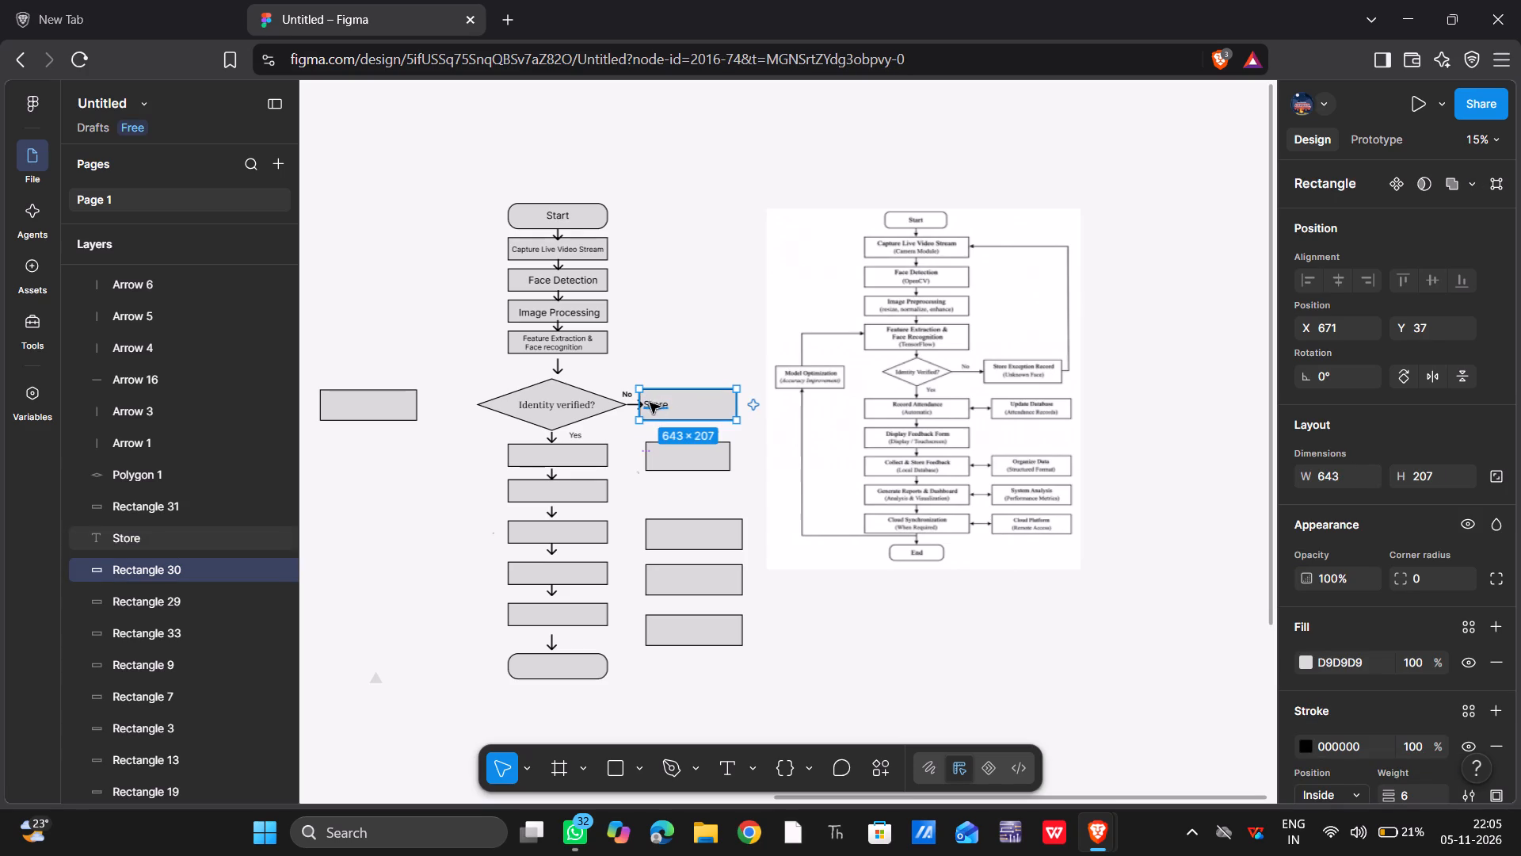
Change the "Store" label's font to Inria Serif, matching the "Identity verified?" text in the decision diamond.
left_click(588, 407)
left_click(661, 406)
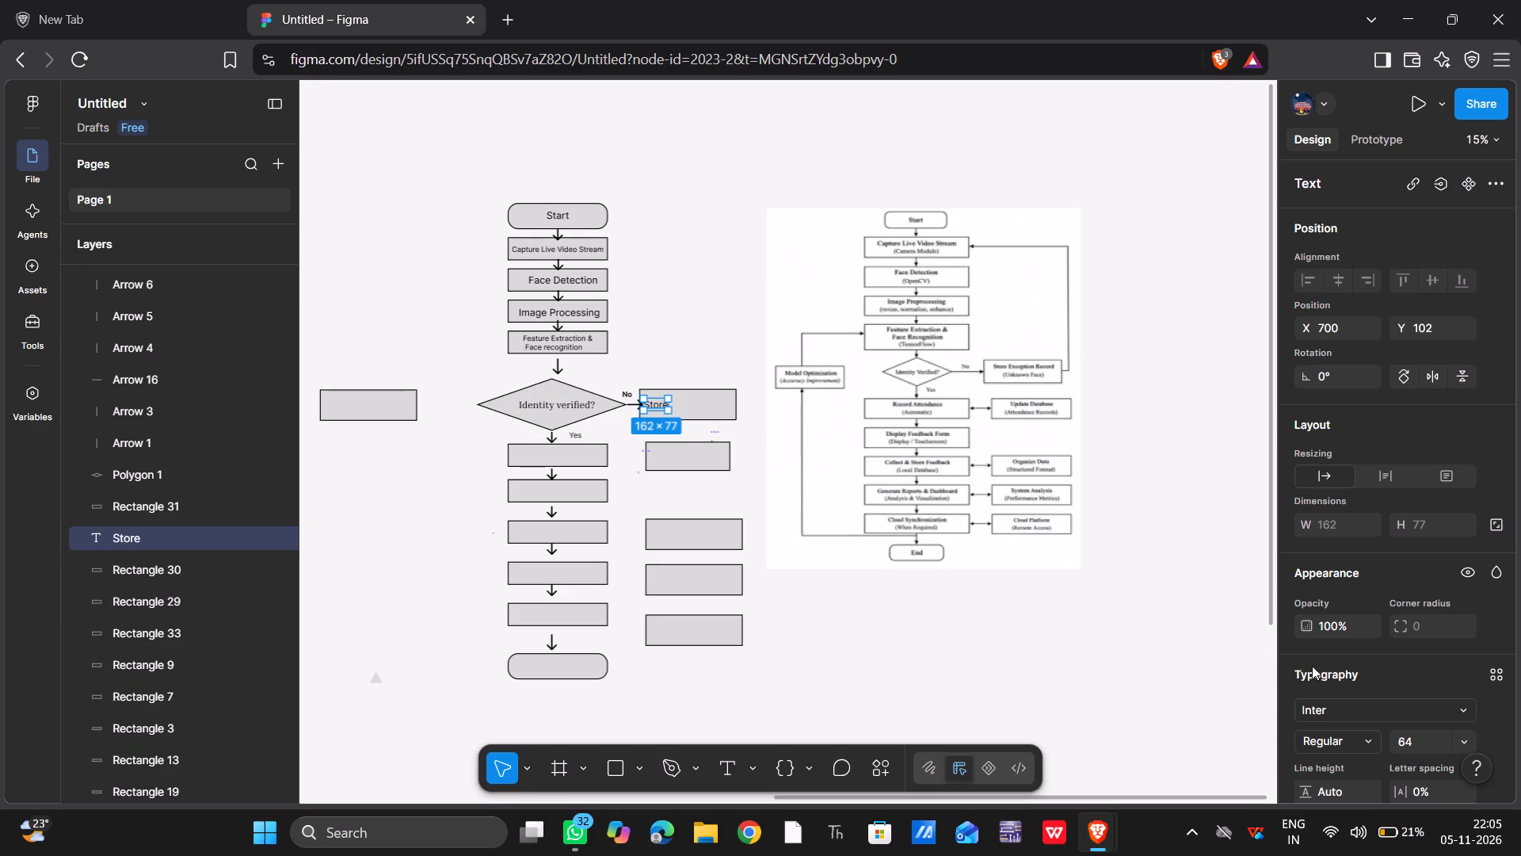
left_click(1336, 704)
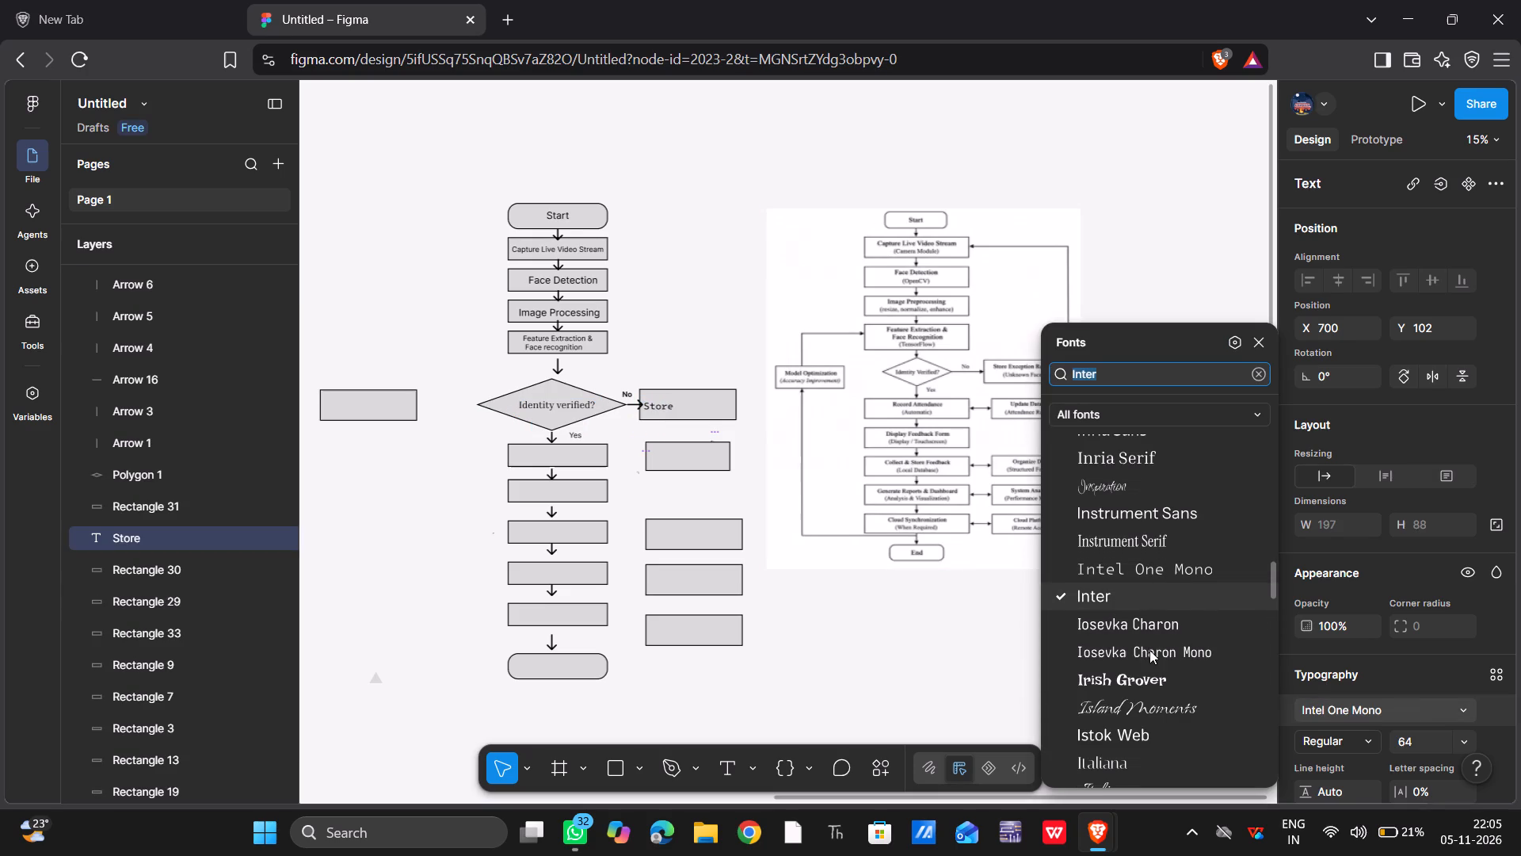
left_click(1123, 449)
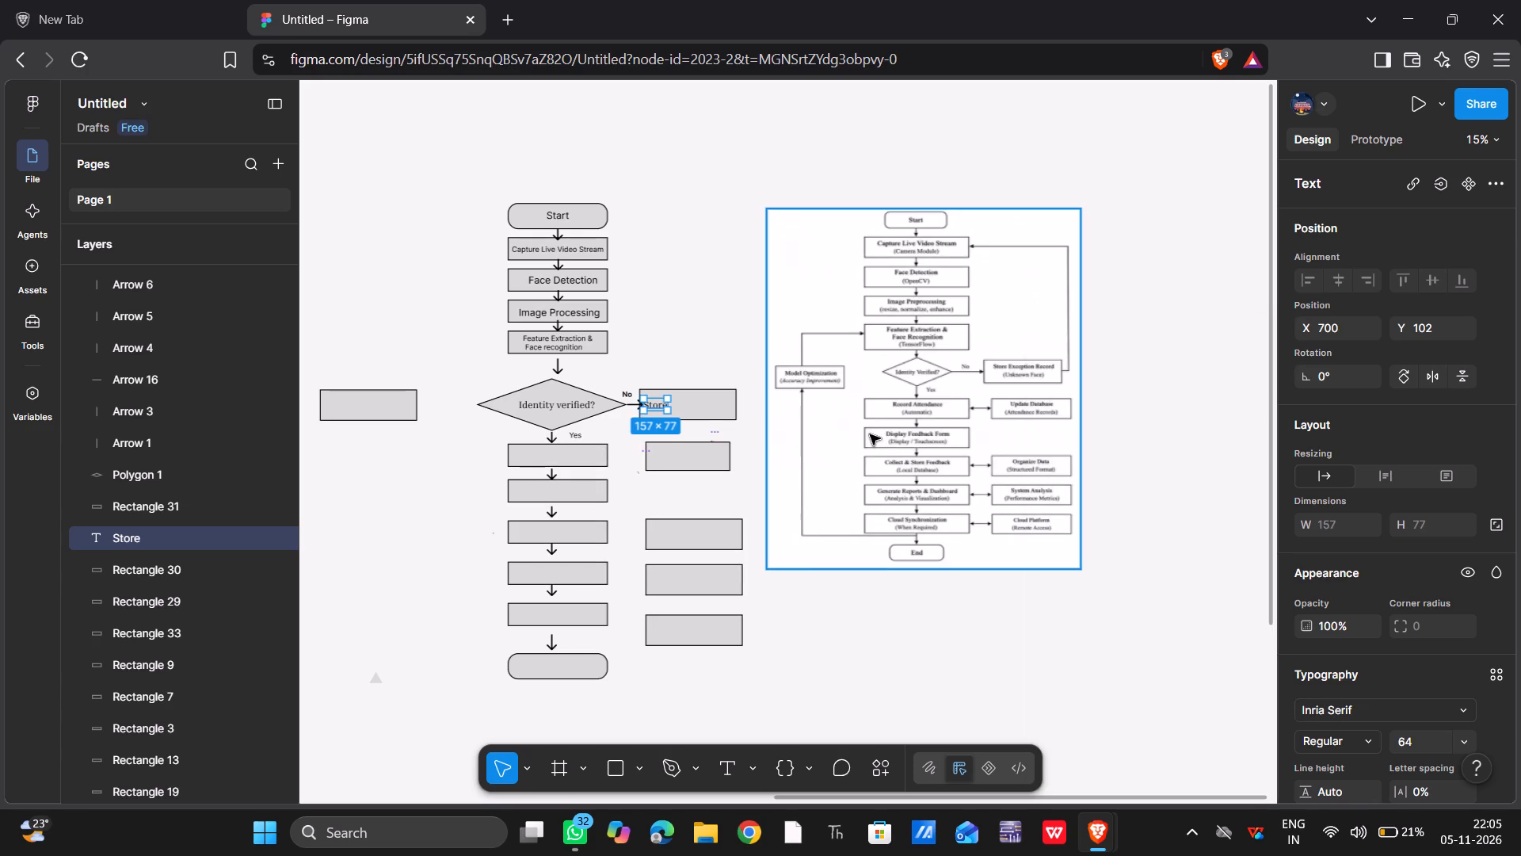
left_click(712, 408)
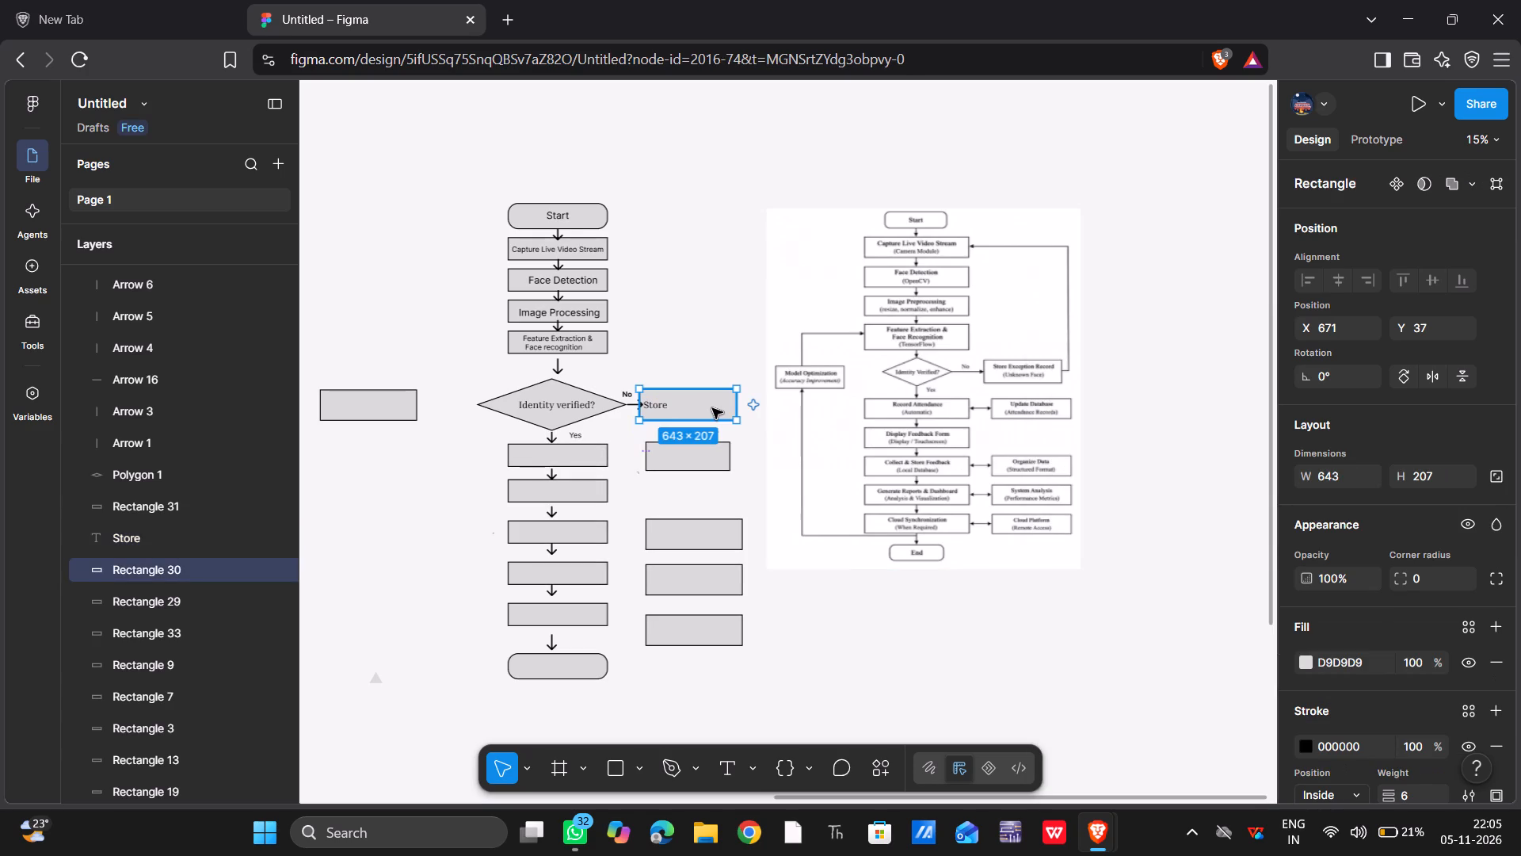
left_click(700, 406)
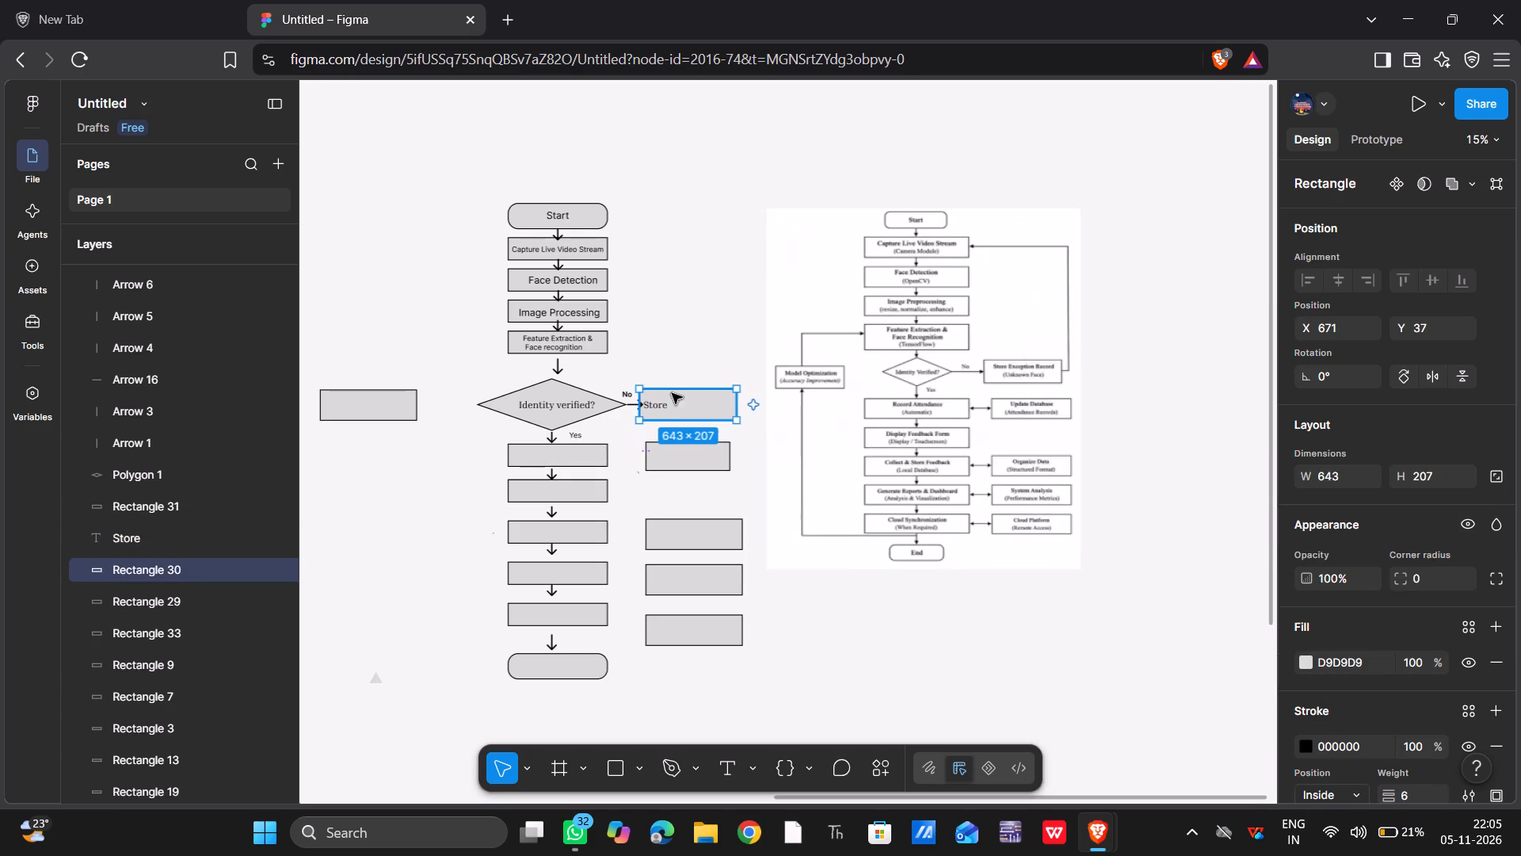
Add a separate text label reading "exception record" just after the word "Store" in the No-branch box.
left_click(661, 401)
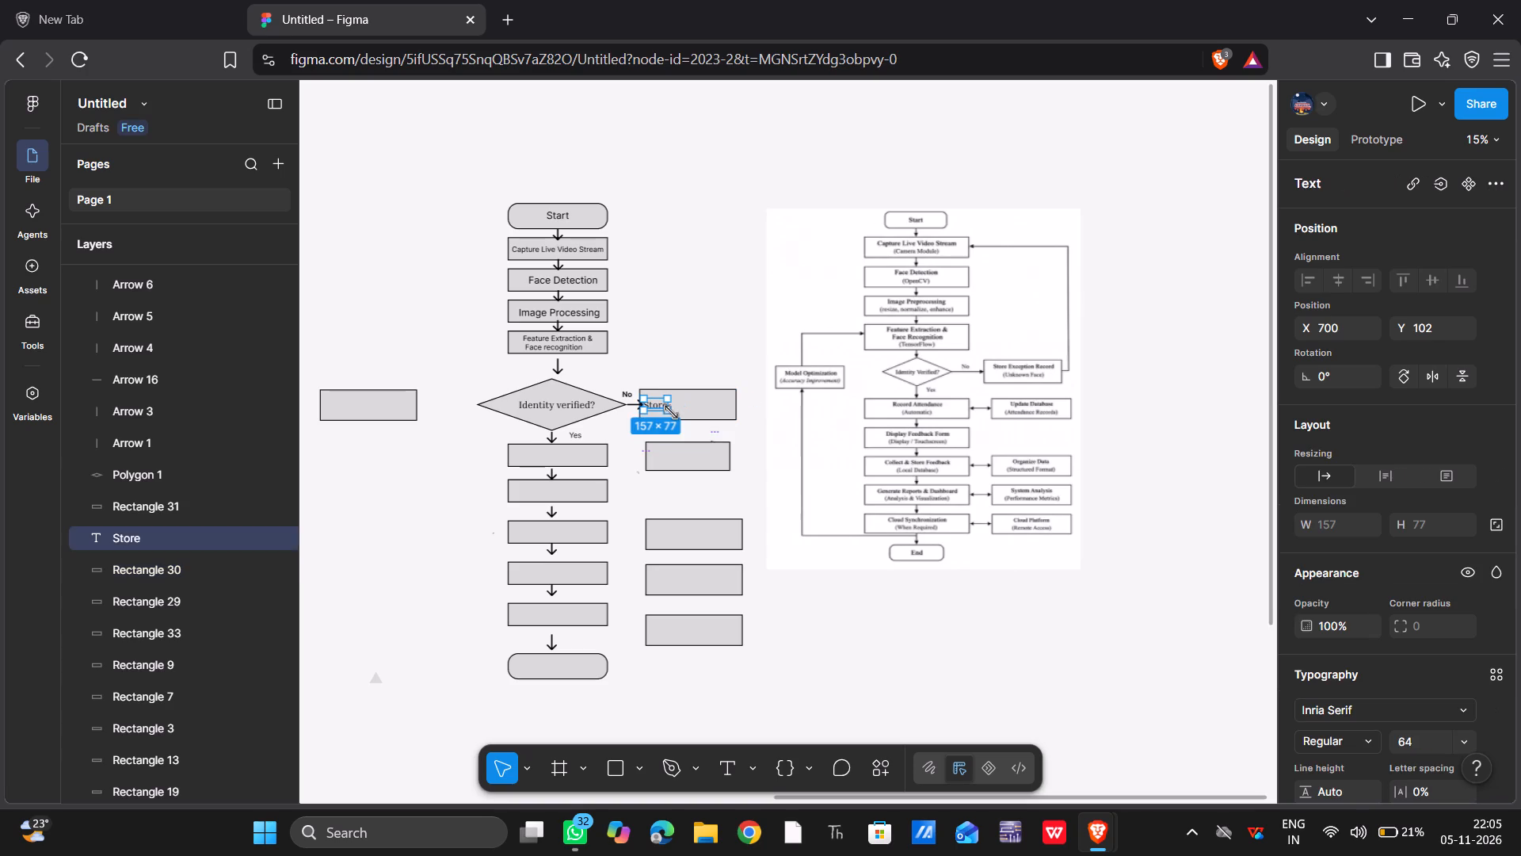
left_click(716, 771)
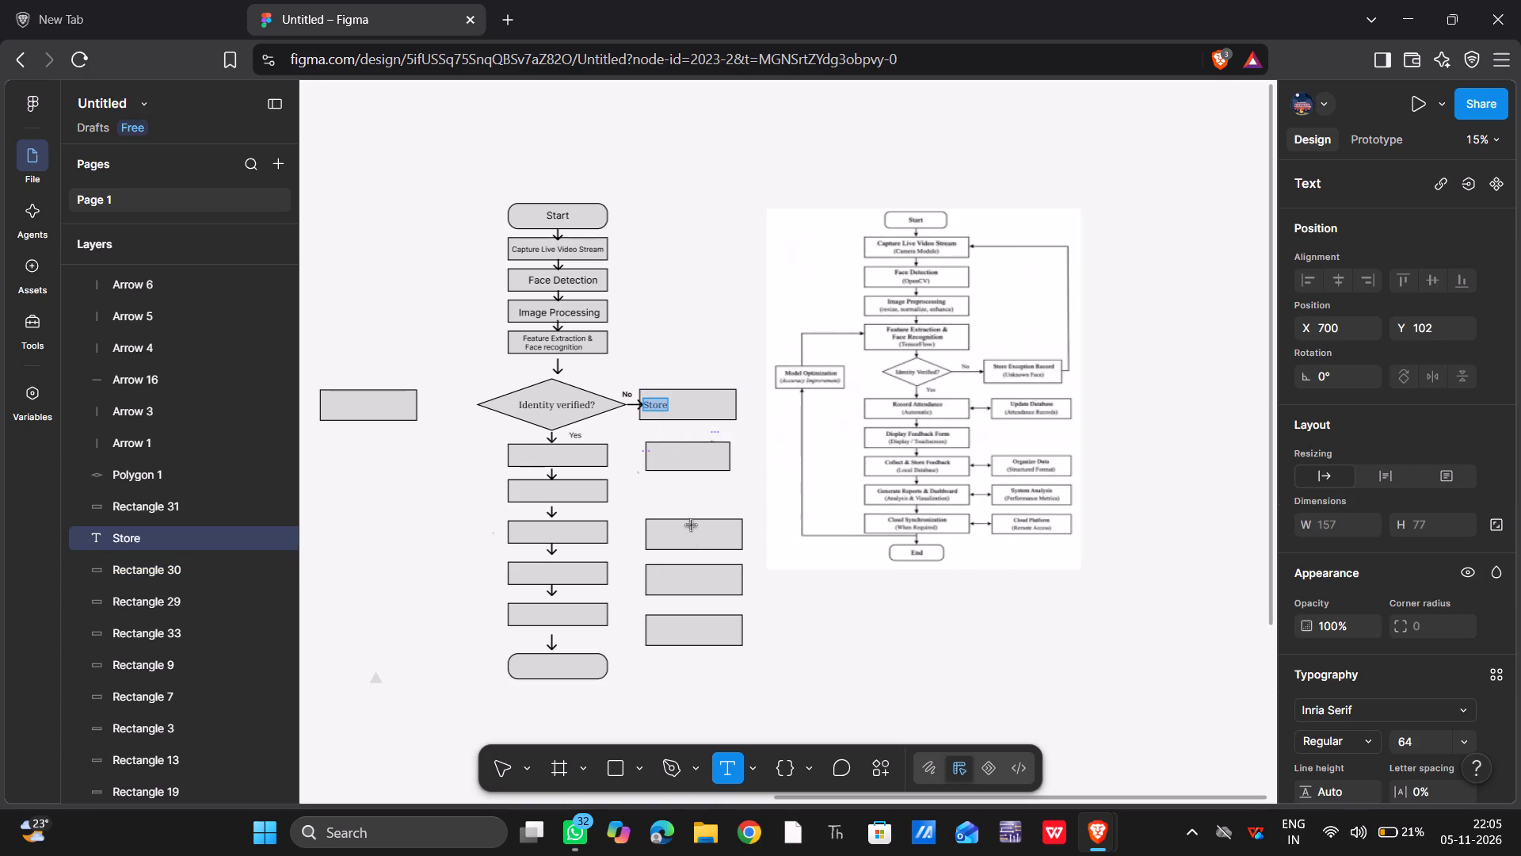
left_click(677, 405)
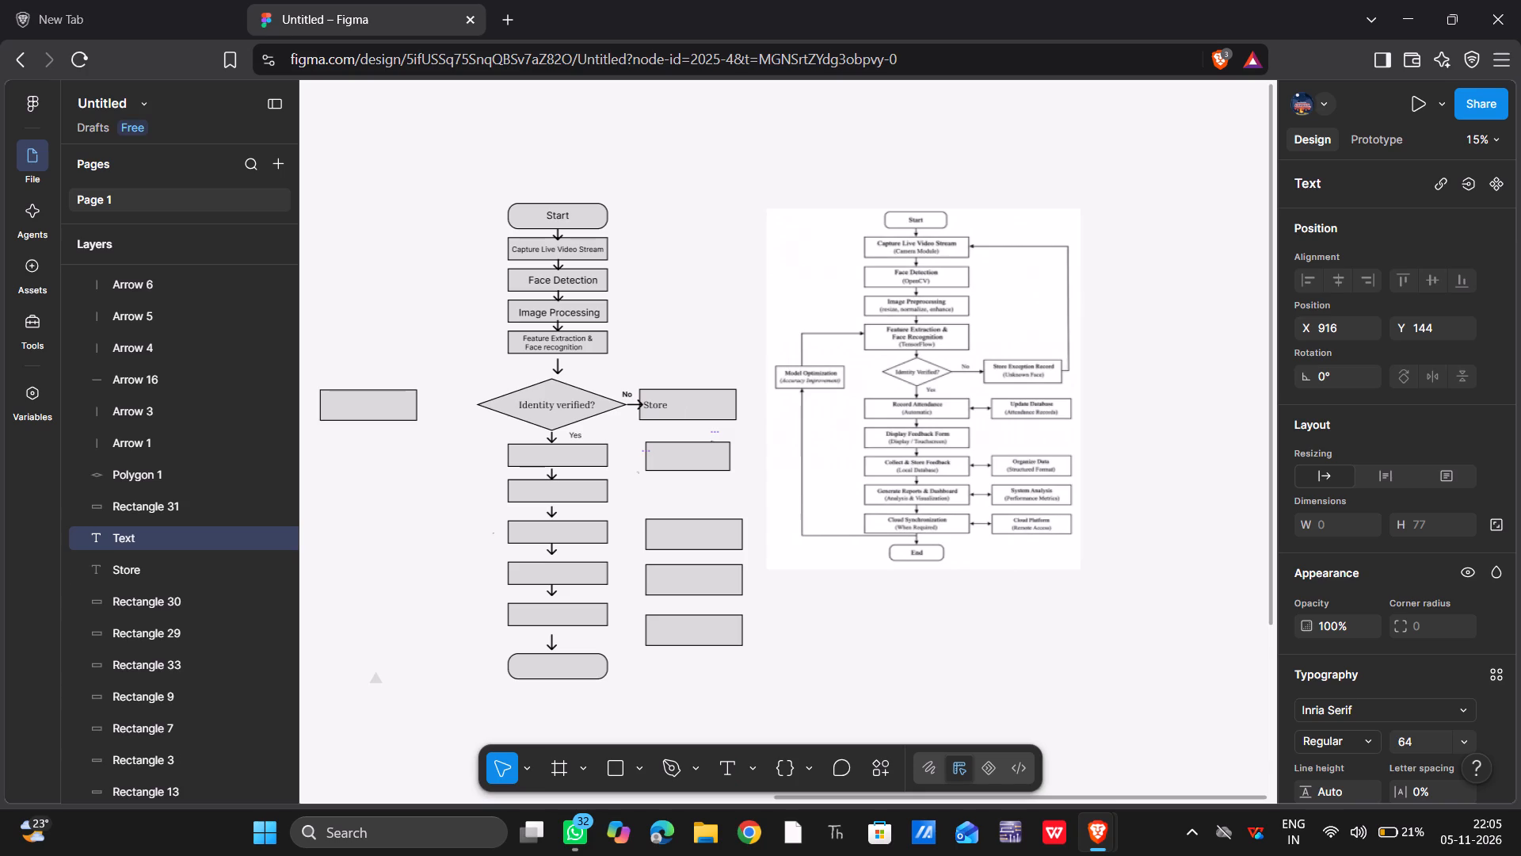
type("ex")
type("ception")
key("space")
type("record")
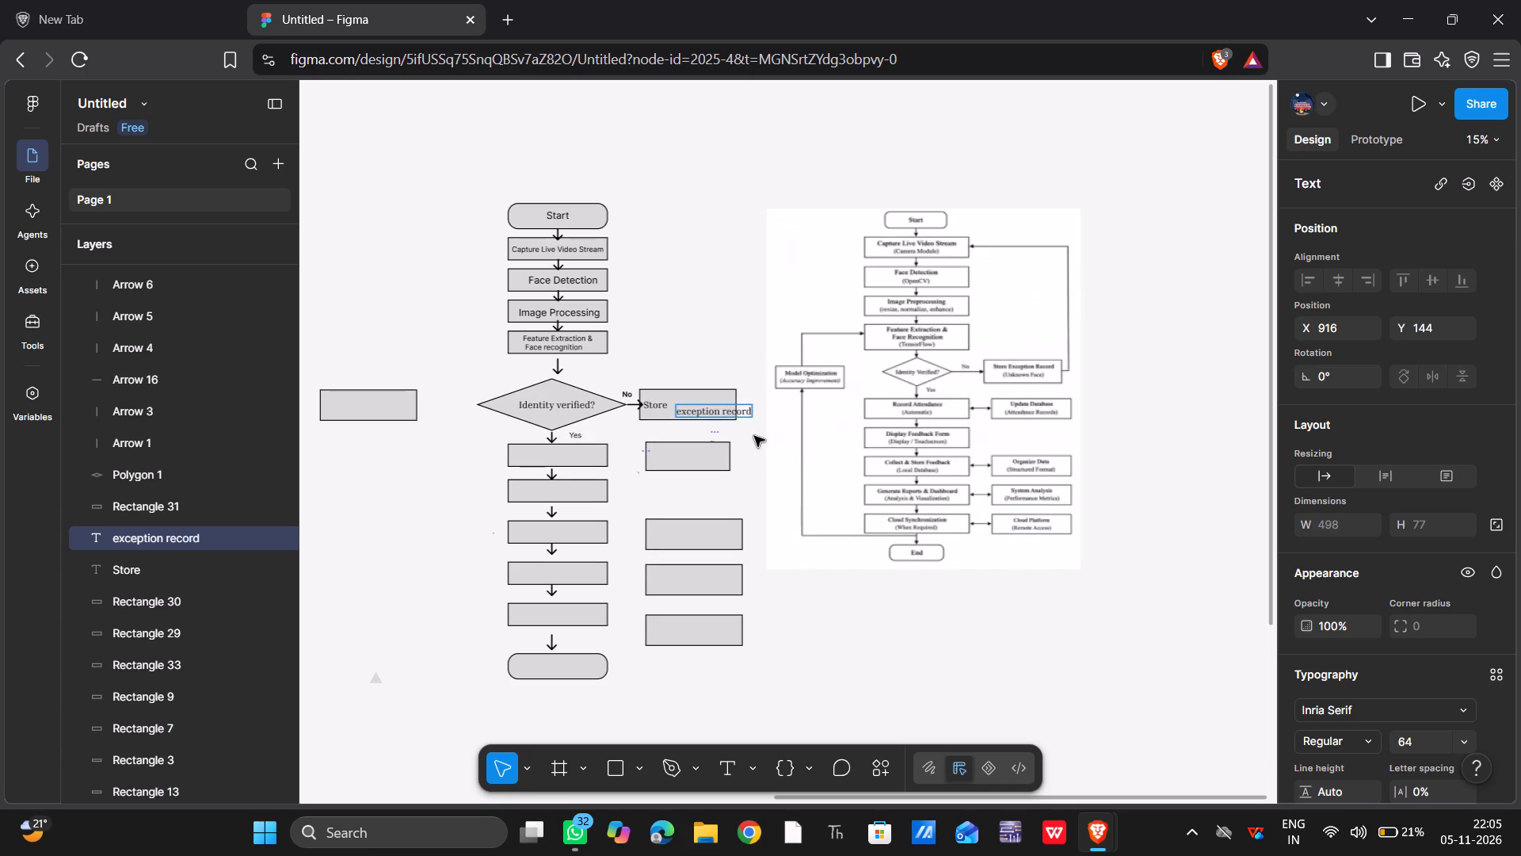
left_click(744, 457)
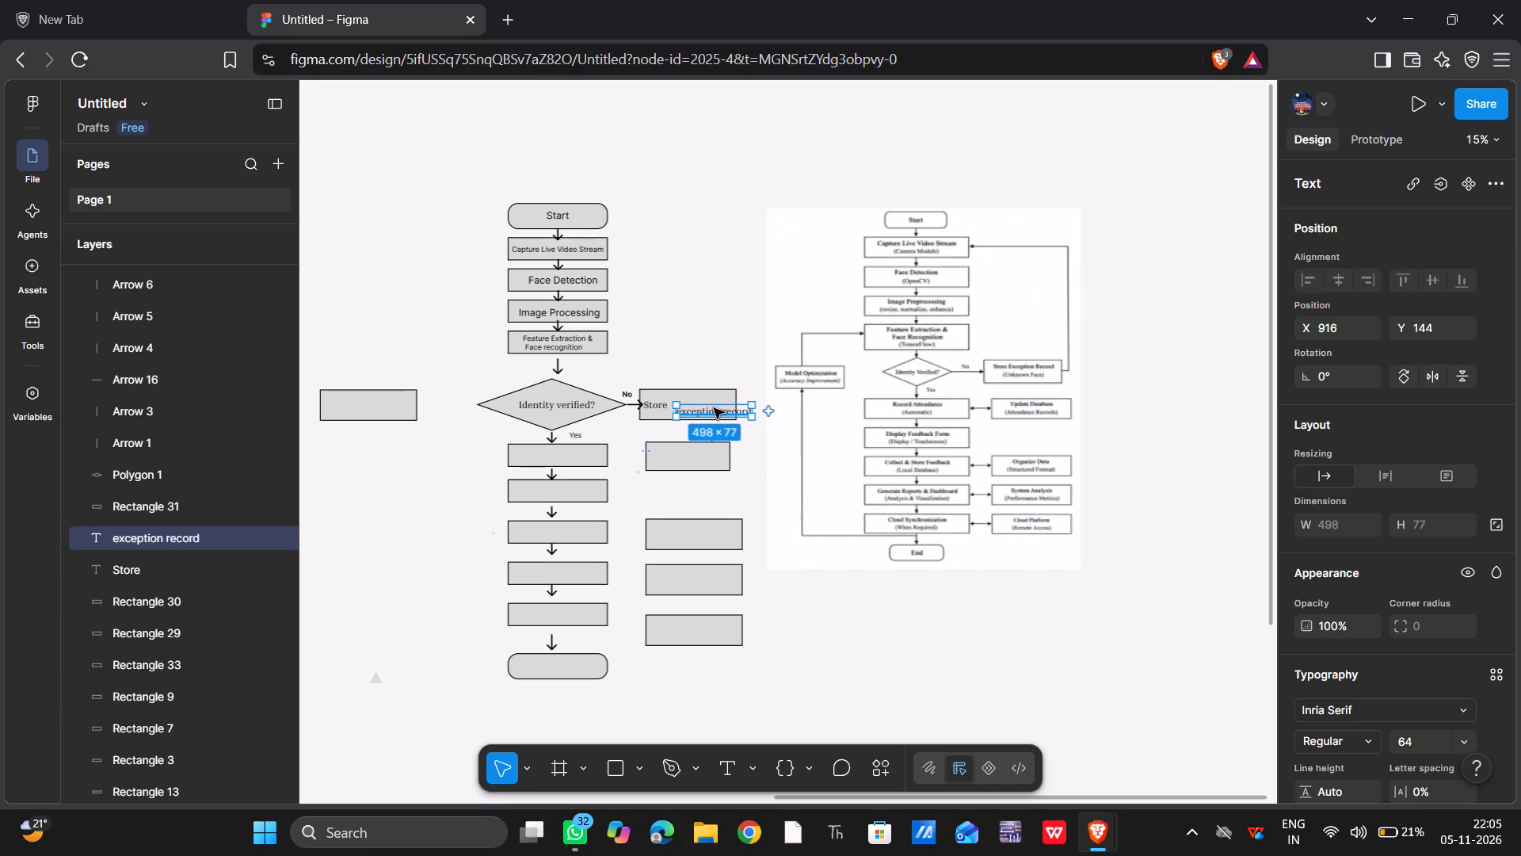
Move the "exception record" label directly beside "Store" on the same line, at about X 854, Y 102.
left_click_drag(712, 407, 704, 394)
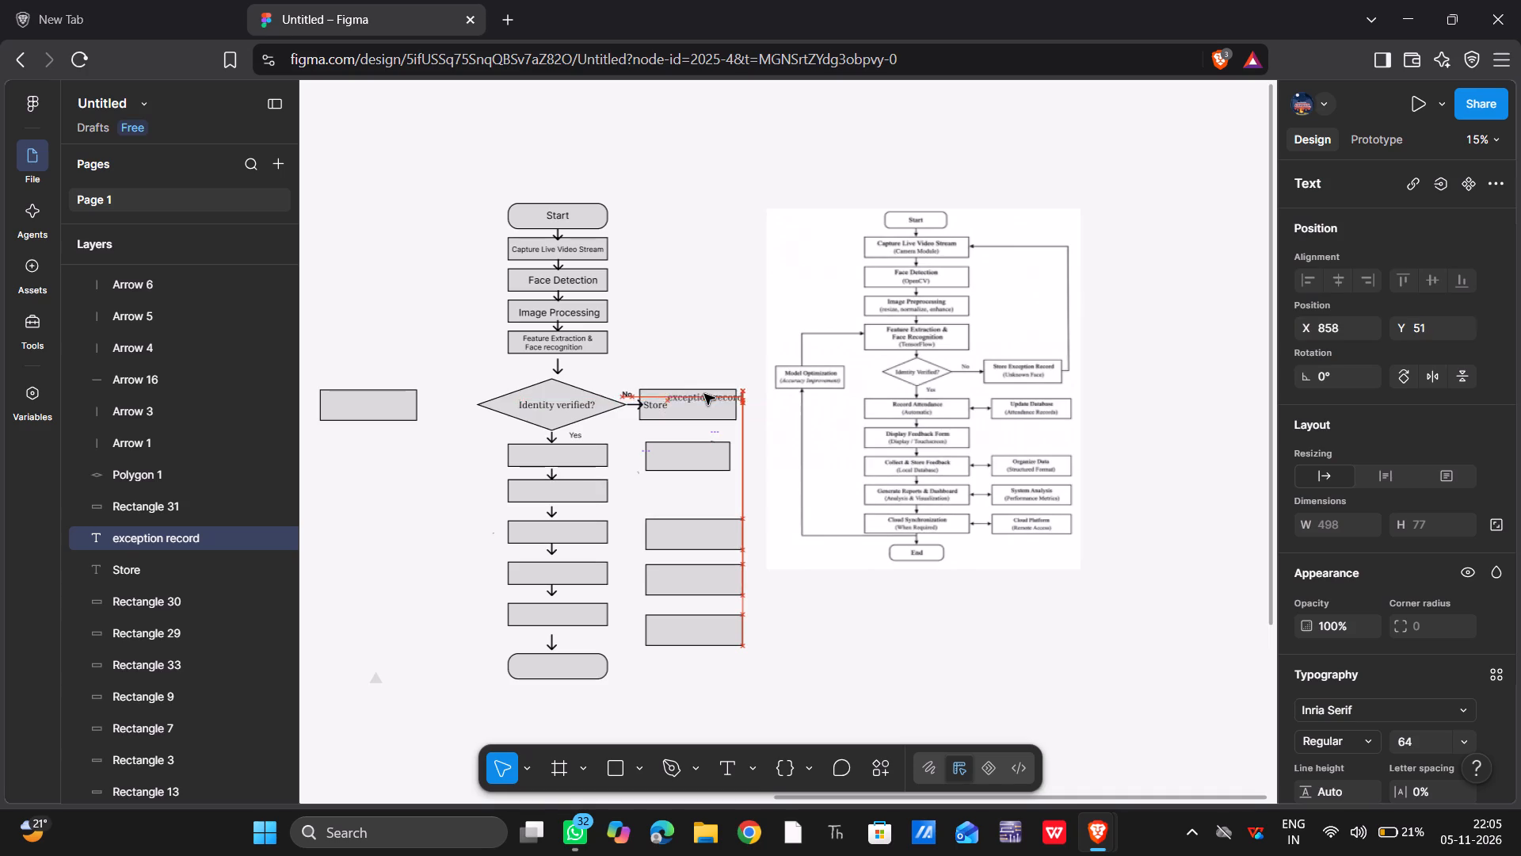
left_click_drag(704, 394, 707, 396)
left_click_drag(707, 396, 710, 404)
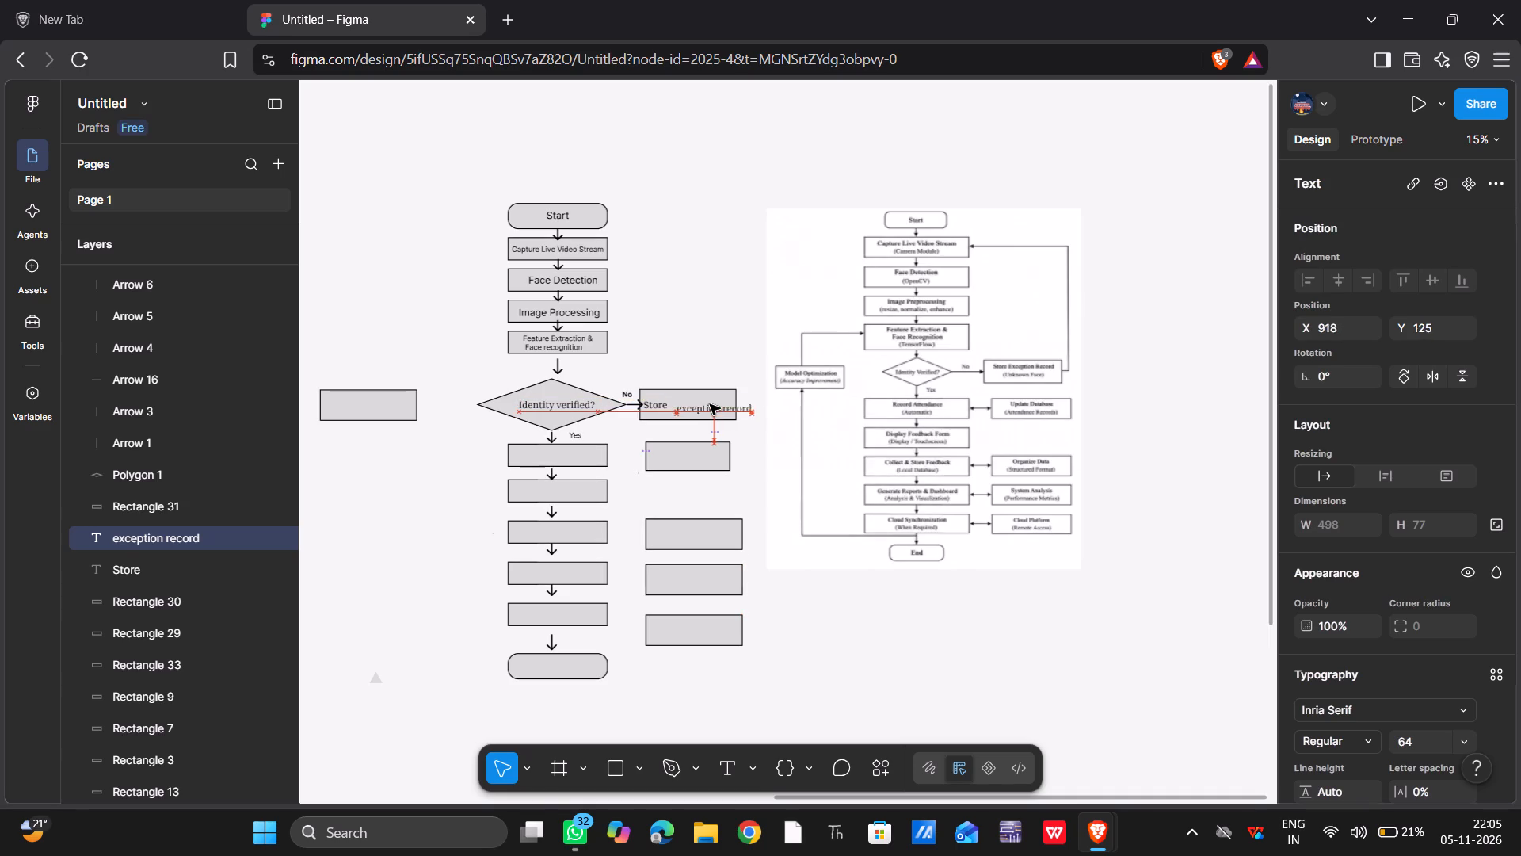
left_click_drag(710, 404, 699, 399)
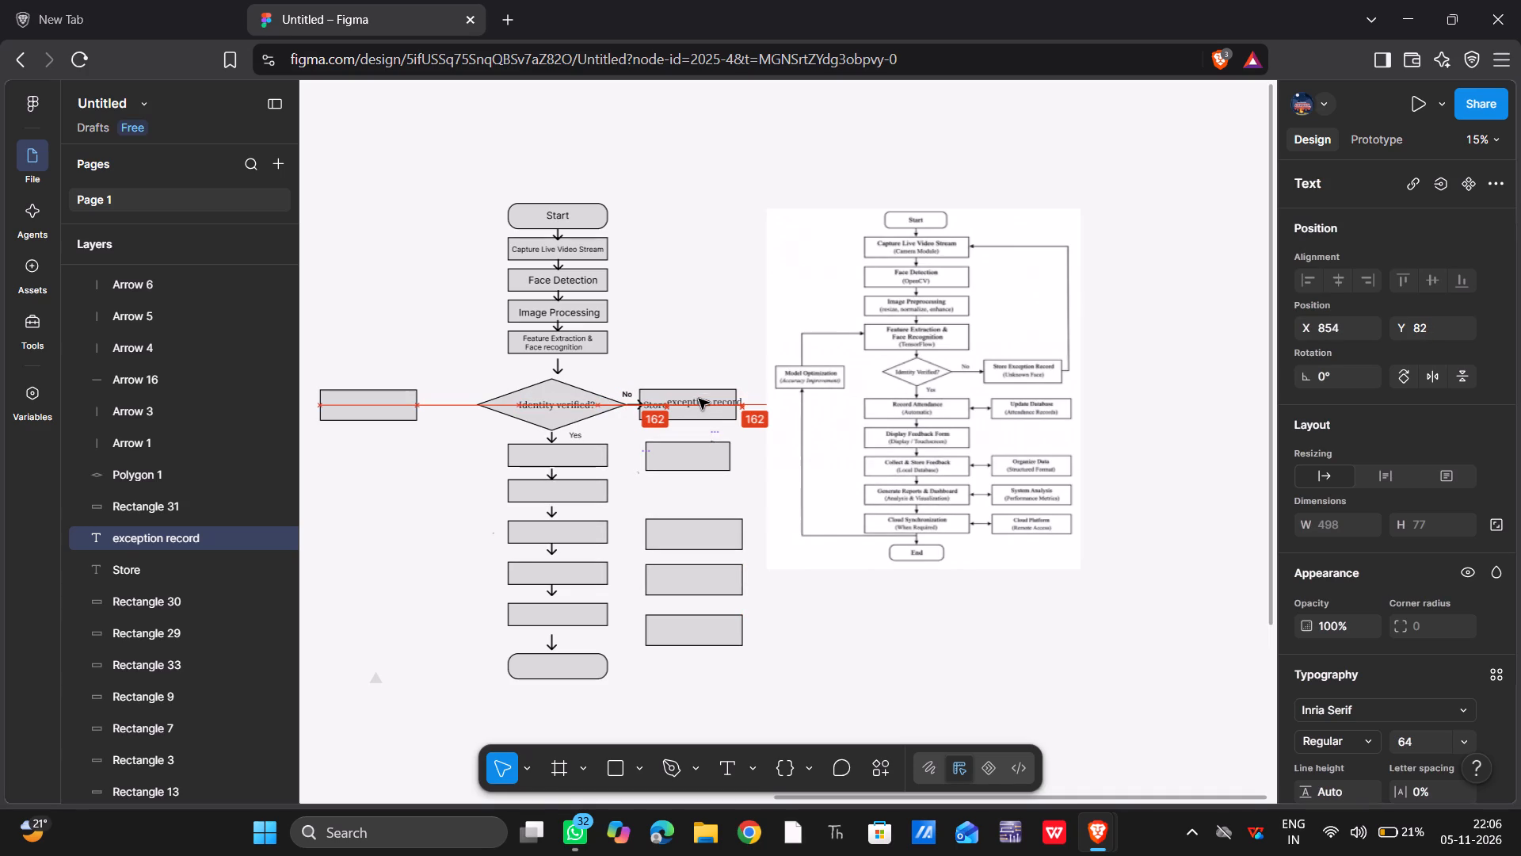
left_click_drag(699, 399, 699, 398)
left_click_drag(699, 398, 699, 399)
left_click_drag(699, 399, 699, 400)
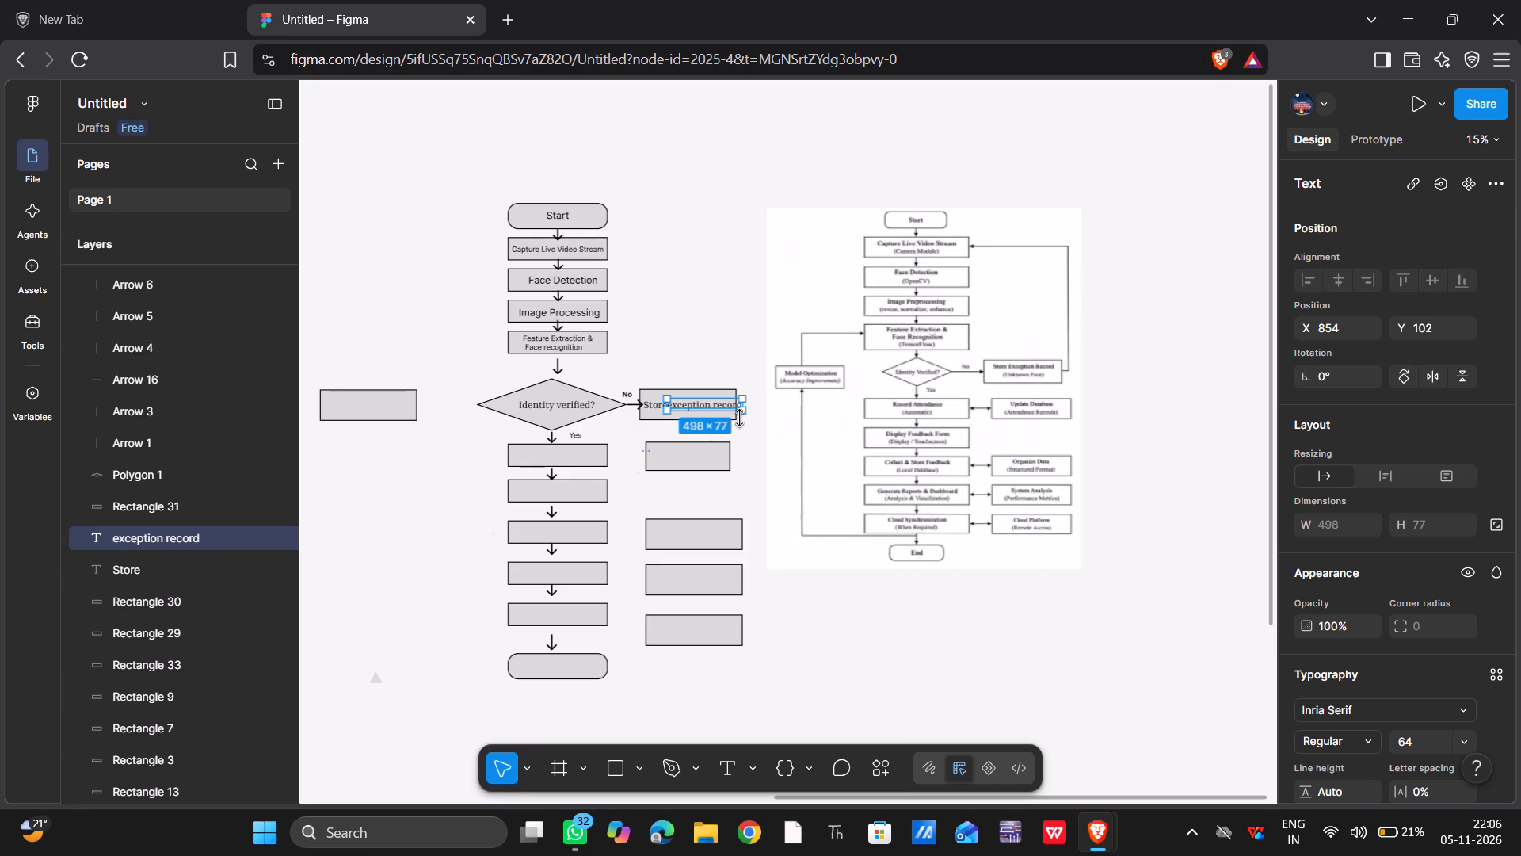
Narrow the "exception record" text box to about 460 × 86 so the label wraps onto two lines.
left_click_drag(745, 415, 734, 415)
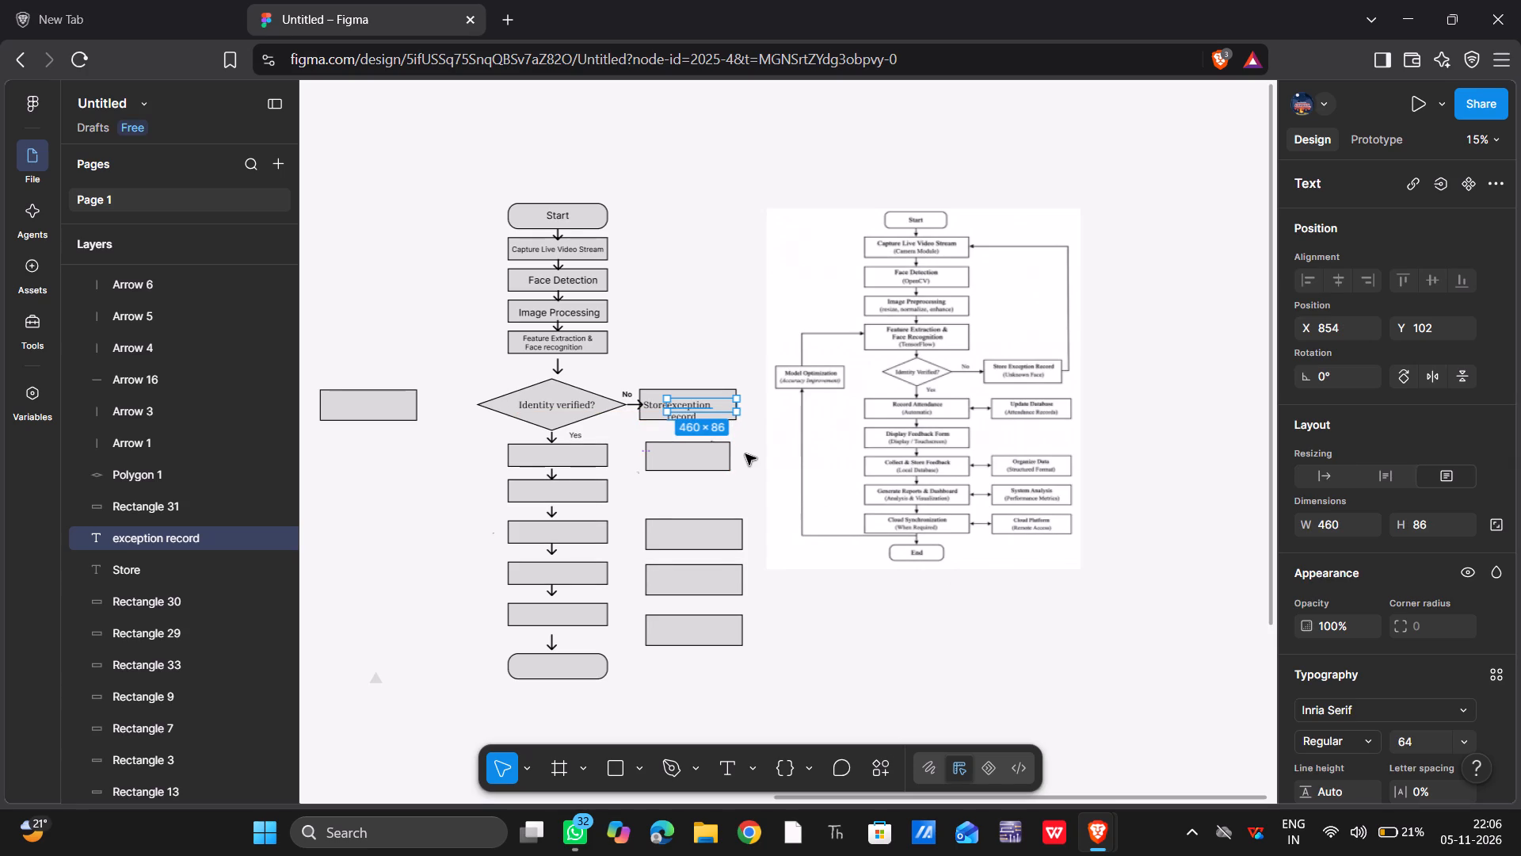
left_click(748, 460)
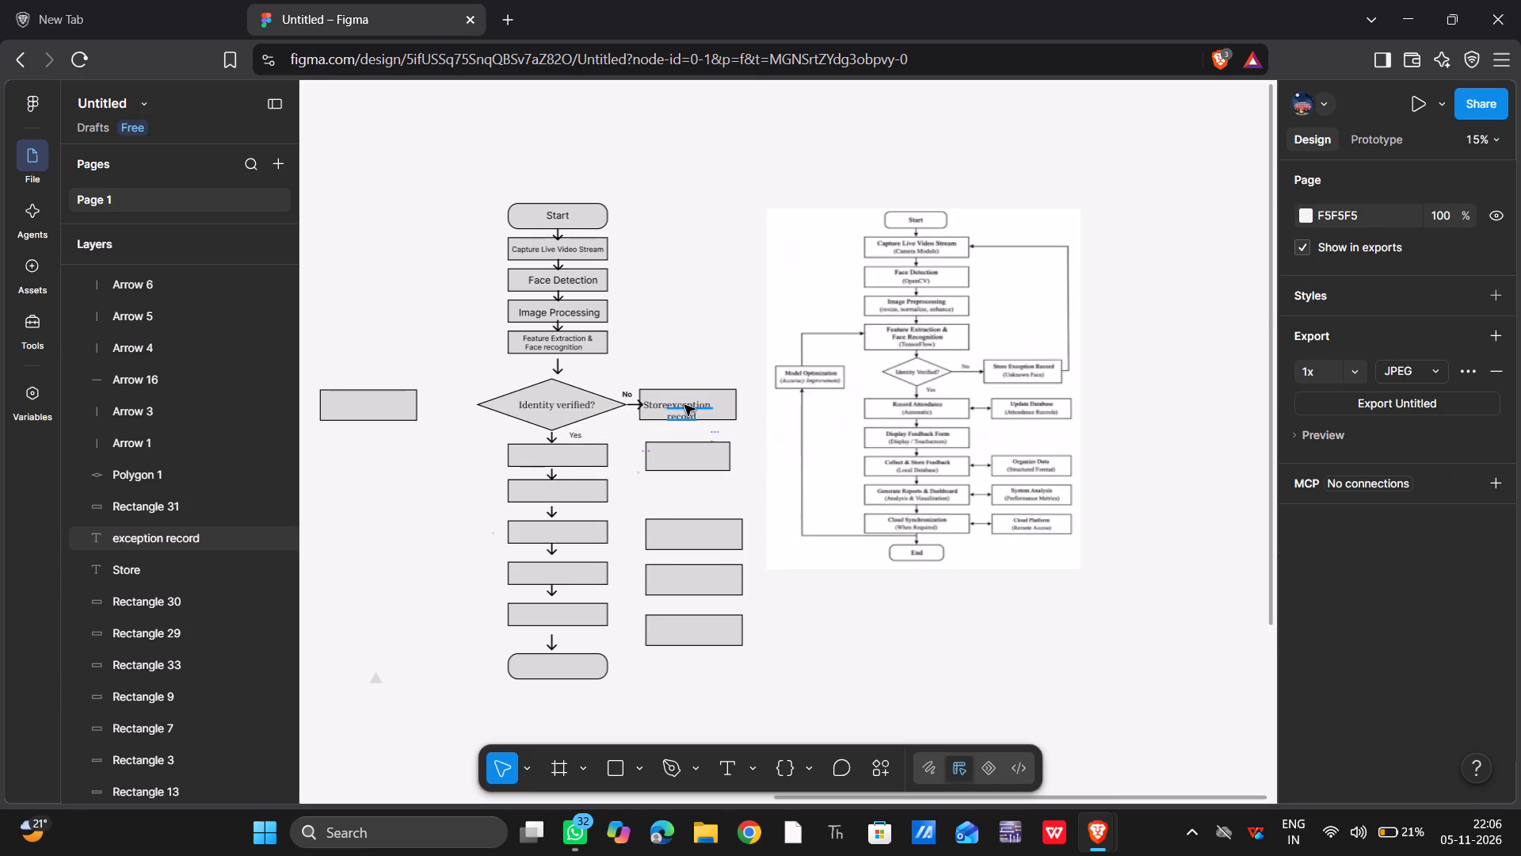
Move the "exception record" label away from "Store", to about X 913, Y 90, leaving a gap between them.
left_click_drag(684, 405, 695, 403)
left_click(695, 403)
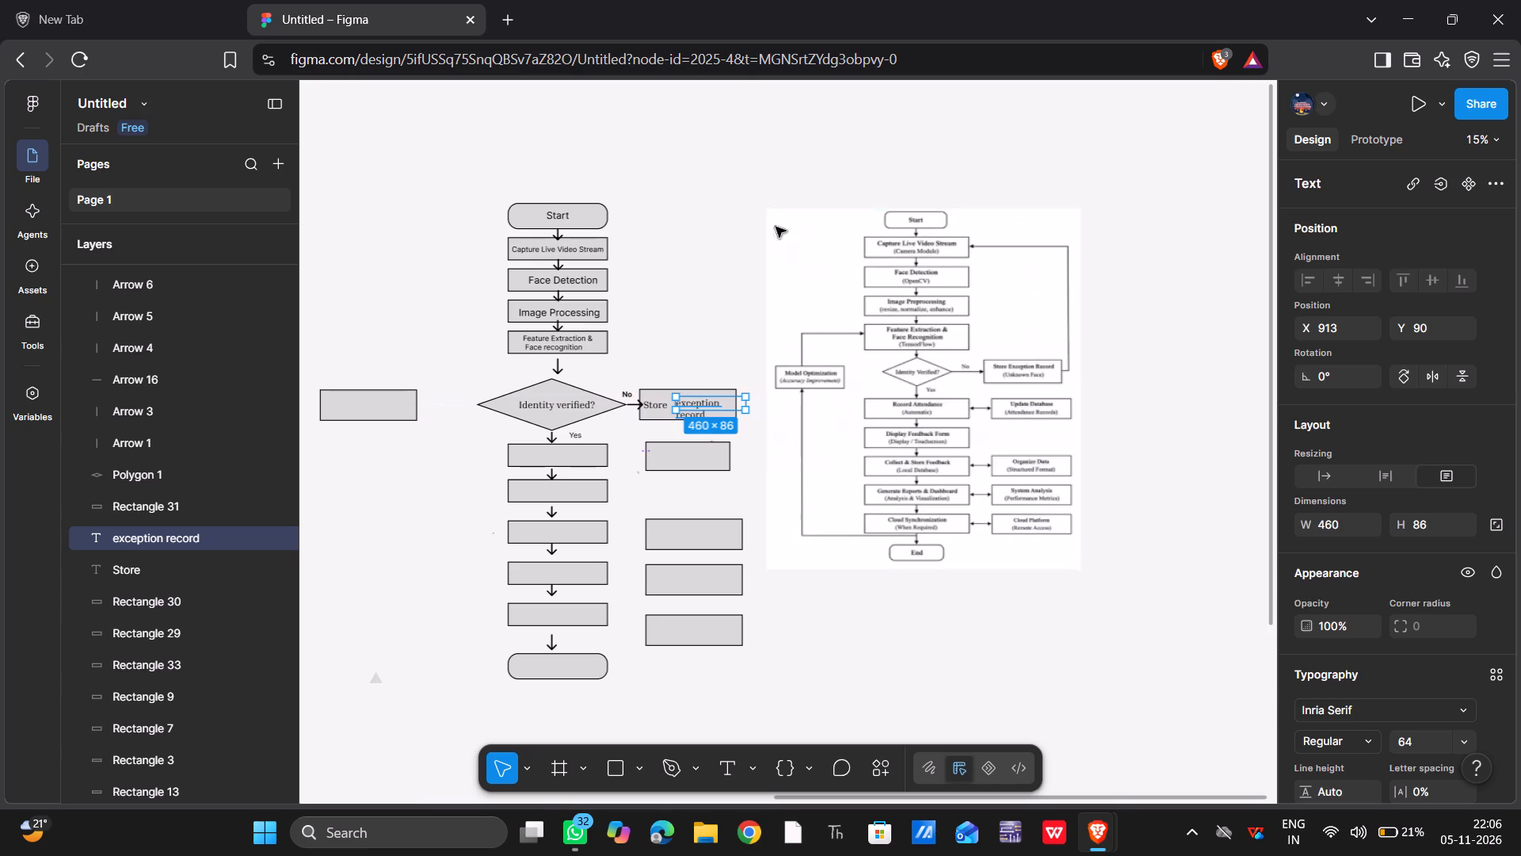
left_click(672, 239)
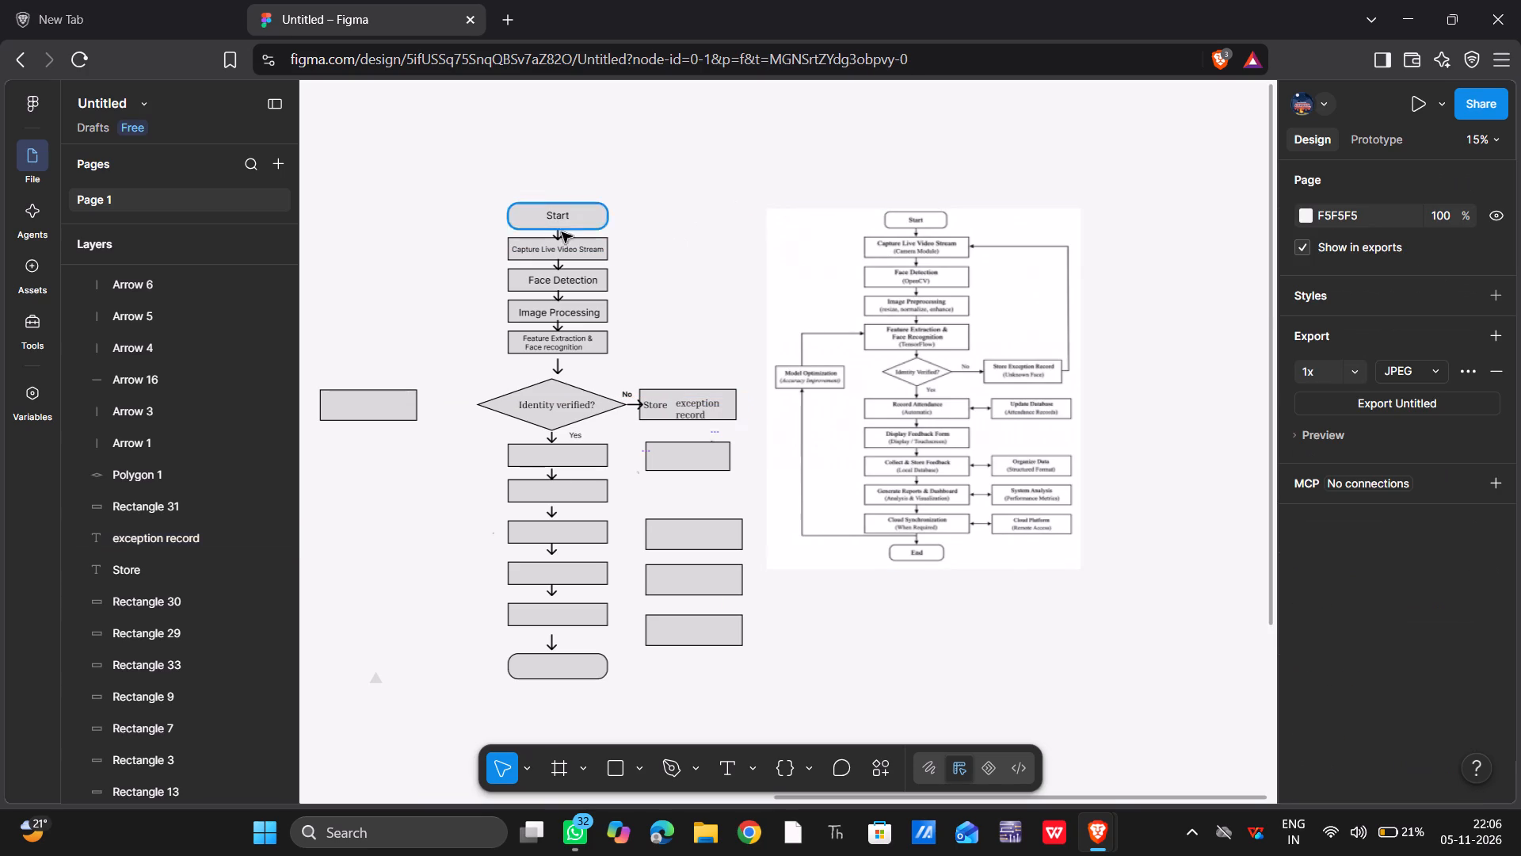
Shift the "Store" label inward from its box's edge, to about X 724, Y 102.
left_click(653, 406)
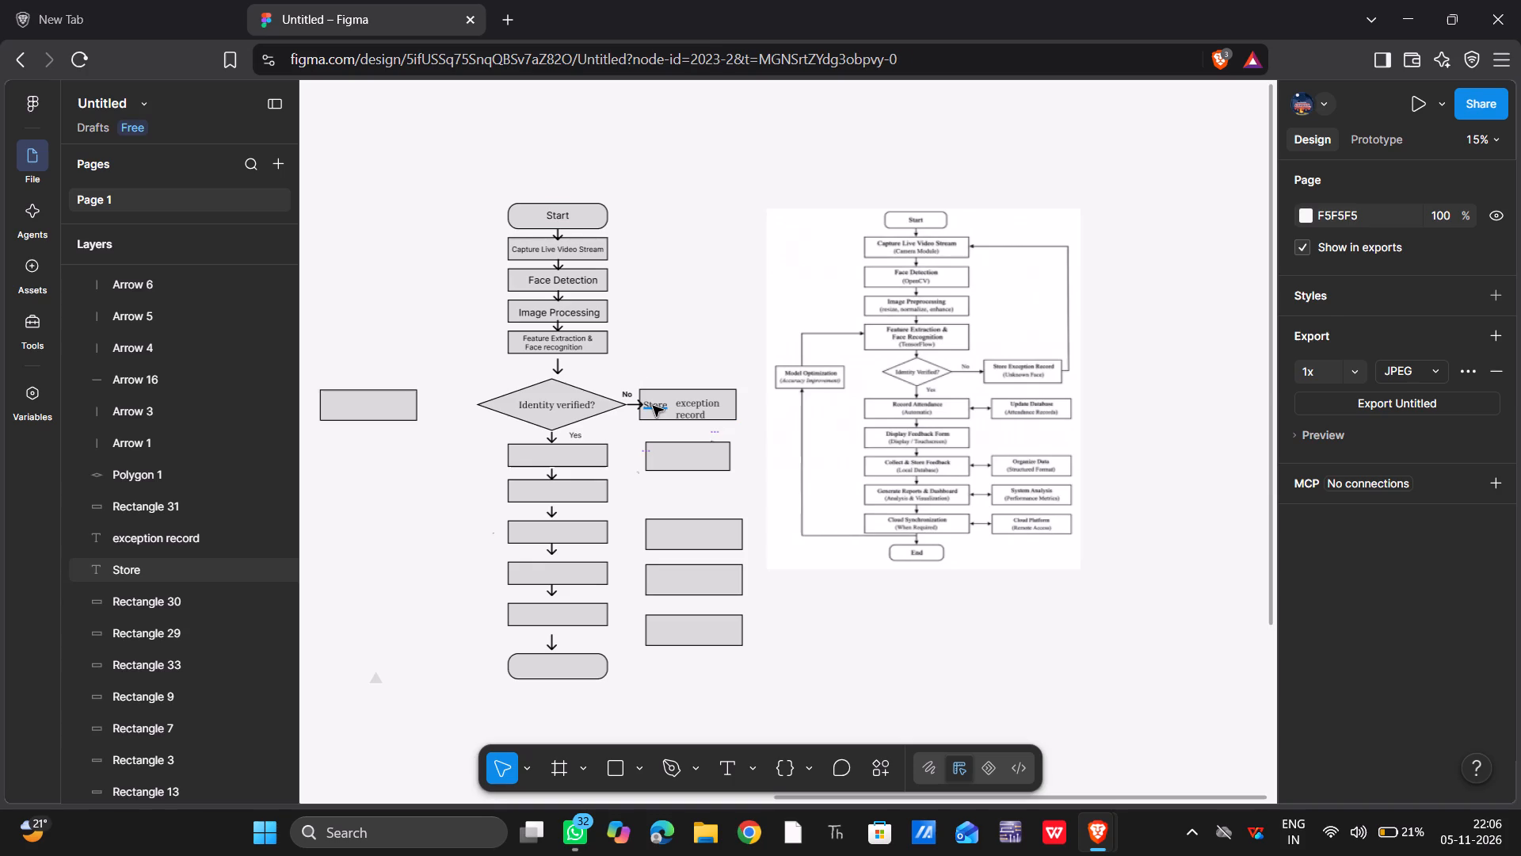
left_click(653, 406)
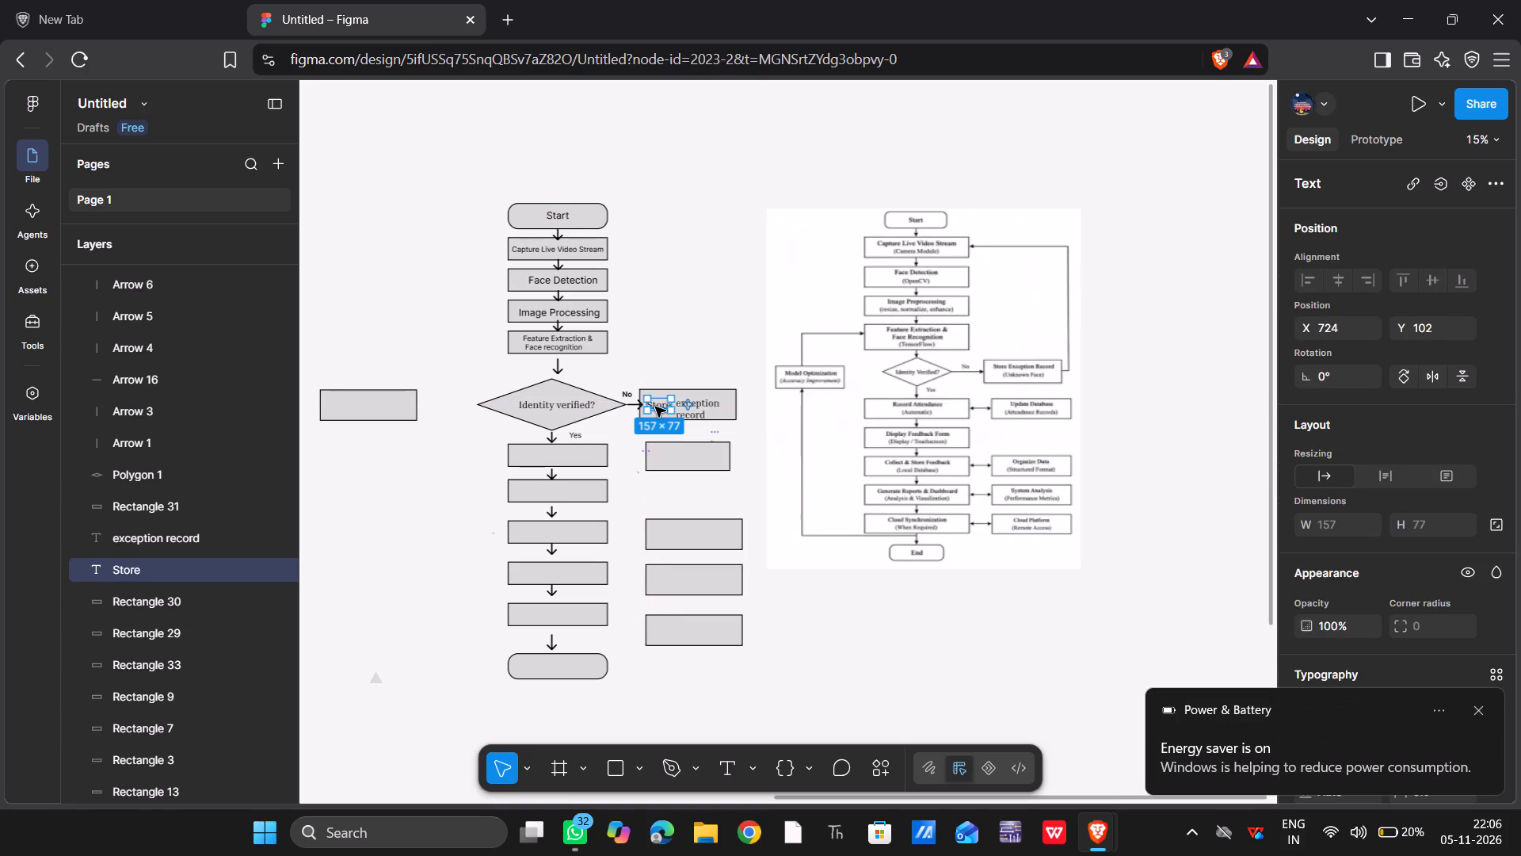
left_click(961, 635)
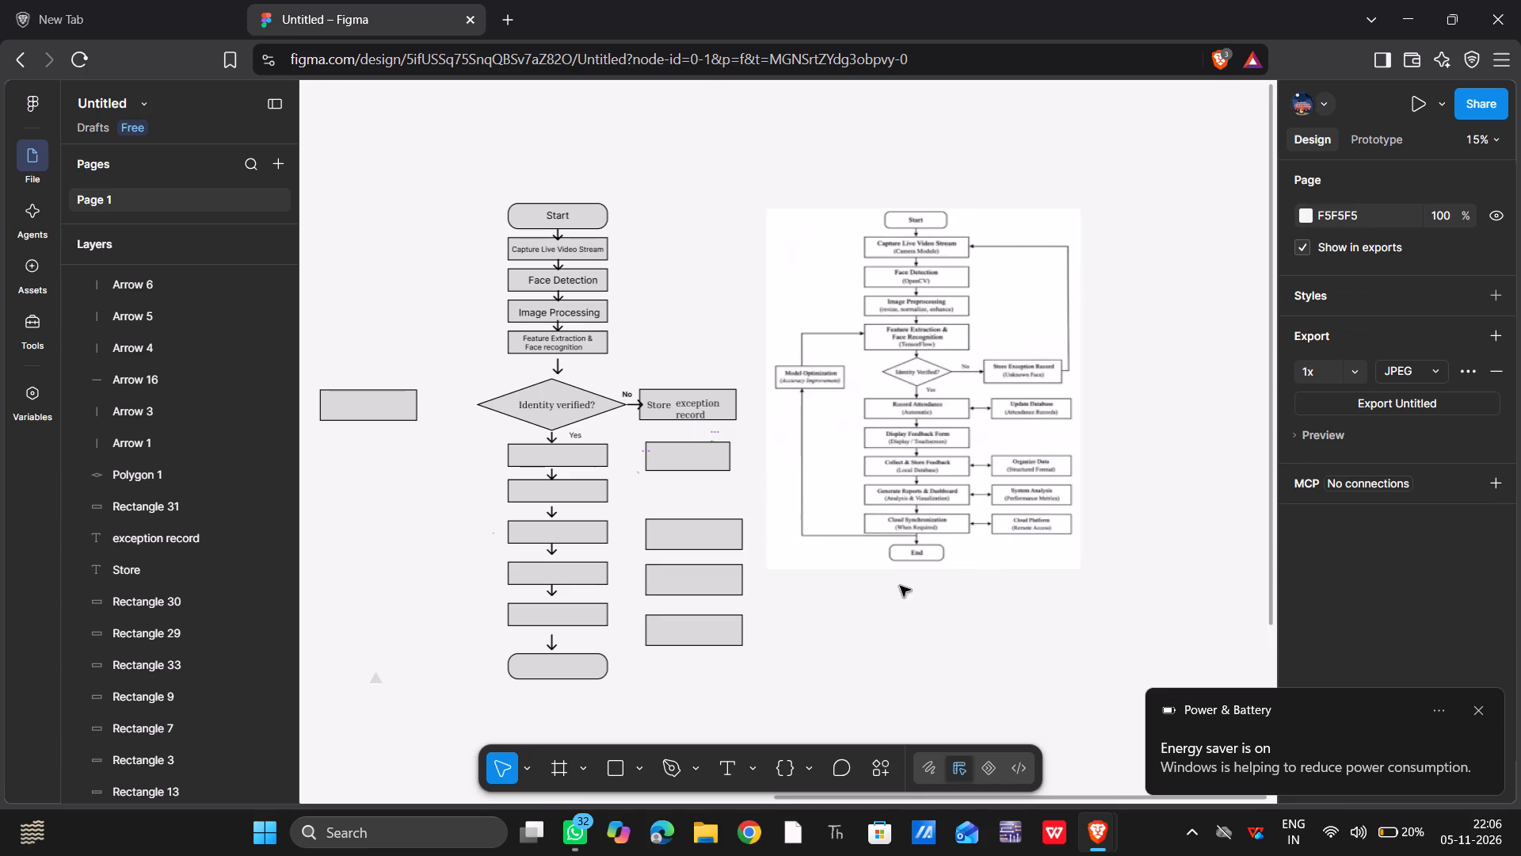
Reduce the height of the "Store" text box to about 74, keeping its width at 157.
left_click(655, 408)
left_click(655, 407)
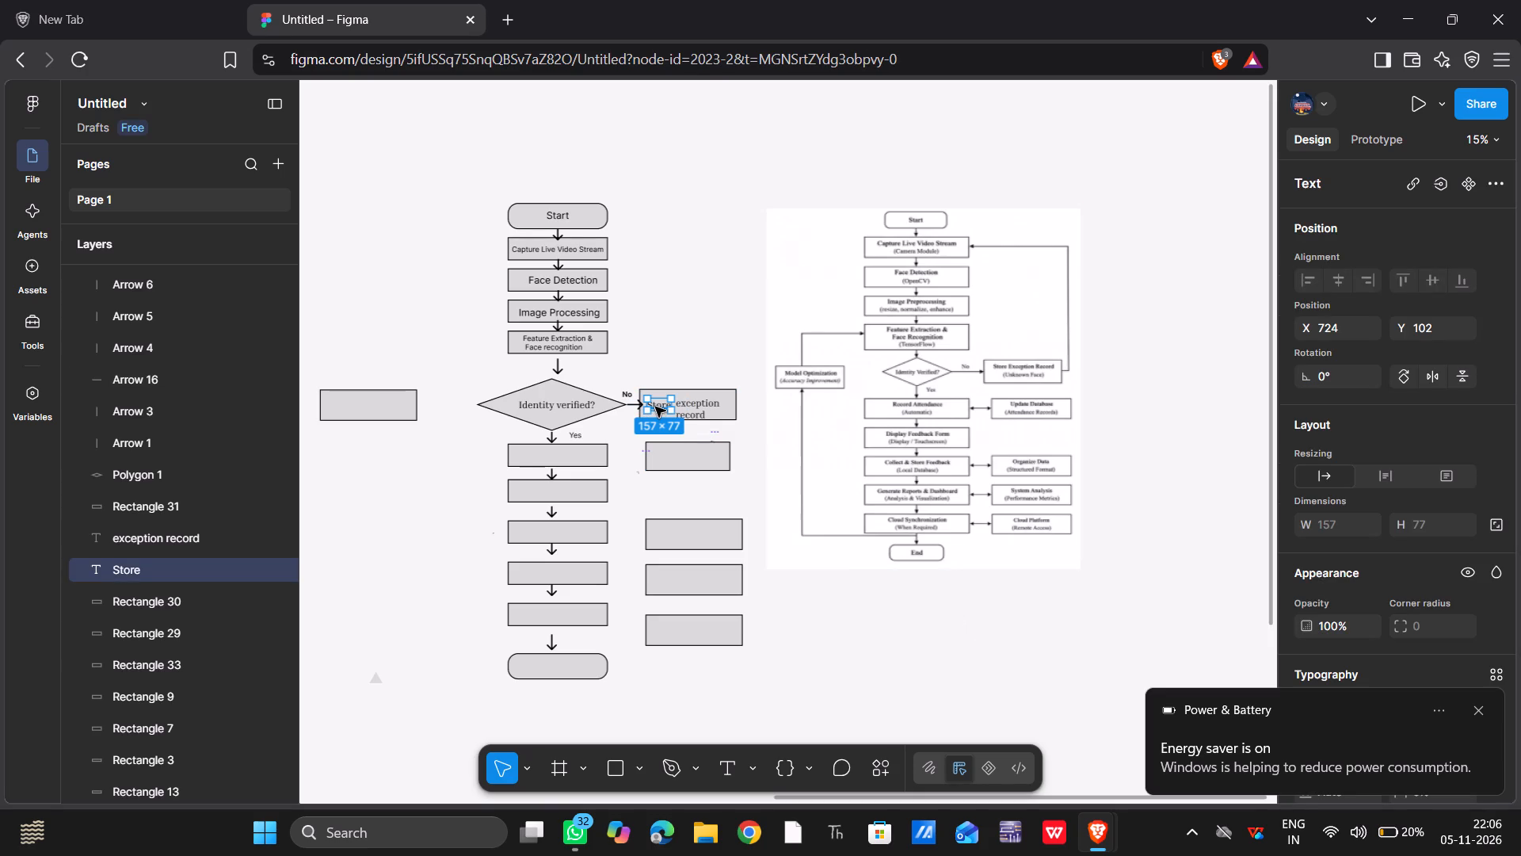
double_click(658, 404)
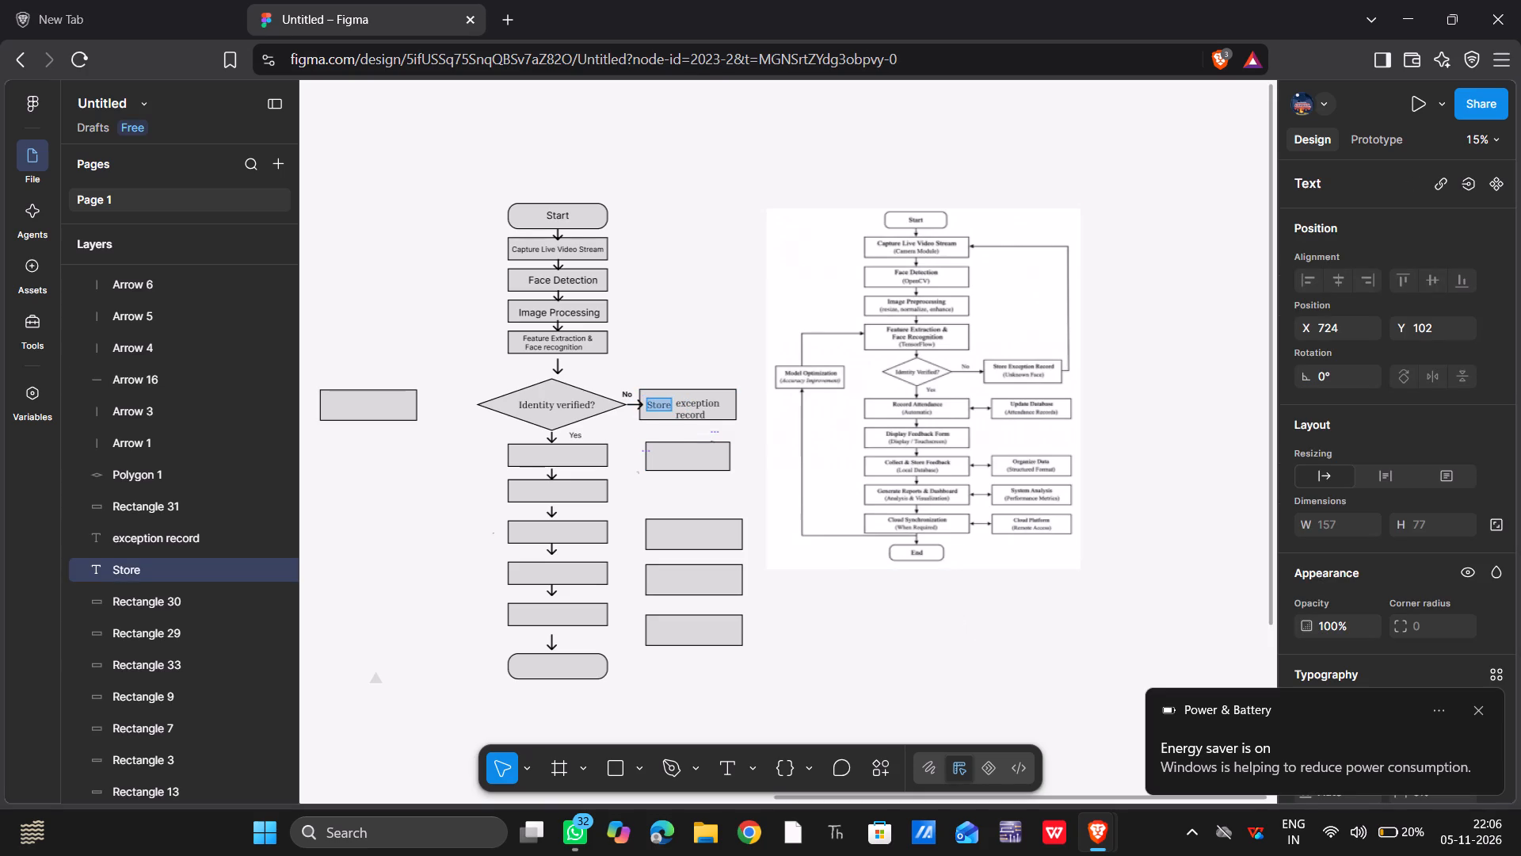
left_click(666, 330)
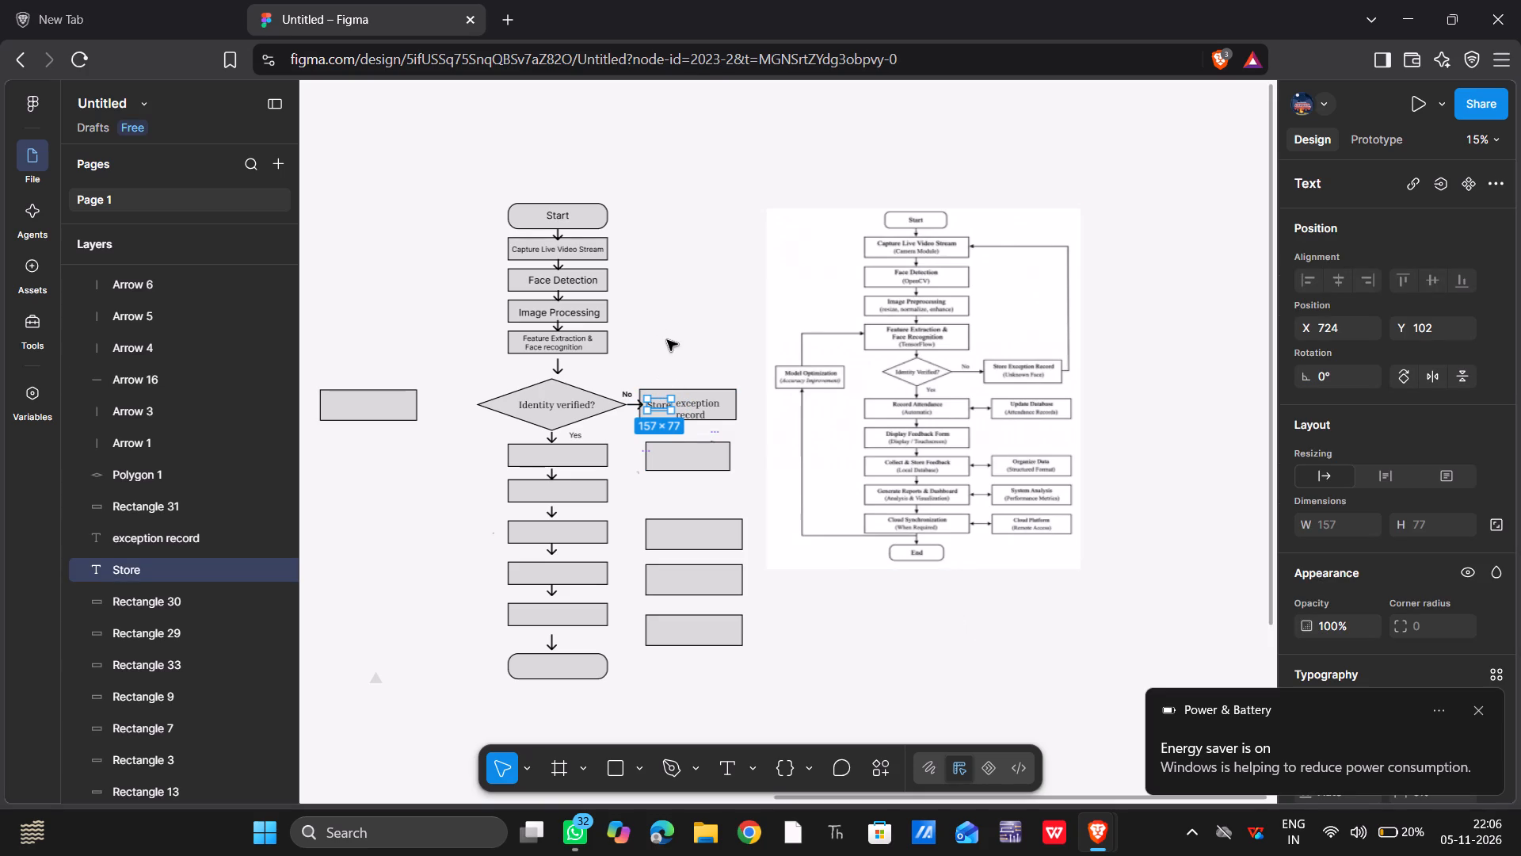
left_click(665, 412)
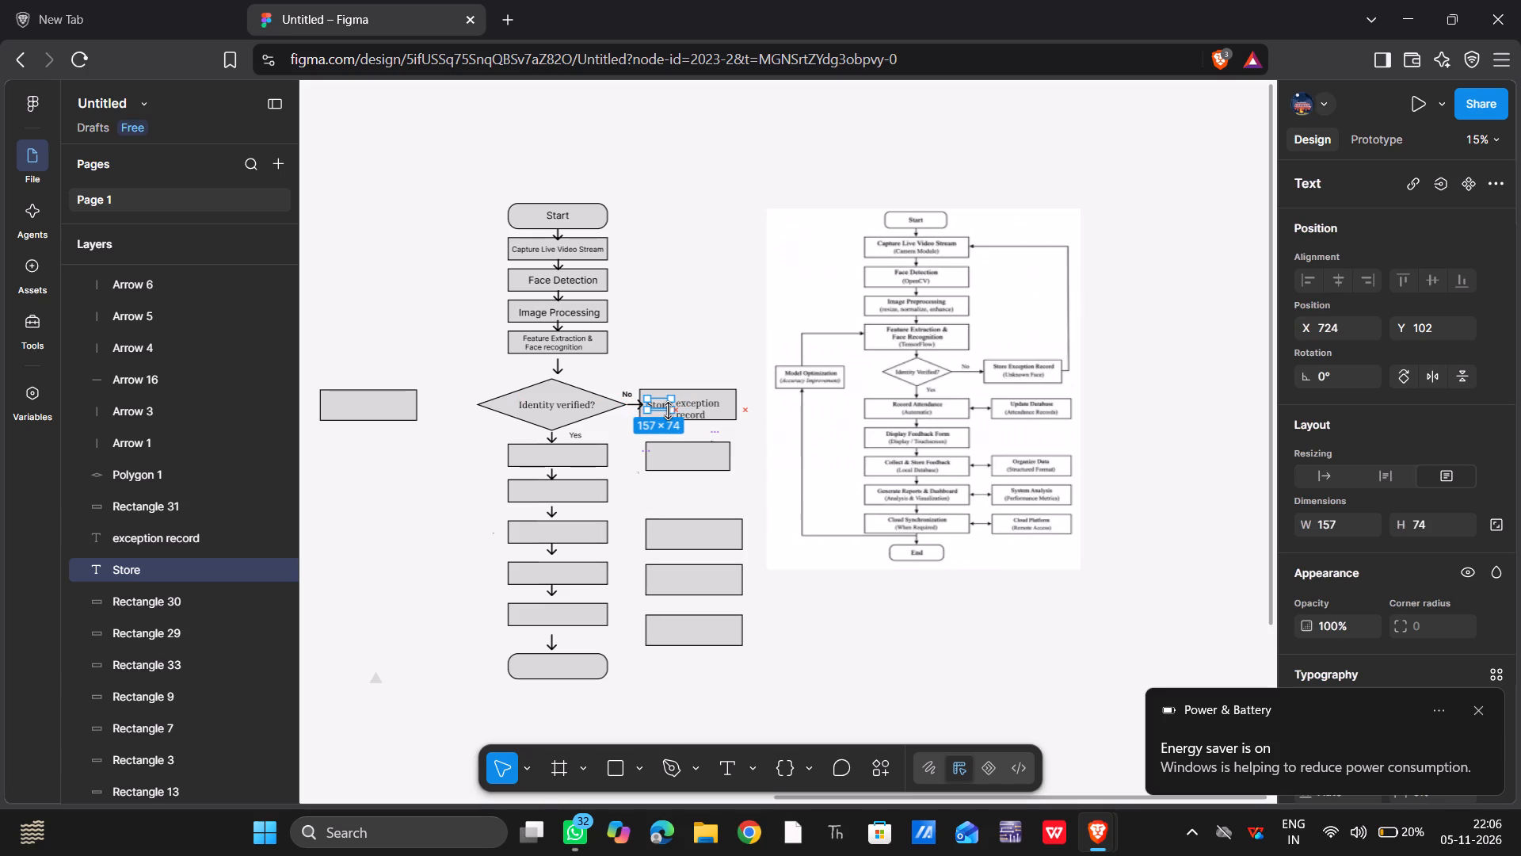
left_click(693, 269)
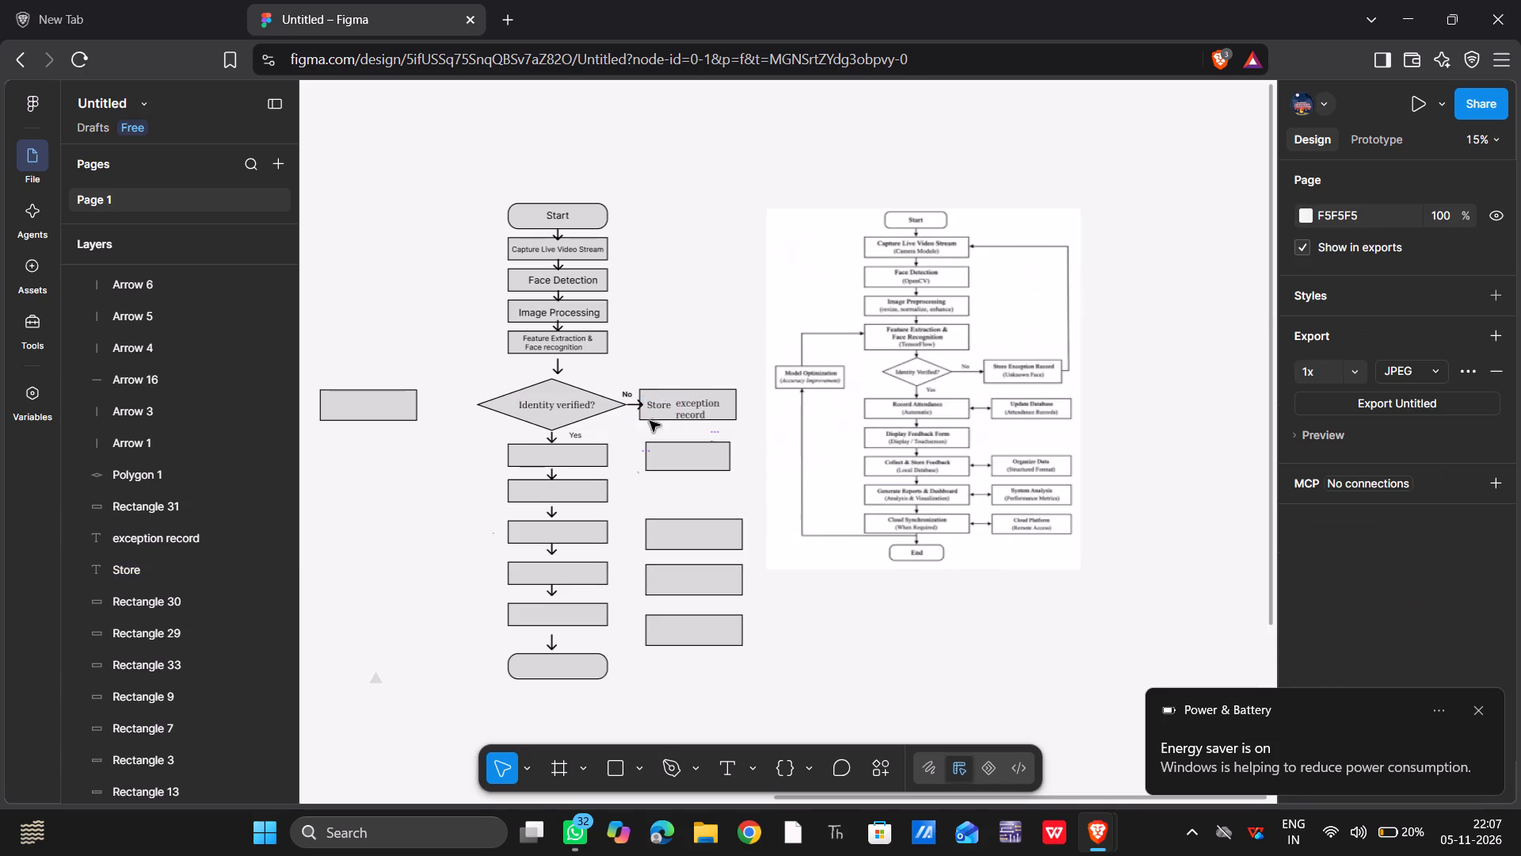
Move the "Store" label up to Y 90, level with the first line of "exception record".
left_click(656, 411)
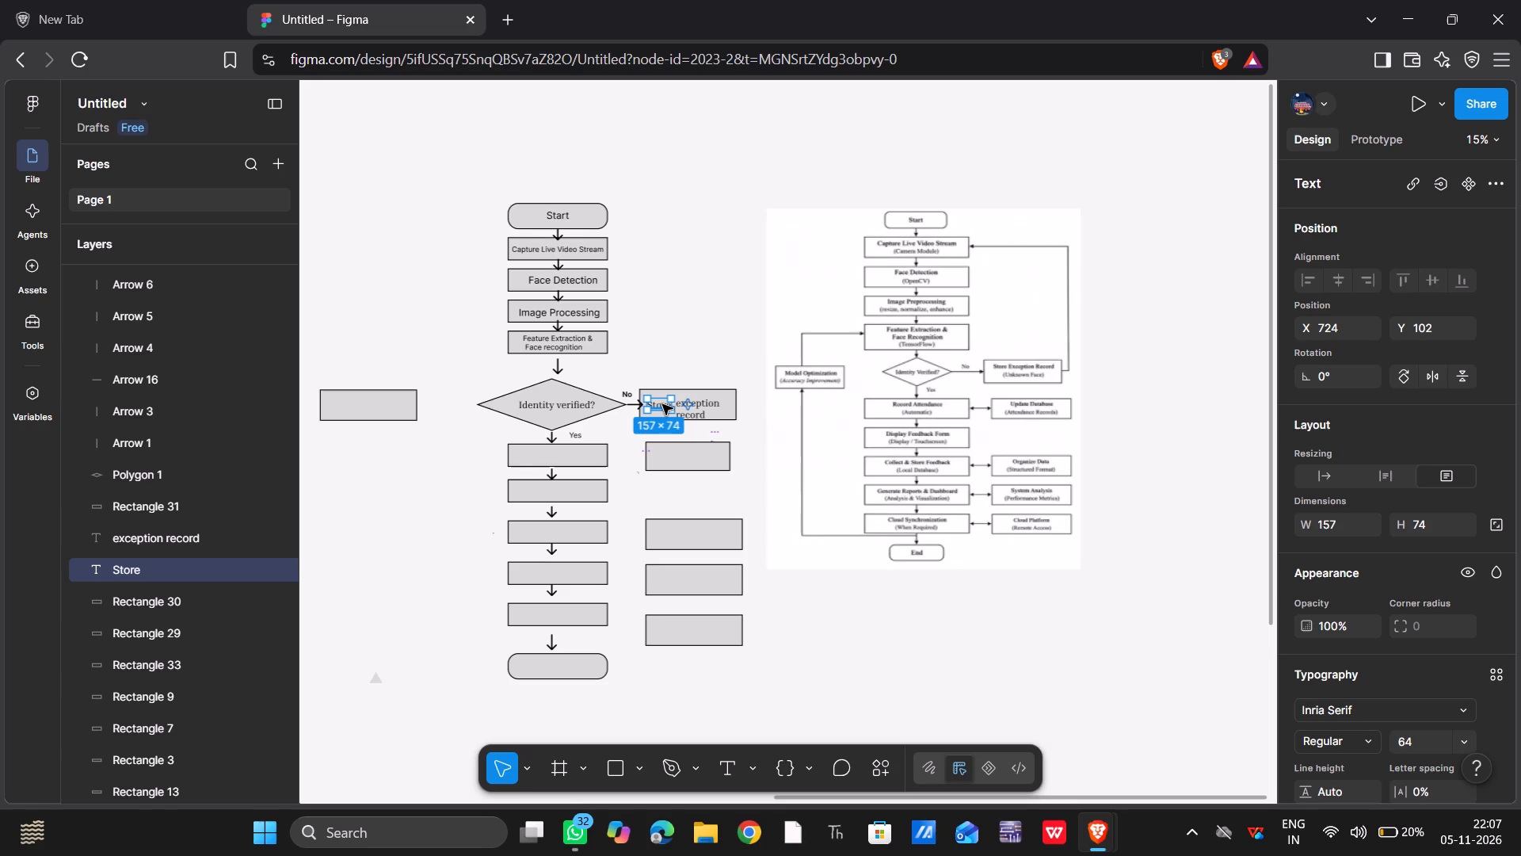
left_click(662, 404)
left_click(816, 632)
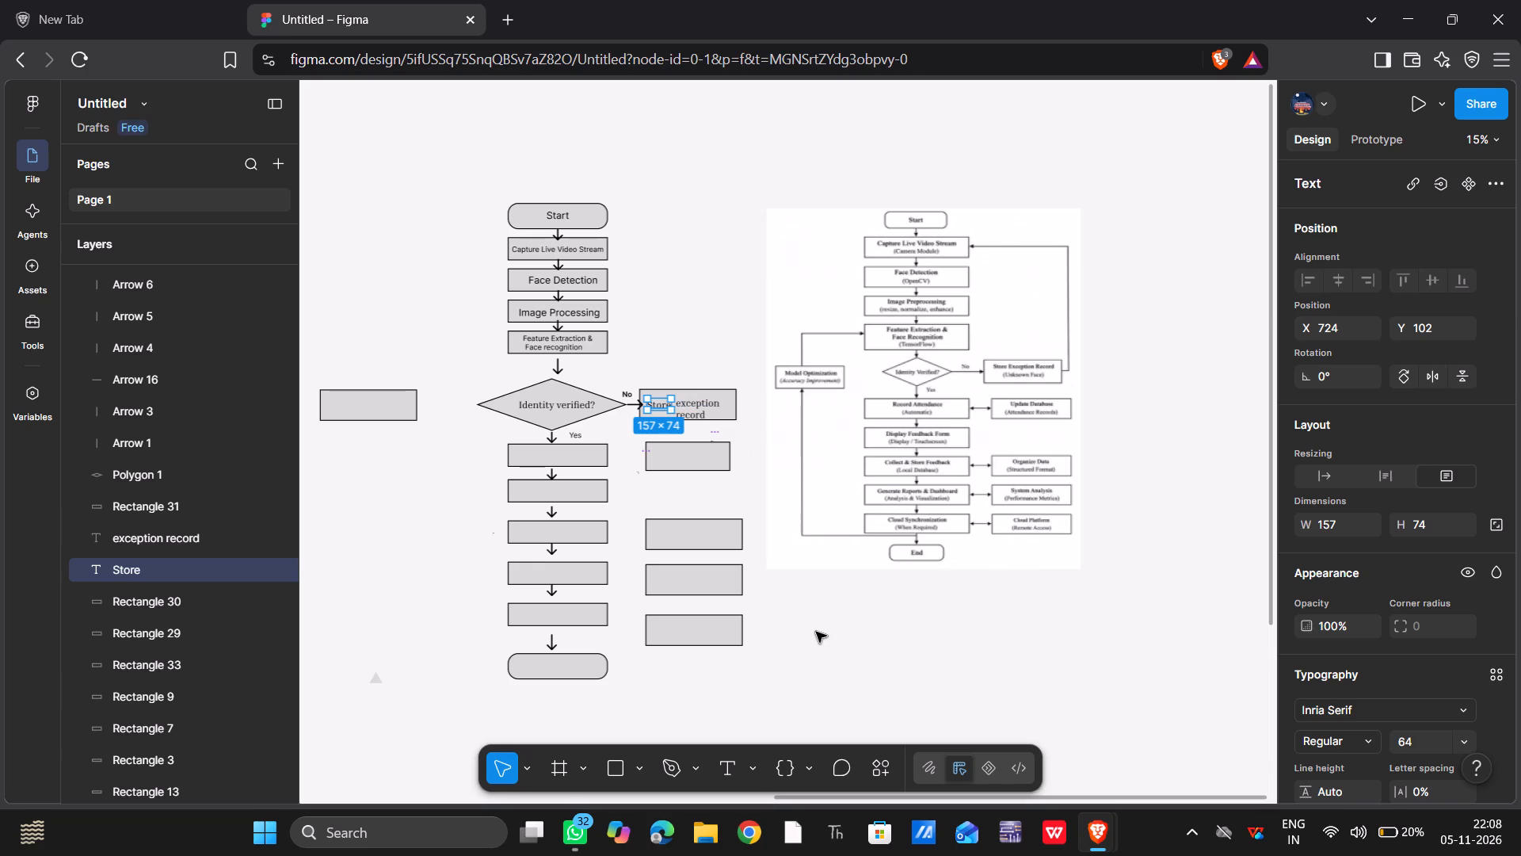
left_click(667, 405)
left_click(667, 405)
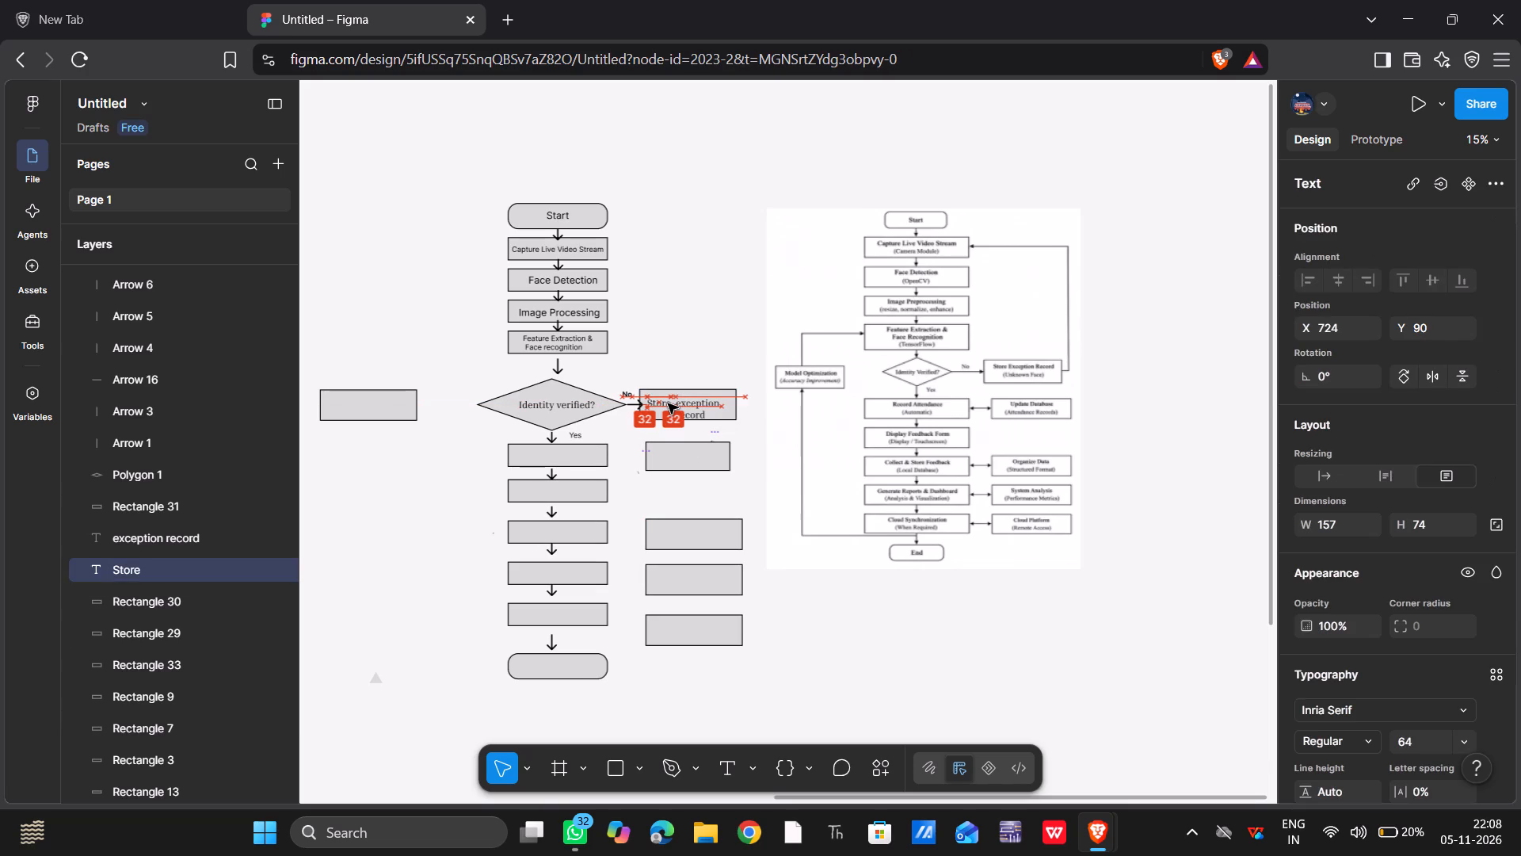
left_click(668, 403)
left_click(716, 328)
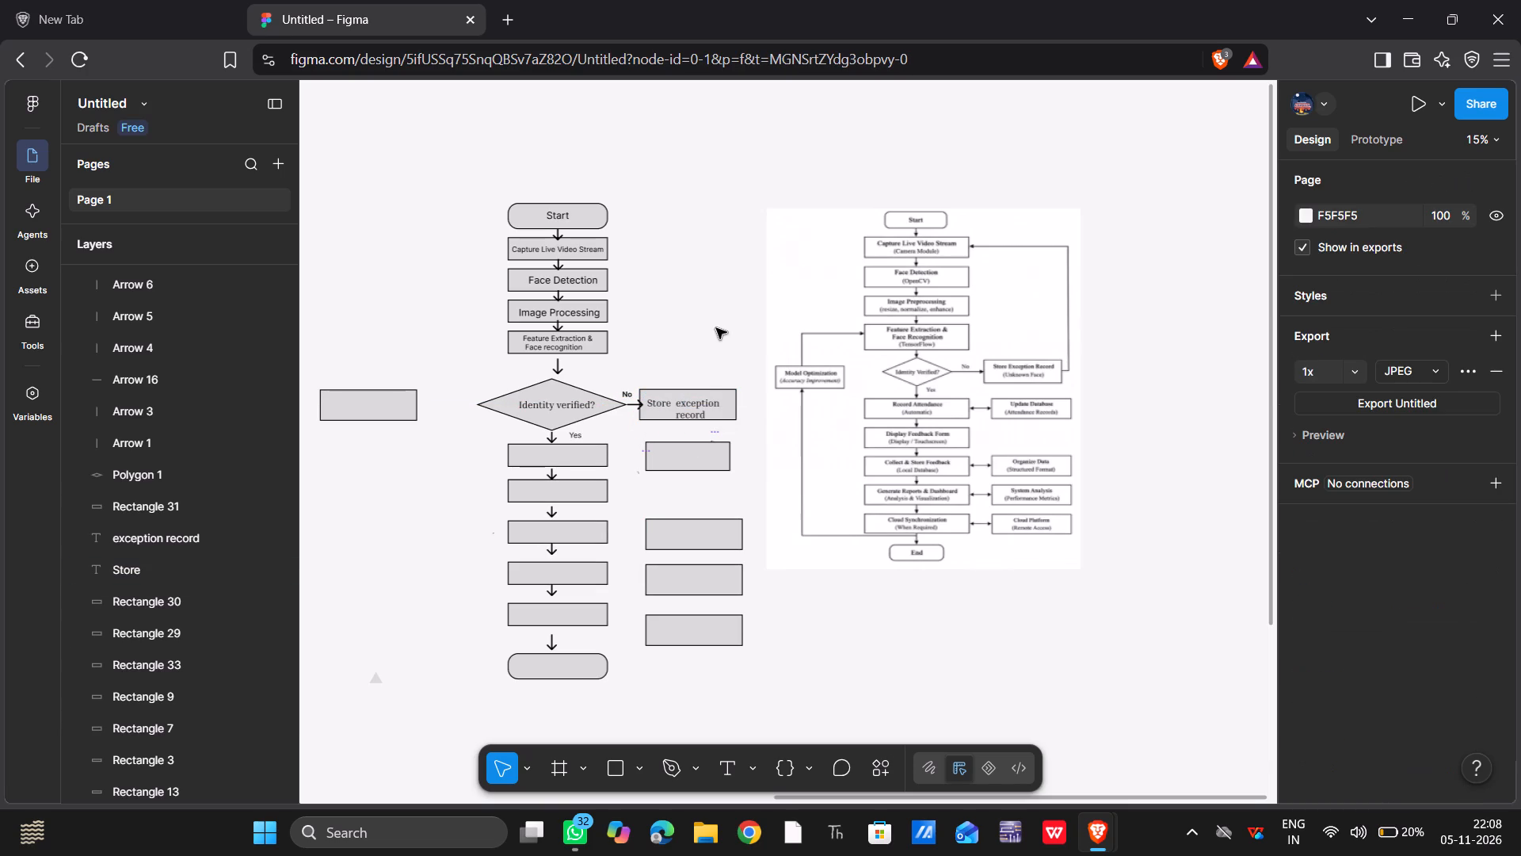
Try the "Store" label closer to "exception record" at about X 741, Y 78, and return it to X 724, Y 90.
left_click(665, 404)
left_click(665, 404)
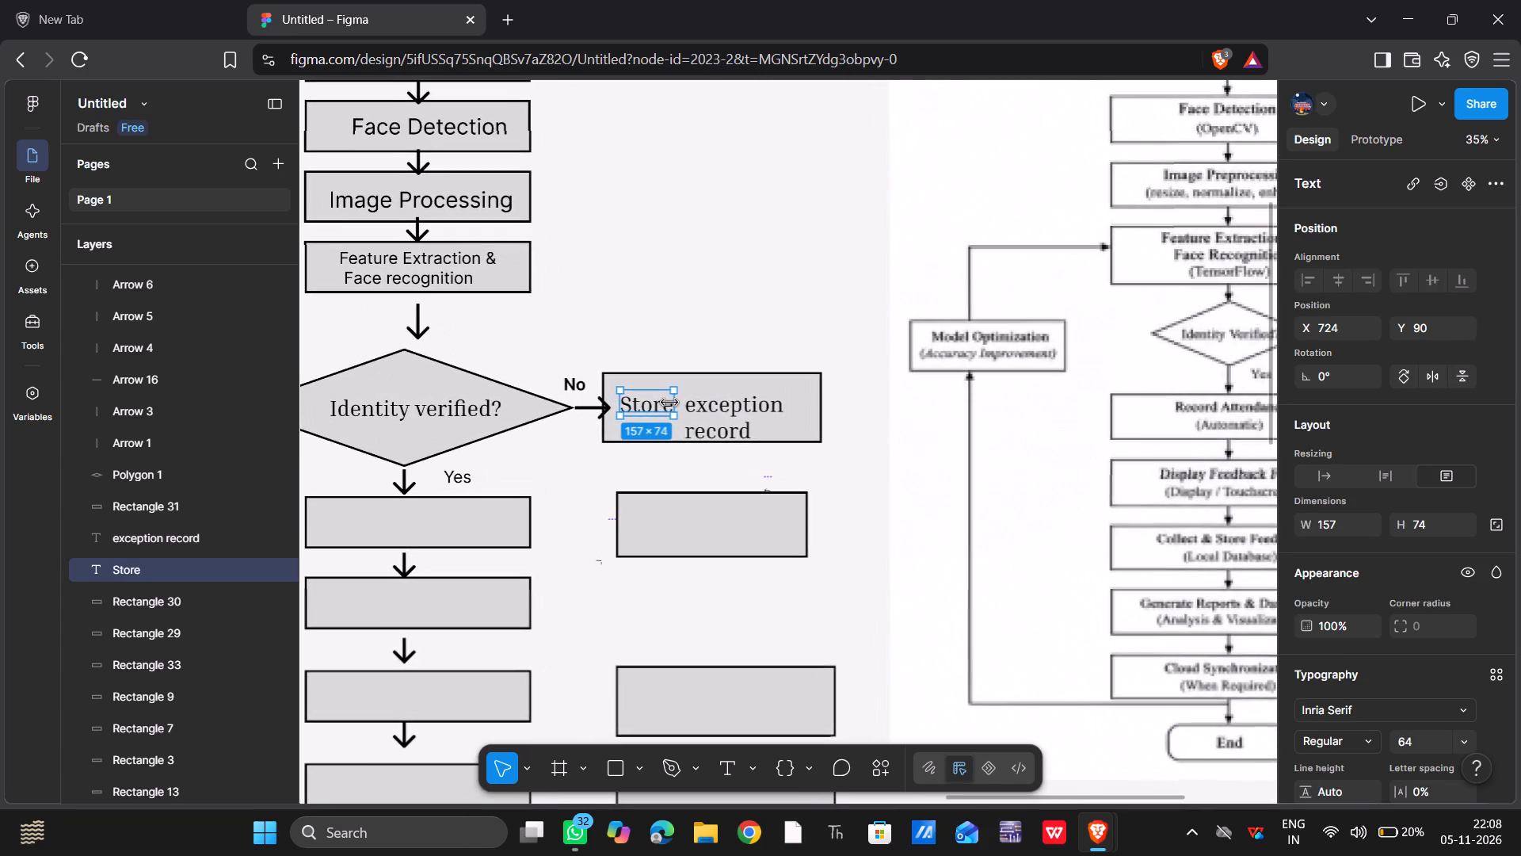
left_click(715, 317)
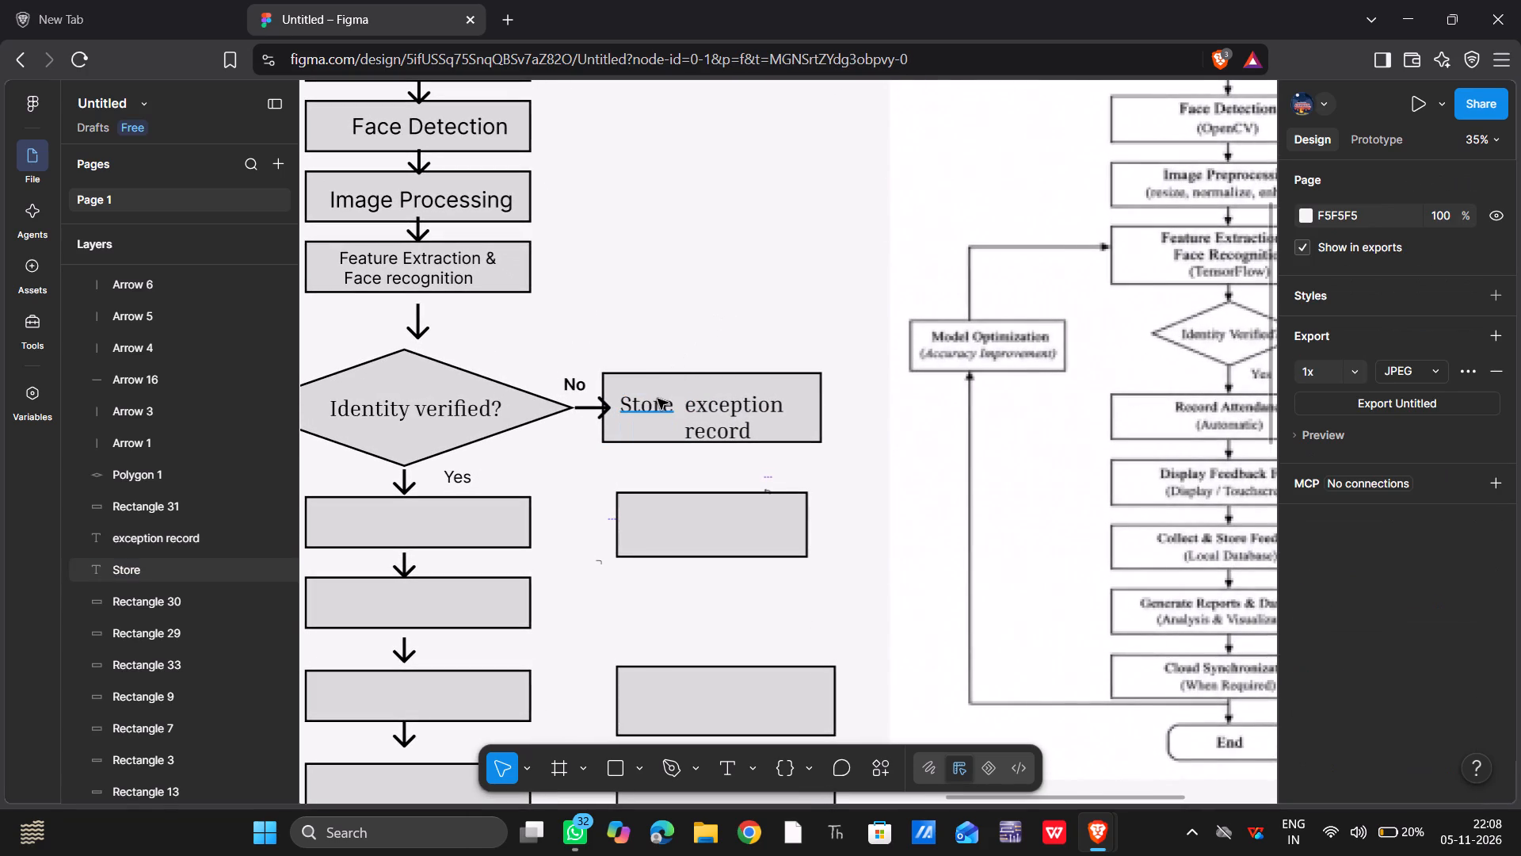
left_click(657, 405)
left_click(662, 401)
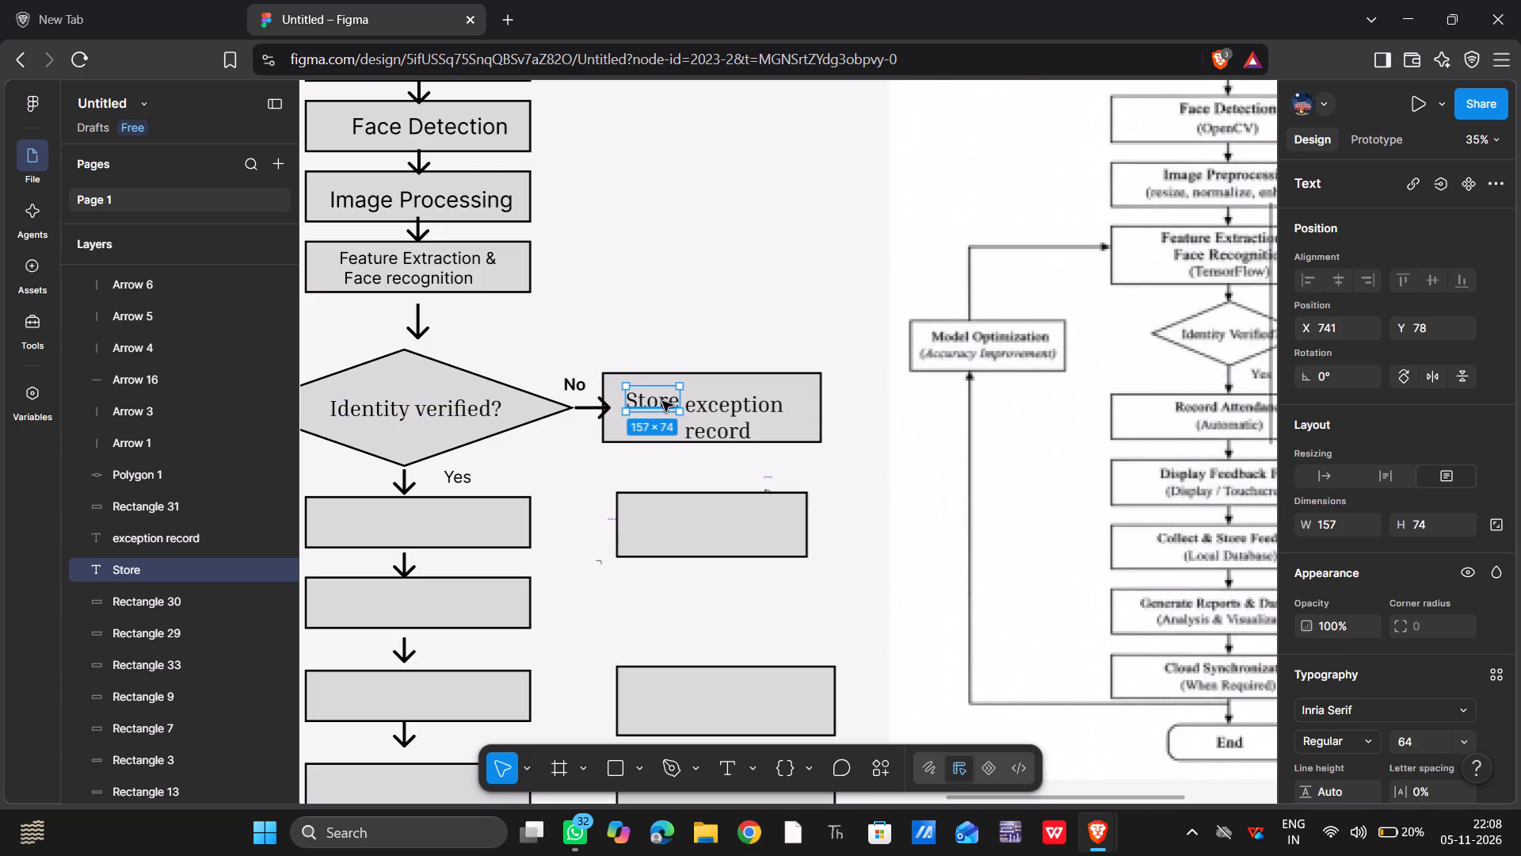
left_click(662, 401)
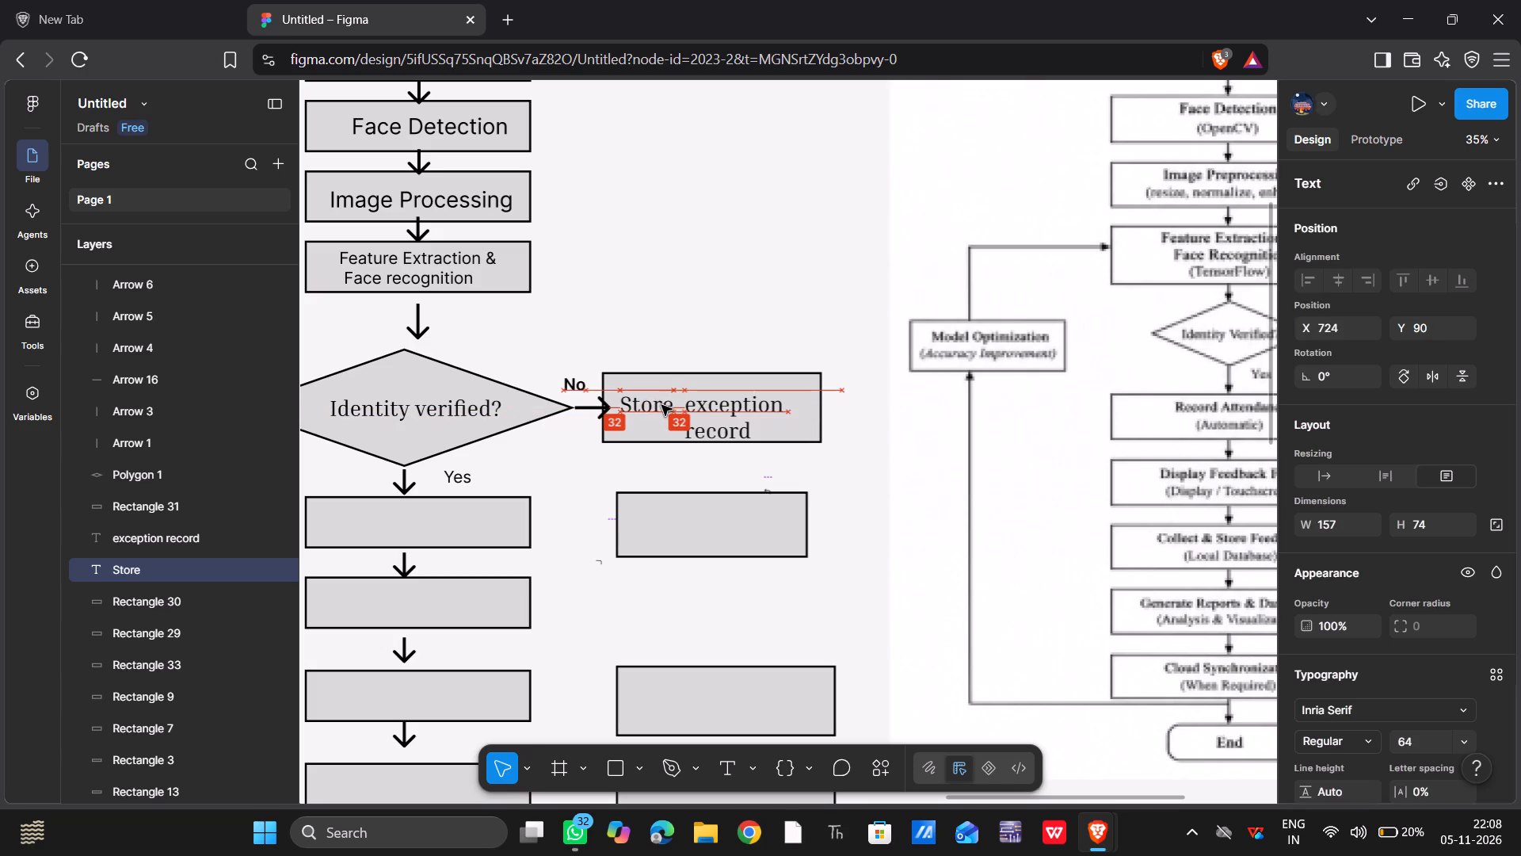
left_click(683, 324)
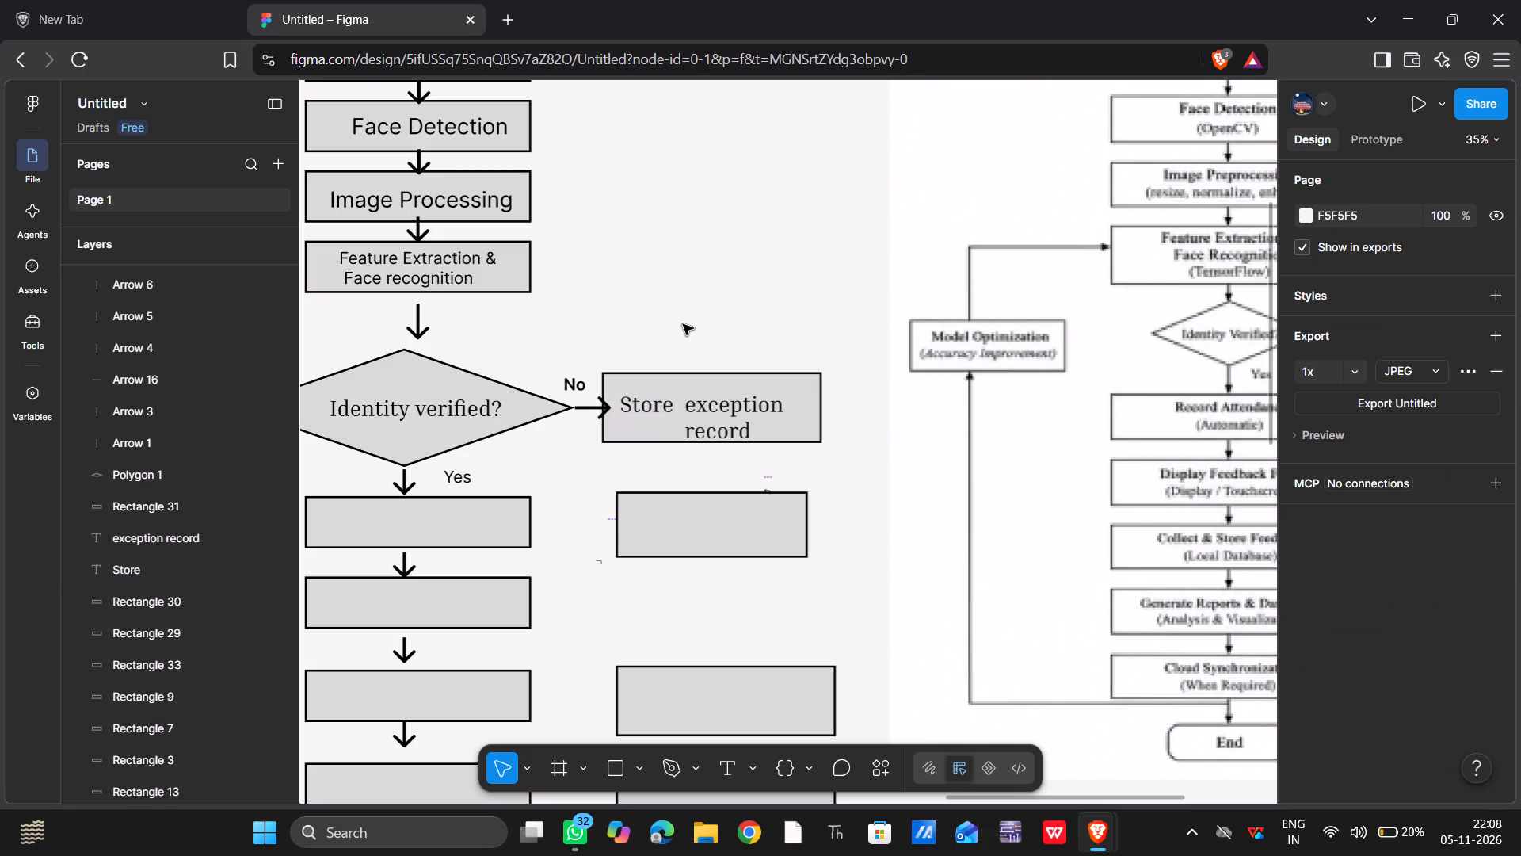
Add a text label reading "Update Database" on the empty canvas below the reference image, at about X 1676, Y 1480.
scroll(683, 324, "right", 1)
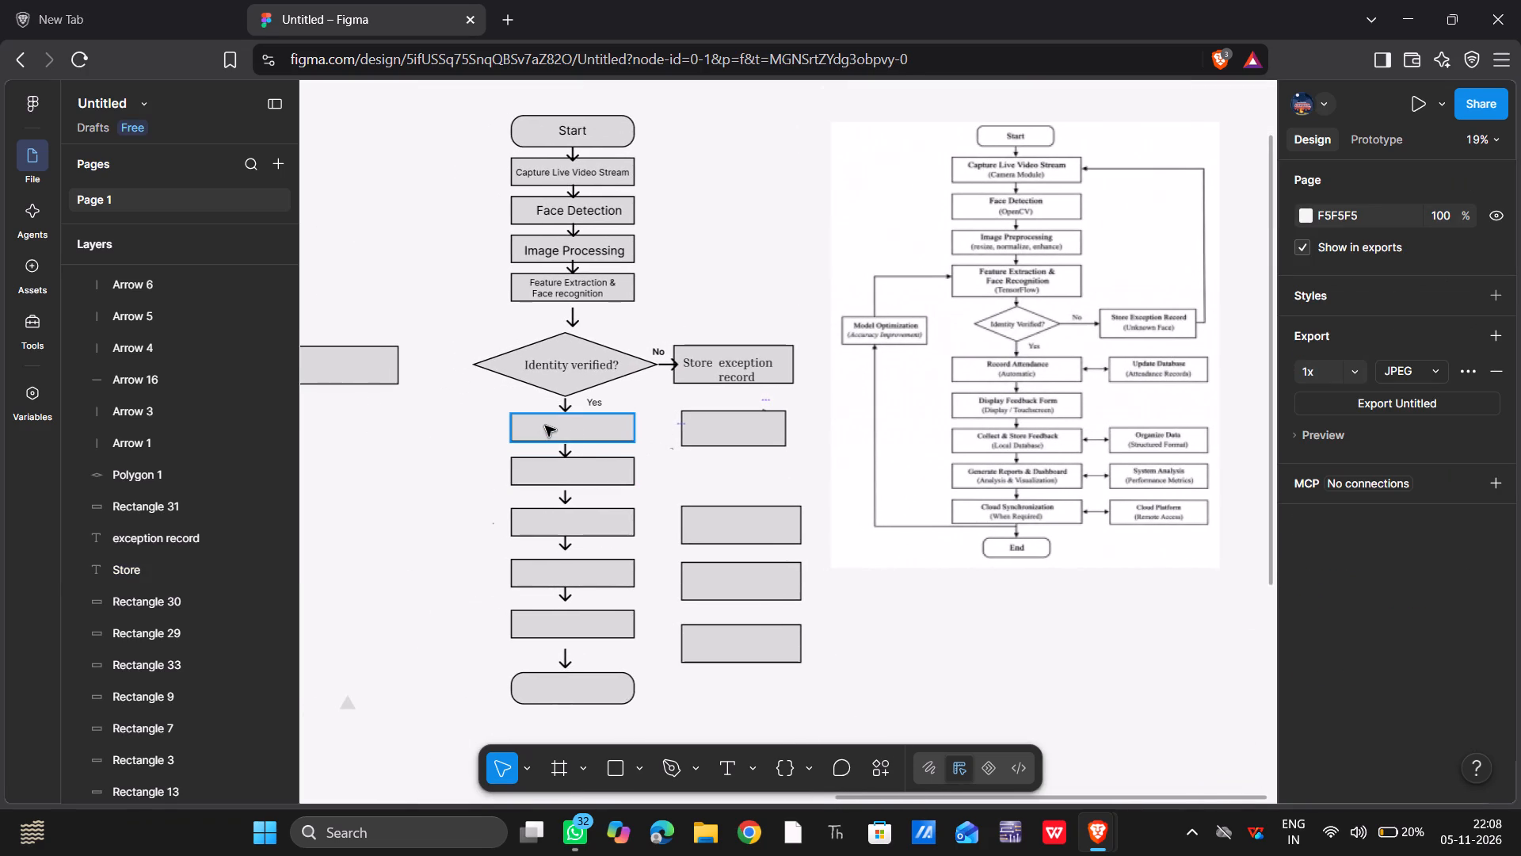
left_click(710, 419)
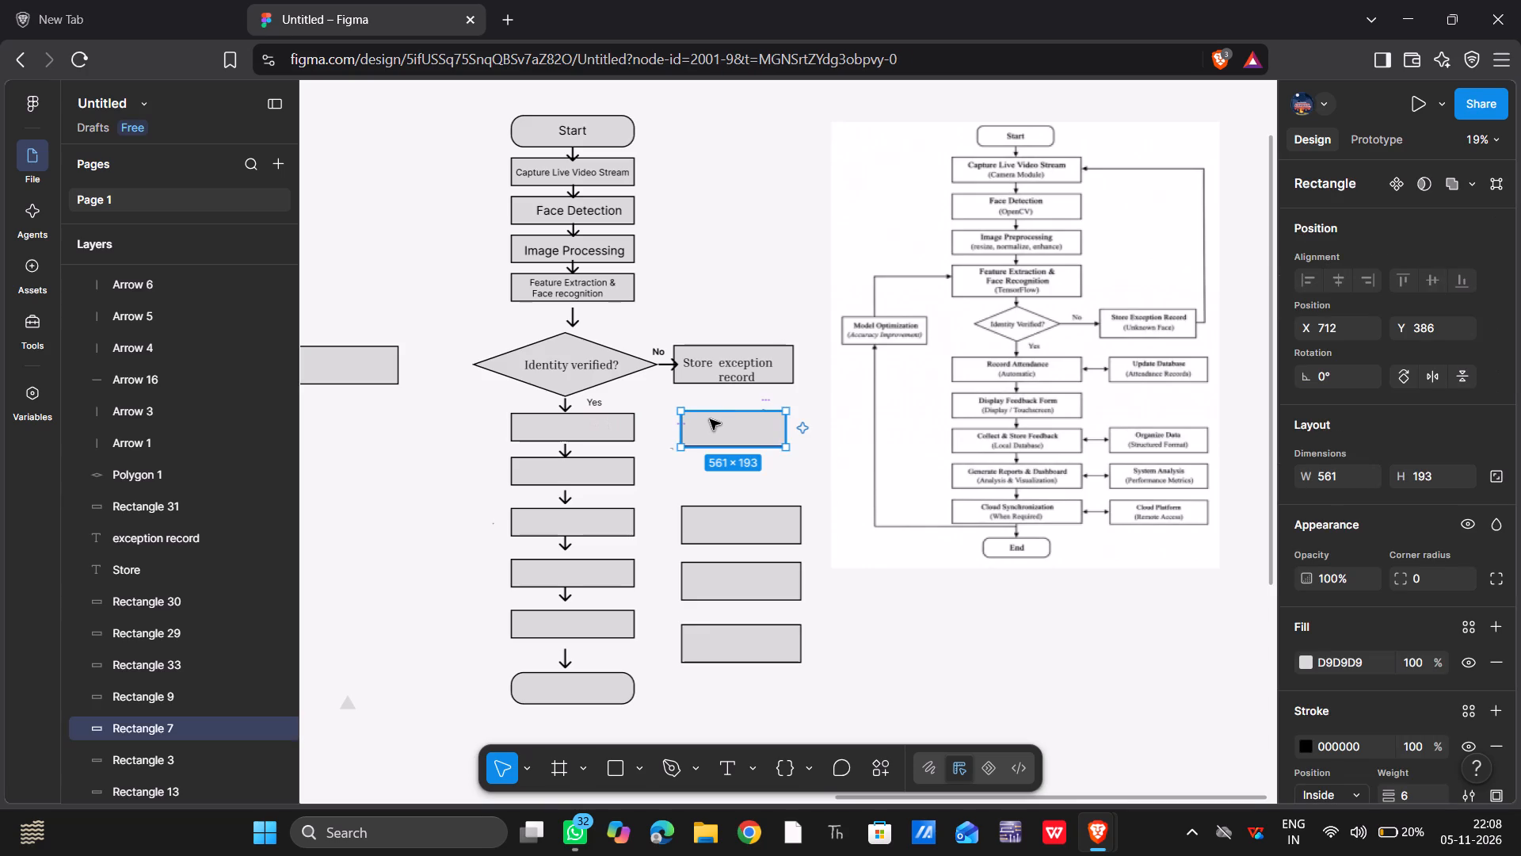
left_click(724, 776)
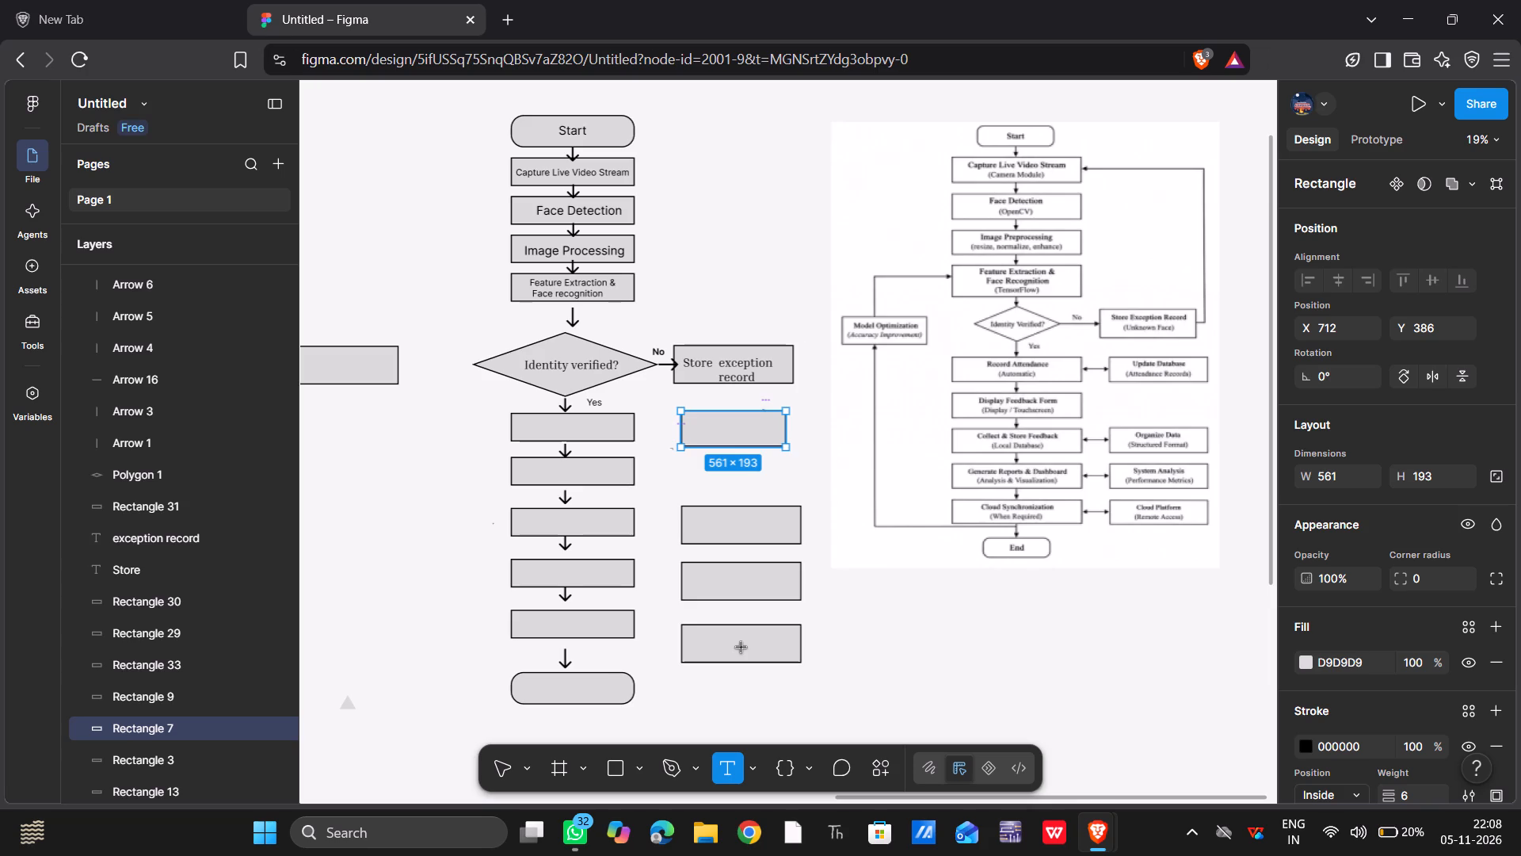
left_click(862, 617)
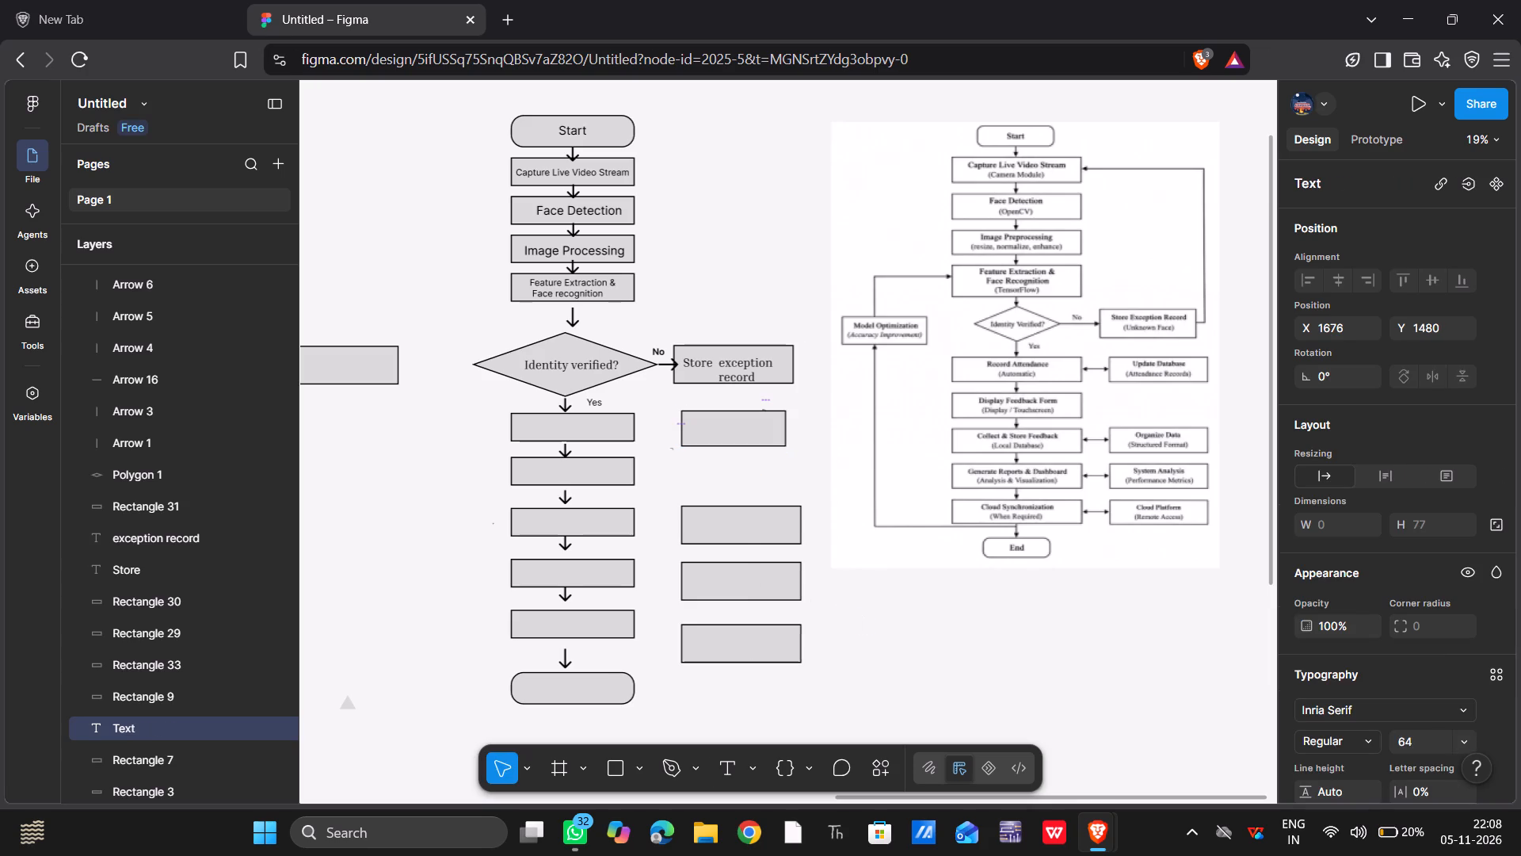
key("p")
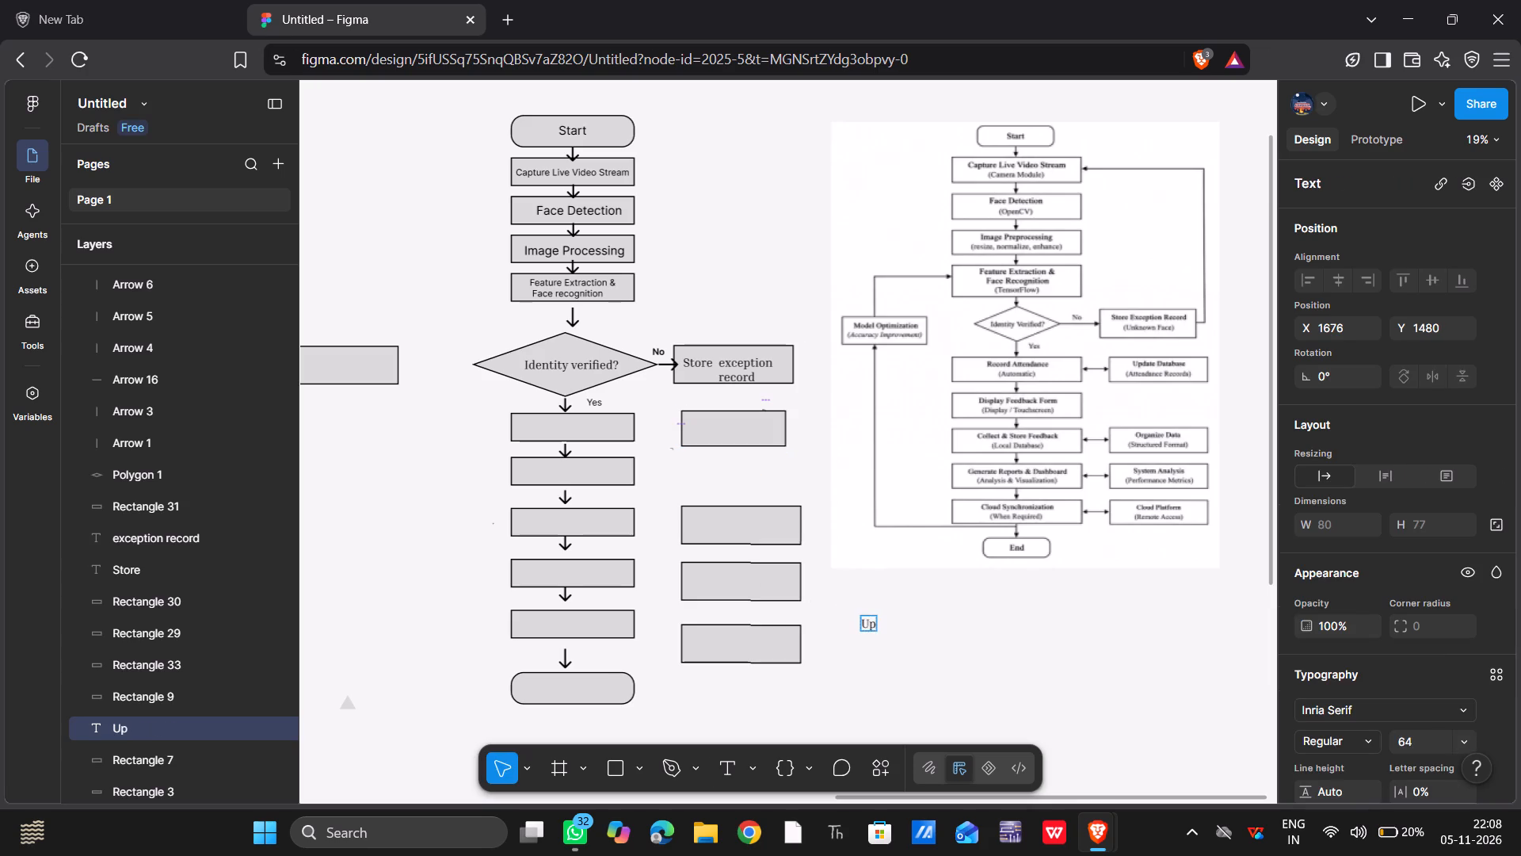
type("date")
key("space")
type("DA")
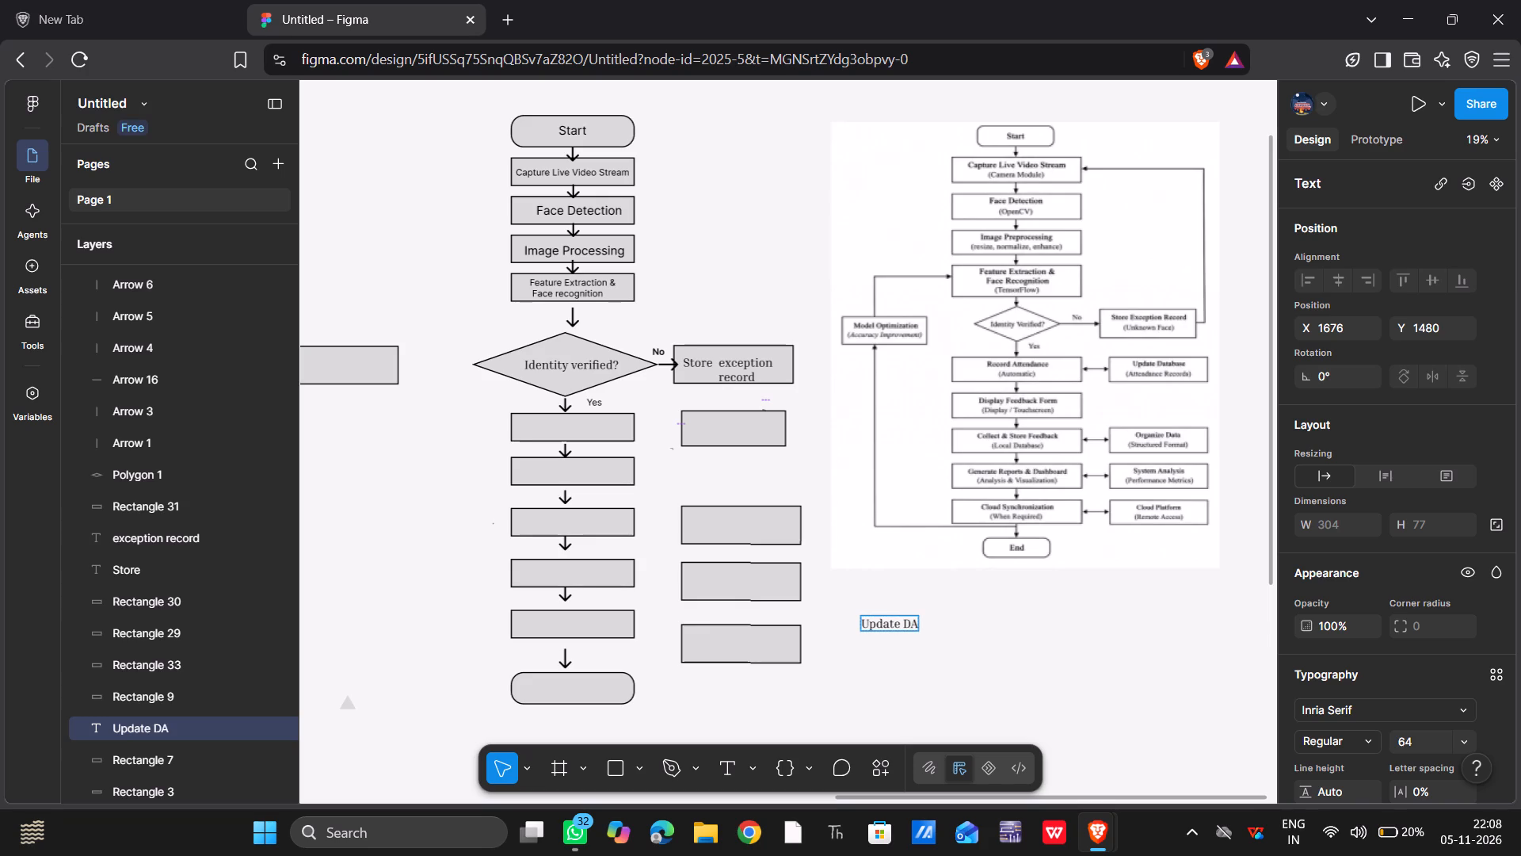
key("BackSpace")
type("ata")
type("bas")
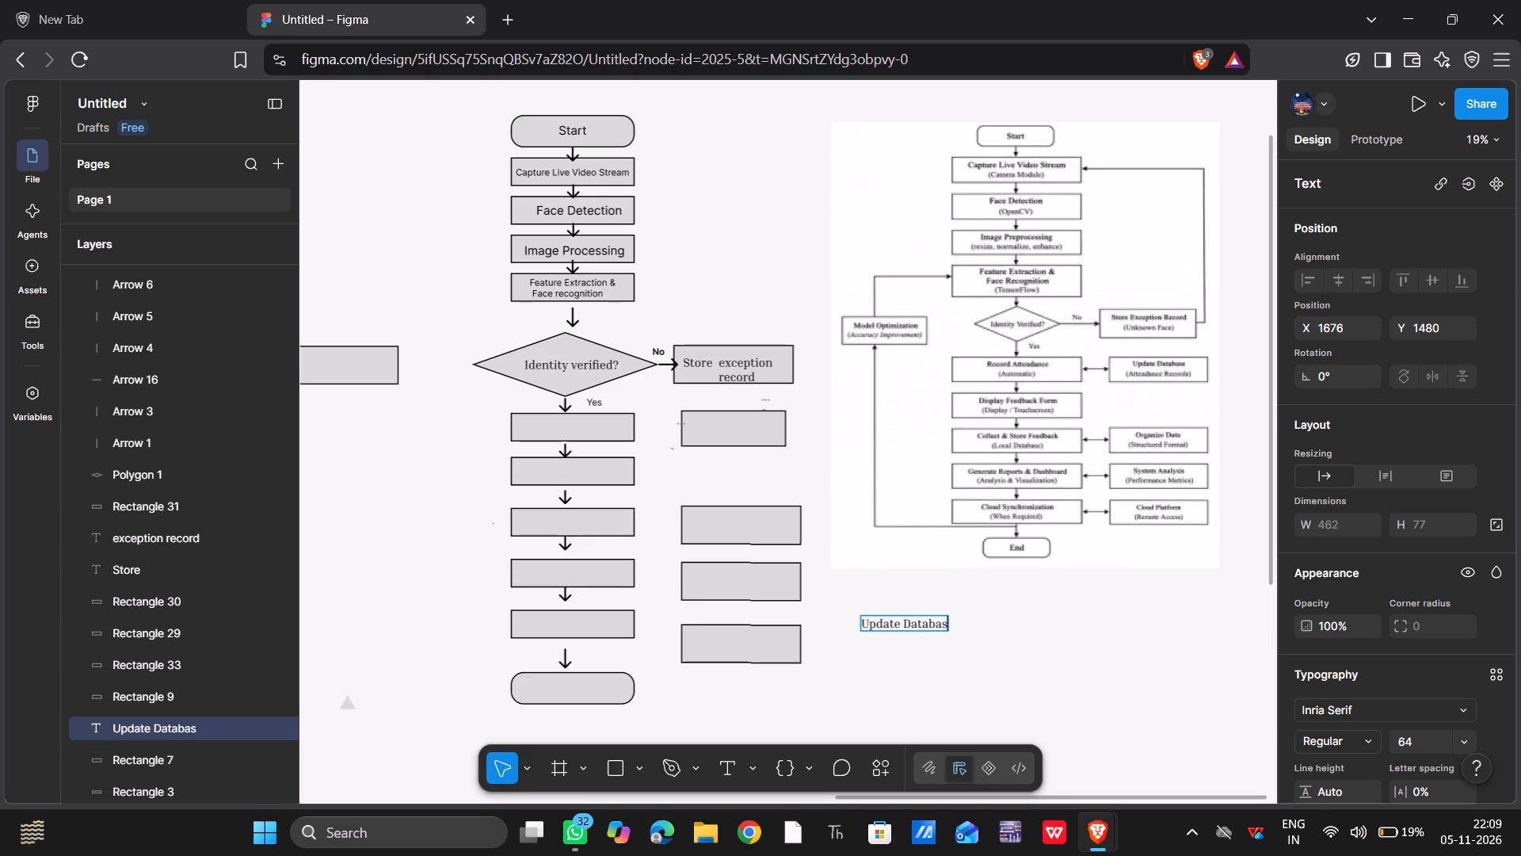
key("e")
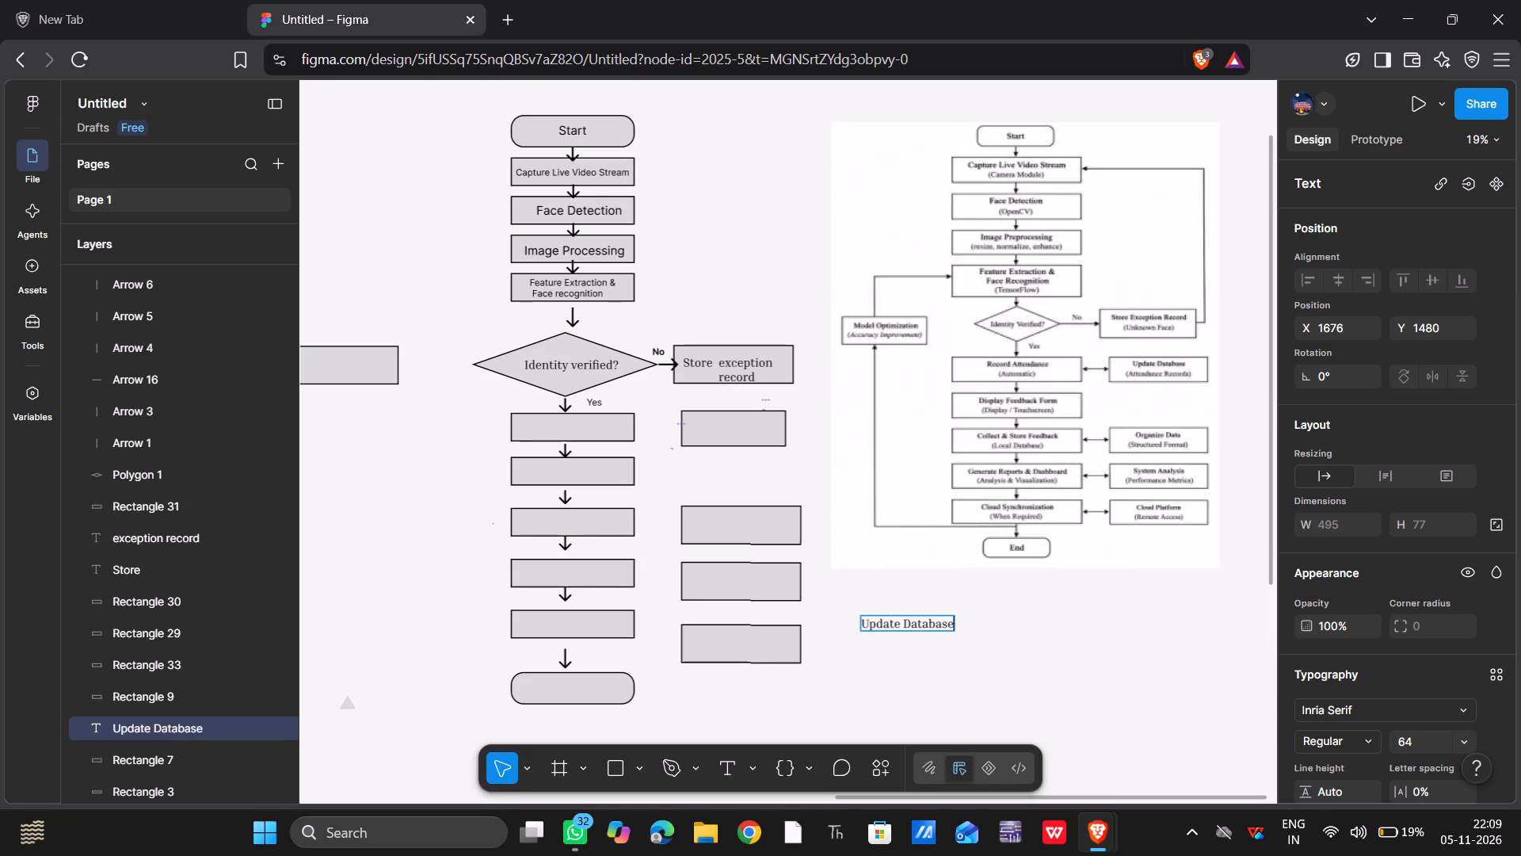
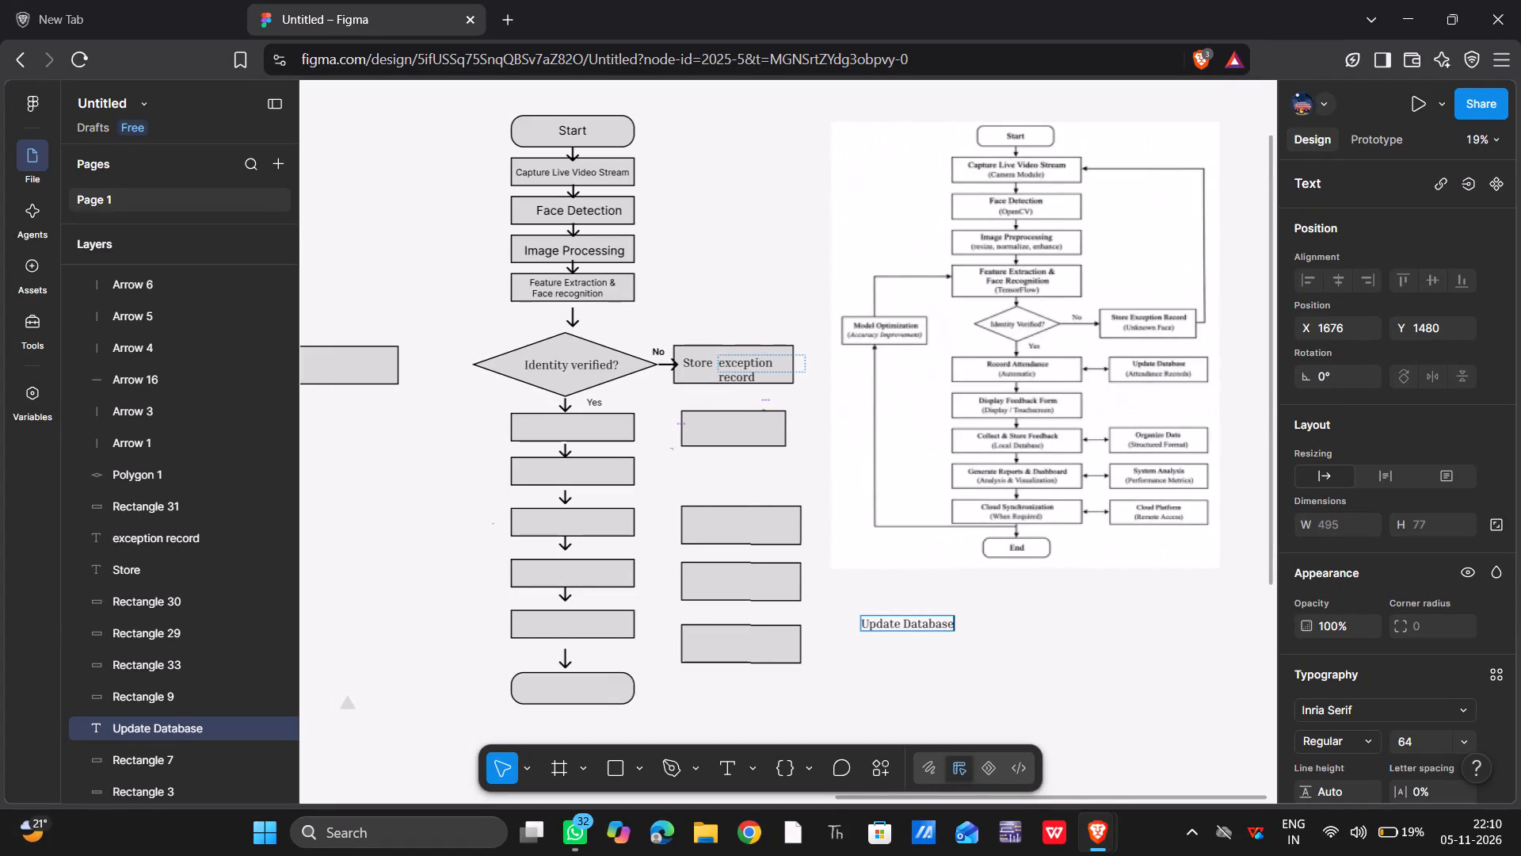
Move the "Update Database" label into the empty box below "Store exception record", at about X 745, Y 433.
left_click(702, 431)
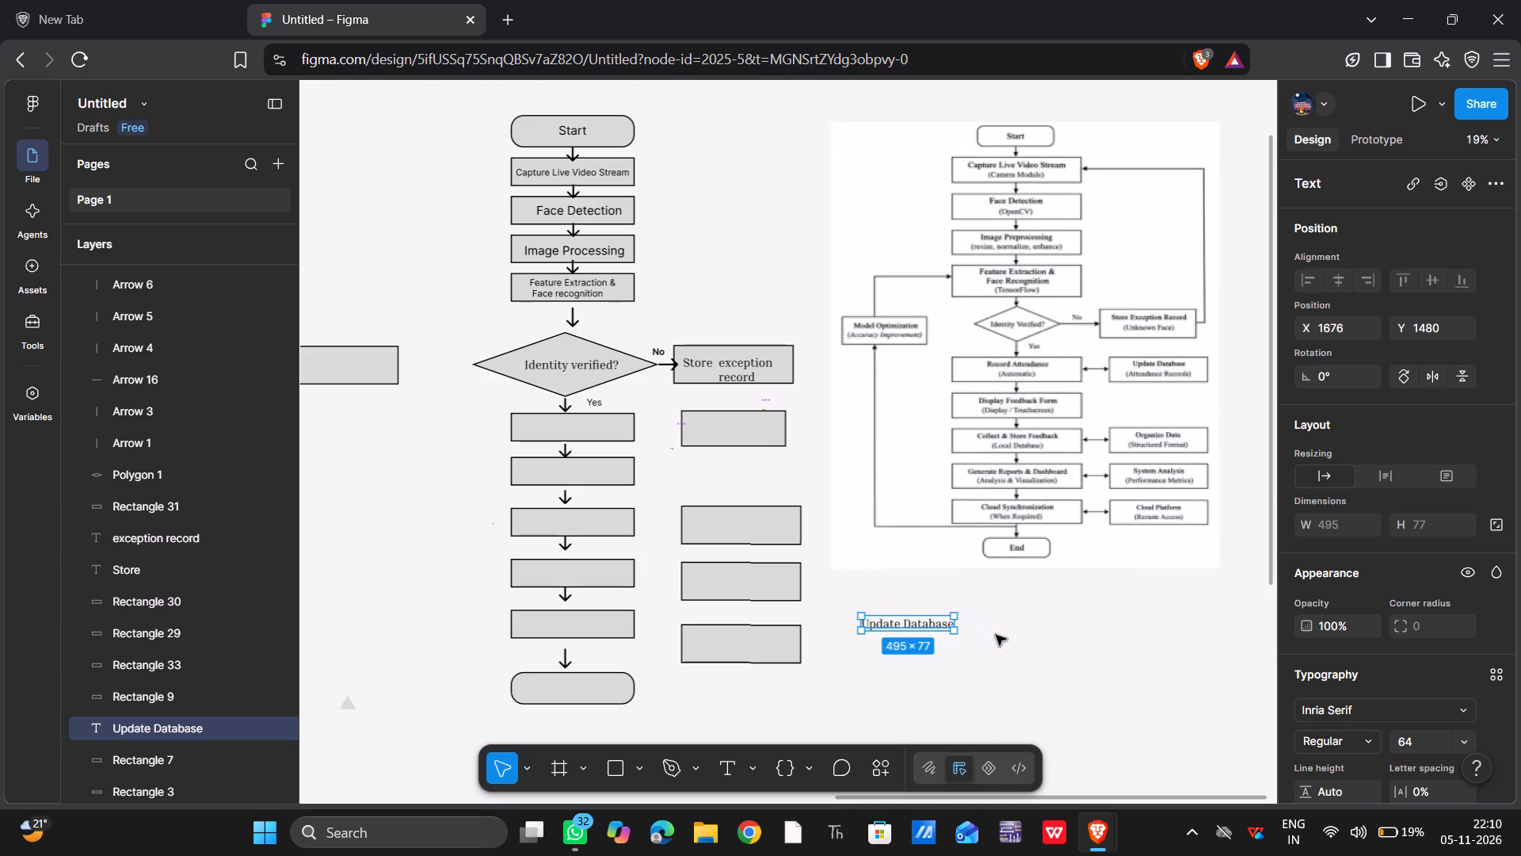
left_click(1031, 658)
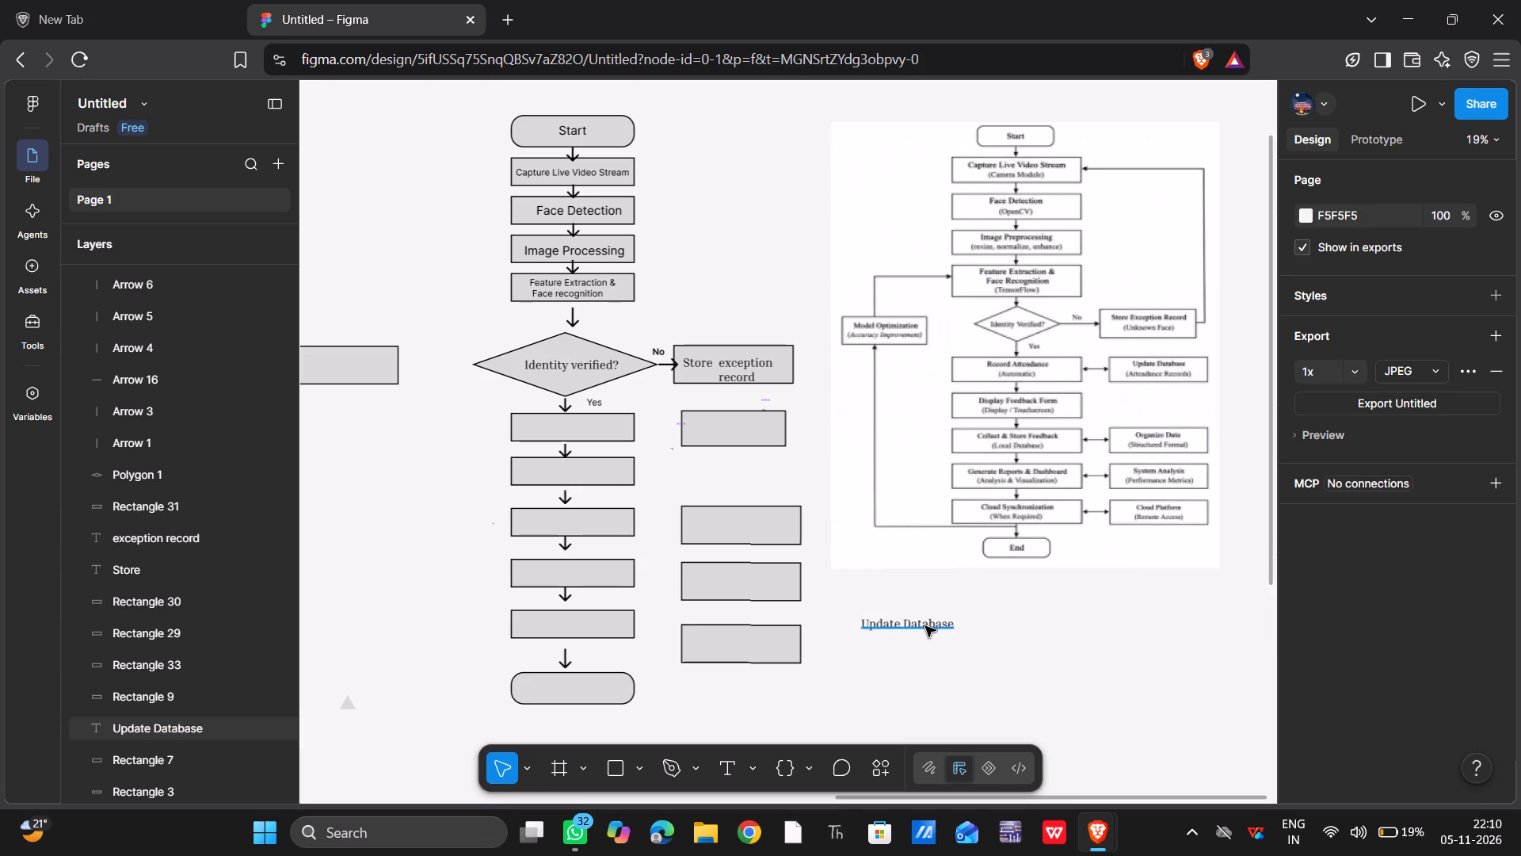
left_click(925, 626)
left_click_drag(925, 626, 735, 449)
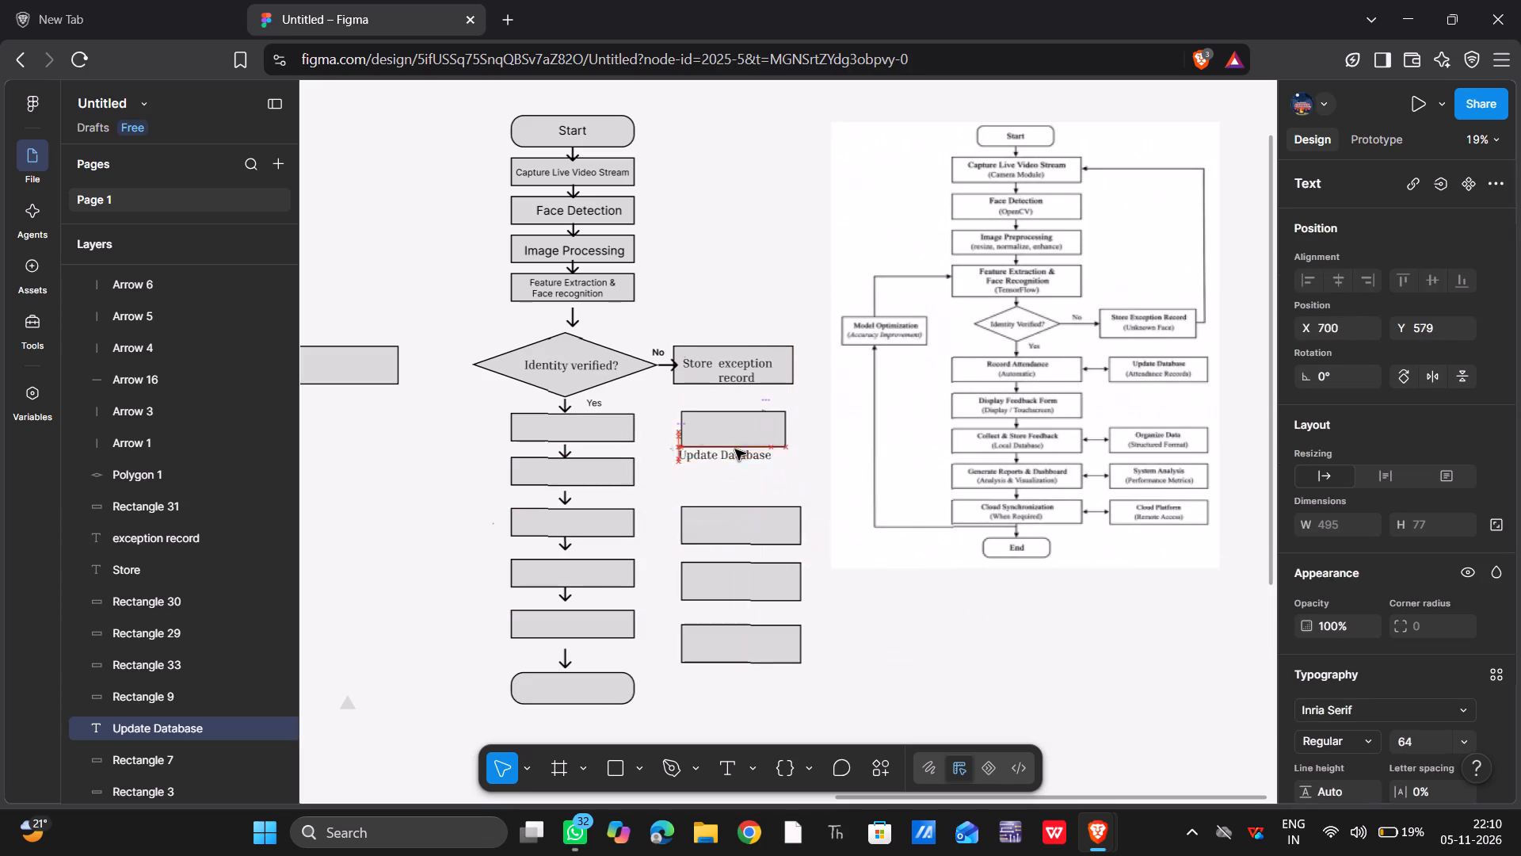
left_click_drag(735, 449, 752, 430)
left_click(752, 430)
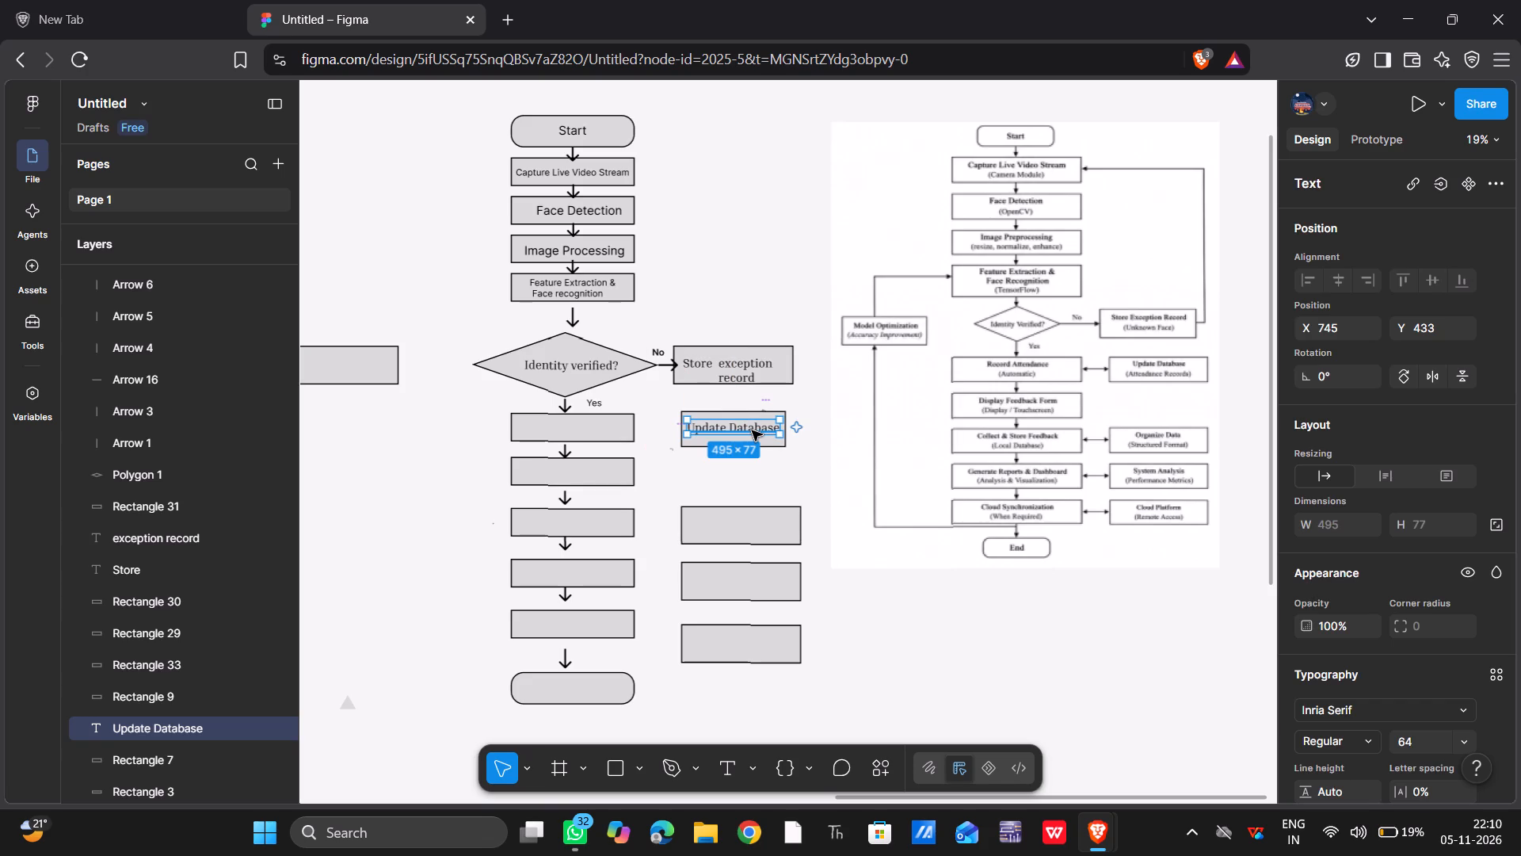
left_click(855, 655)
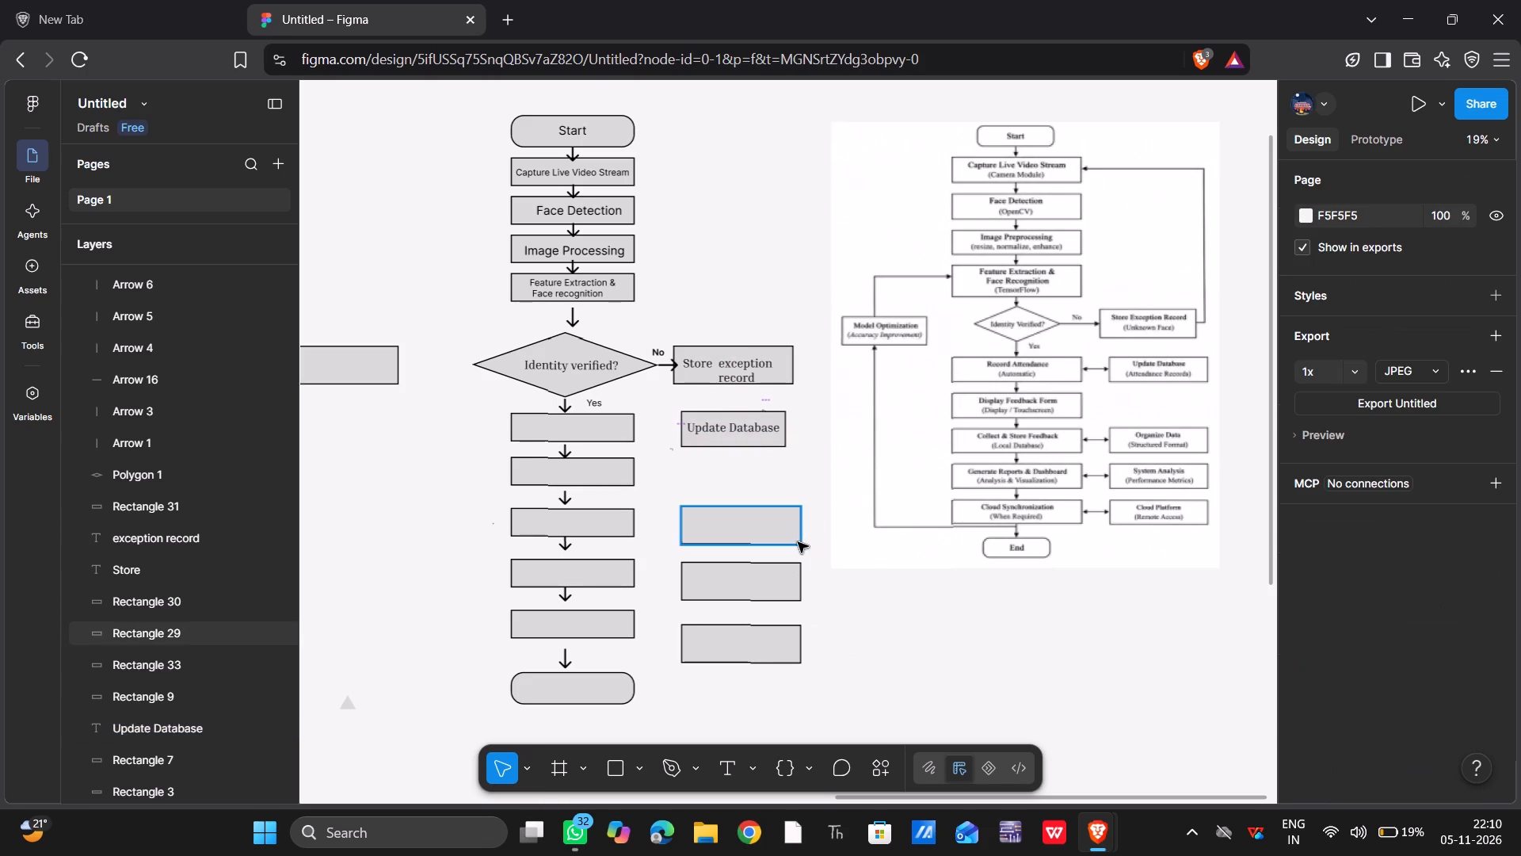
Nudge the "Update Database" label up within its box to about X 741, Y 406.
left_click(736, 429)
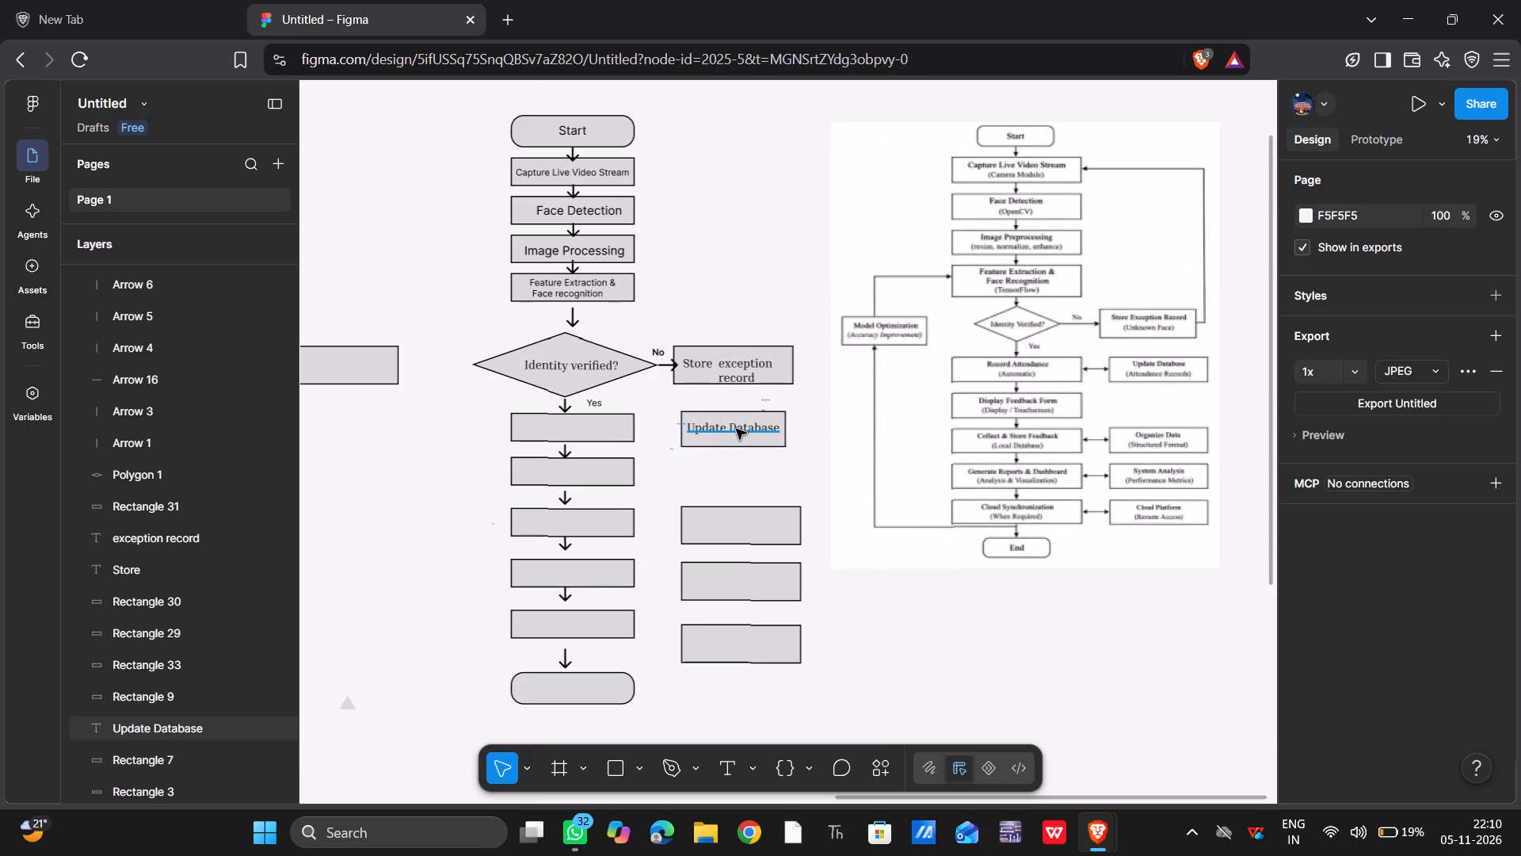
left_click(736, 429)
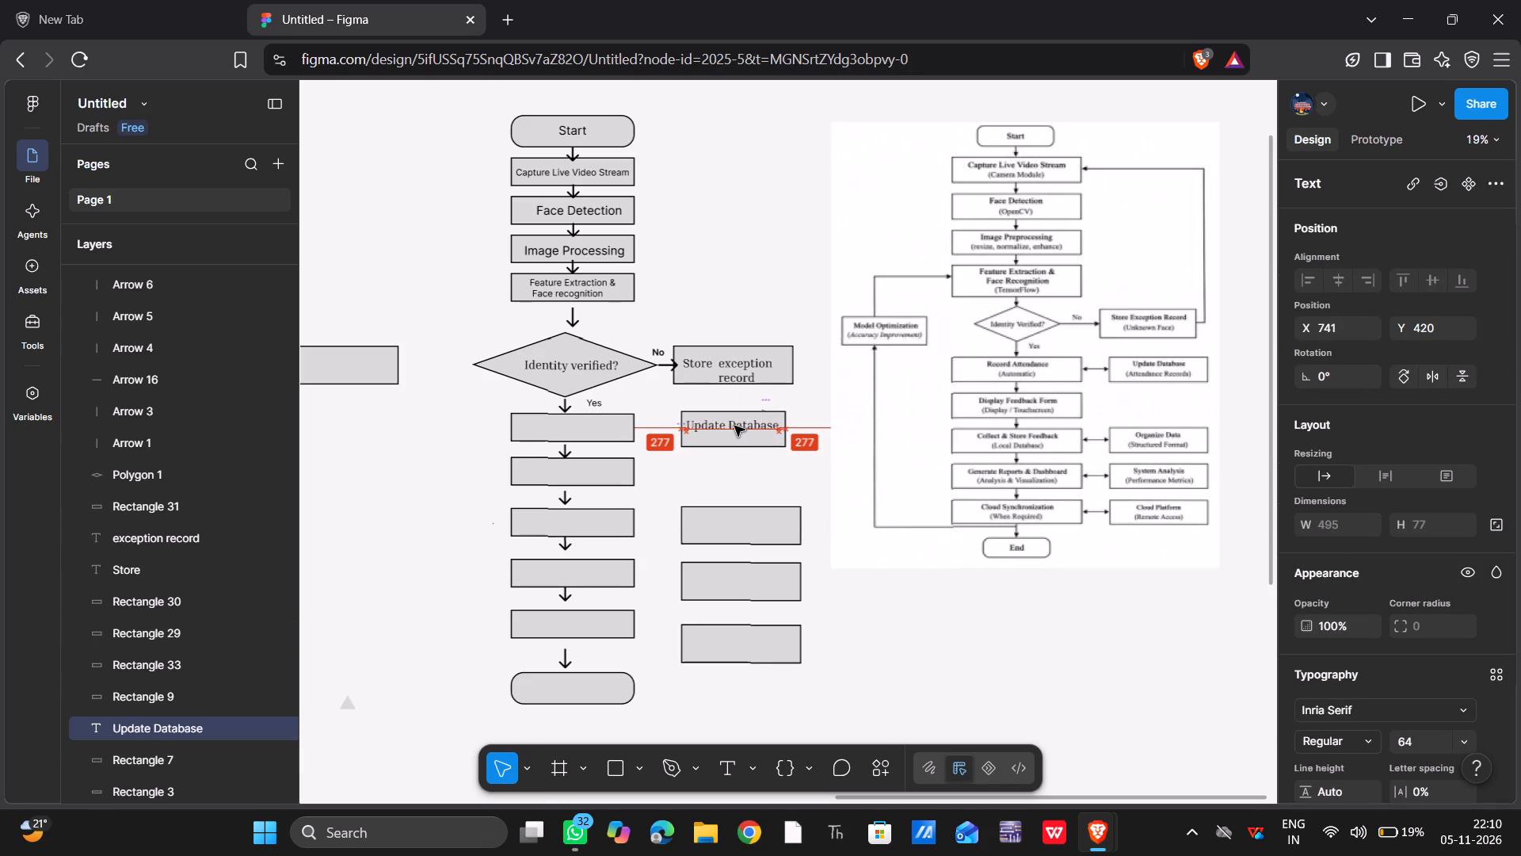
left_click(735, 424)
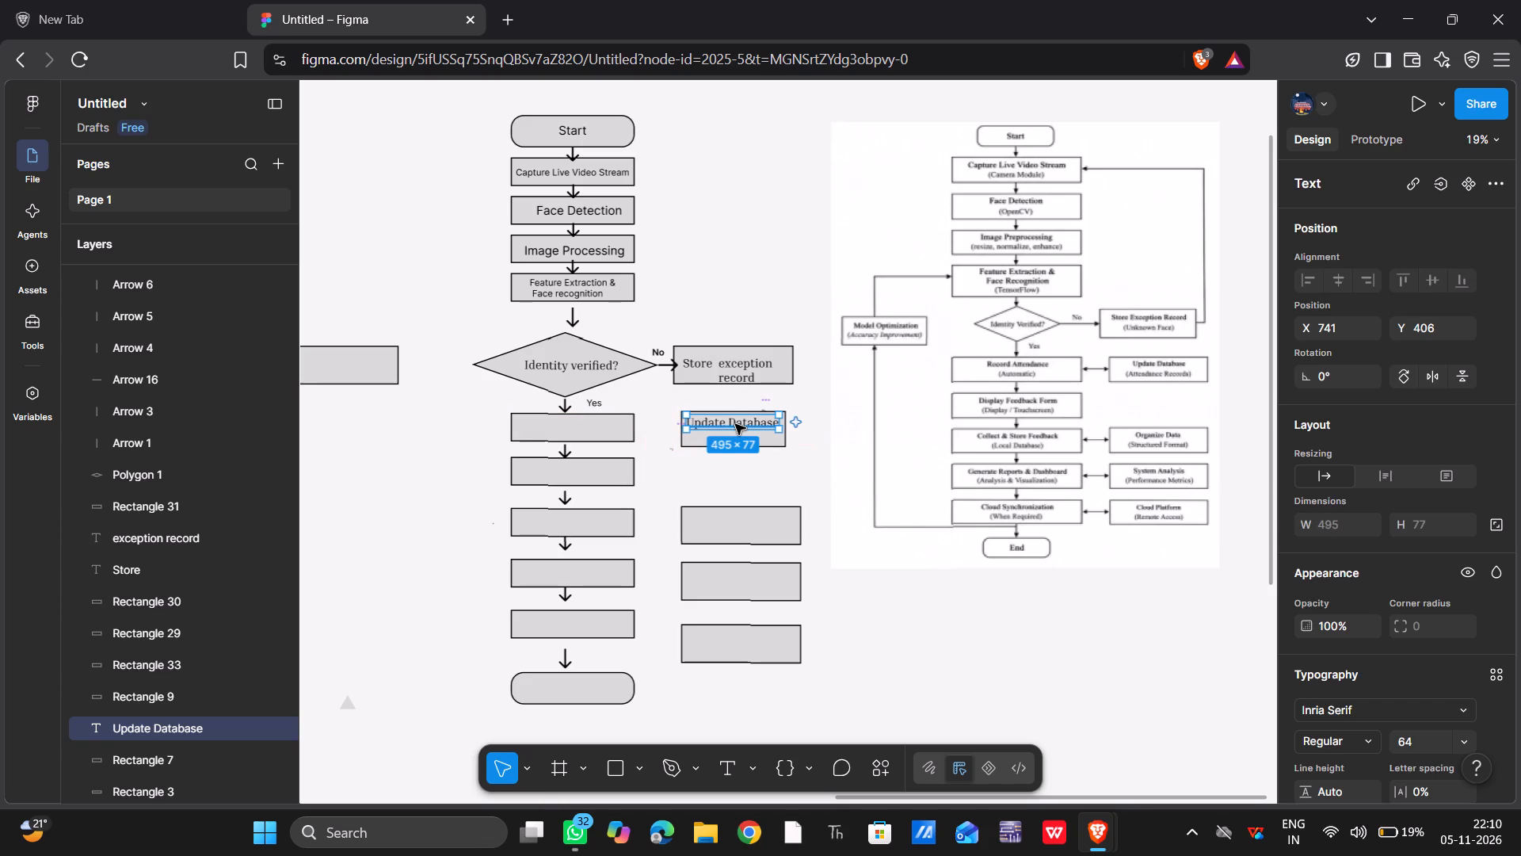
Start a new text label on the empty canvas below the reference image, at about X 1554, Y 1882.
left_click(721, 753)
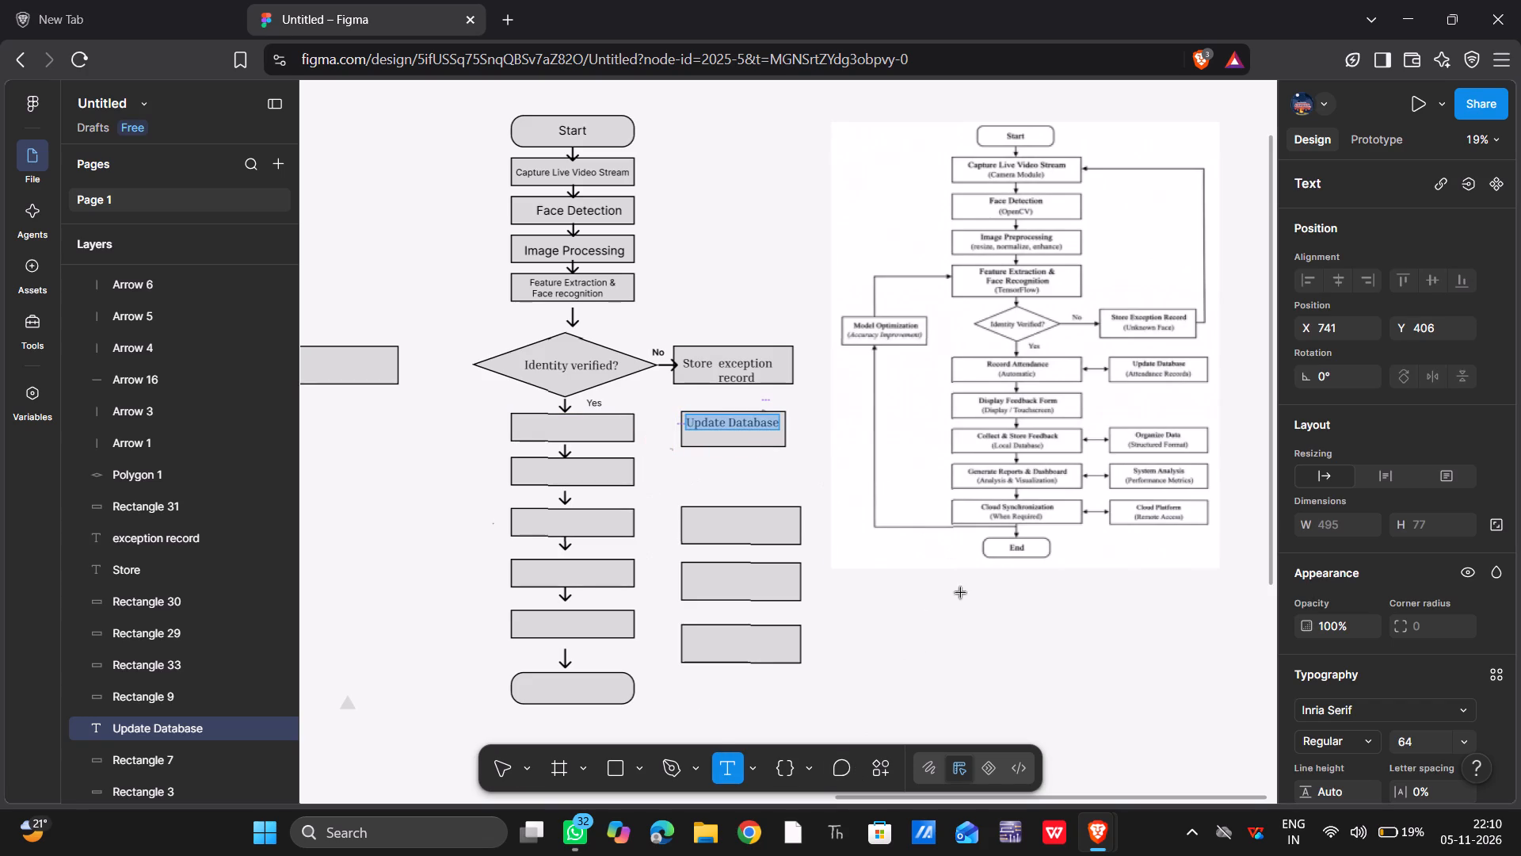
left_click(961, 593)
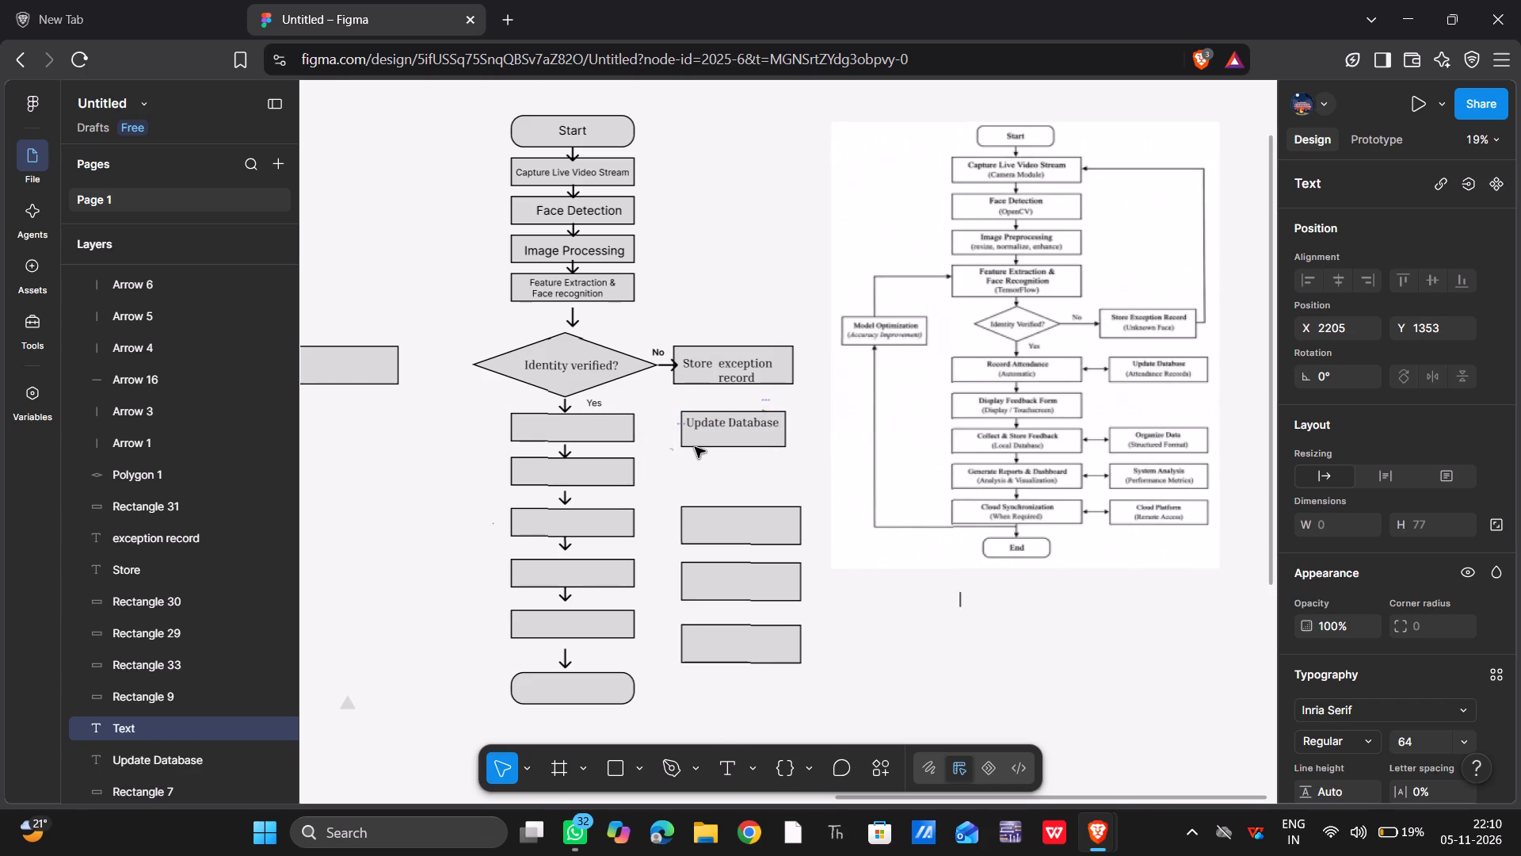
left_click(727, 766)
left_click(839, 691)
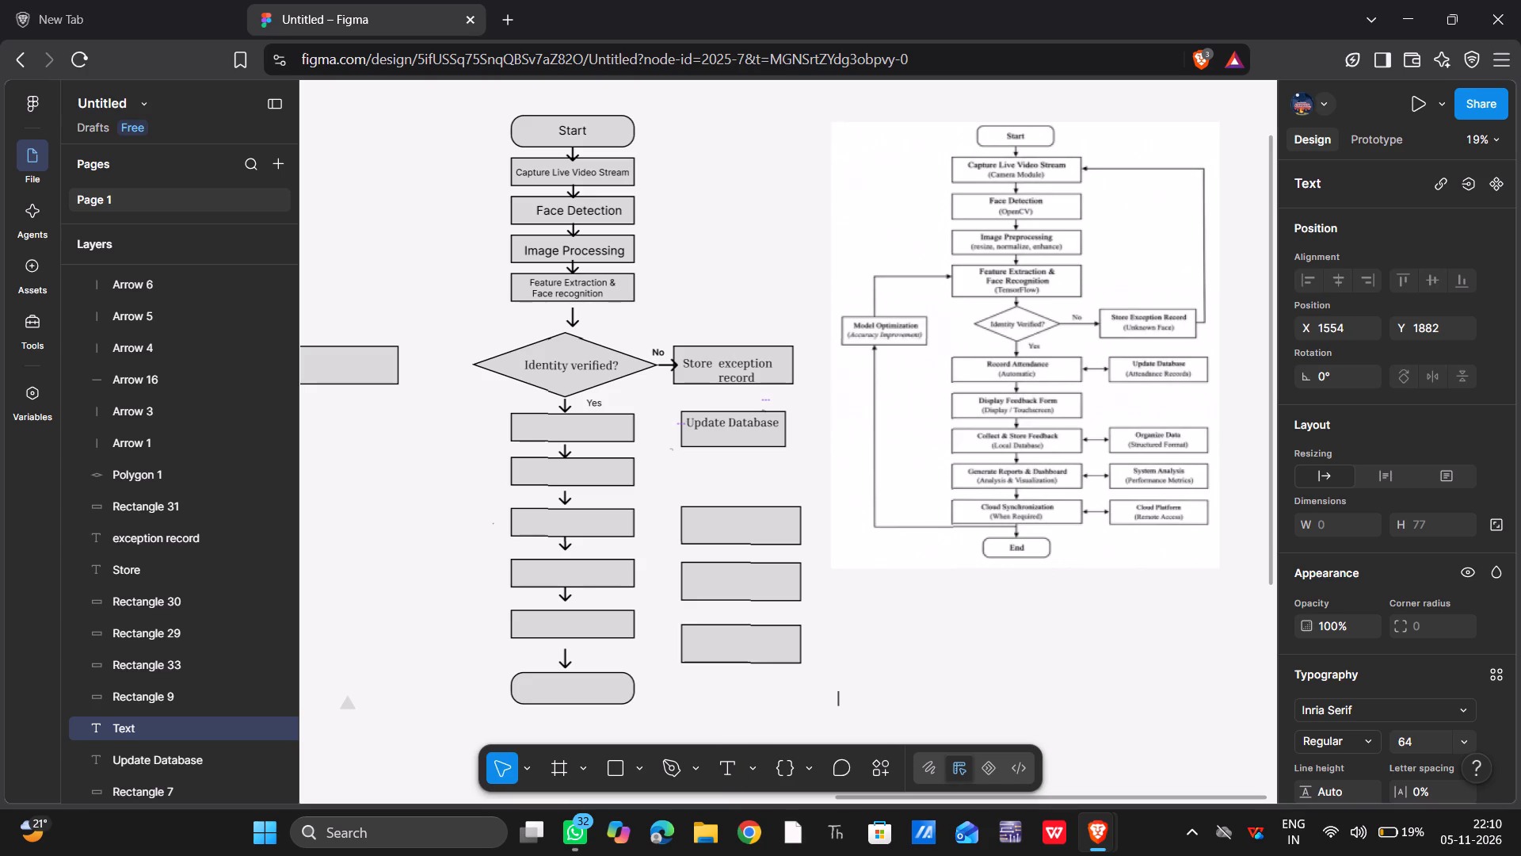
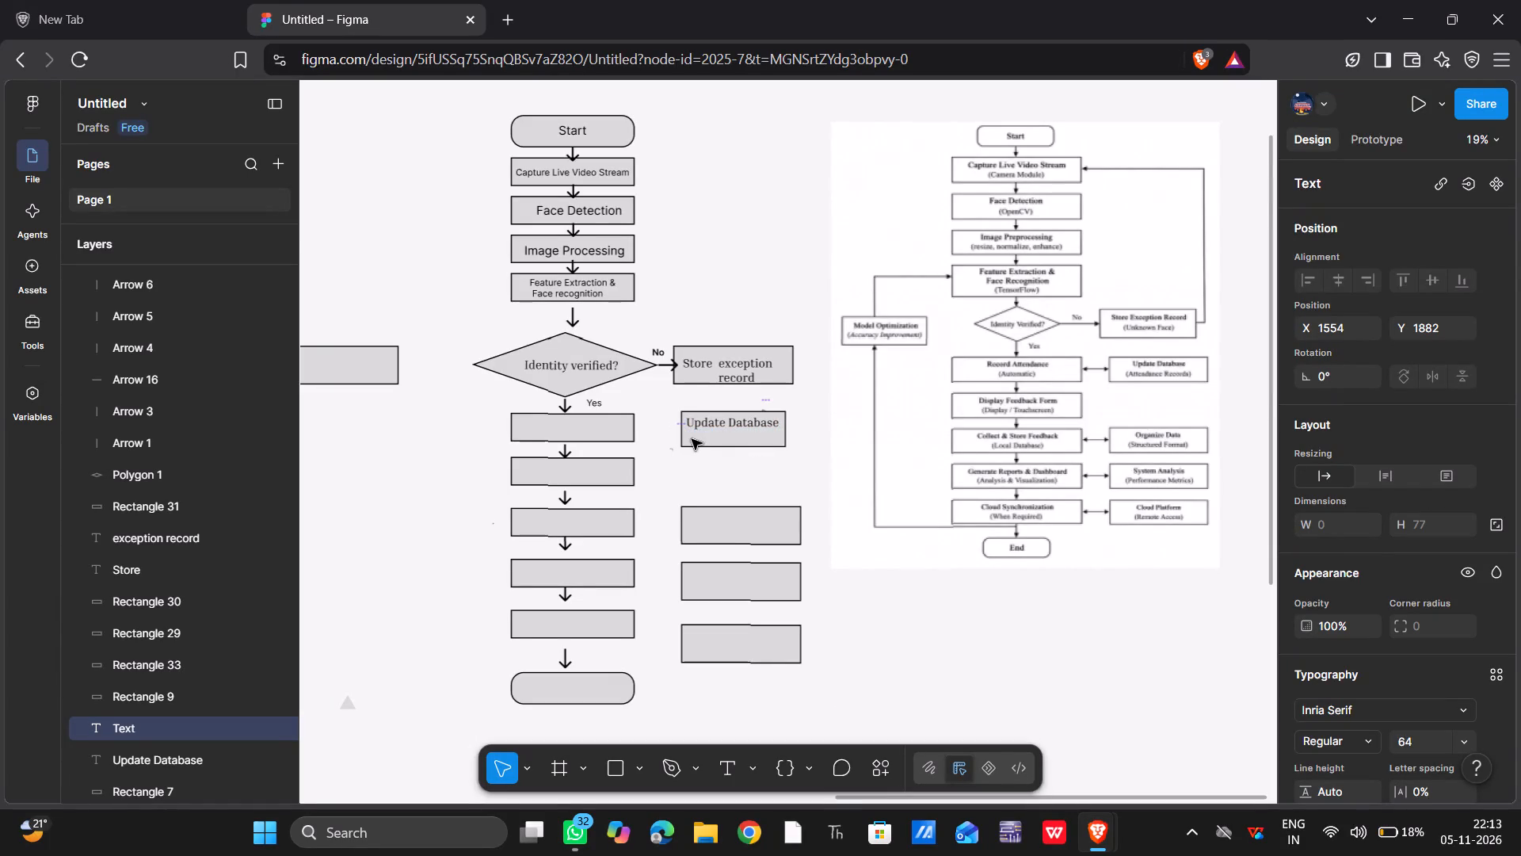
Activate the Text tool for adding the next flowchart label on the empty canvas below the reference image.
left_click(729, 765)
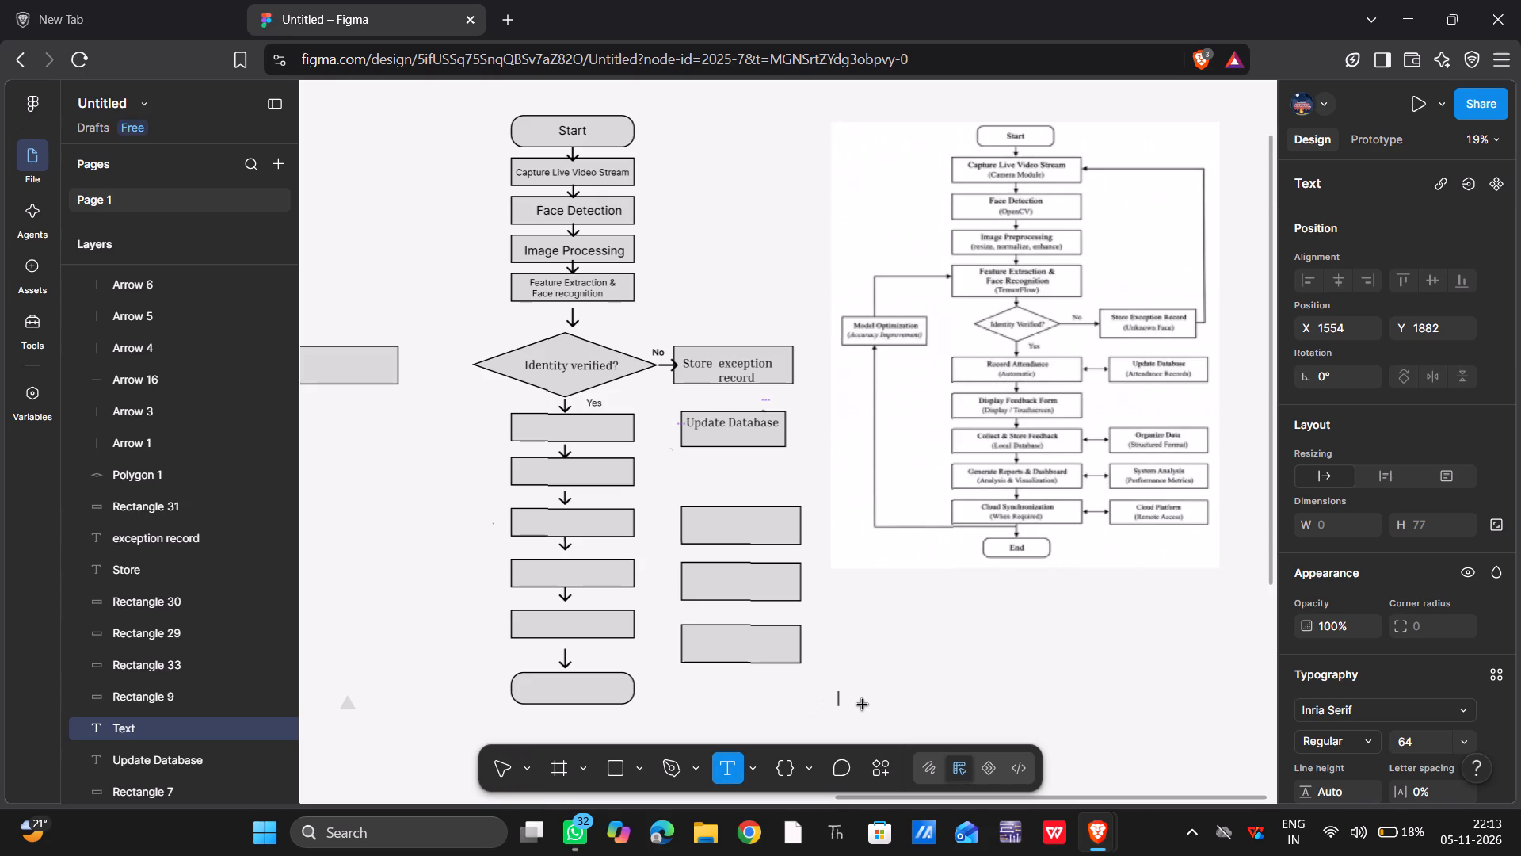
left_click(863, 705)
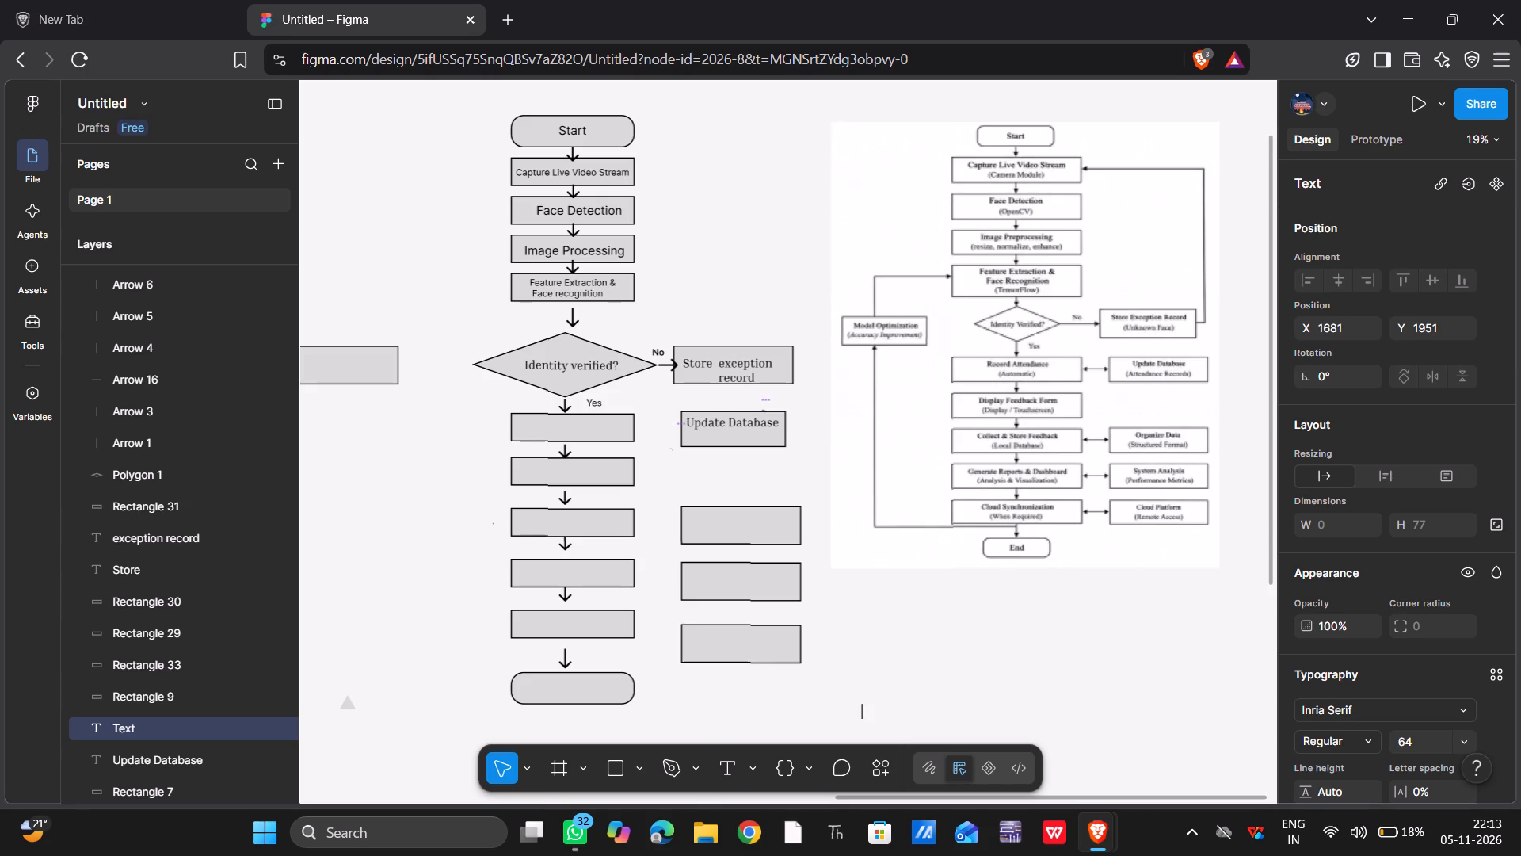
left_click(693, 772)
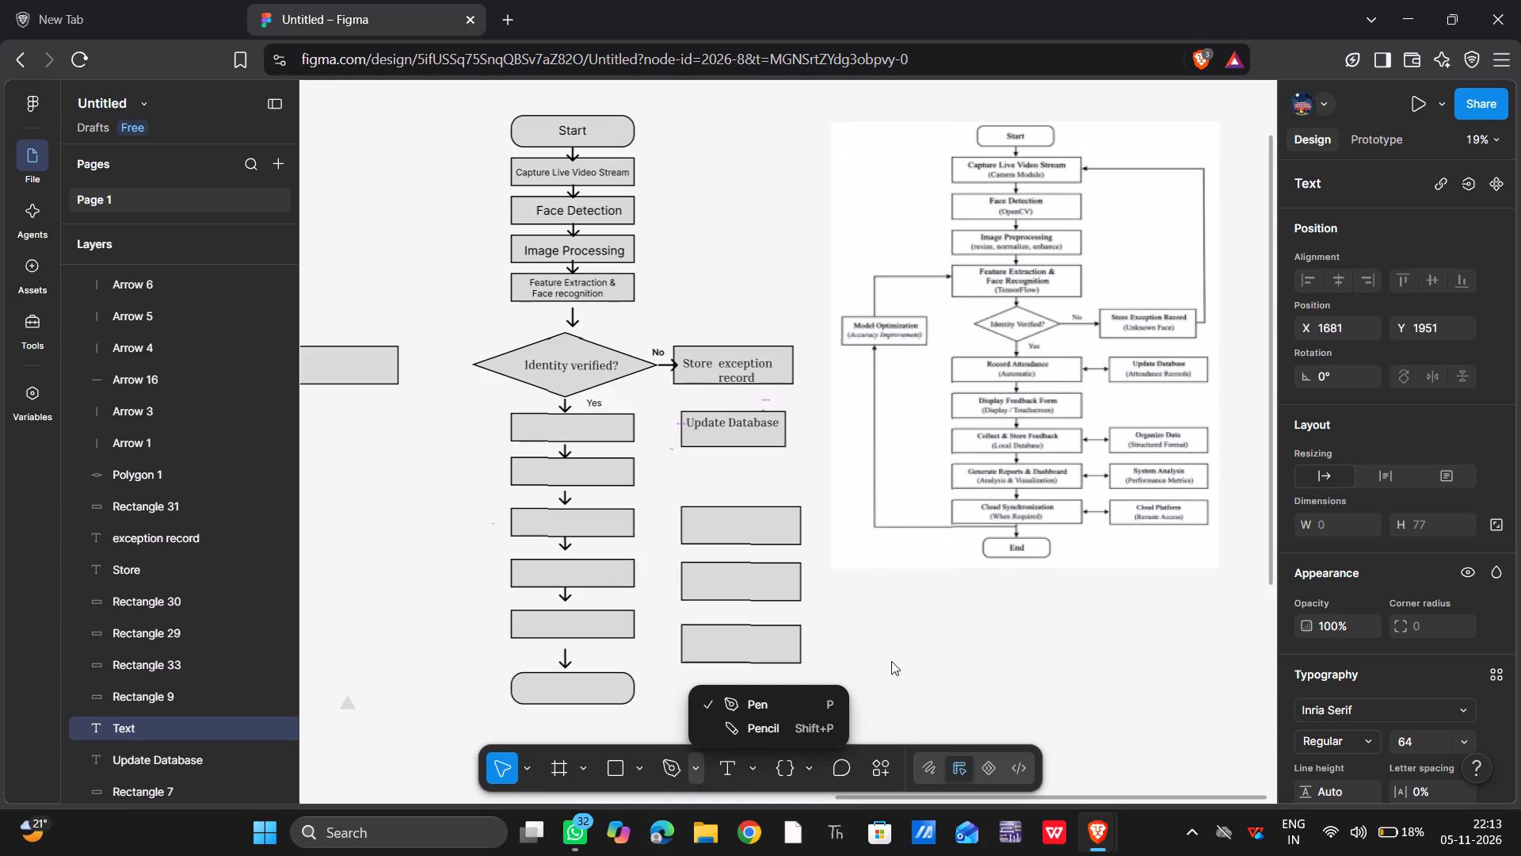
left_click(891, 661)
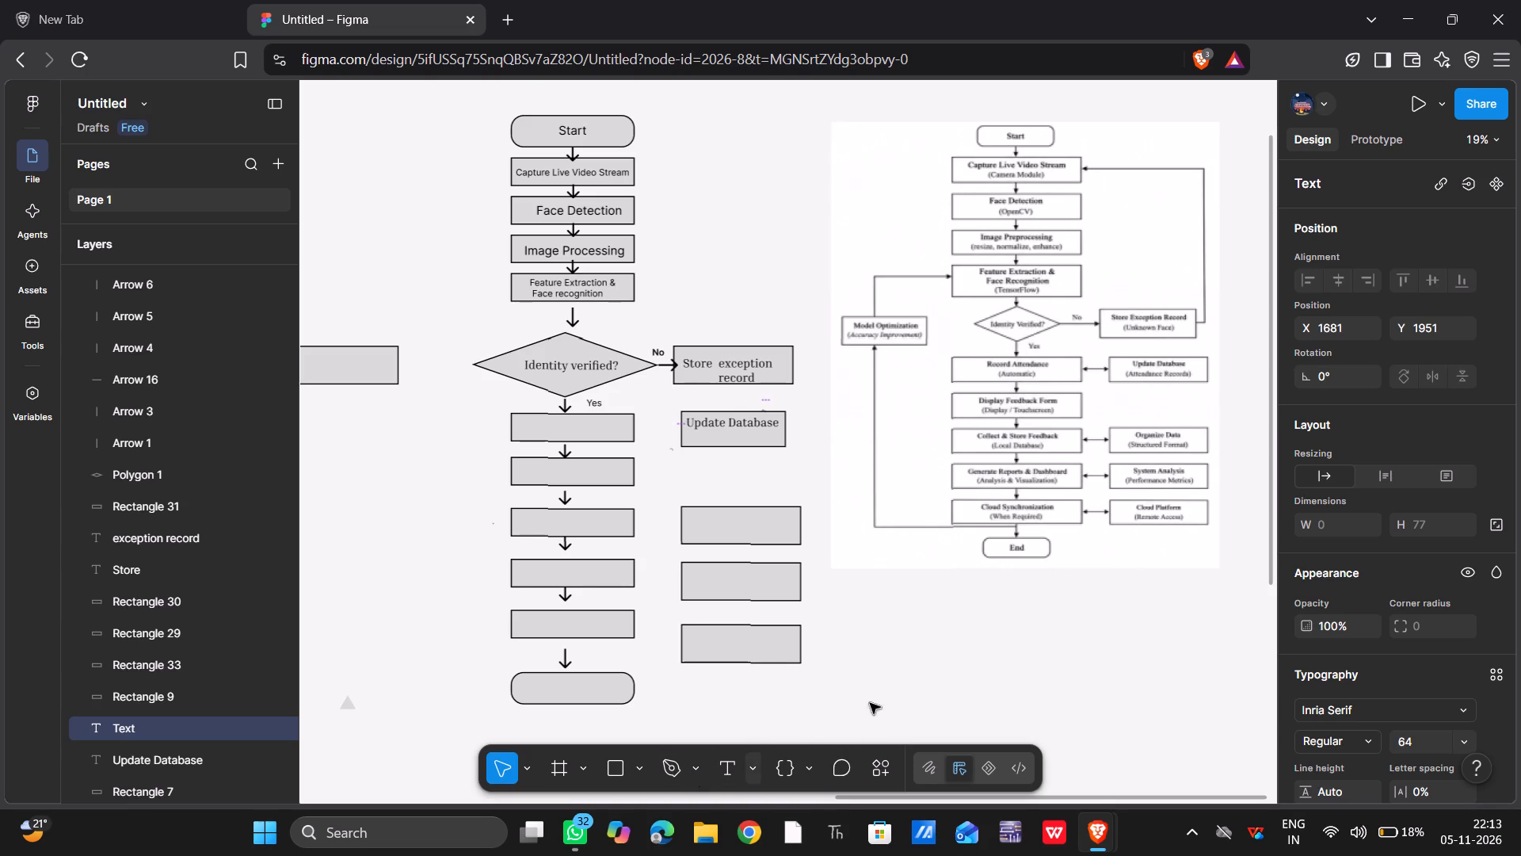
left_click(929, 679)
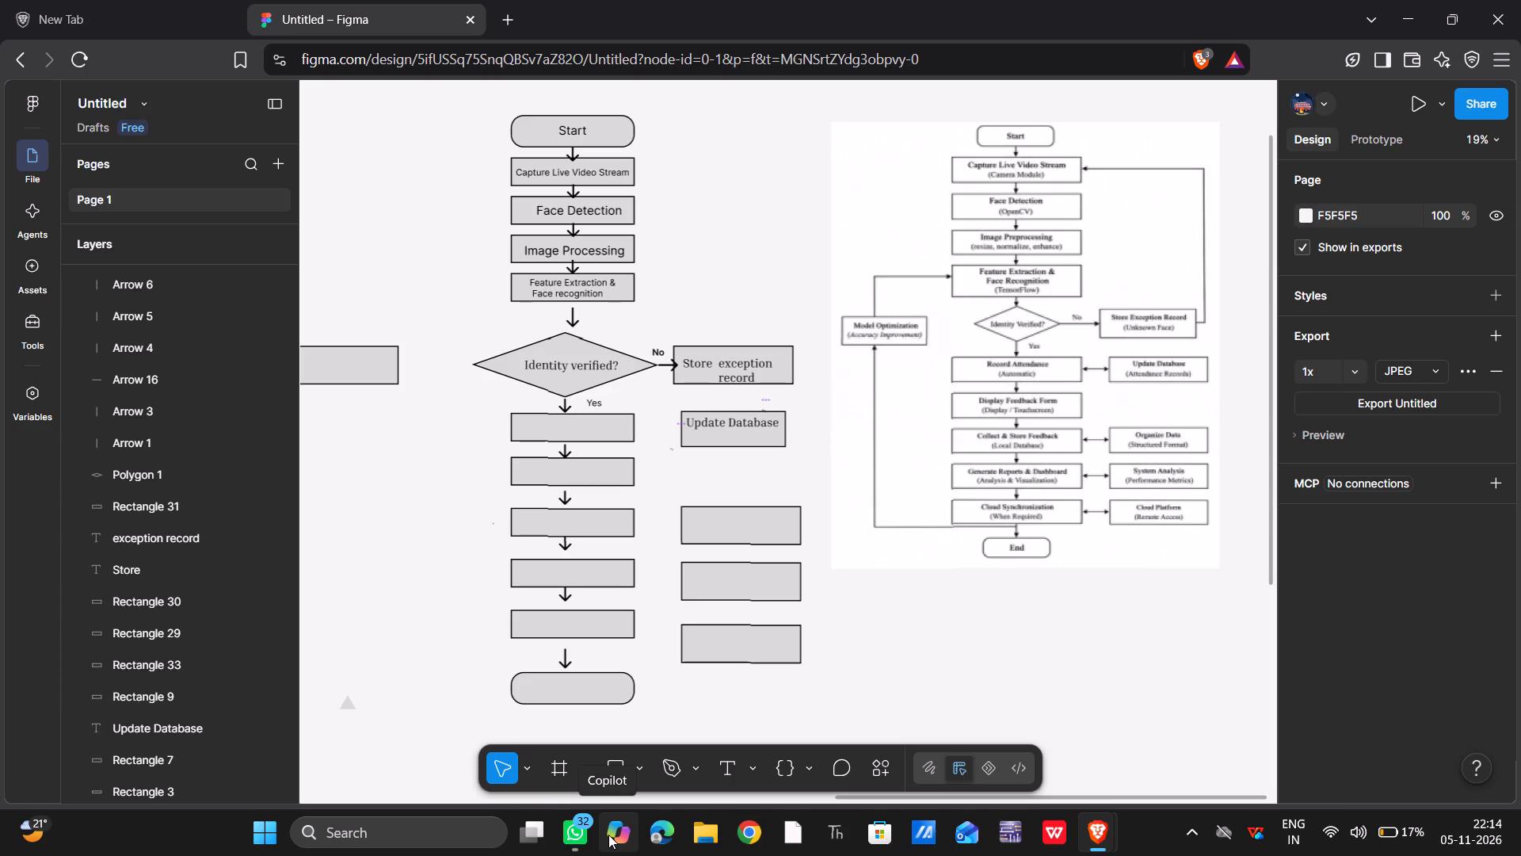
Find the Kuro app among the computer's installed apps and launch it.
left_click(259, 835)
scroll(499, 703, "down", 3)
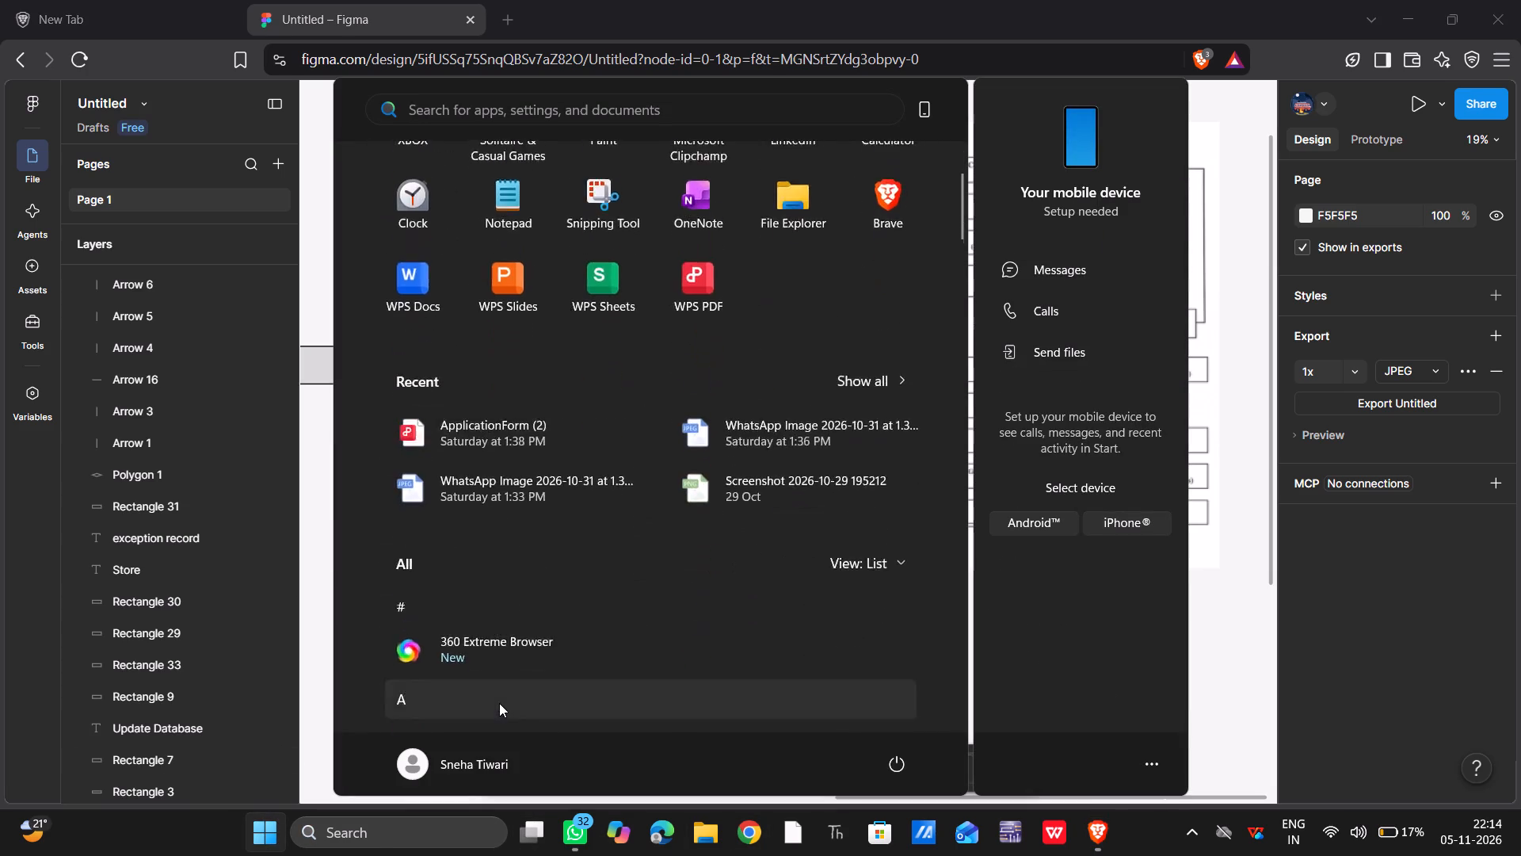
scroll(499, 703, "down", 7)
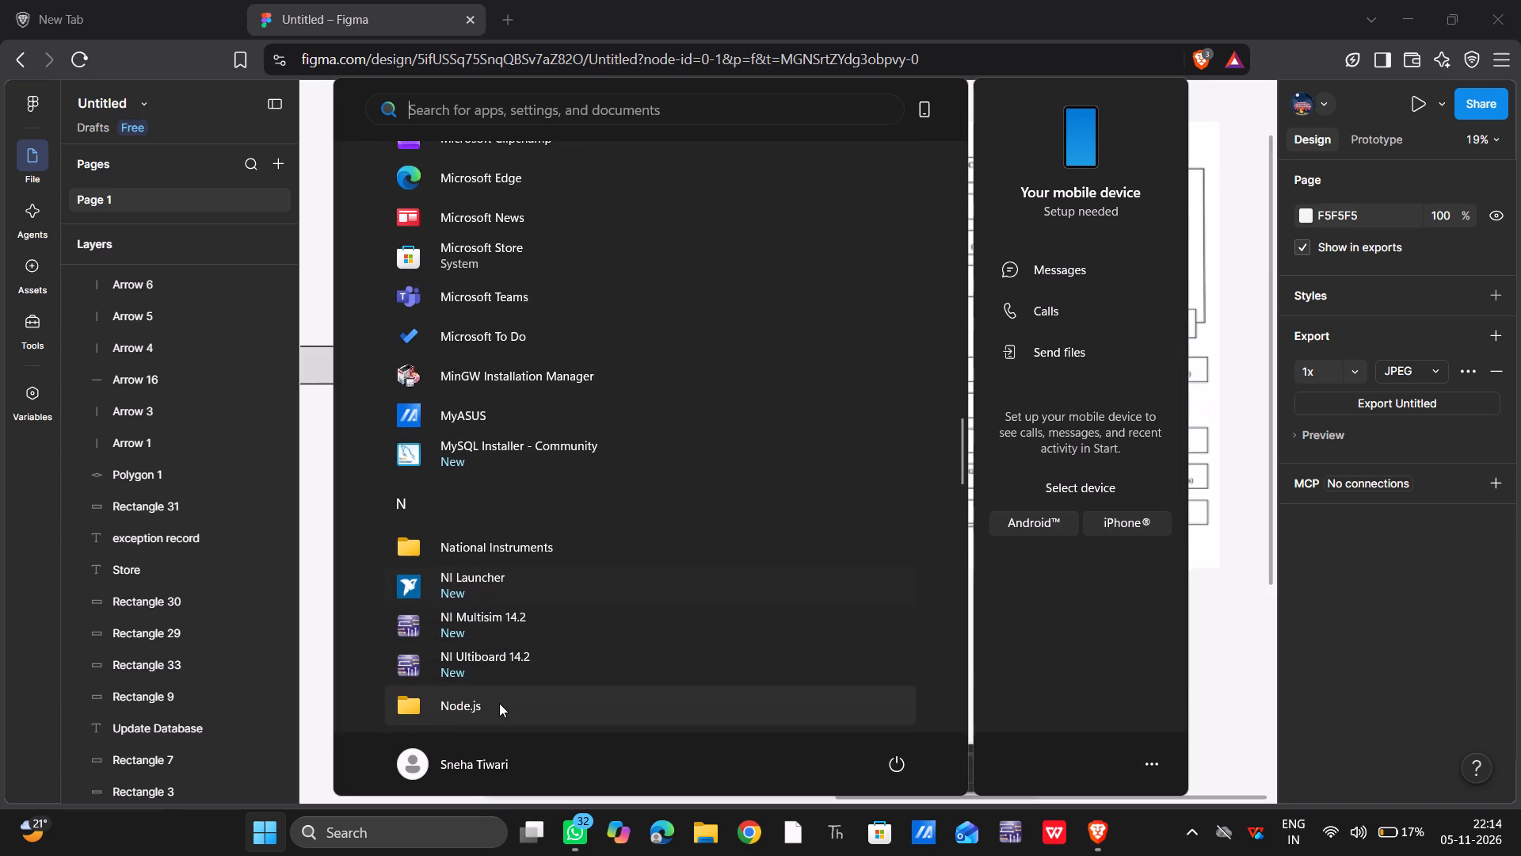
scroll(499, 703, "down", 3)
scroll(499, 703, "up", 2)
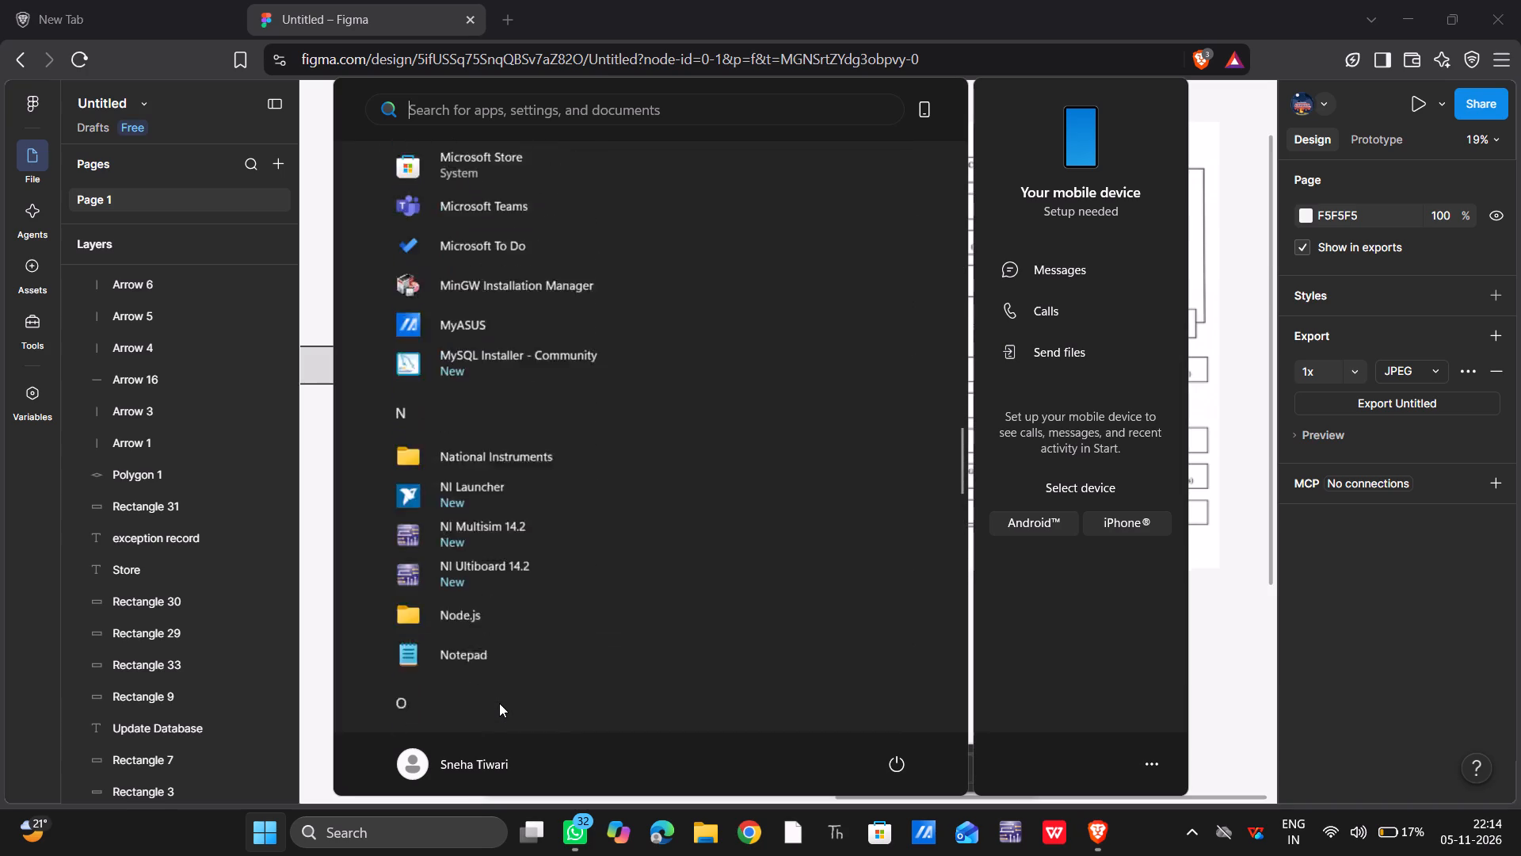
scroll(499, 703, "up", 2)
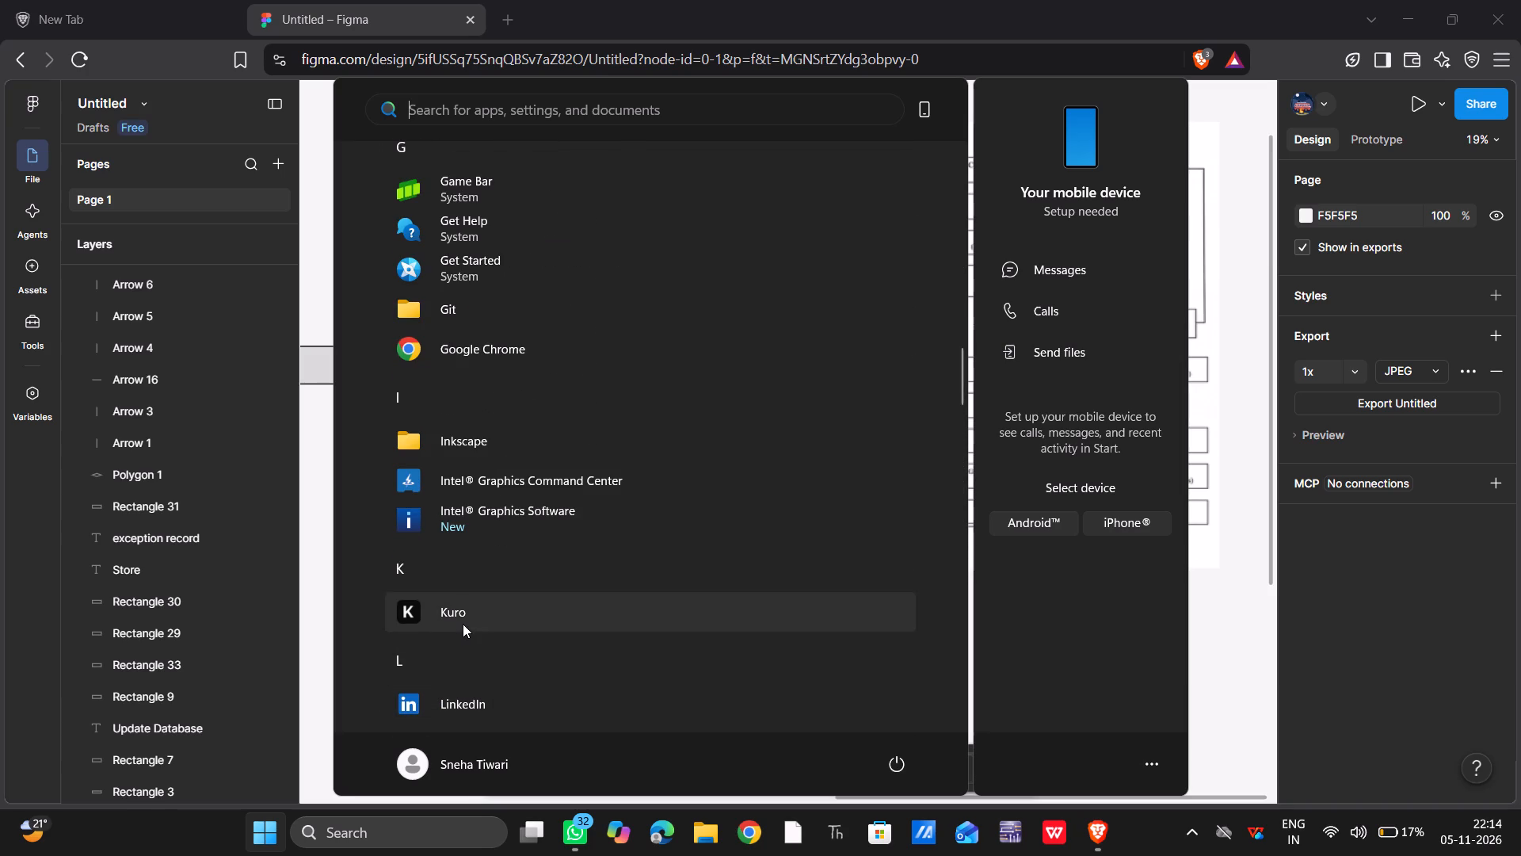
double_click(463, 624)
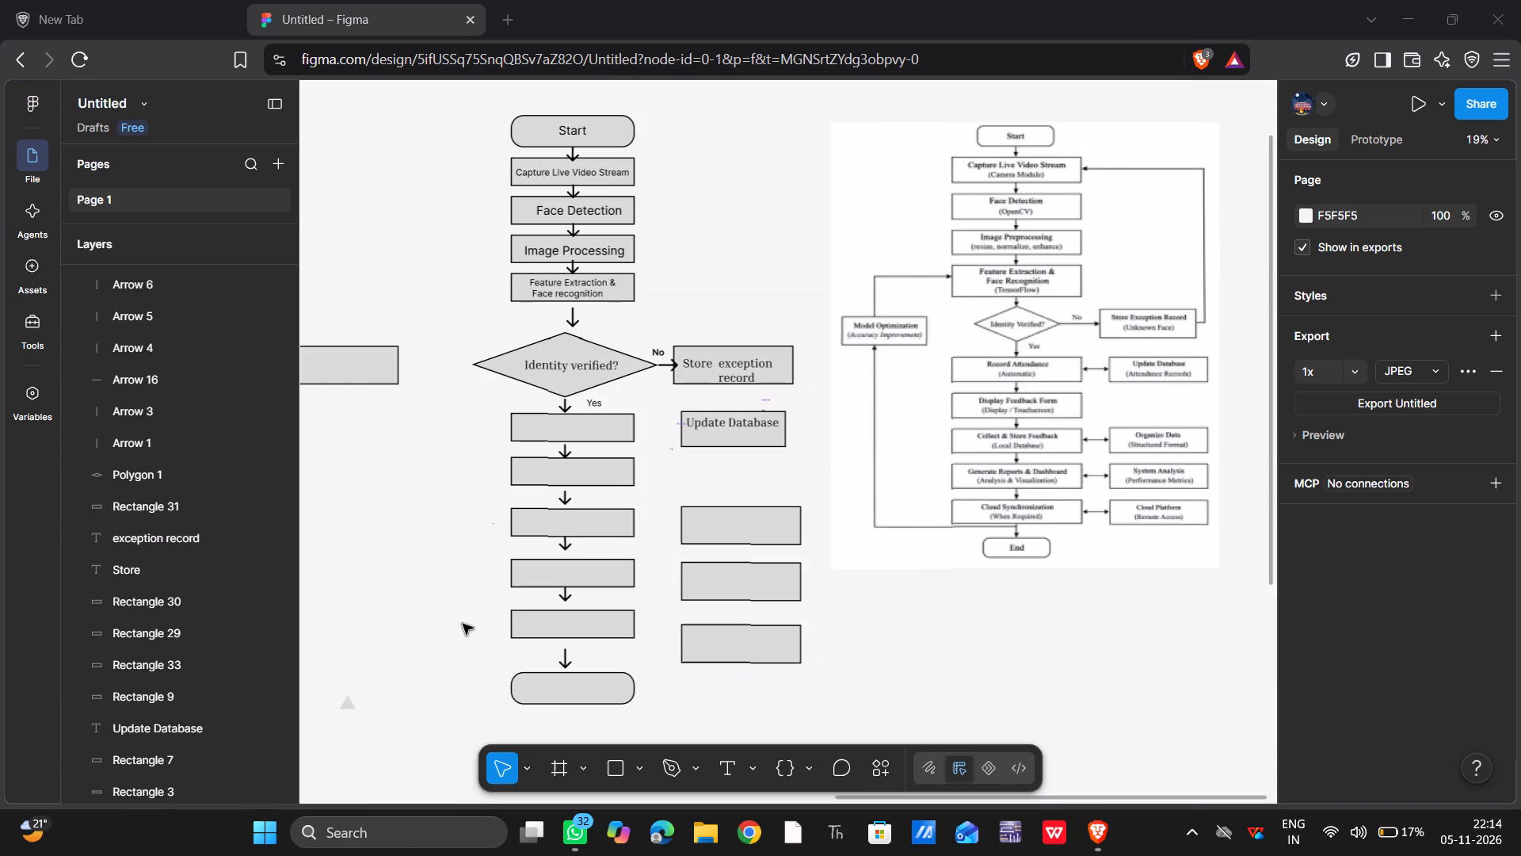
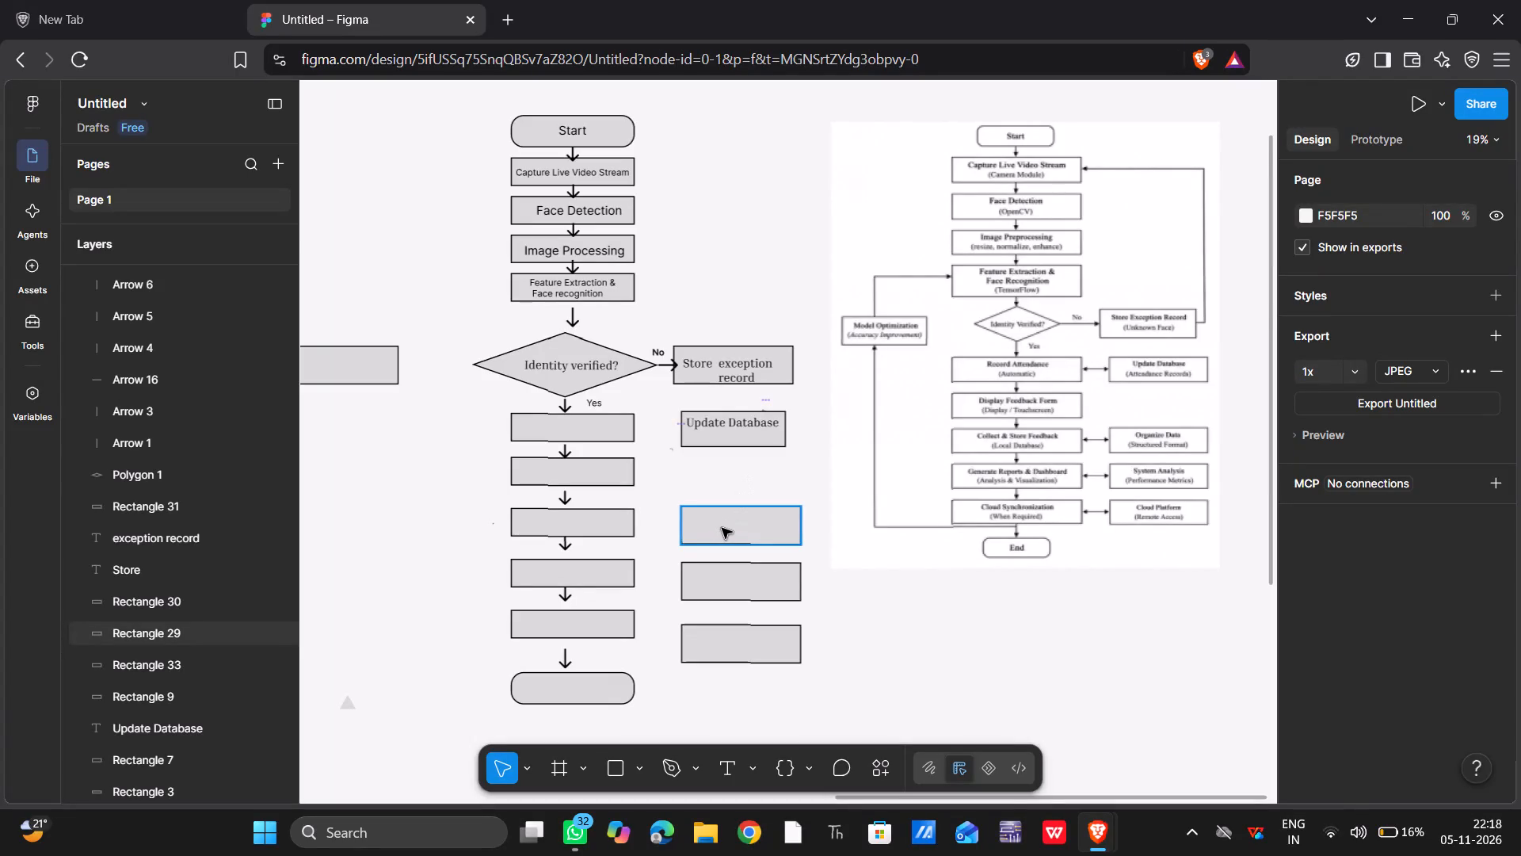
Start adding a text label to the first empty box below the Update Database box in the flowchart.
left_click(722, 528)
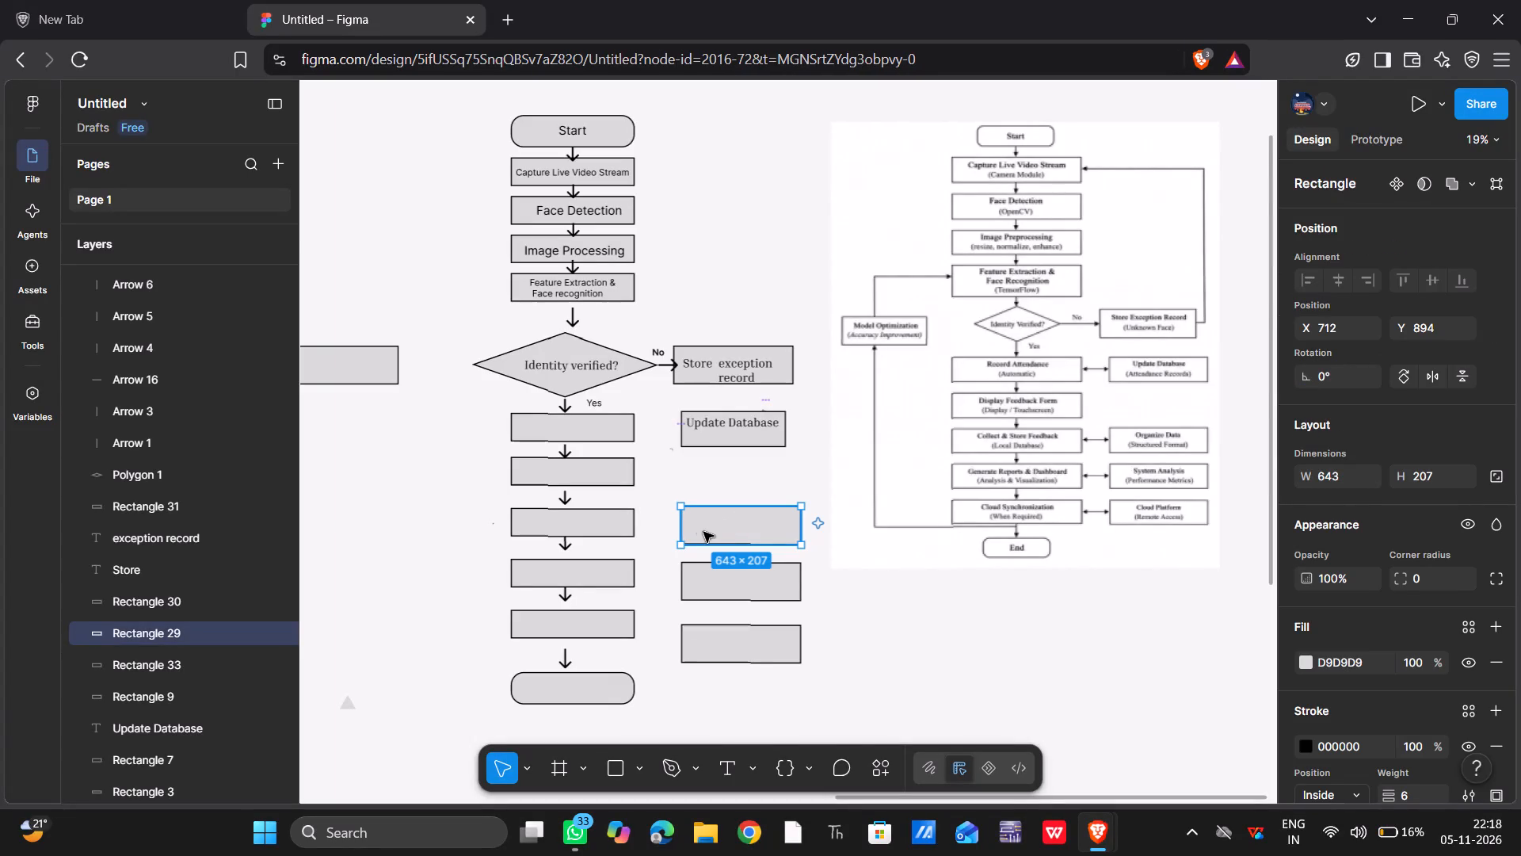
left_click(734, 776)
Label the first empty box below the Update Database box with the text "organise Data".
left_click(699, 525)
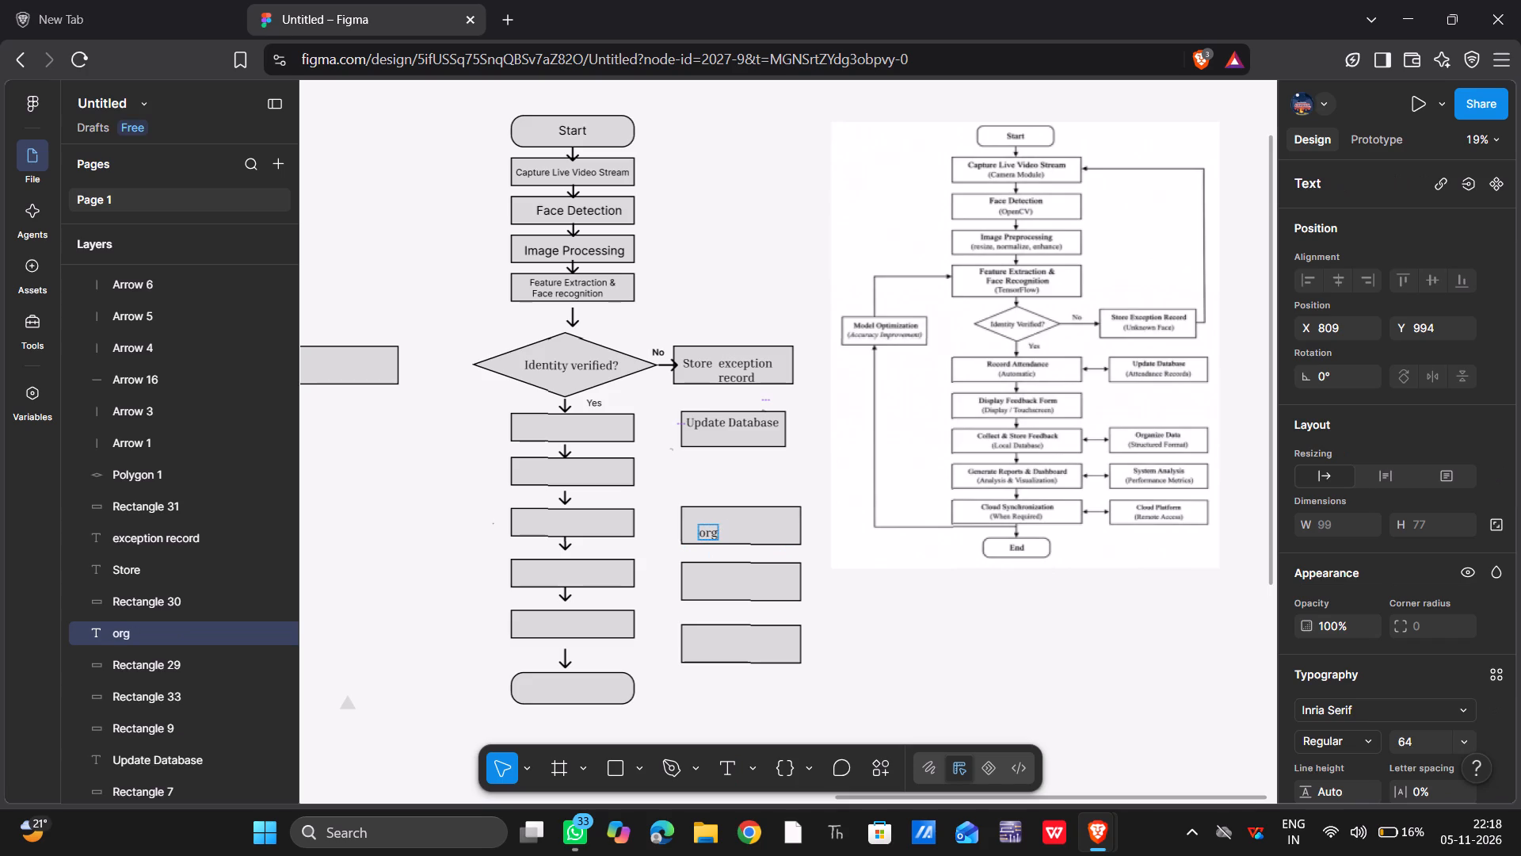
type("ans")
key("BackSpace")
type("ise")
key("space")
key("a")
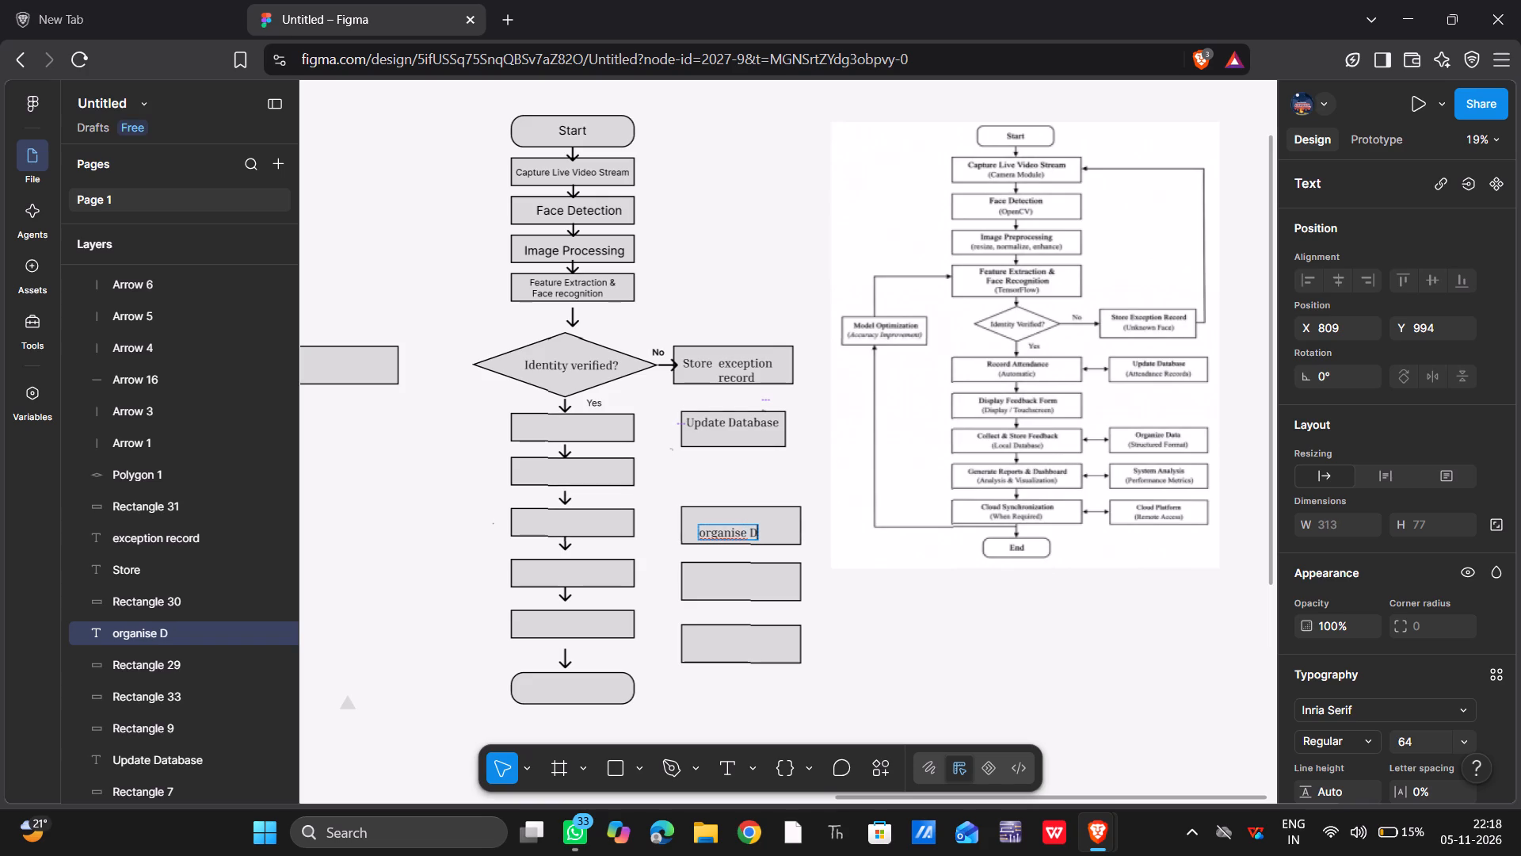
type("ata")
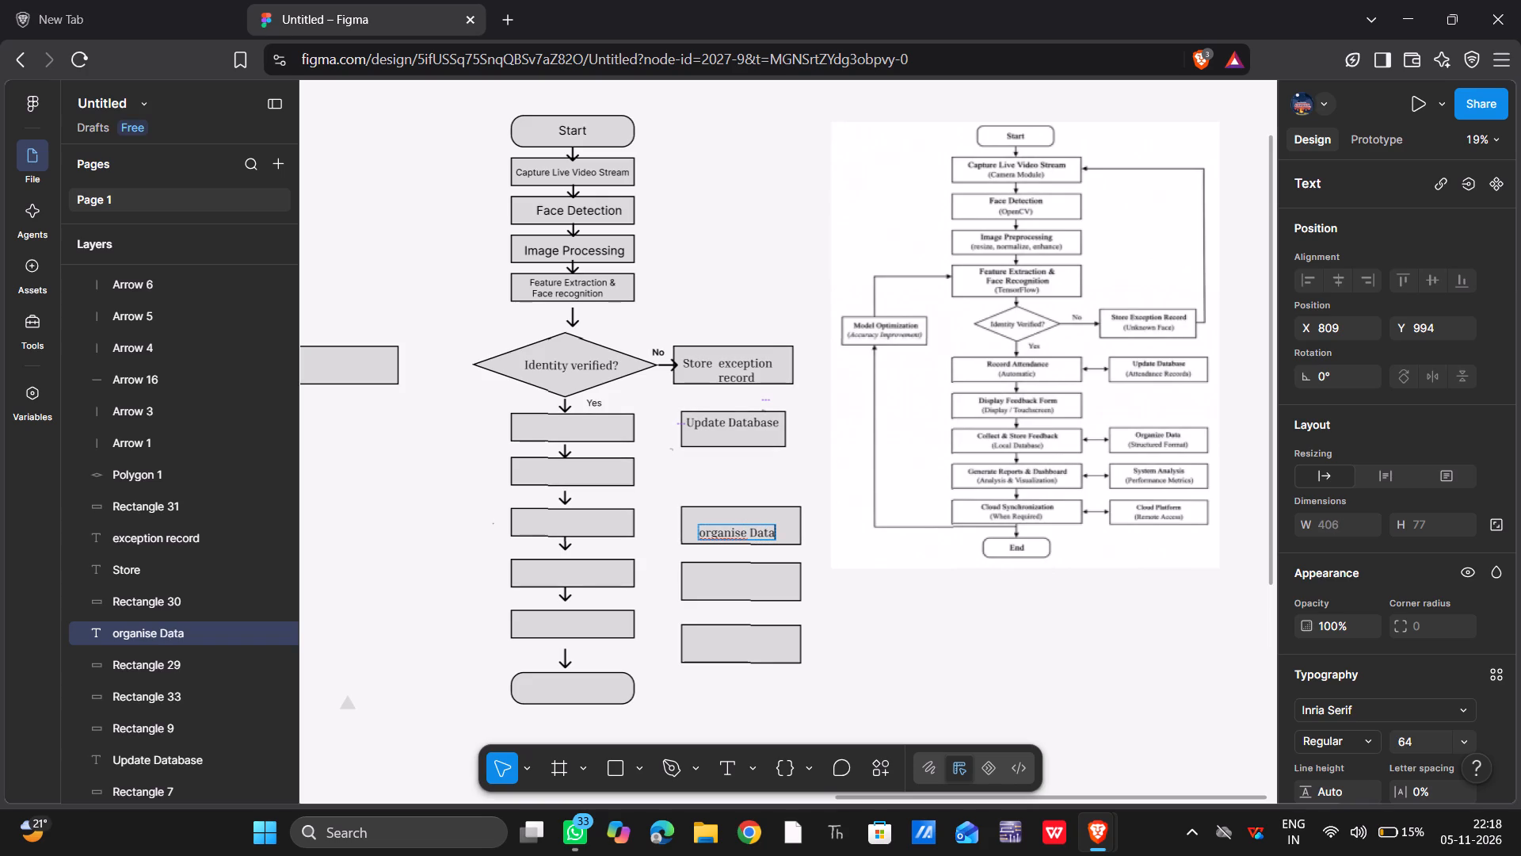
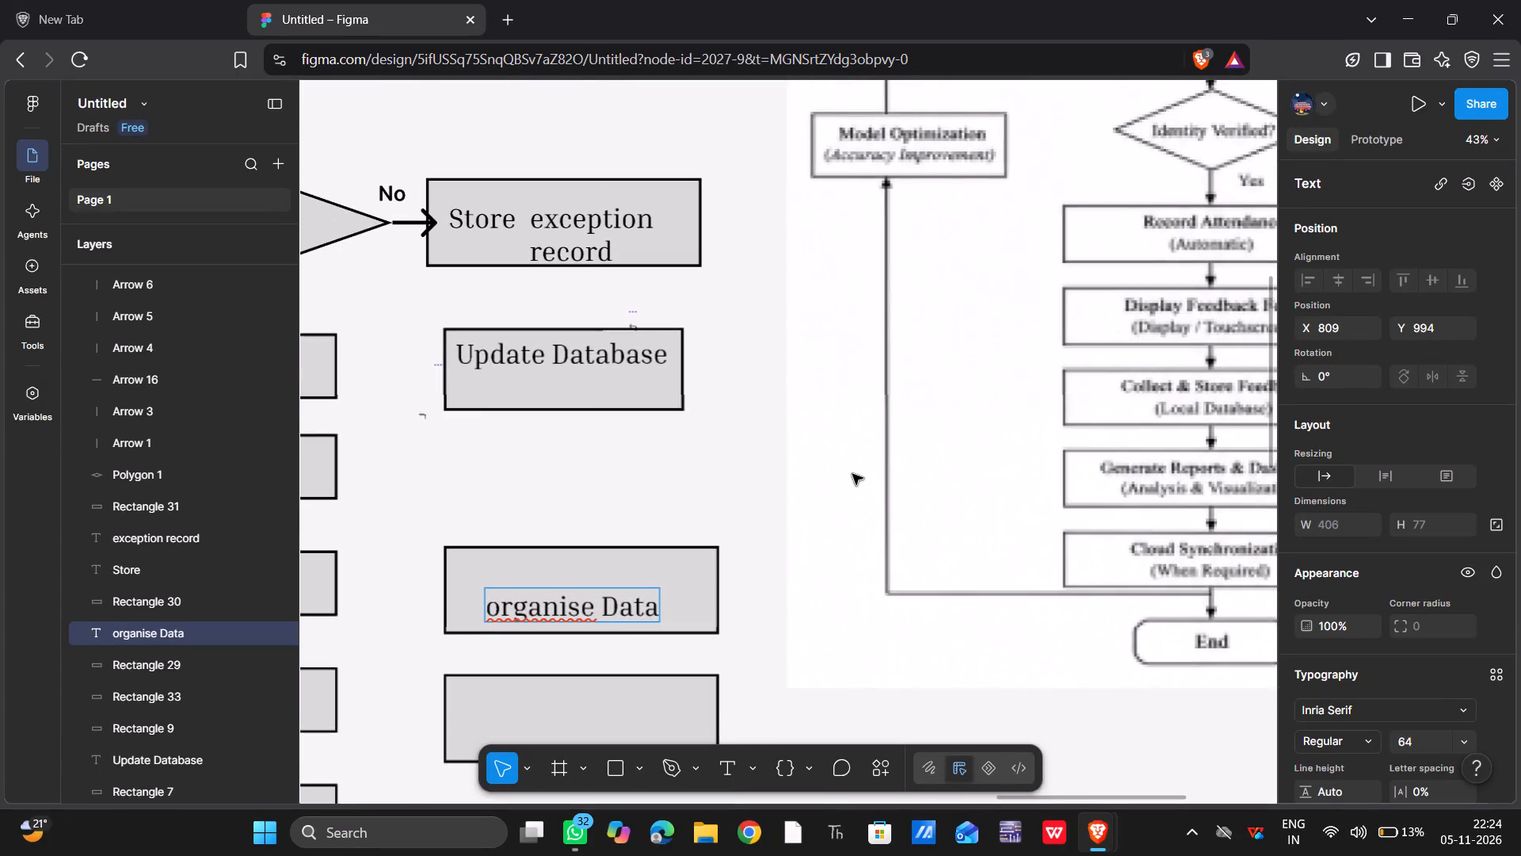
Move the "organise Data" label up to the top centre of its box, at about X 831, Y 894.
scroll(852, 474, "right", 1)
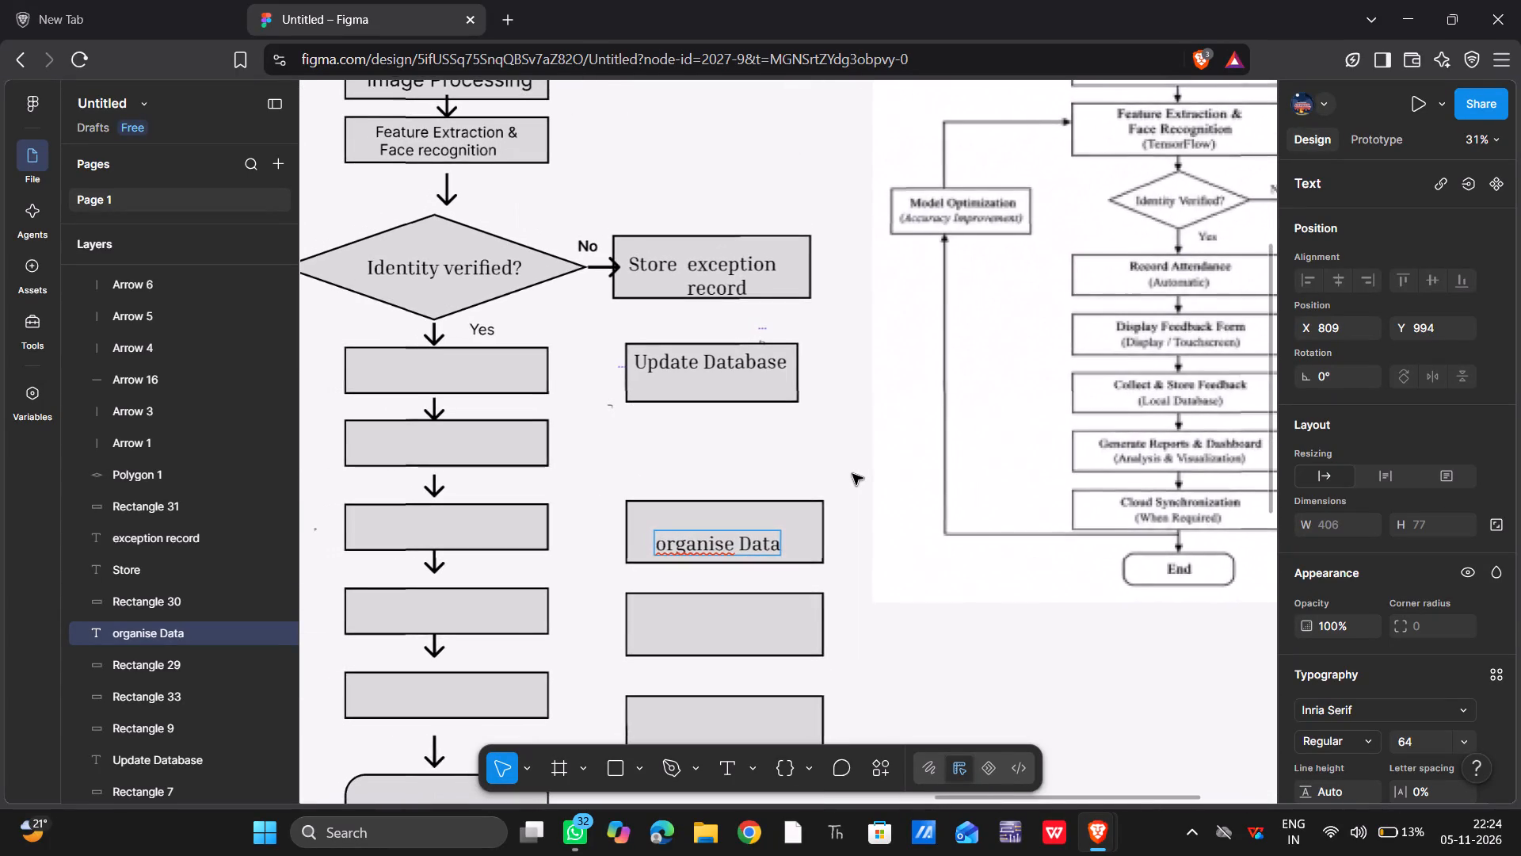
left_click_drag(703, 546, 703, 514)
left_click(750, 464)
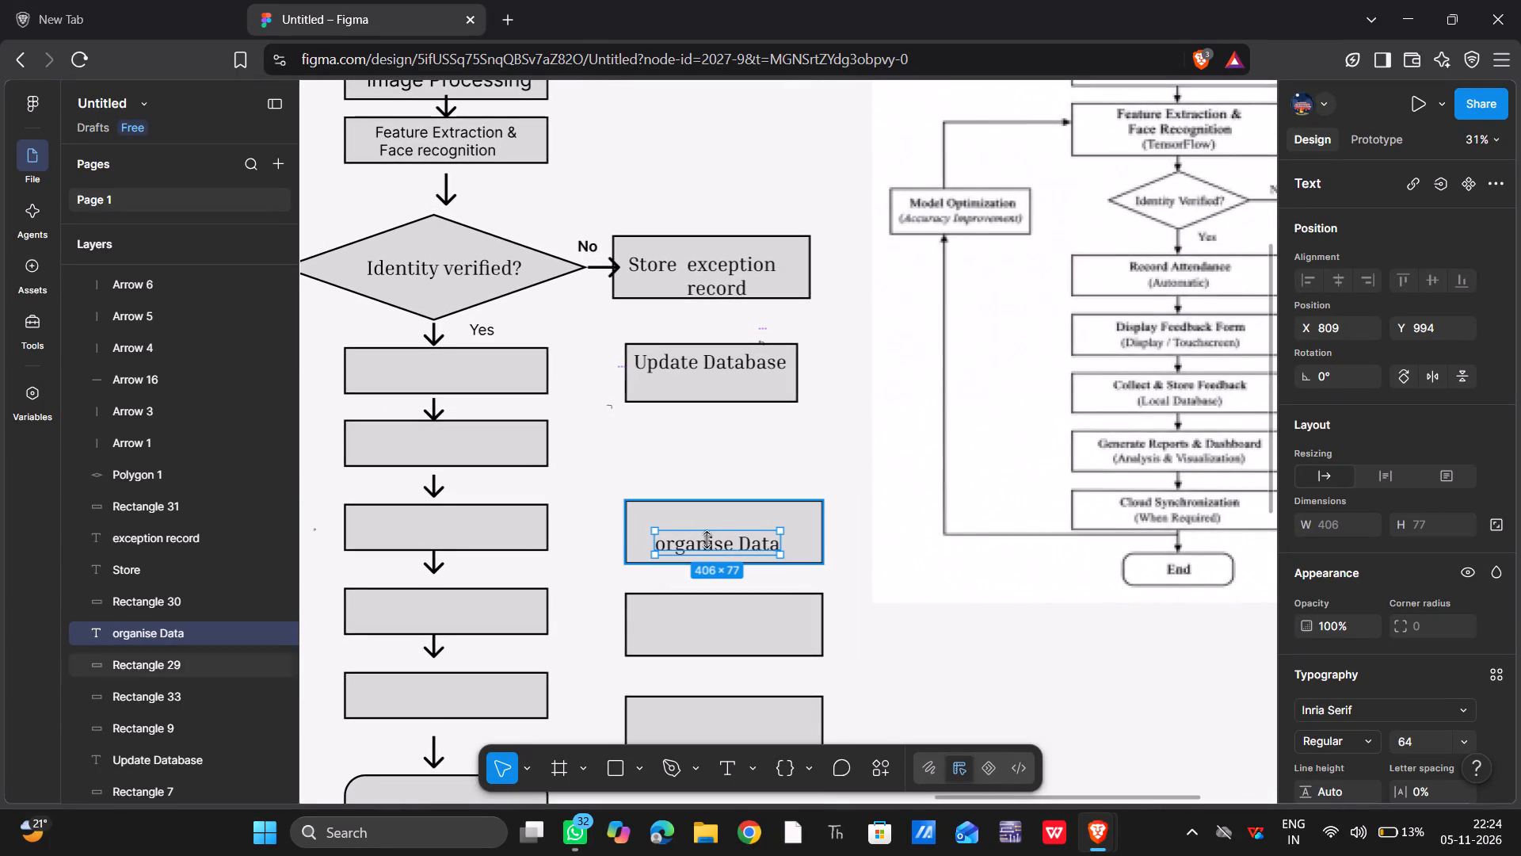
left_click_drag(707, 545, 714, 516)
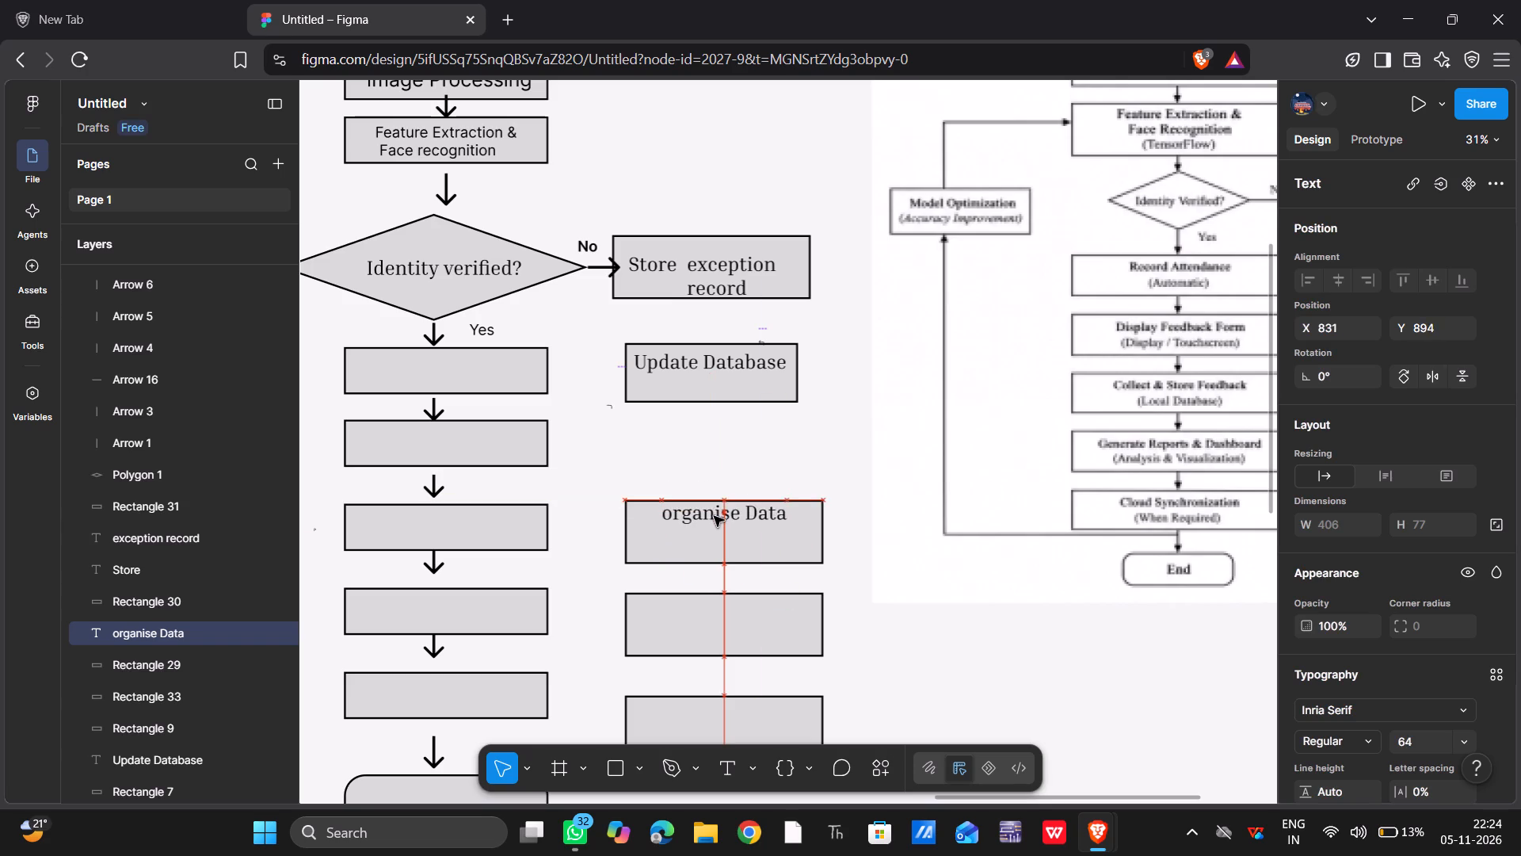
Move the "organise Data" label slightly down inside the first box below Update Database, to about X 830, Y 918.
left_click_drag(714, 516, 711, 522)
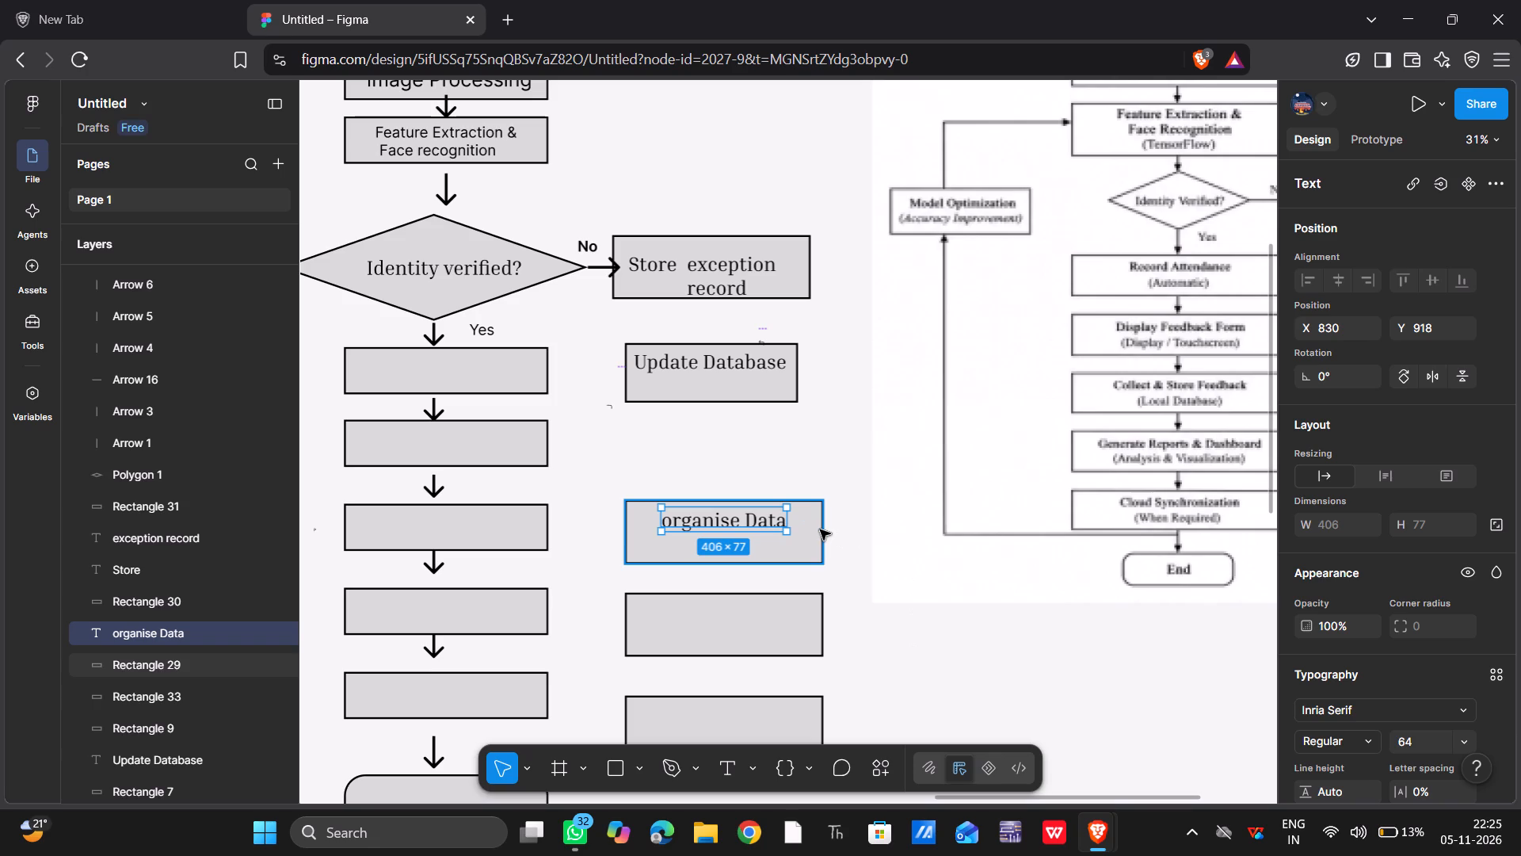
Add a new text reading "(Structured ferrari)" on the empty canvas beside the lower boxes.
scroll(820, 529, "left", 1)
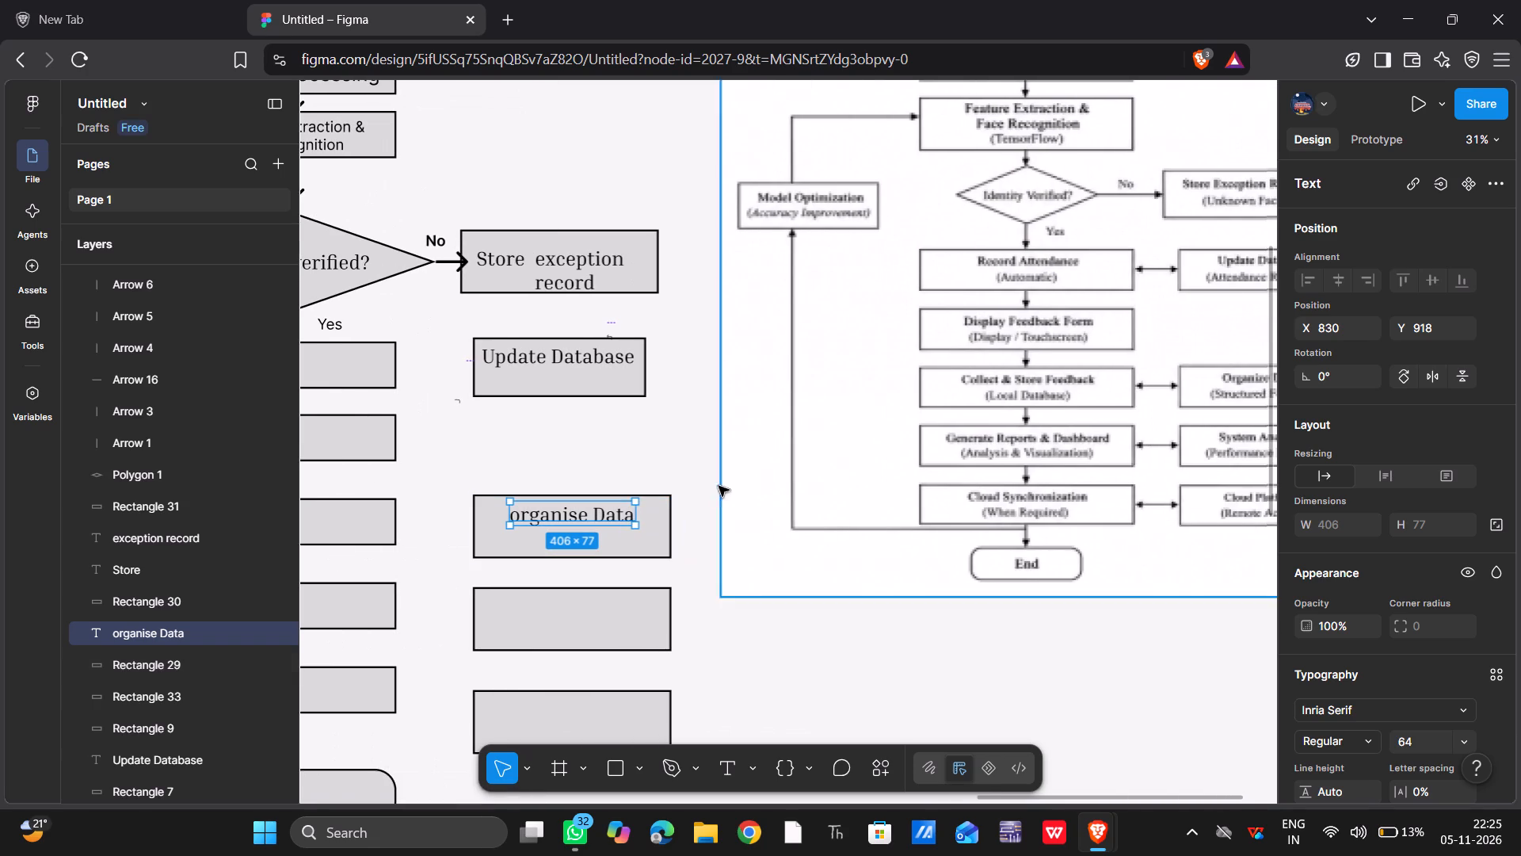
scroll(658, 499, "left", 1)
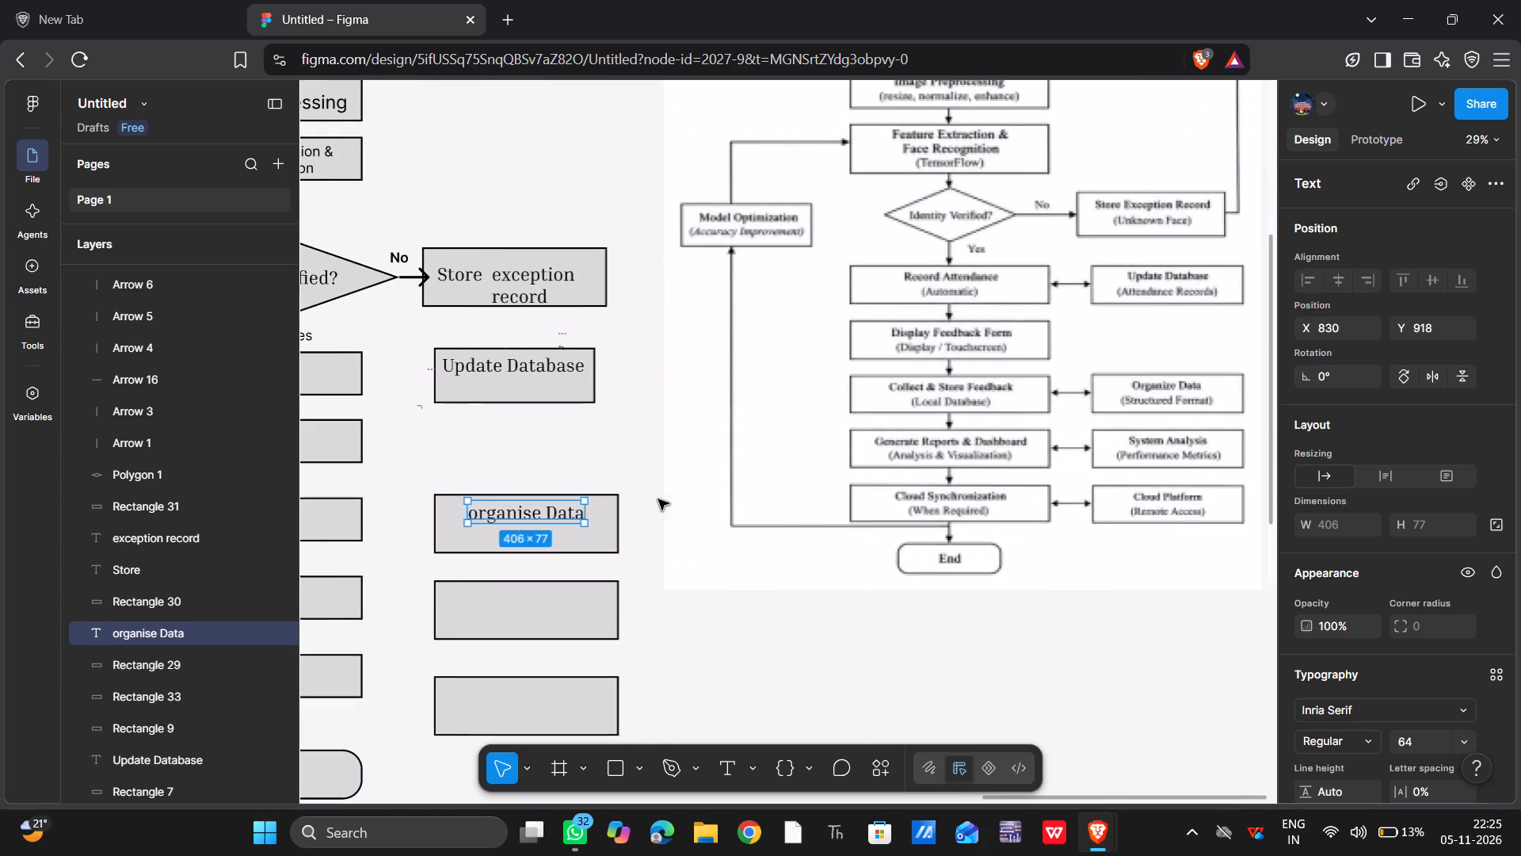
scroll(658, 499, "left", 1)
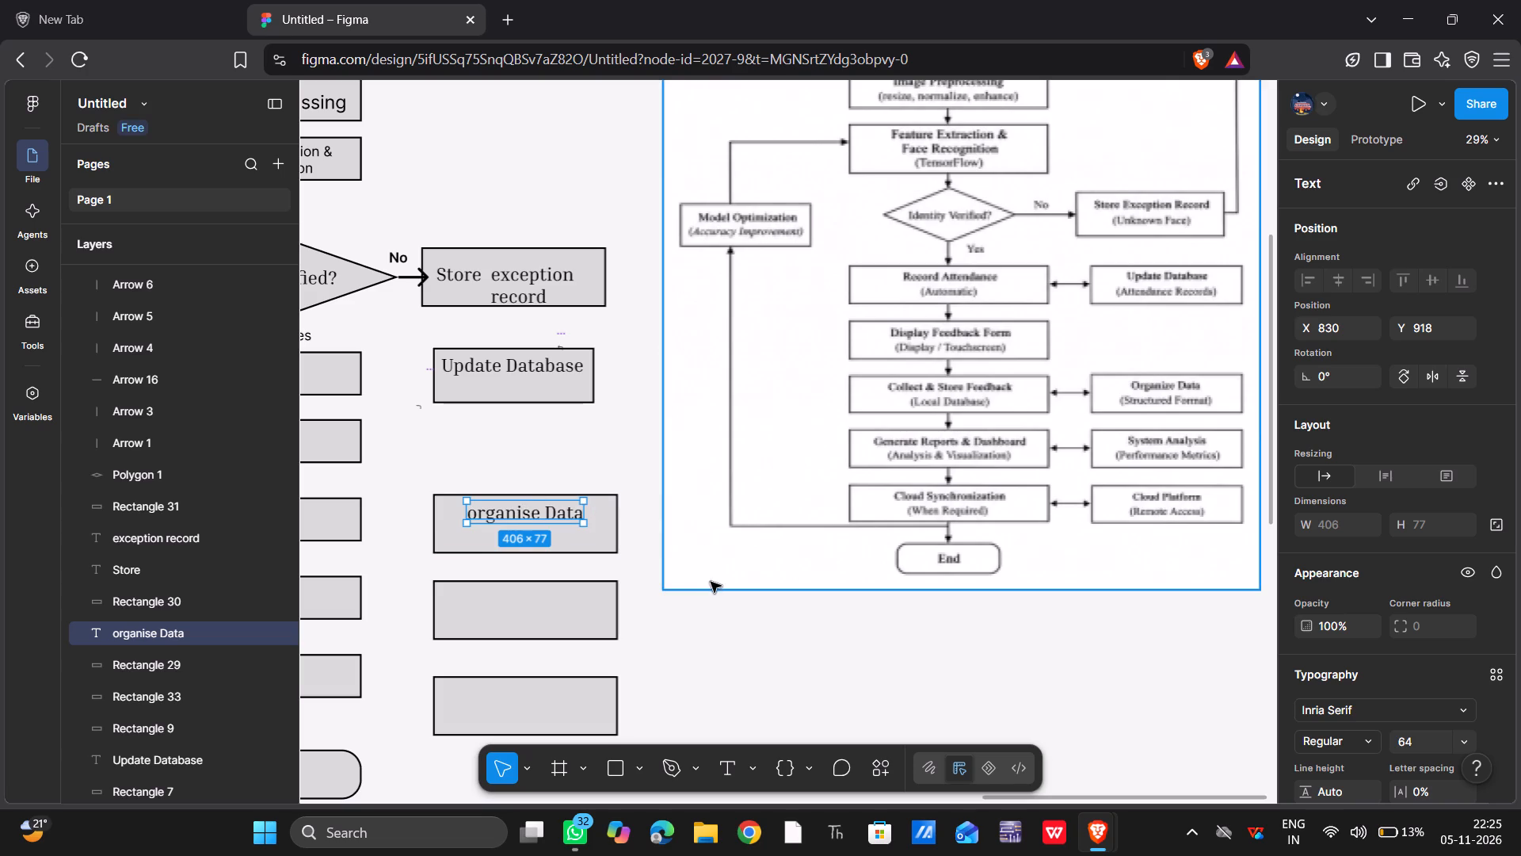
left_click(700, 617)
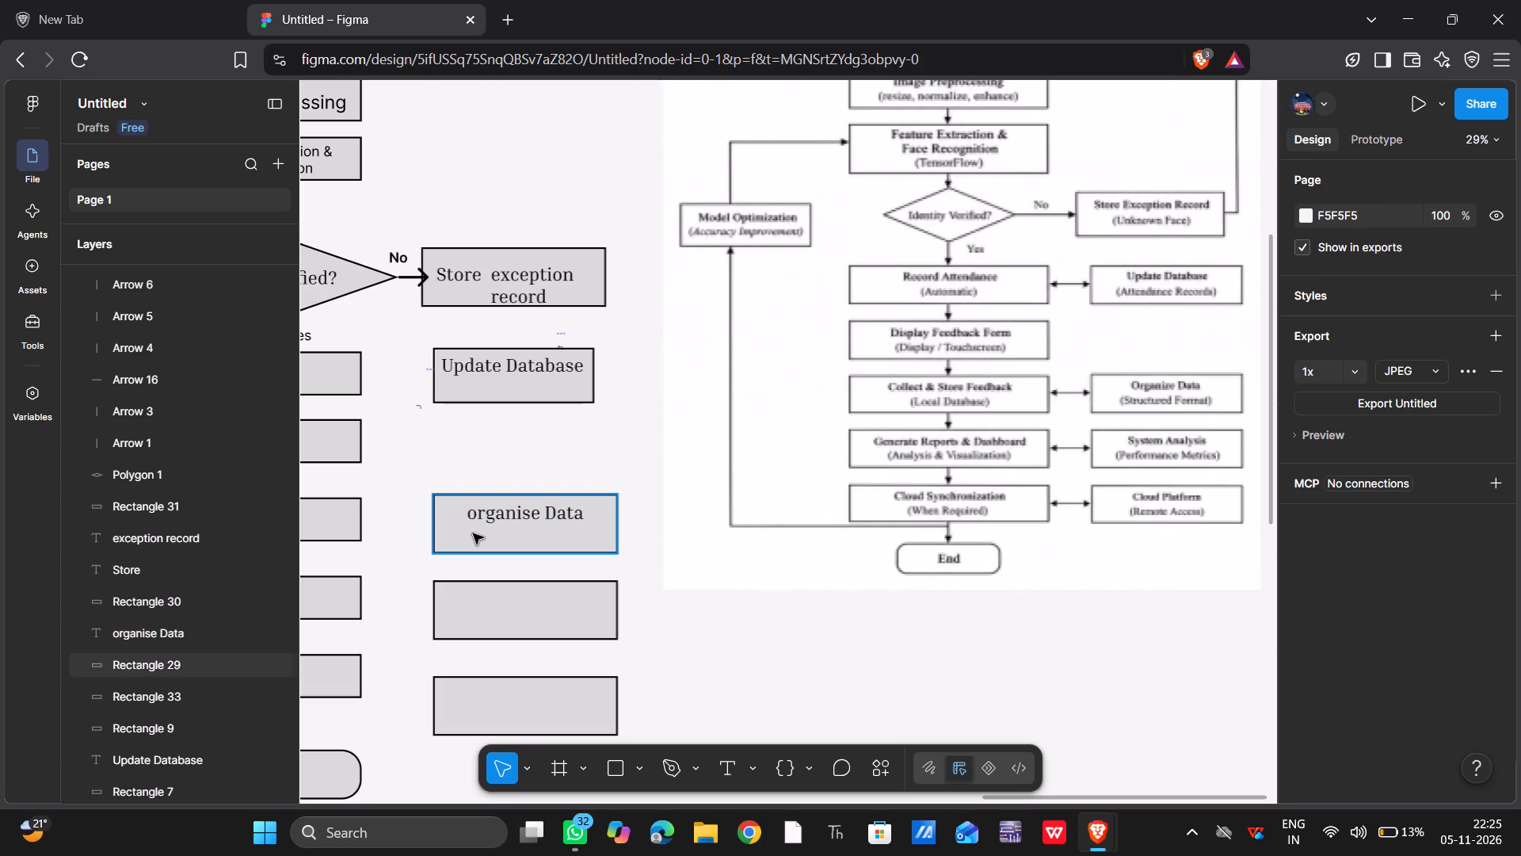
left_click(472, 537)
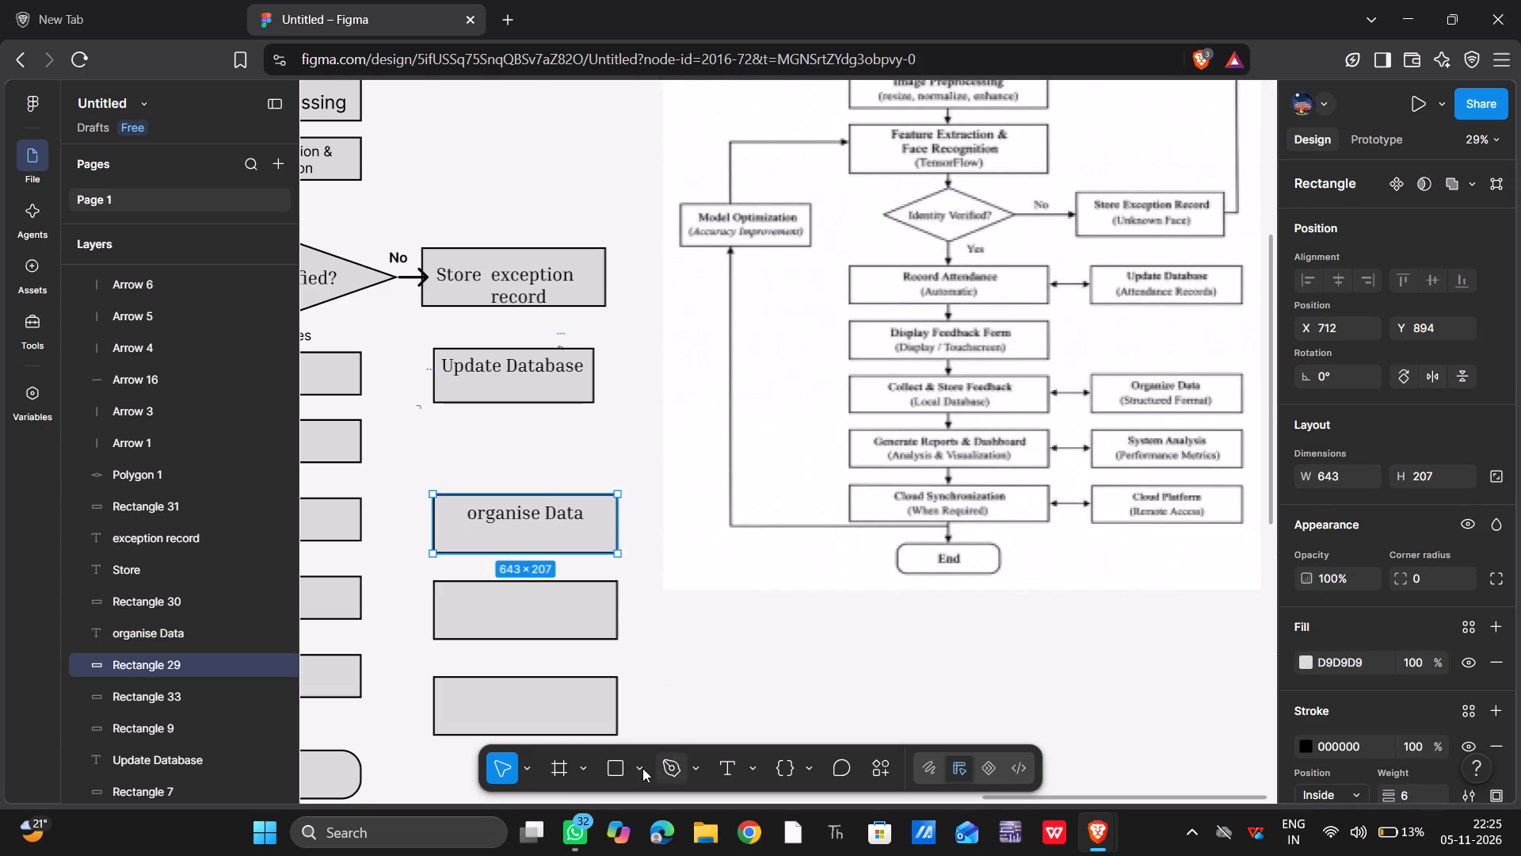
left_click(726, 771)
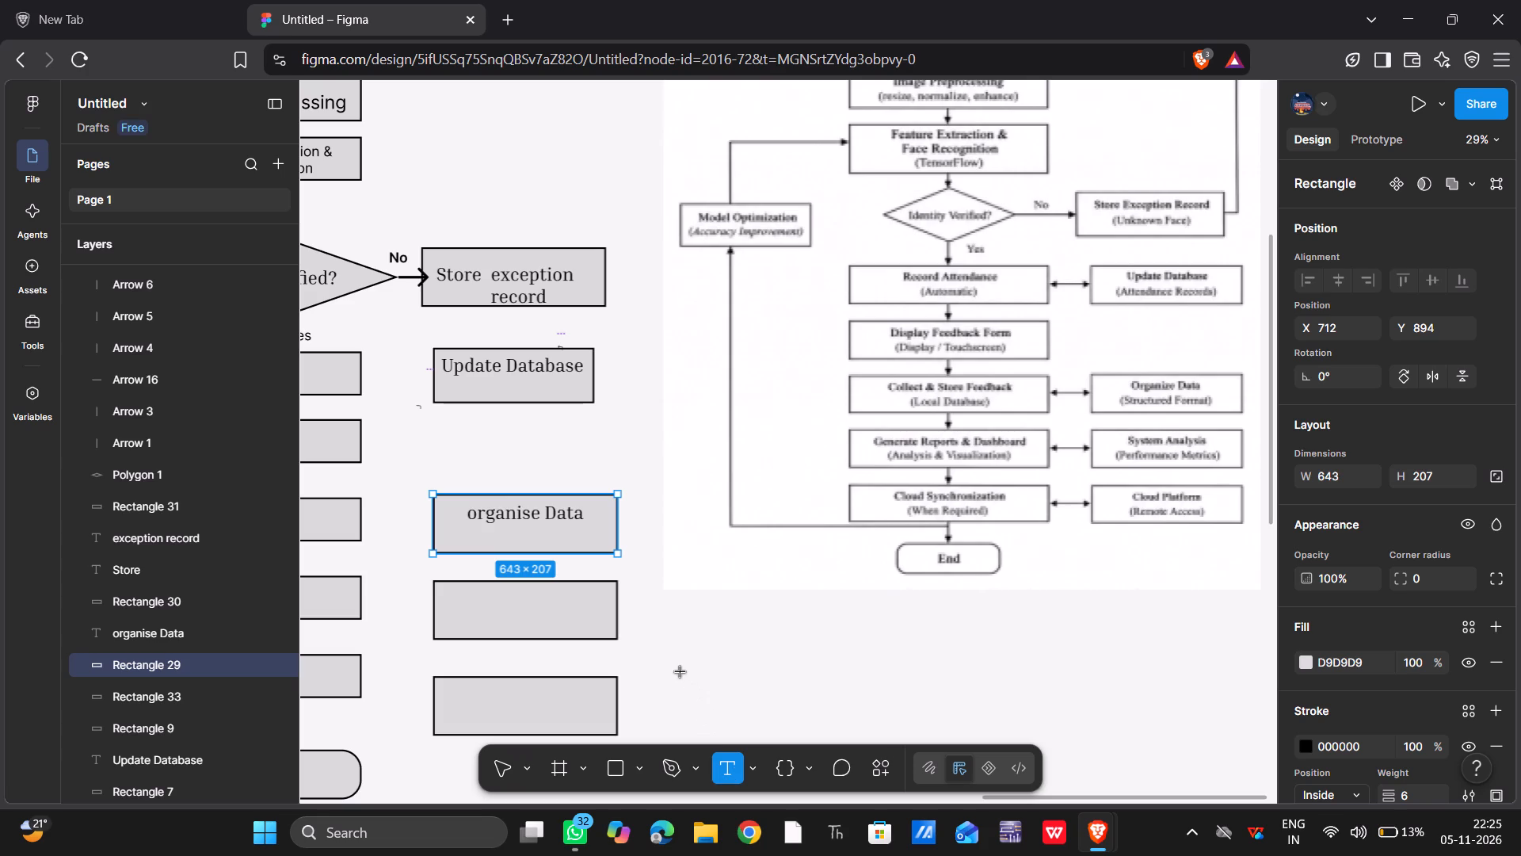
left_click(680, 671)
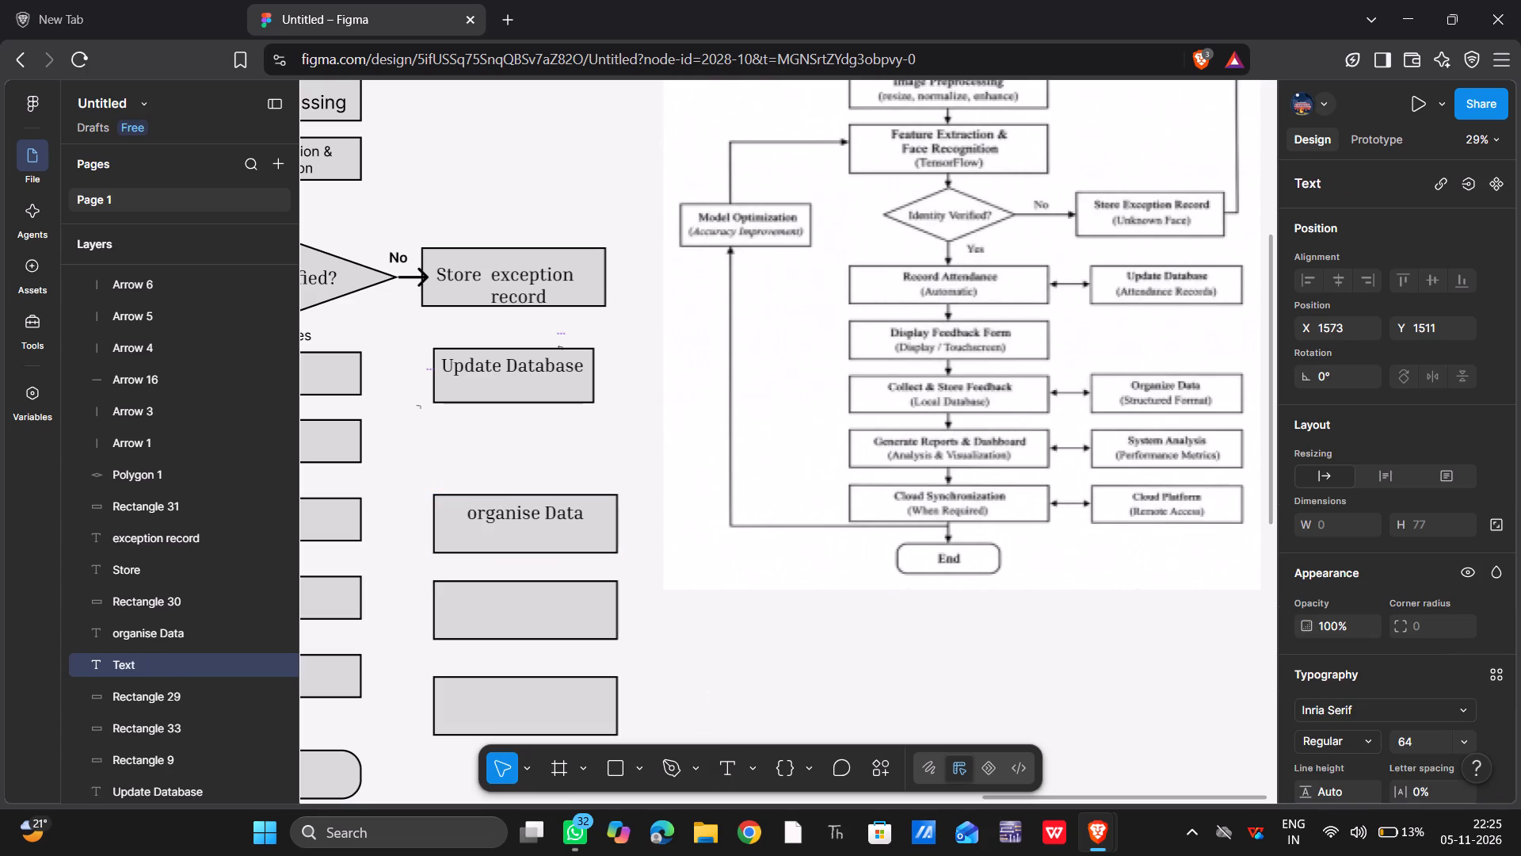
key("shift+parenleft")
key("shift+parenright")
key("Left")
type("tructured")
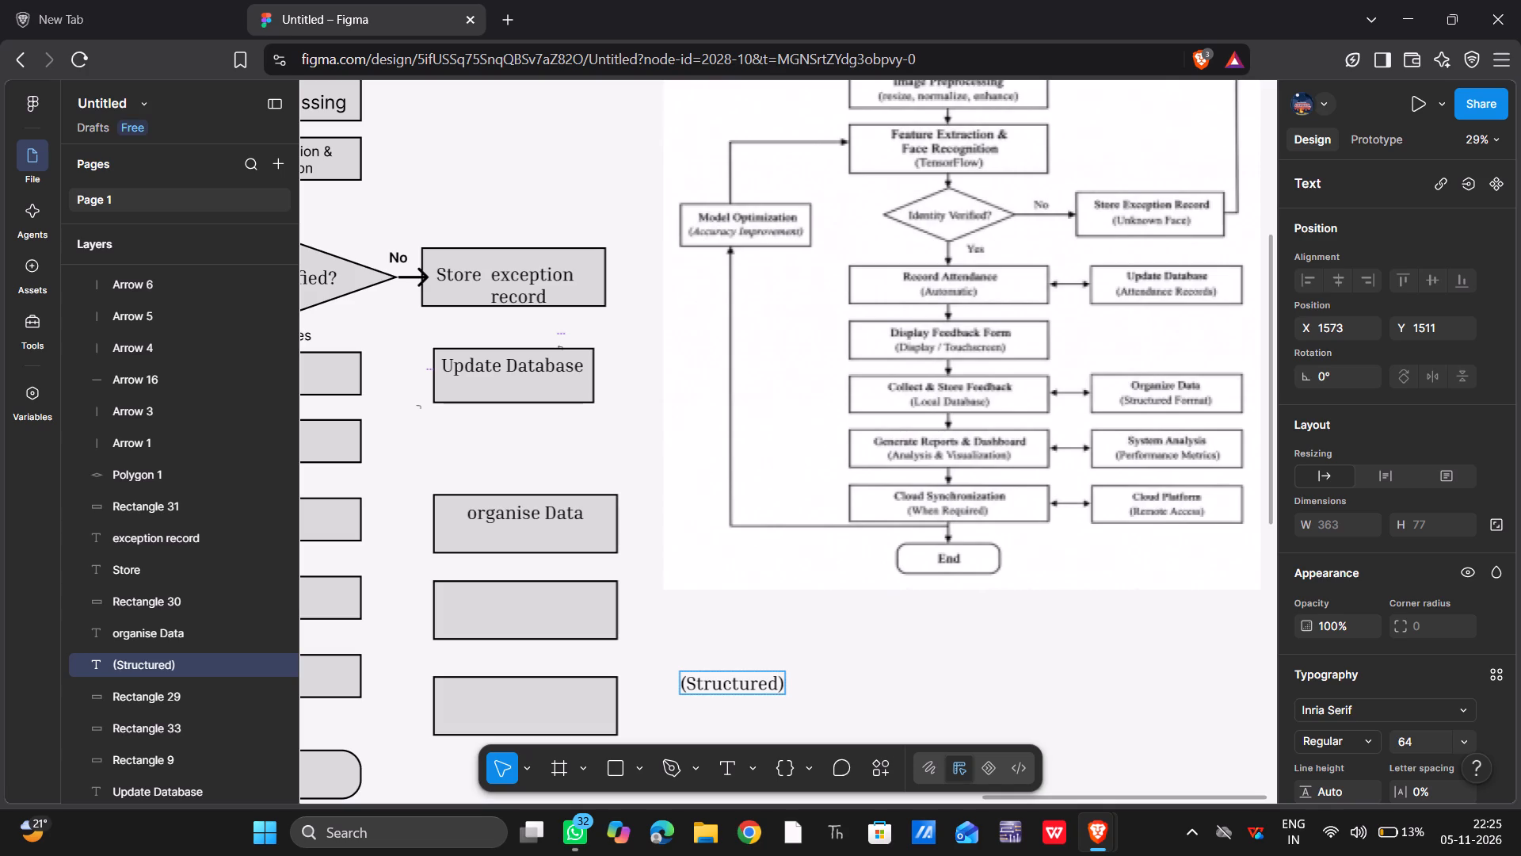
key("space")
type("ferr")
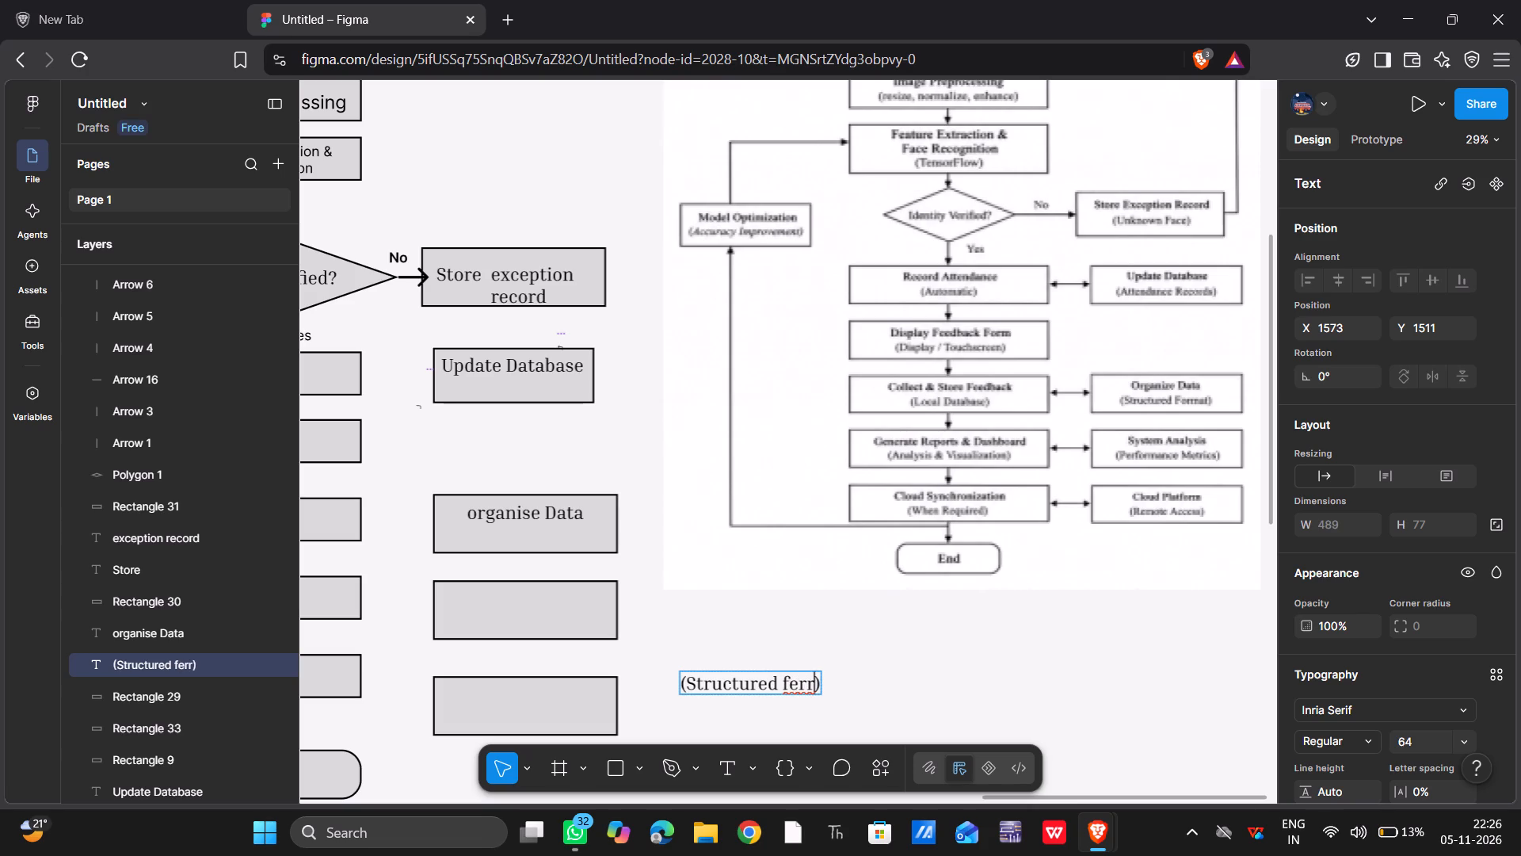
type("ari")
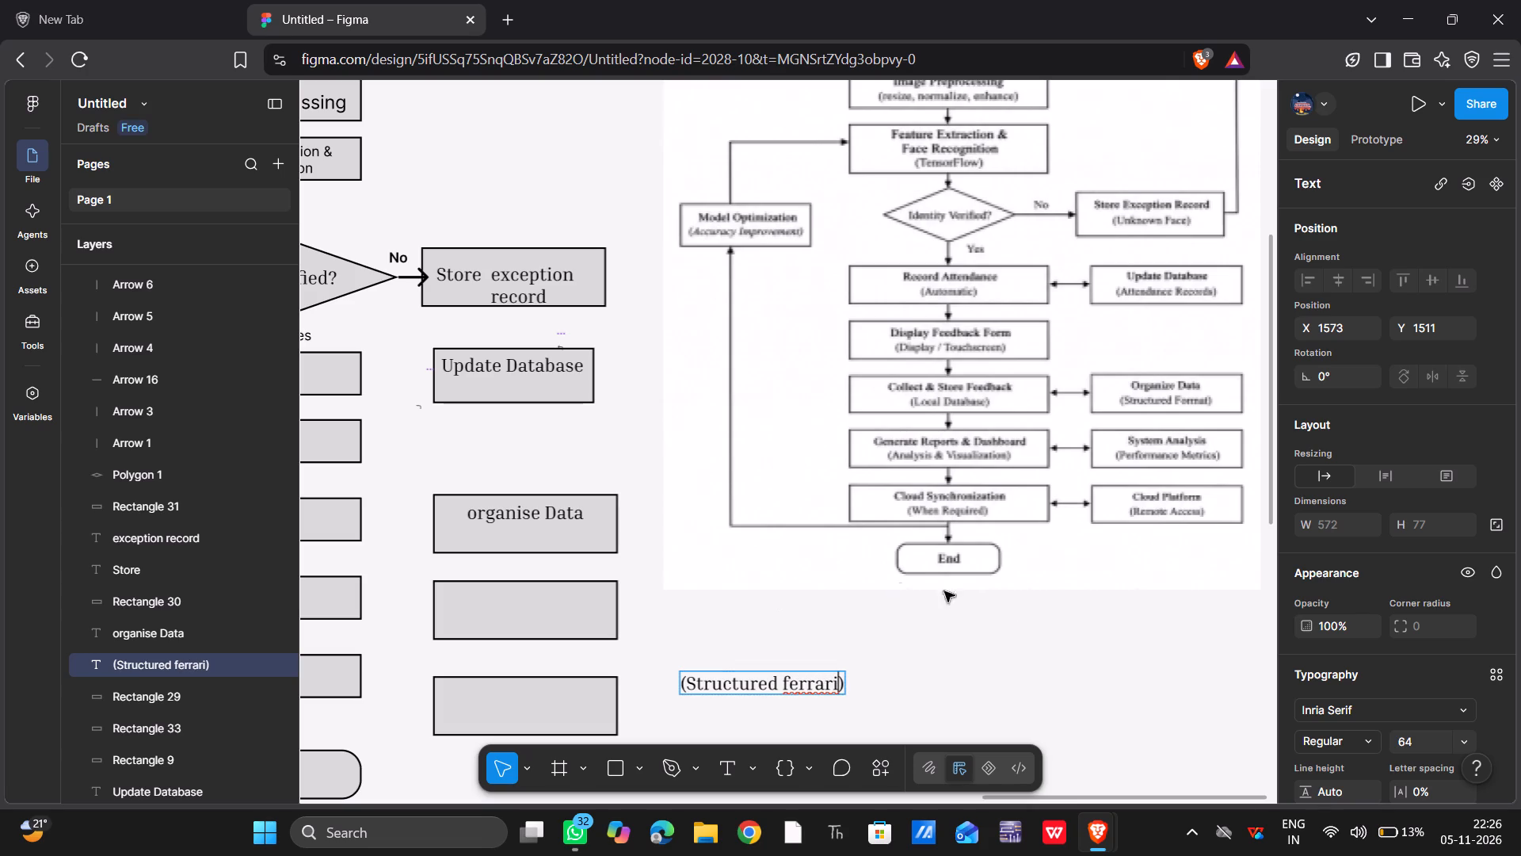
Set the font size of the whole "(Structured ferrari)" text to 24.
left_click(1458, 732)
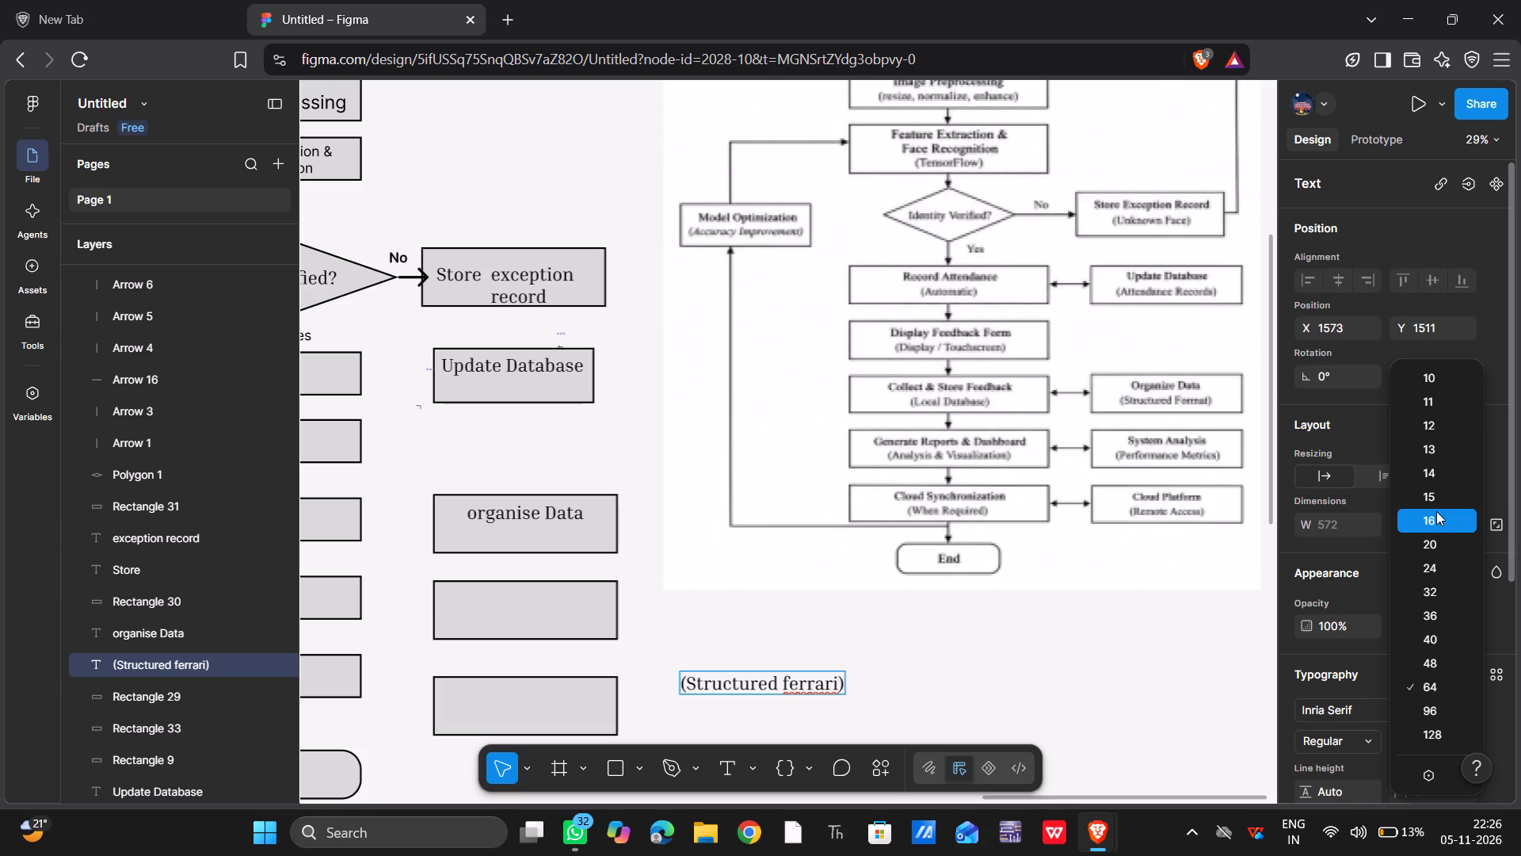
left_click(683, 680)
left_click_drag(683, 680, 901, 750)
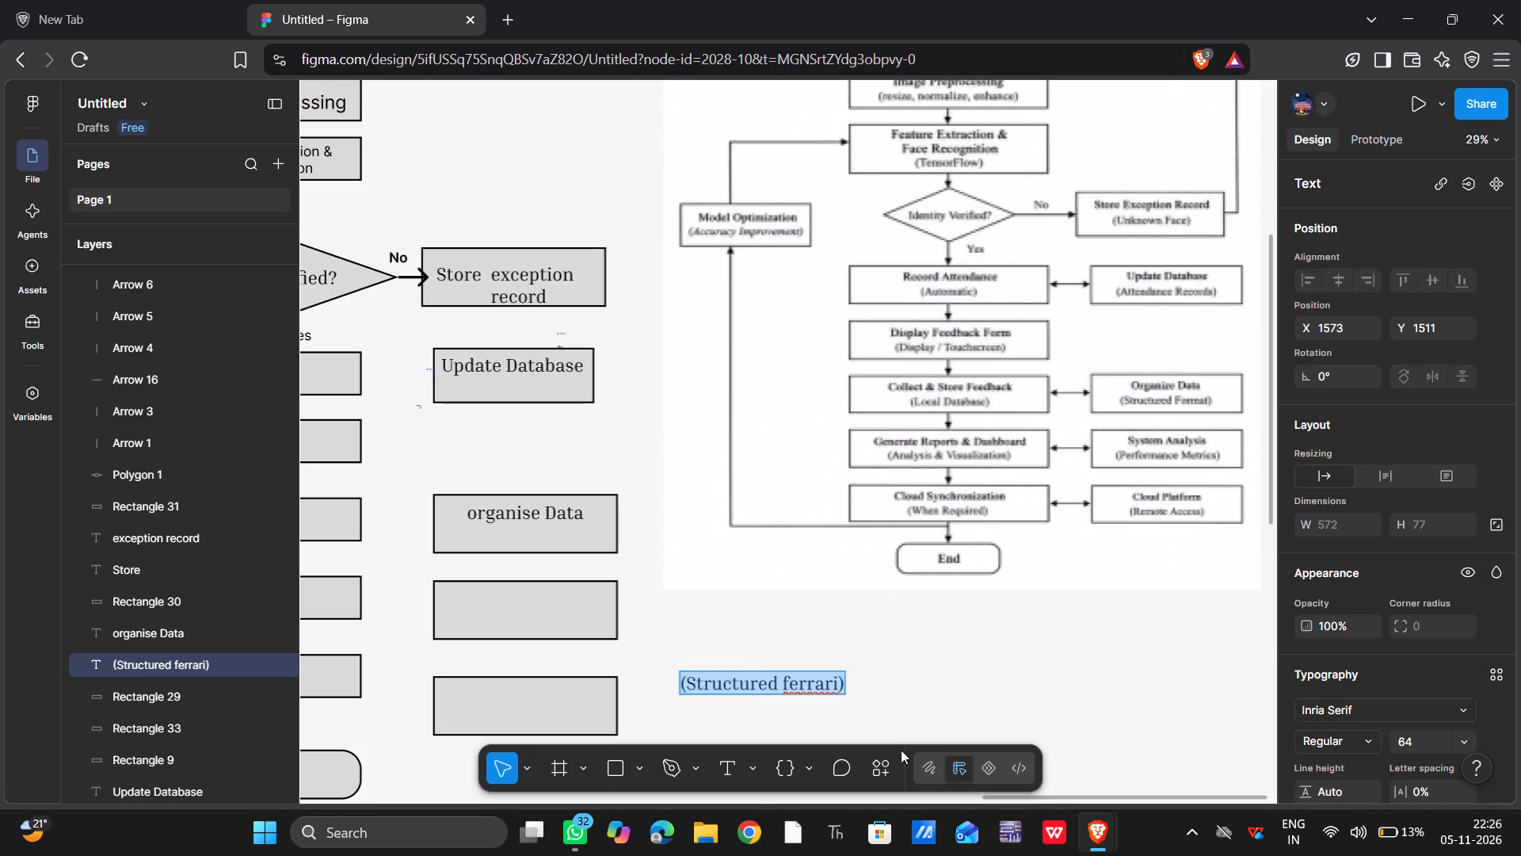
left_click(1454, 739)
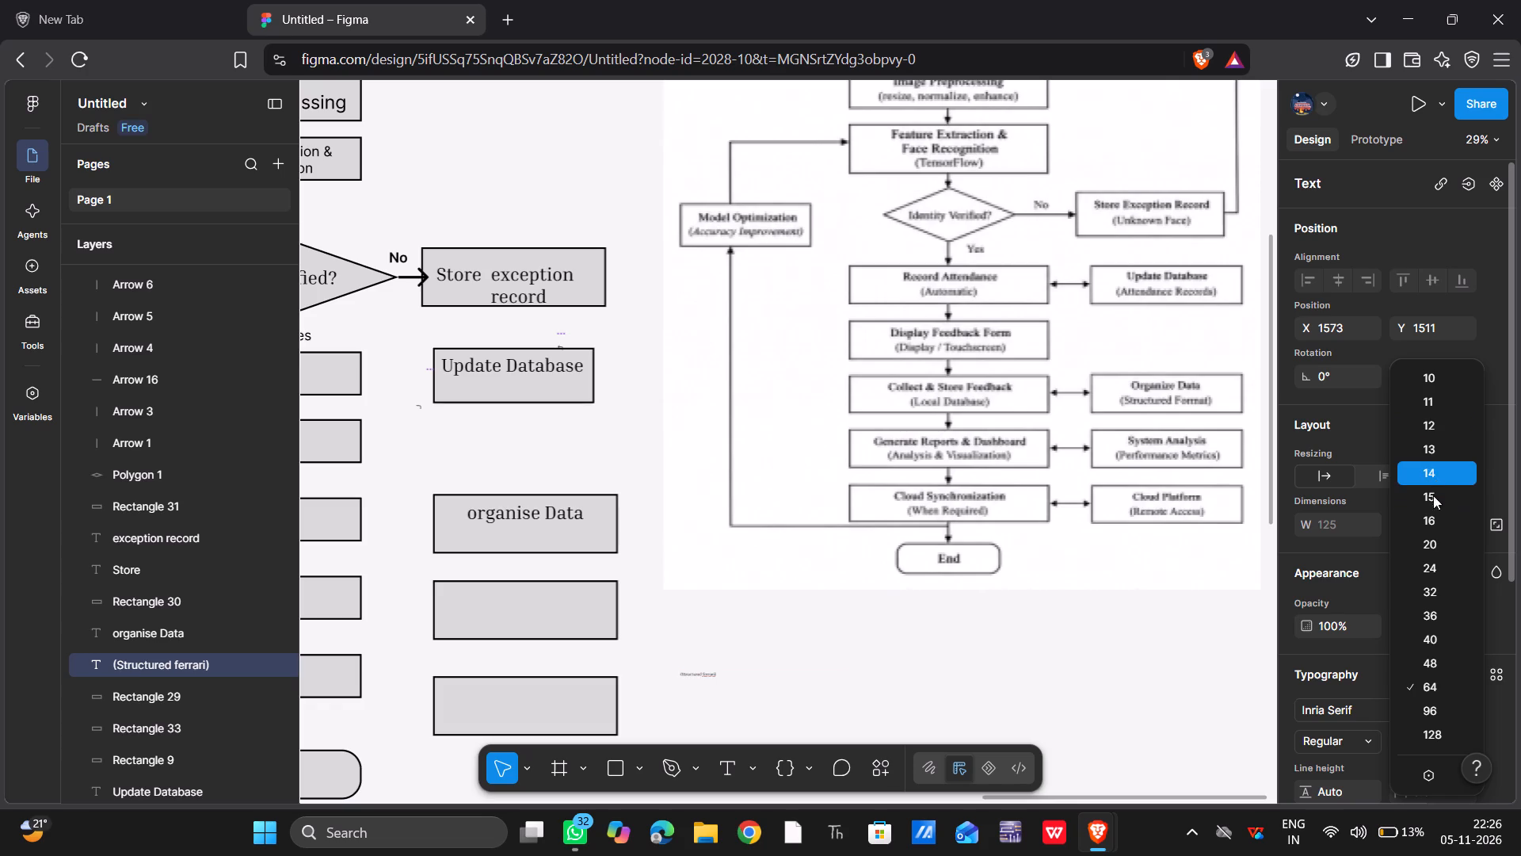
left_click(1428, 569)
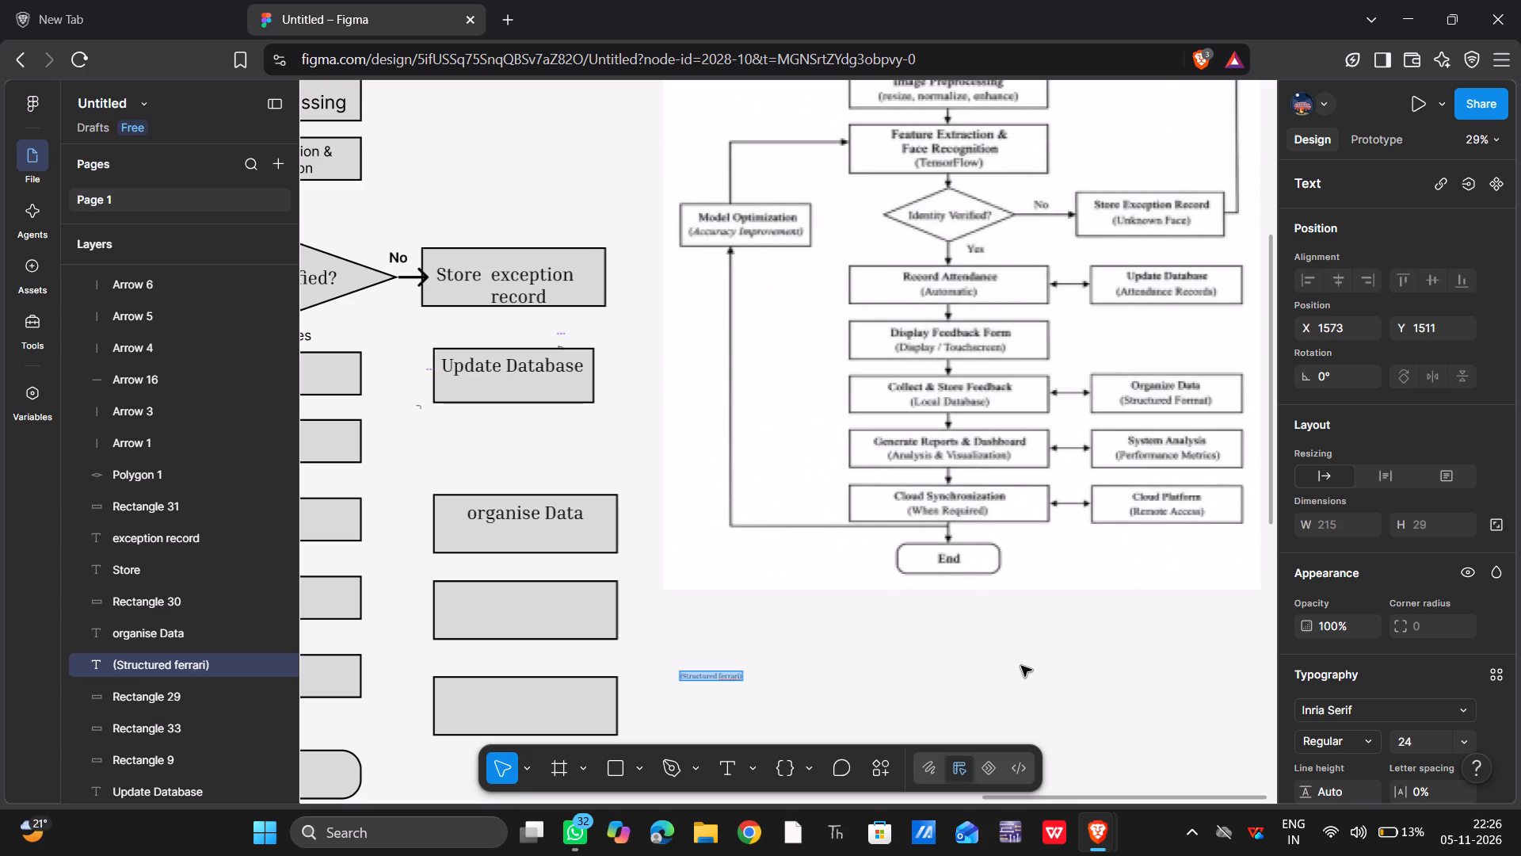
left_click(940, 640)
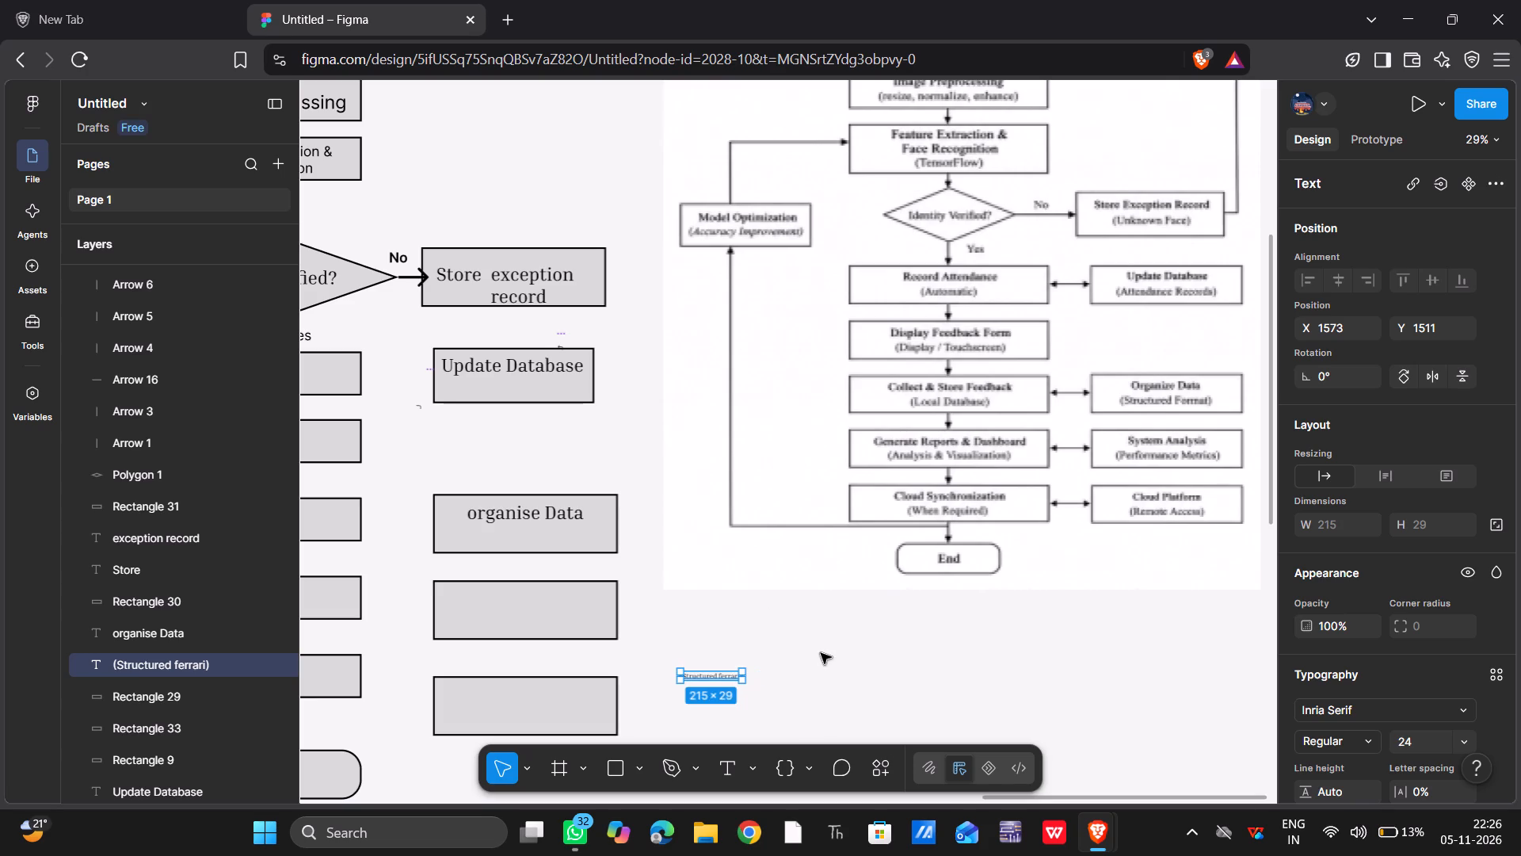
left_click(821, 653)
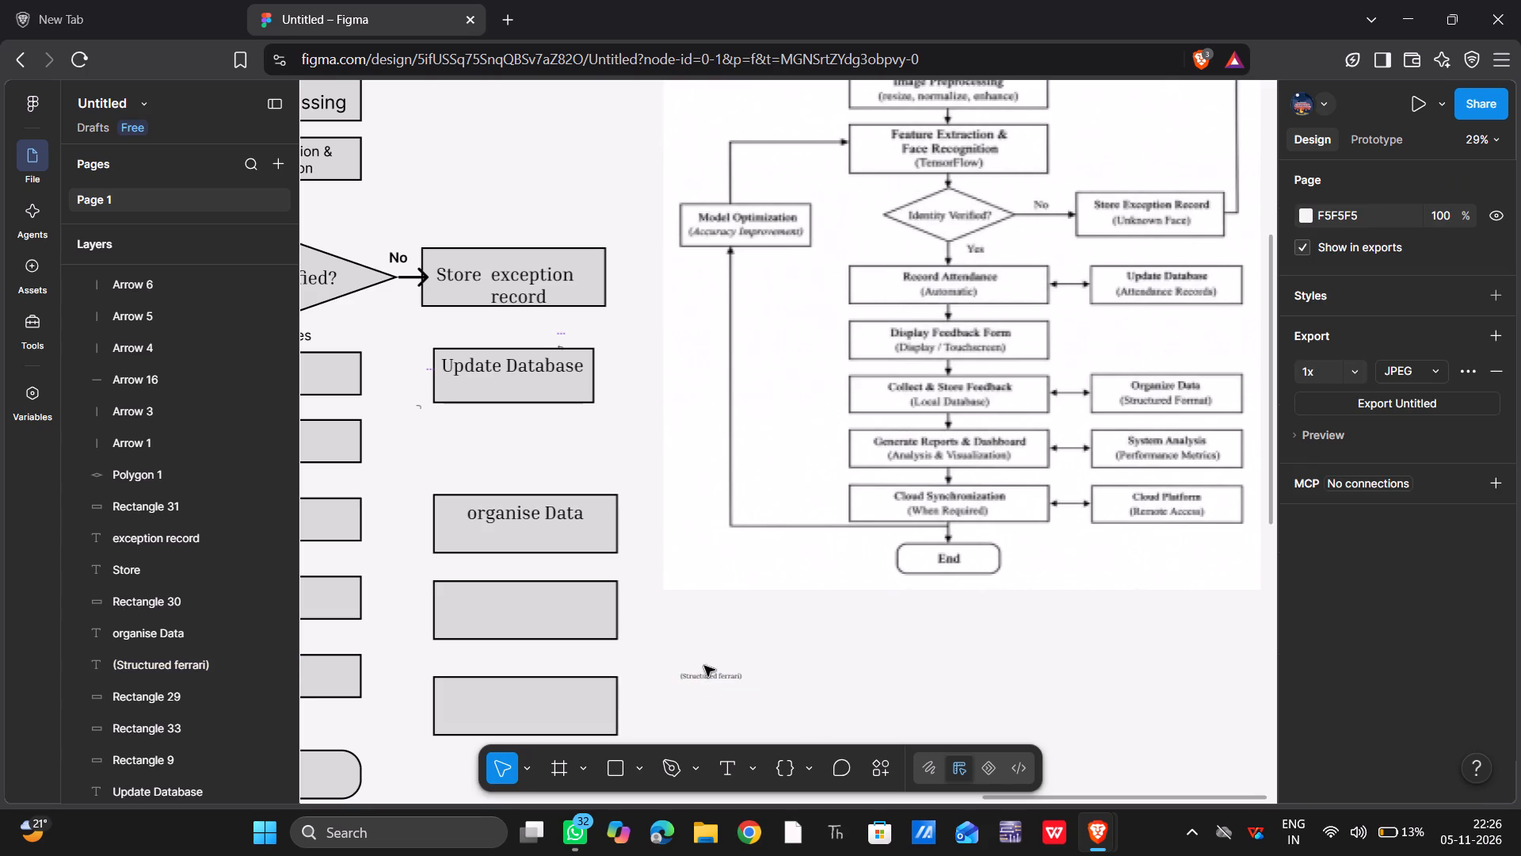
Move the "(Structured ferrari)" text into the organise Data box, beneath its label.
left_click_drag(712, 678, 579, 595)
left_click_drag(579, 595, 571, 583)
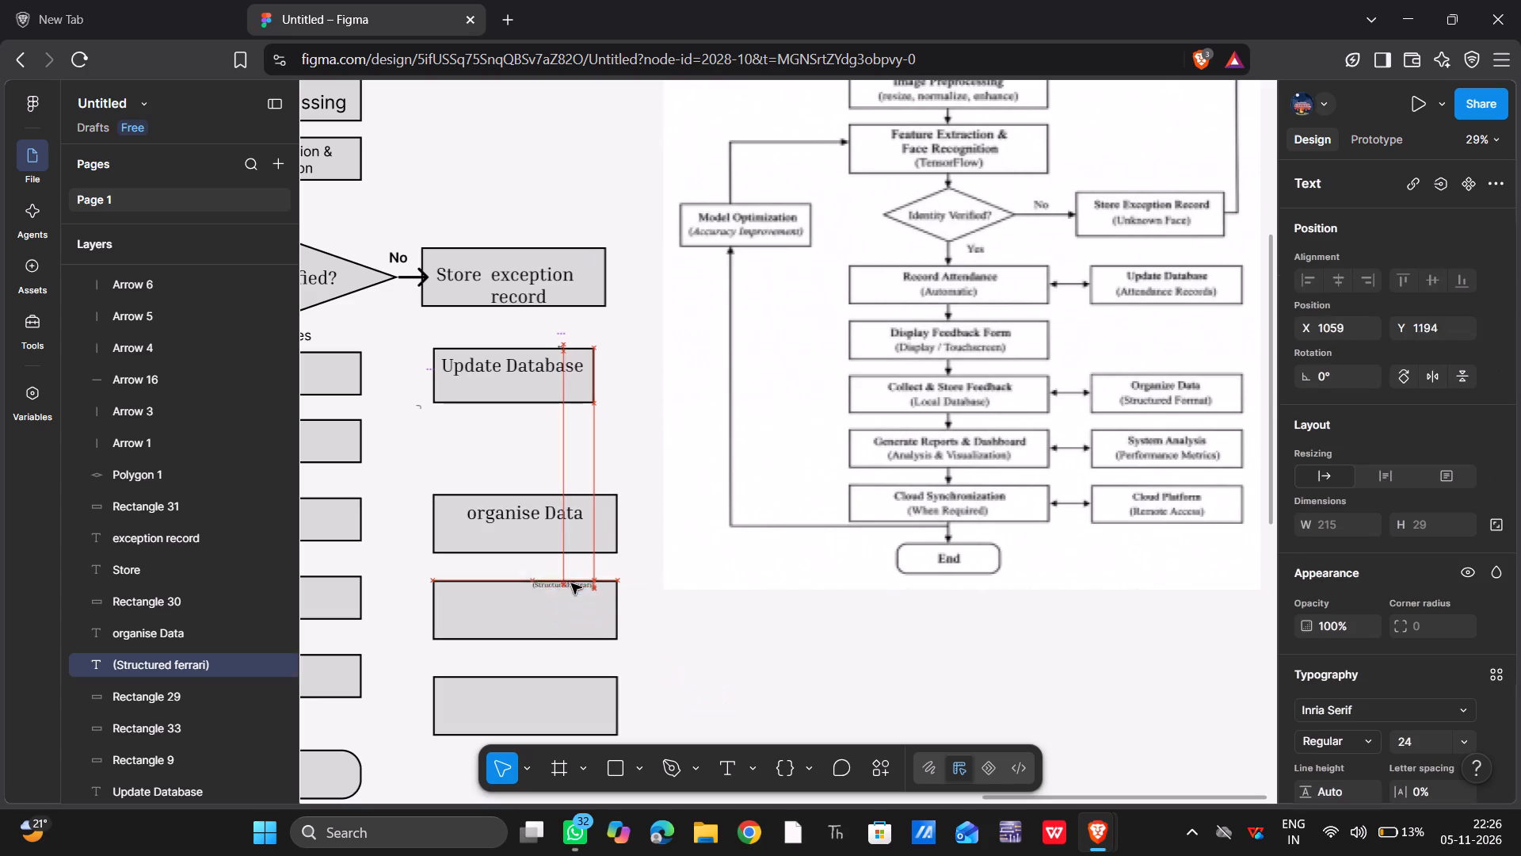
left_click_drag(571, 583, 524, 542)
left_click(524, 542)
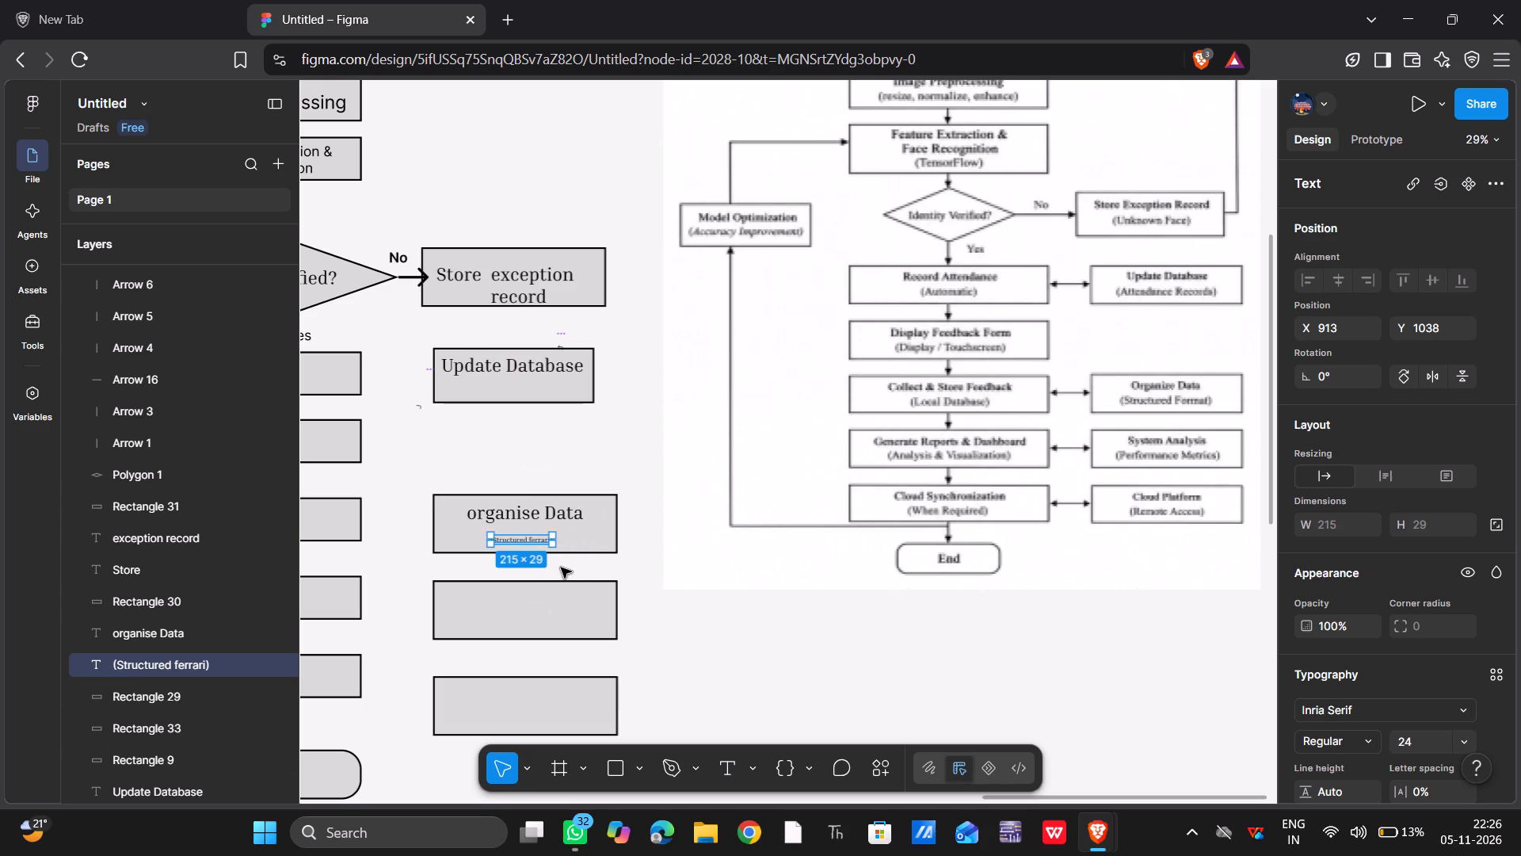
Set the font size of the "(Structured ferrari)" text to 36.
left_click(1460, 736)
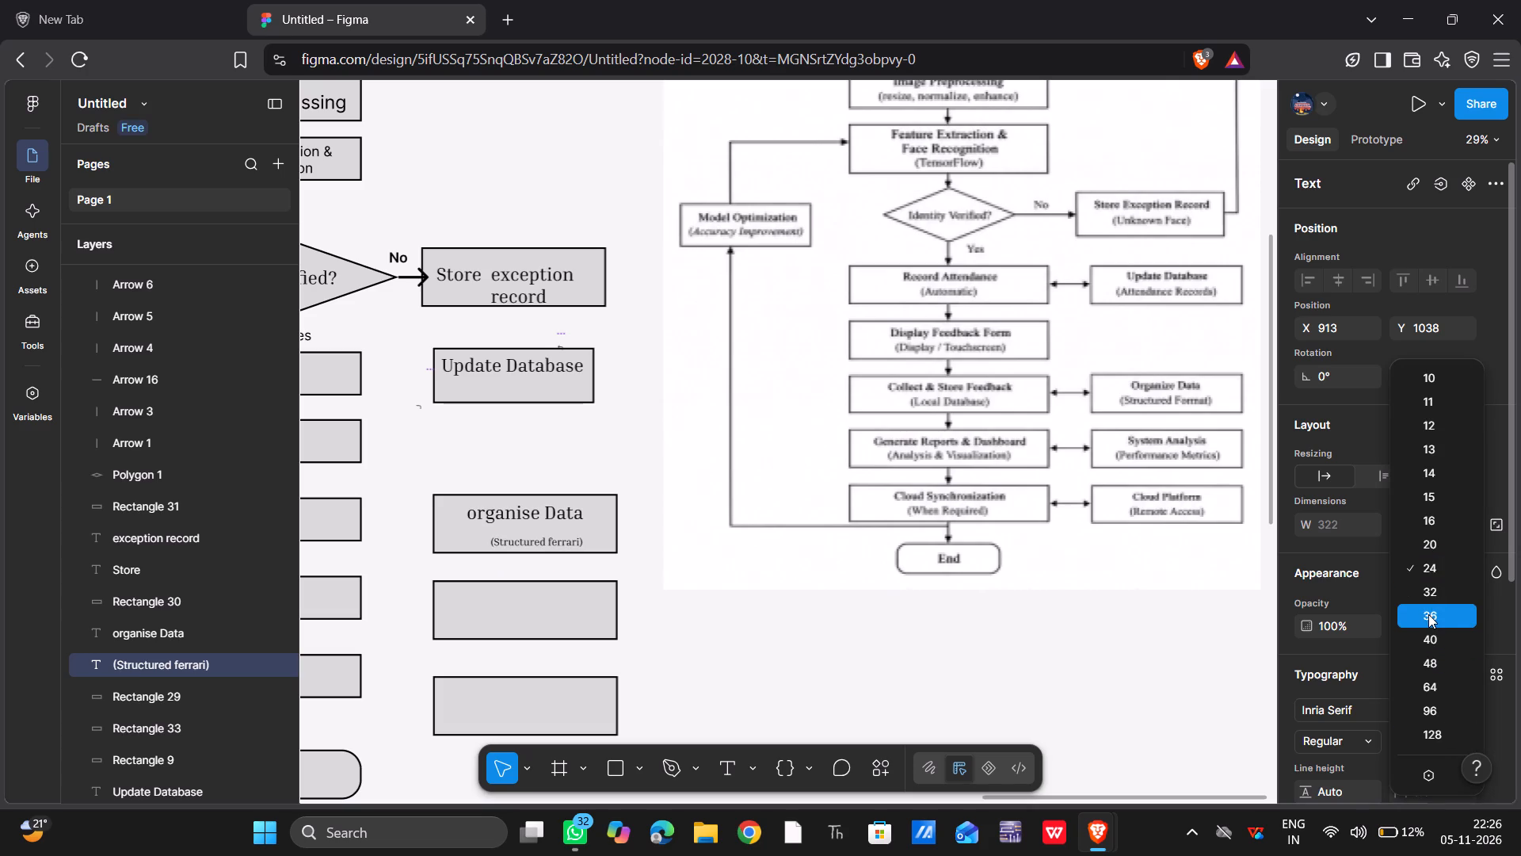
left_click(1428, 614)
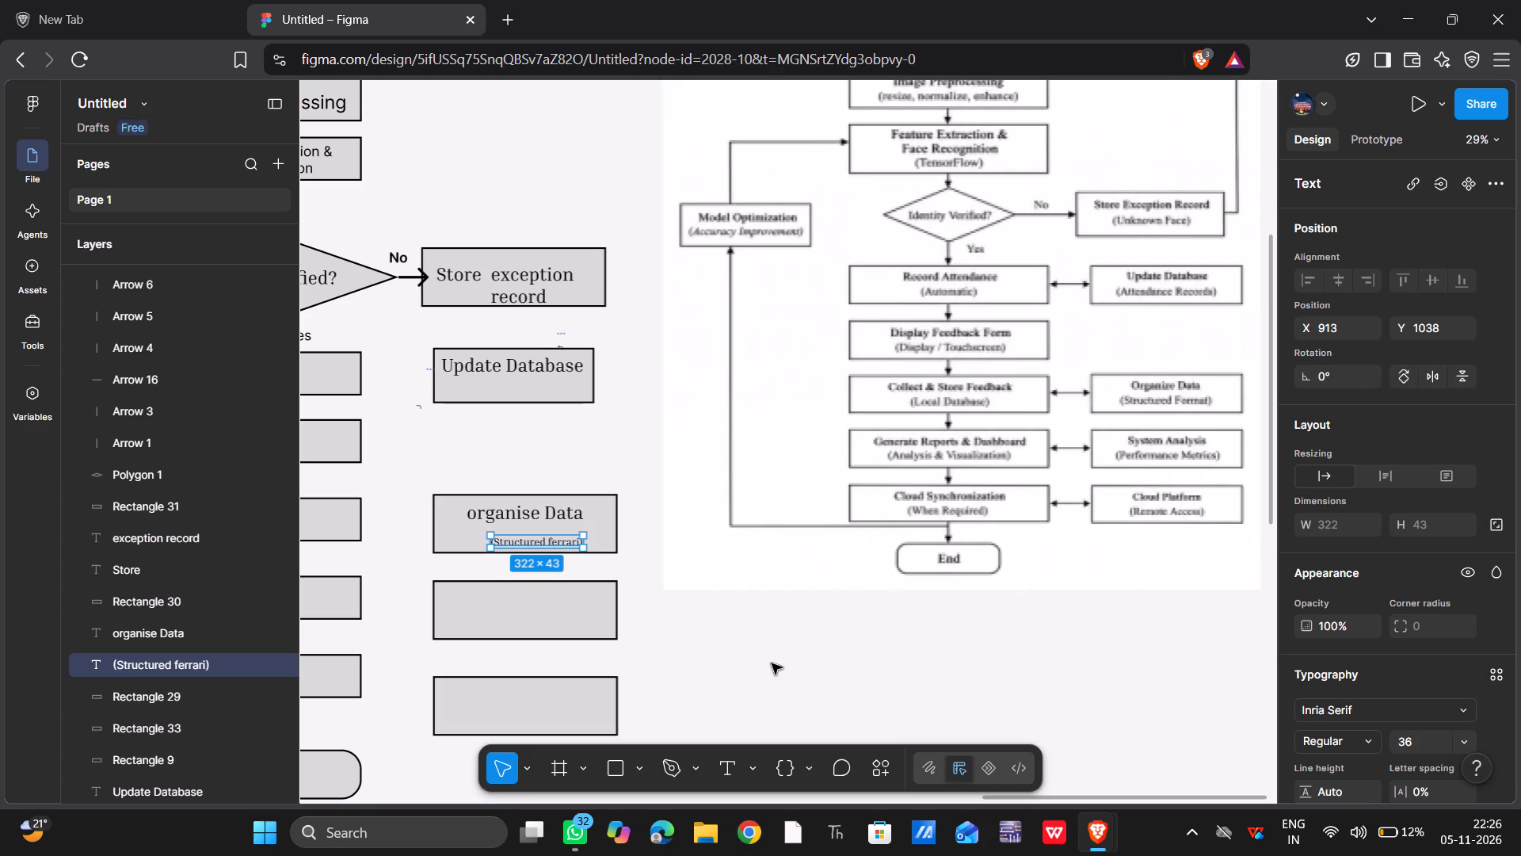
left_click(772, 663)
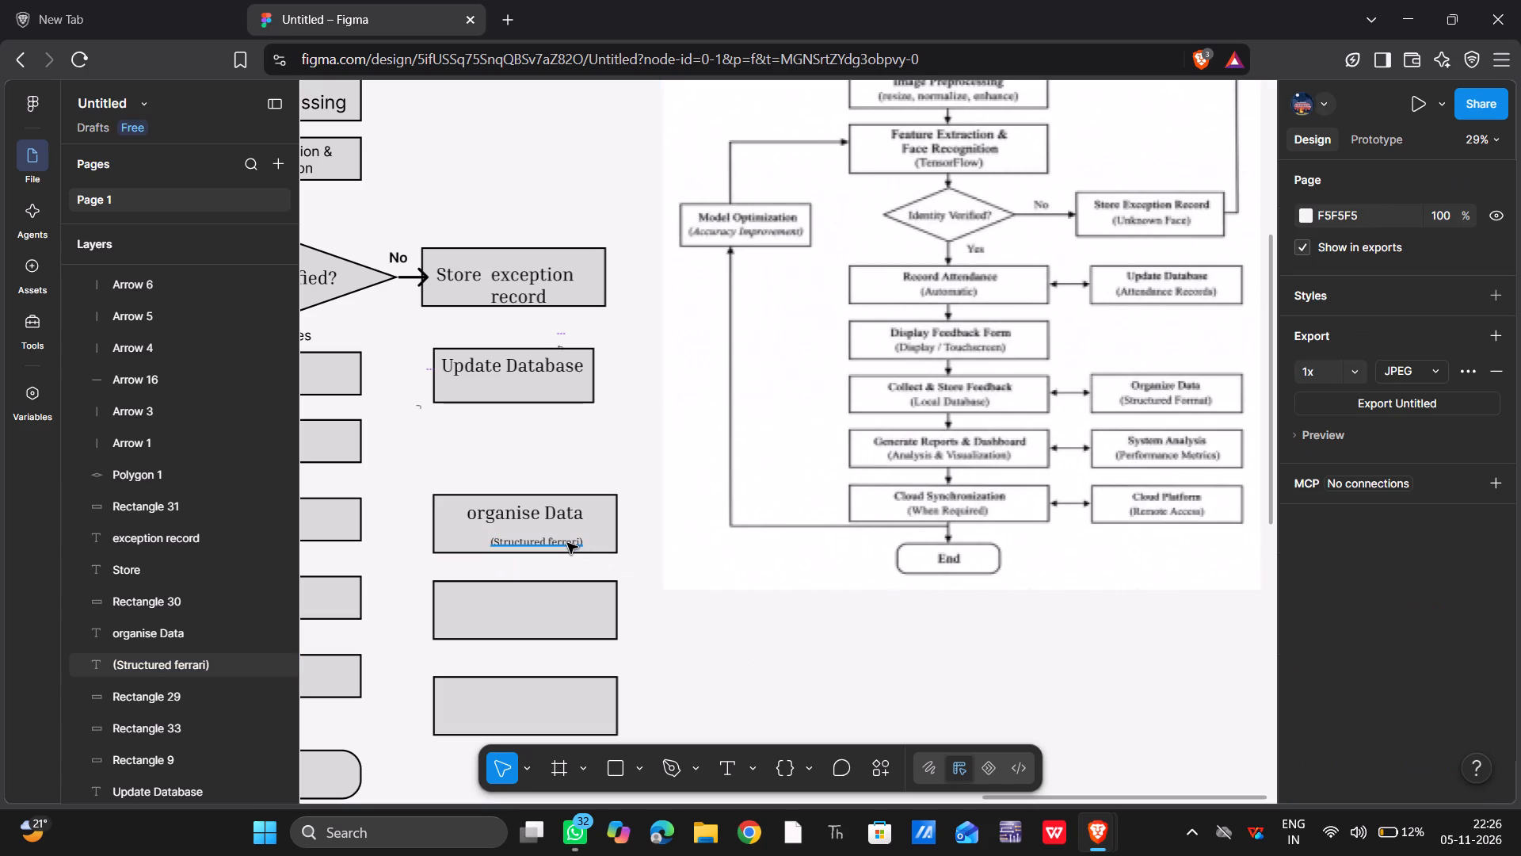
Centre the "(Structured ferrari)" text beneath the "organise Data" label, at about X 872, Y 1016.
left_click_drag(567, 543, 547, 532)
left_click(547, 532)
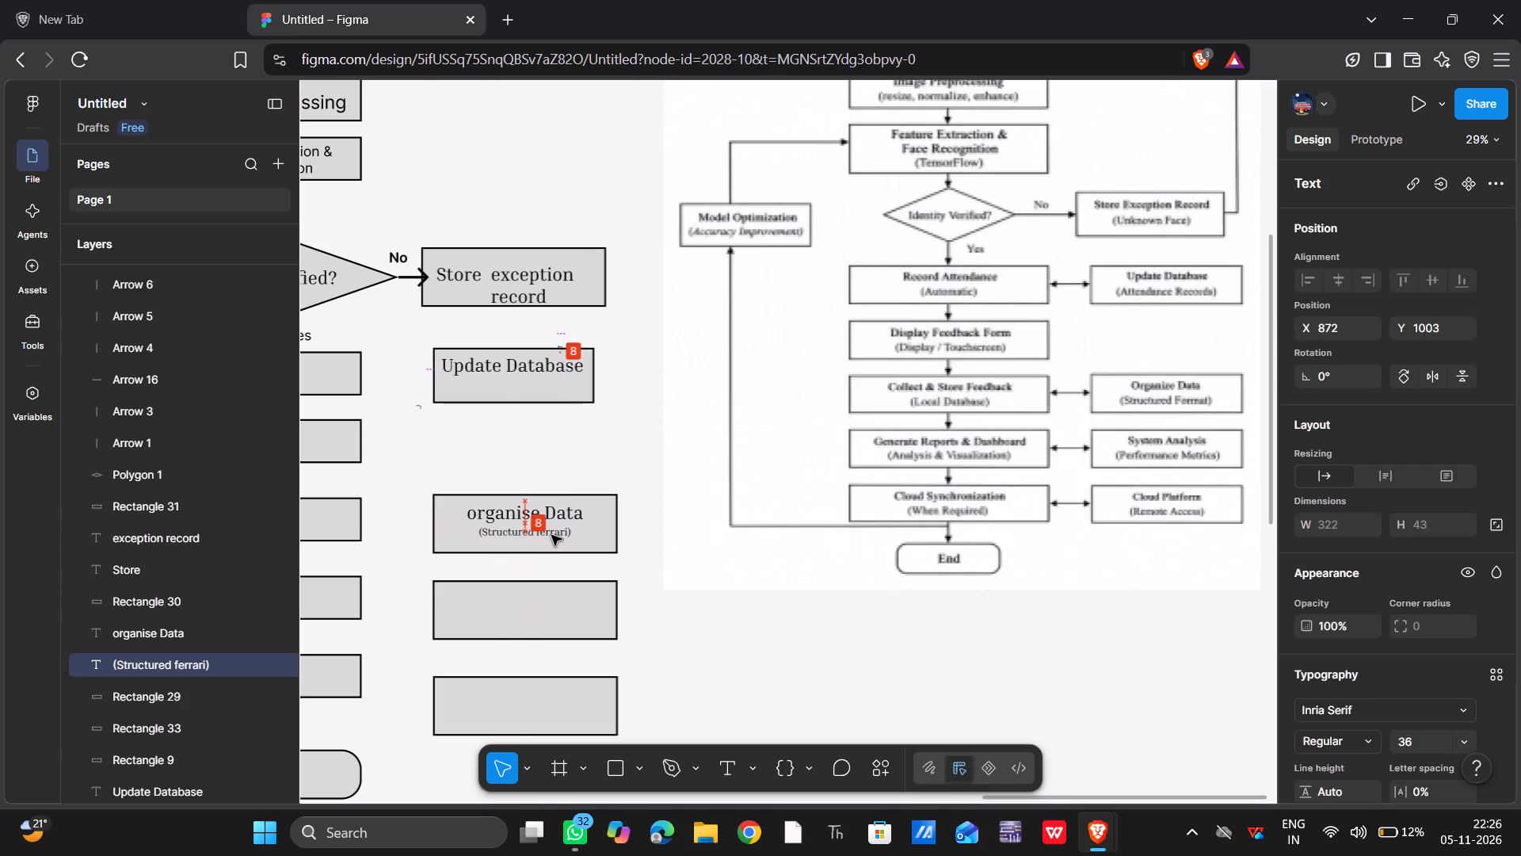
left_click(553, 536)
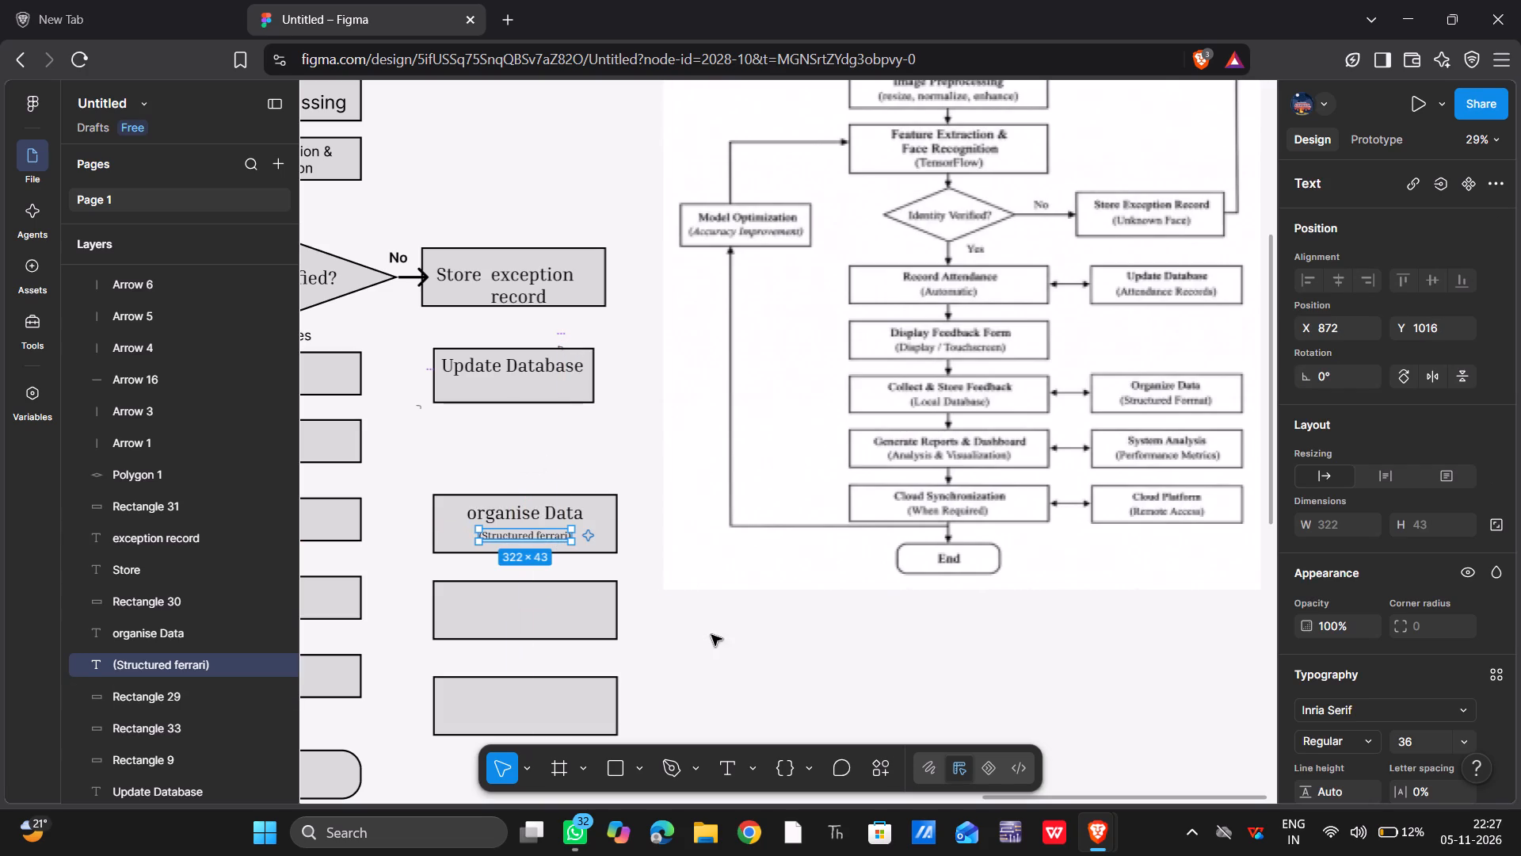
left_click(716, 676)
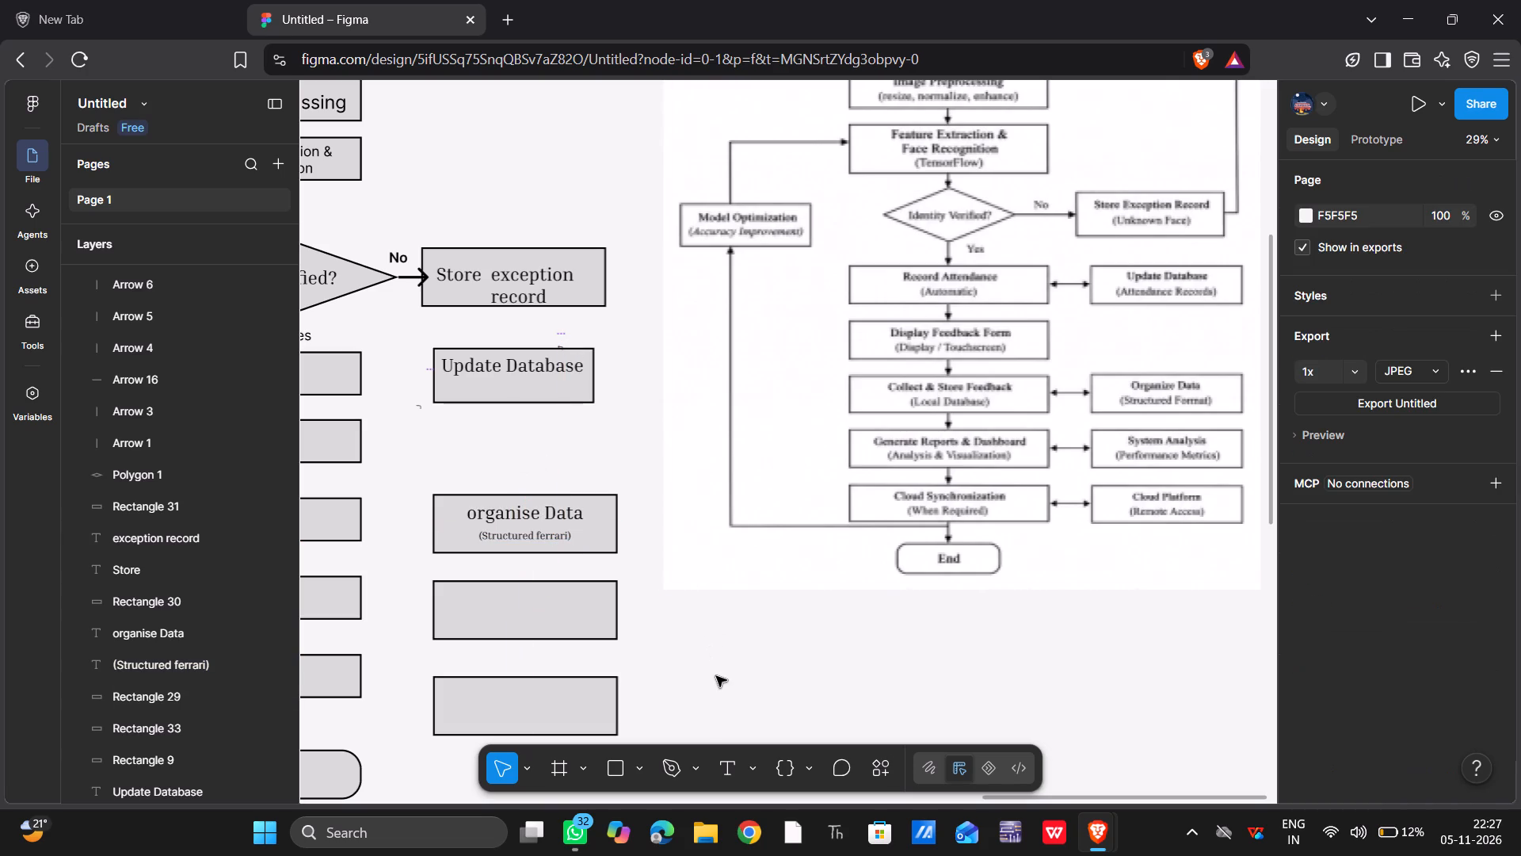
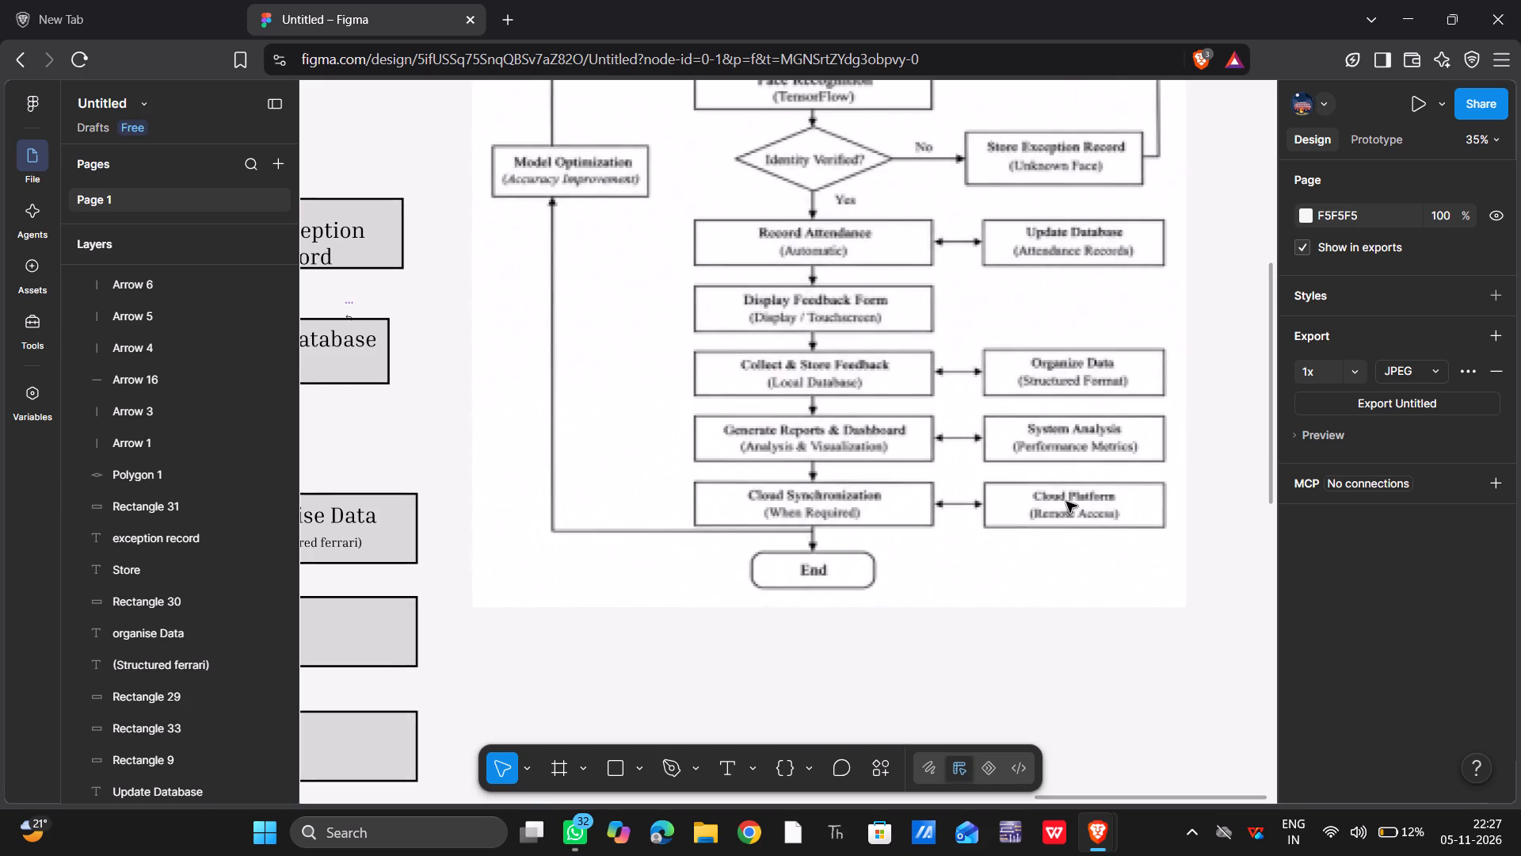
Correct the sublabel in the organise Data box from "(Structured ferrari)" to "(Structured format)".
scroll(924, 477, "right", 3)
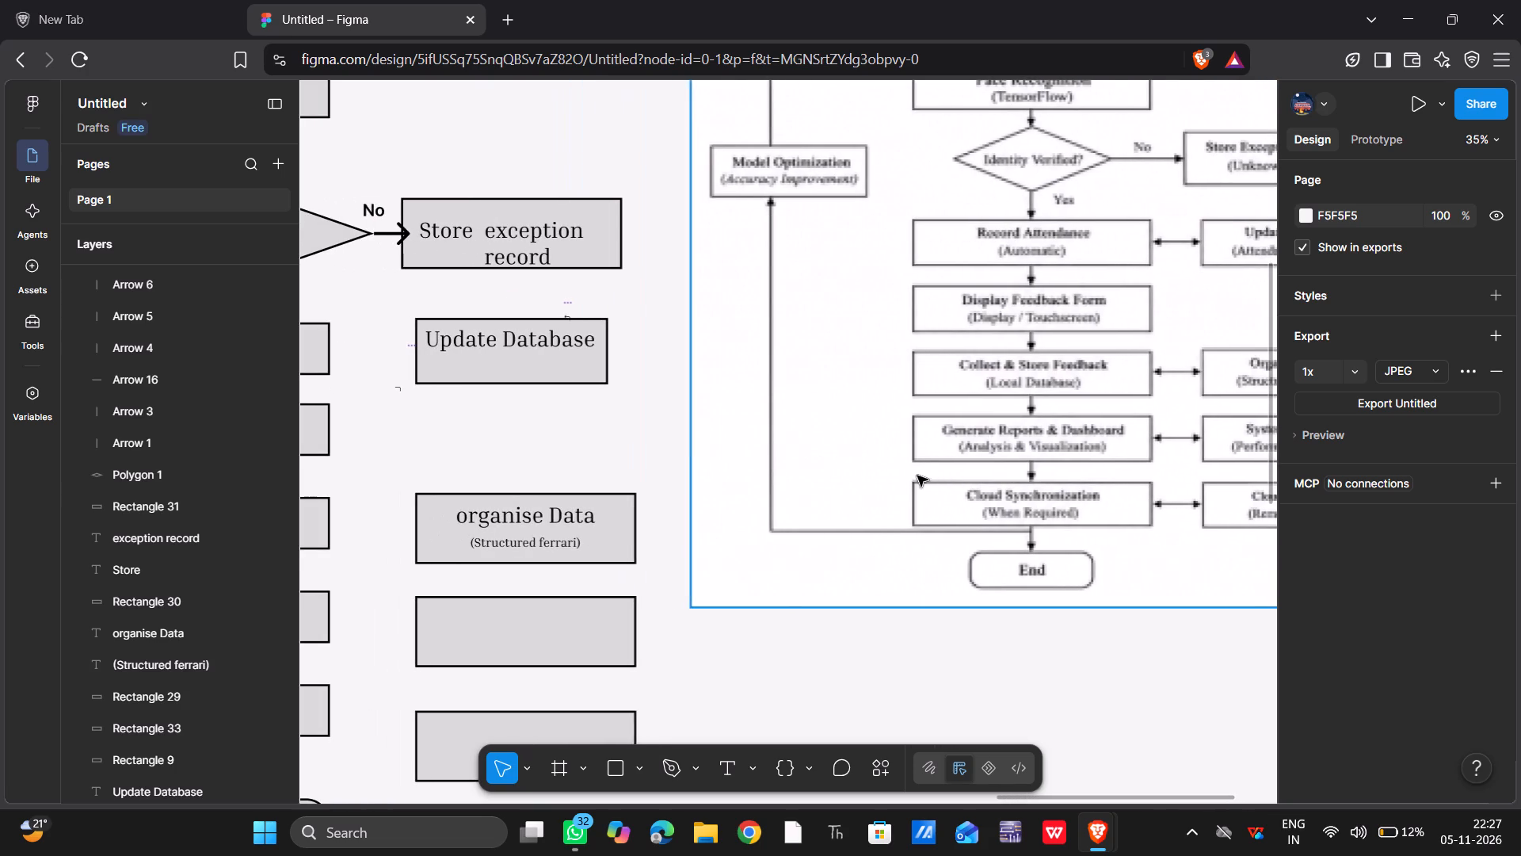
left_click(570, 544)
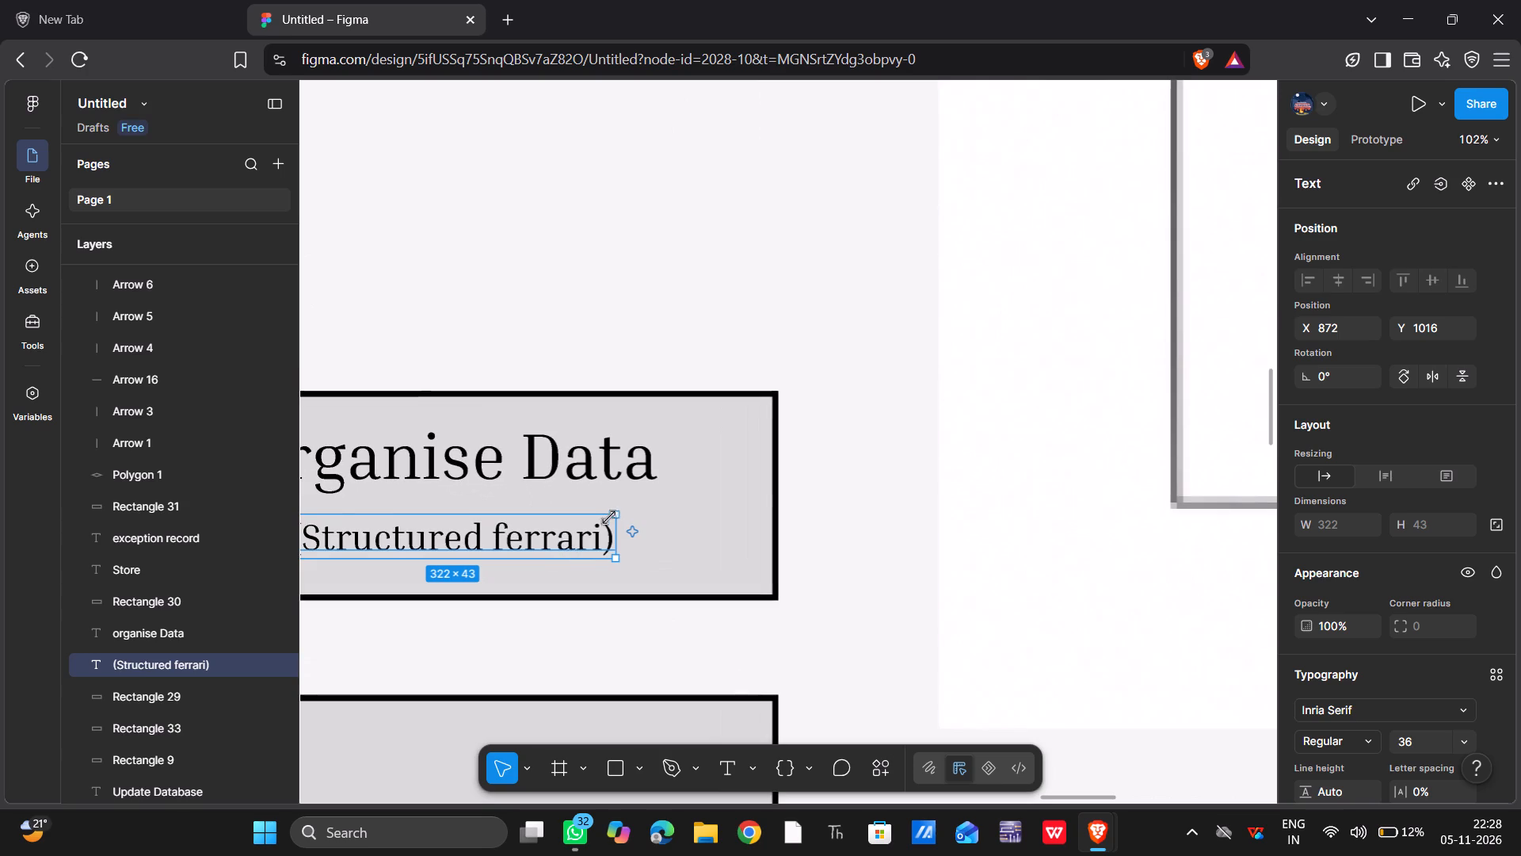
left_click(571, 538)
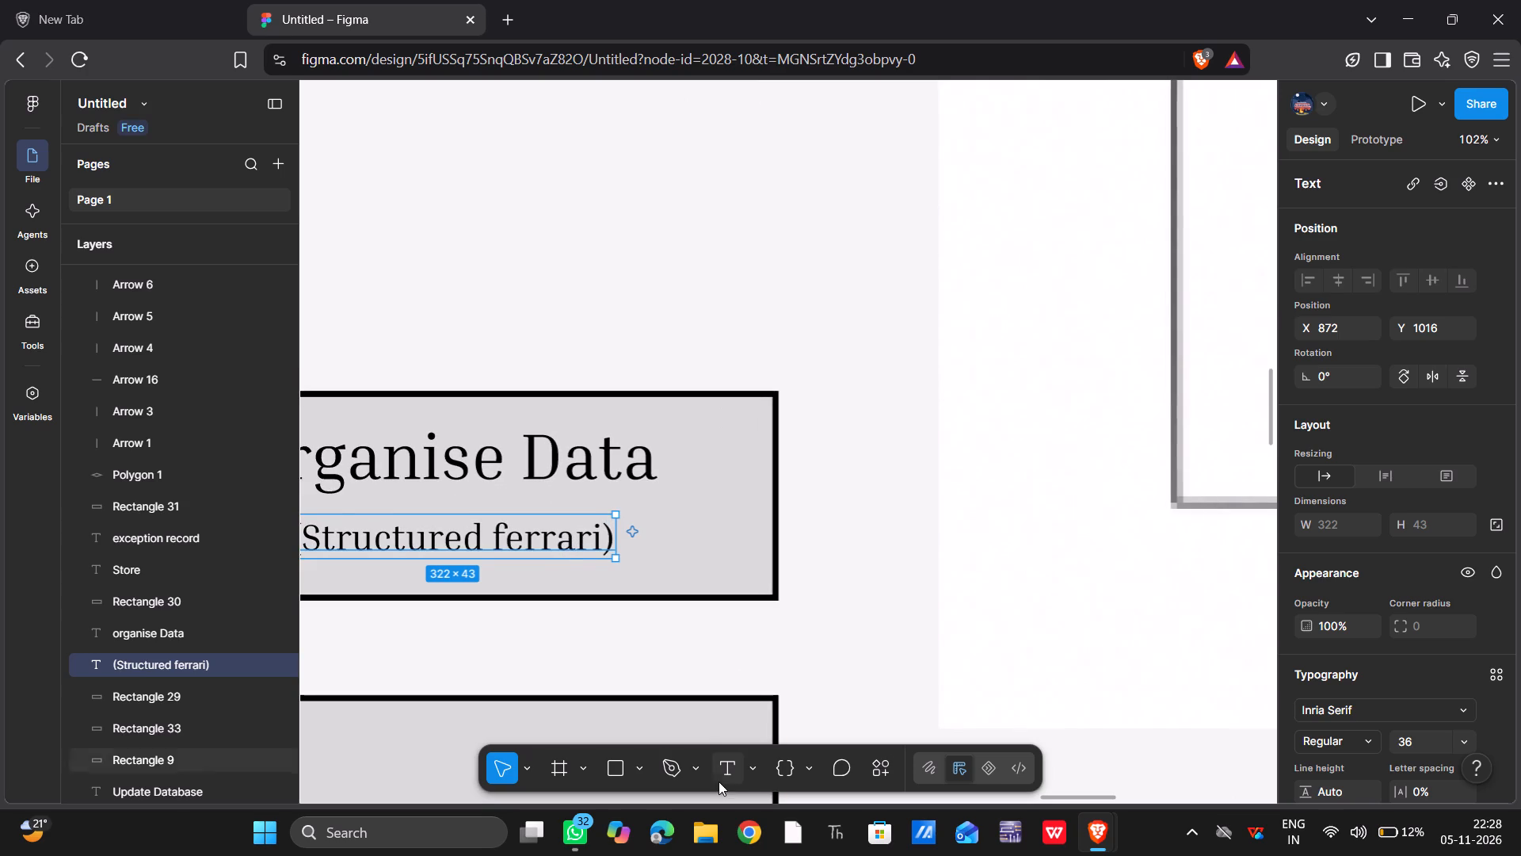
left_click(746, 779)
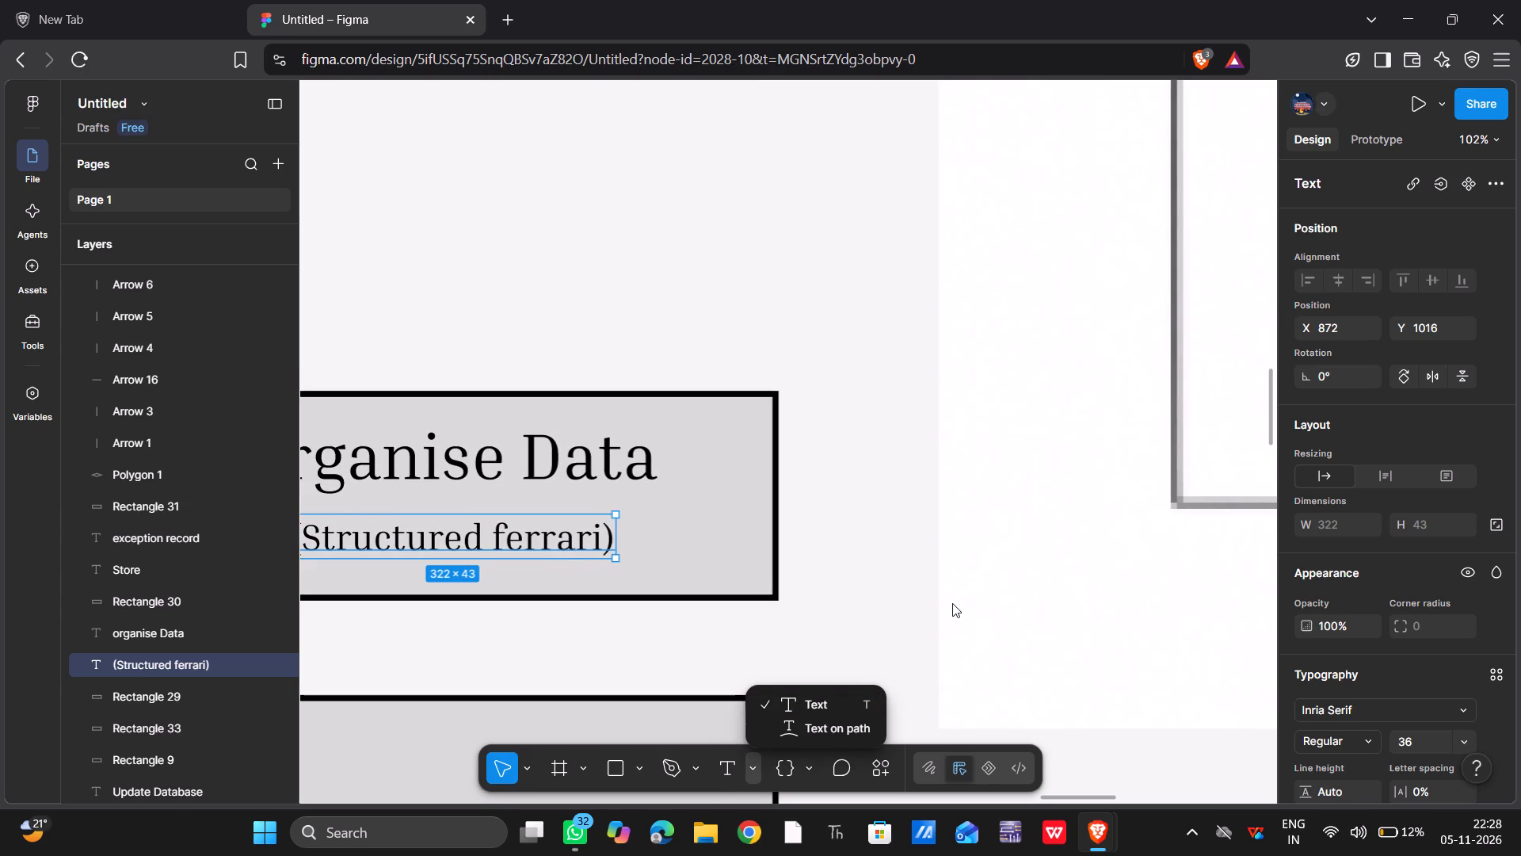
left_click(952, 603)
left_click(554, 535)
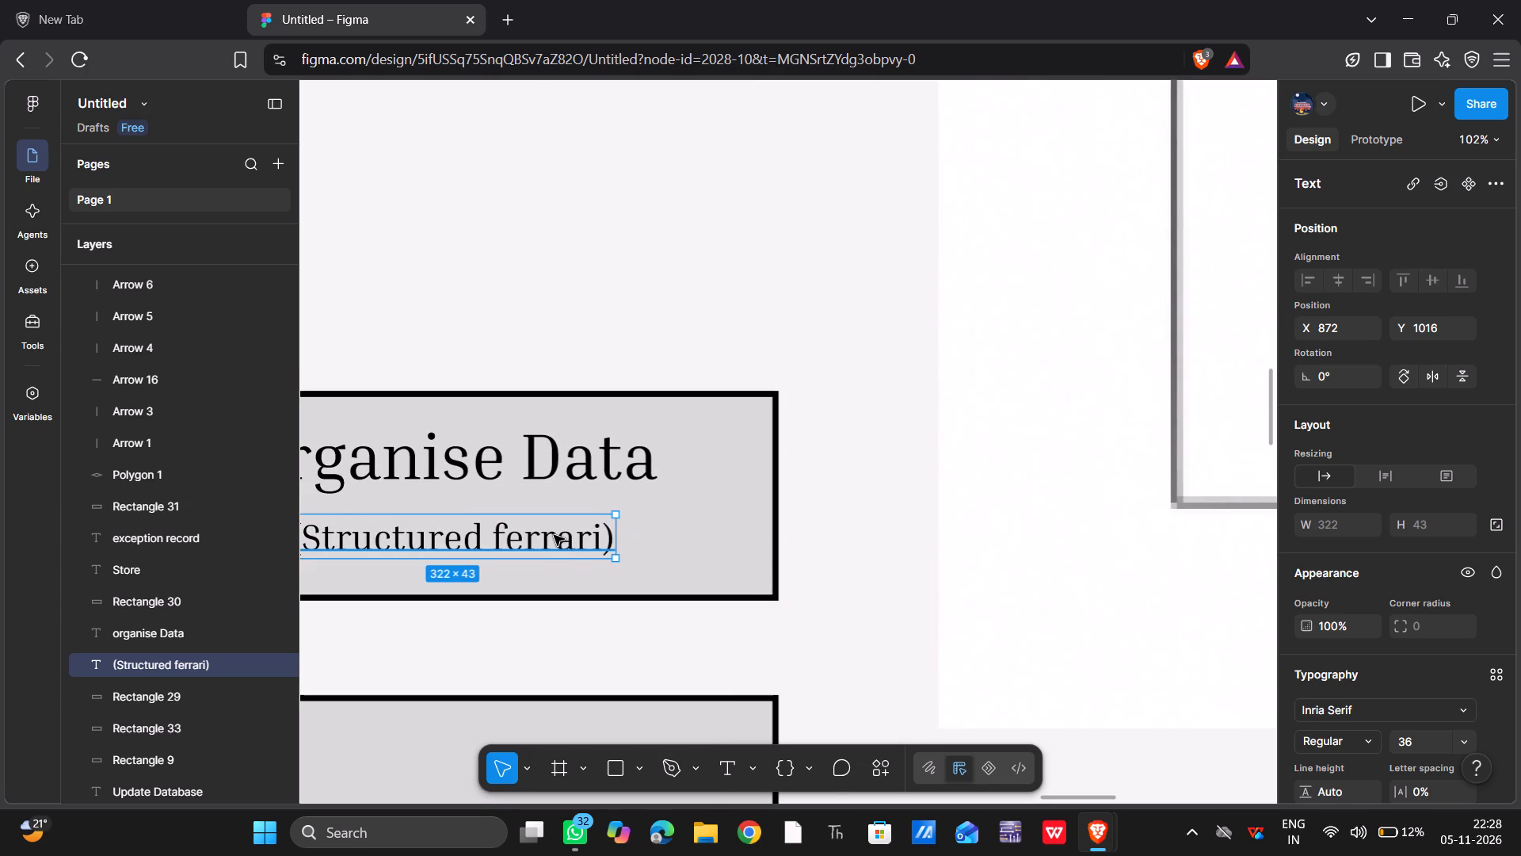
left_click(562, 538)
left_click(583, 543)
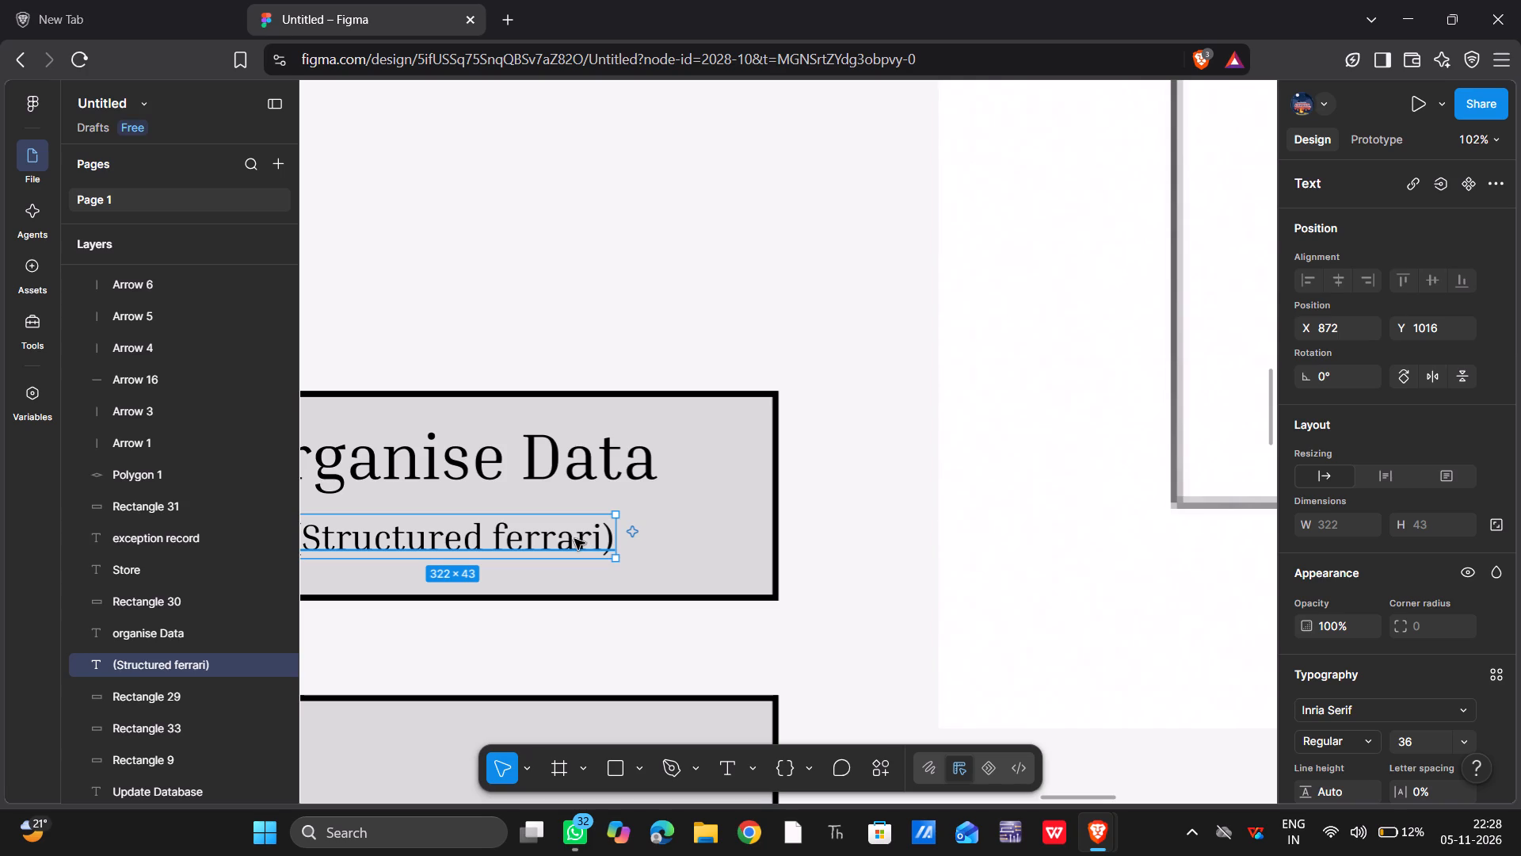
triple_click(560, 541)
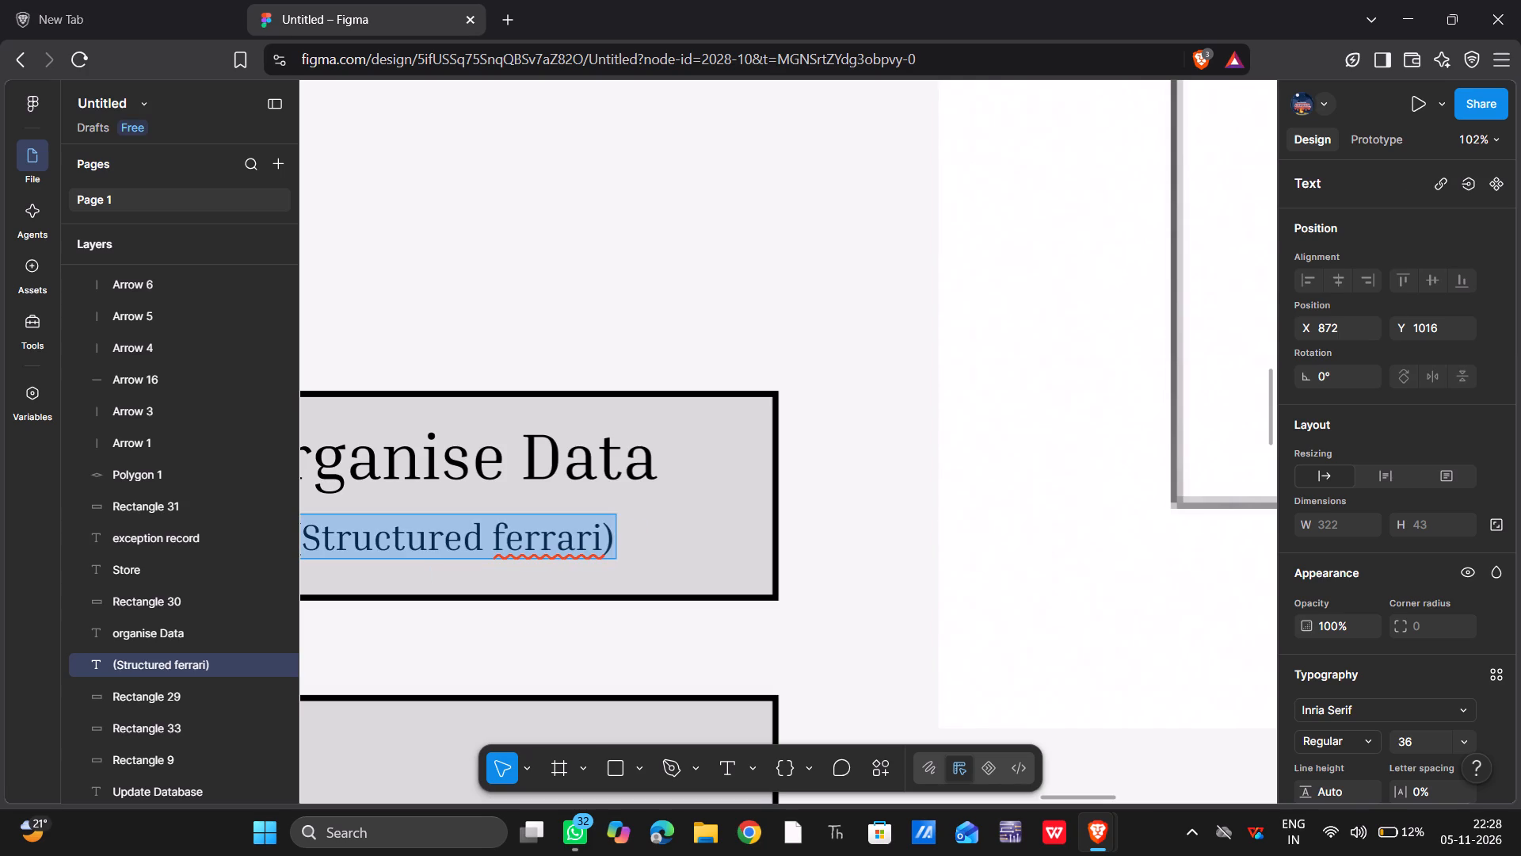
left_click(600, 546)
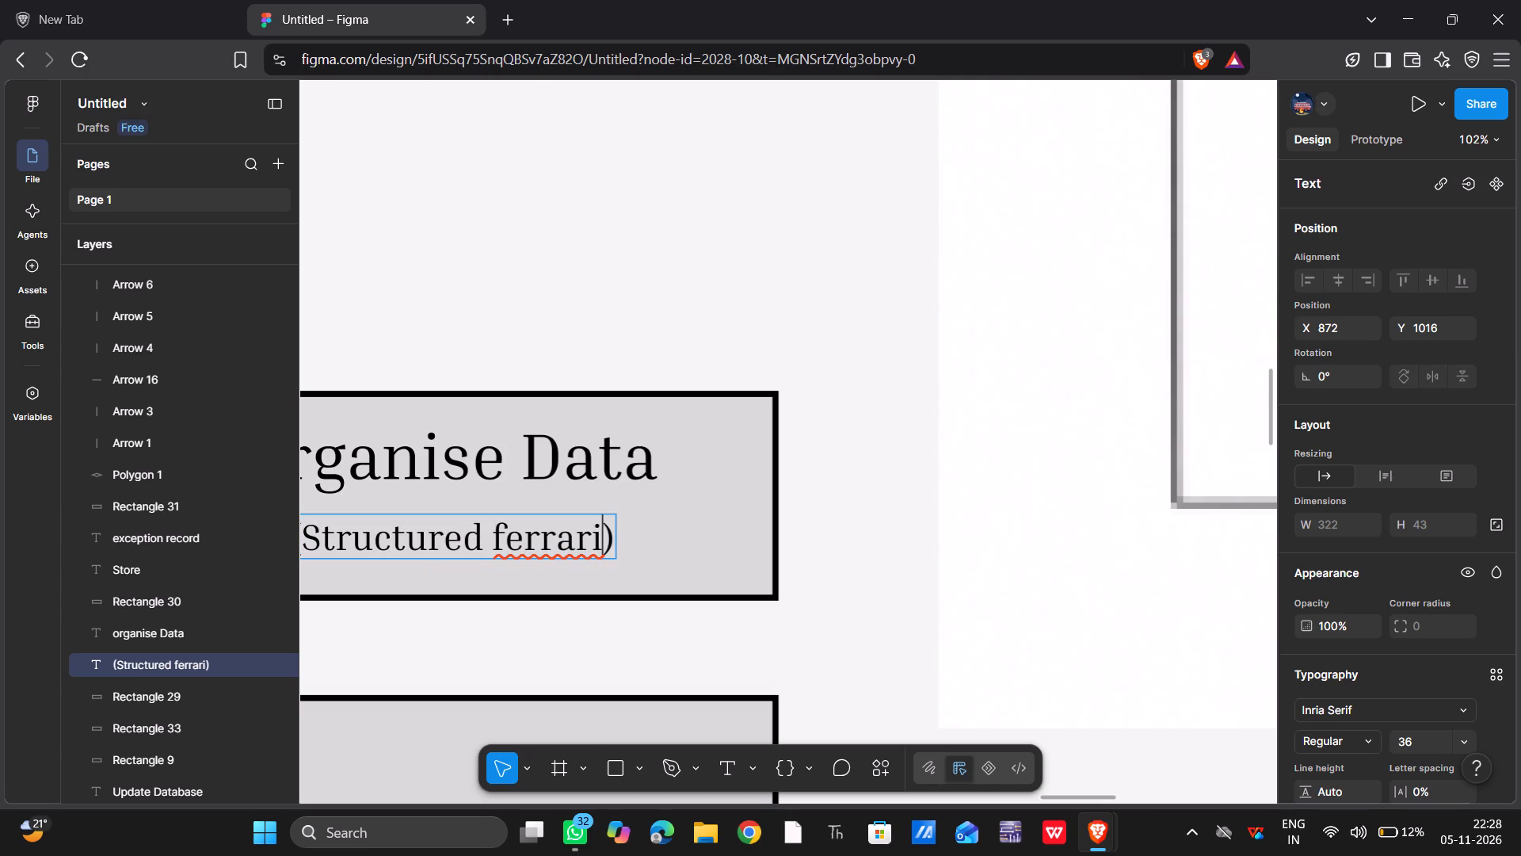
key("BackSpace")
key("BackSpace")
key("BackSpace")
key("BackSpace")
key("BackSpace")
key("BackSpace")
key("BackSpace")
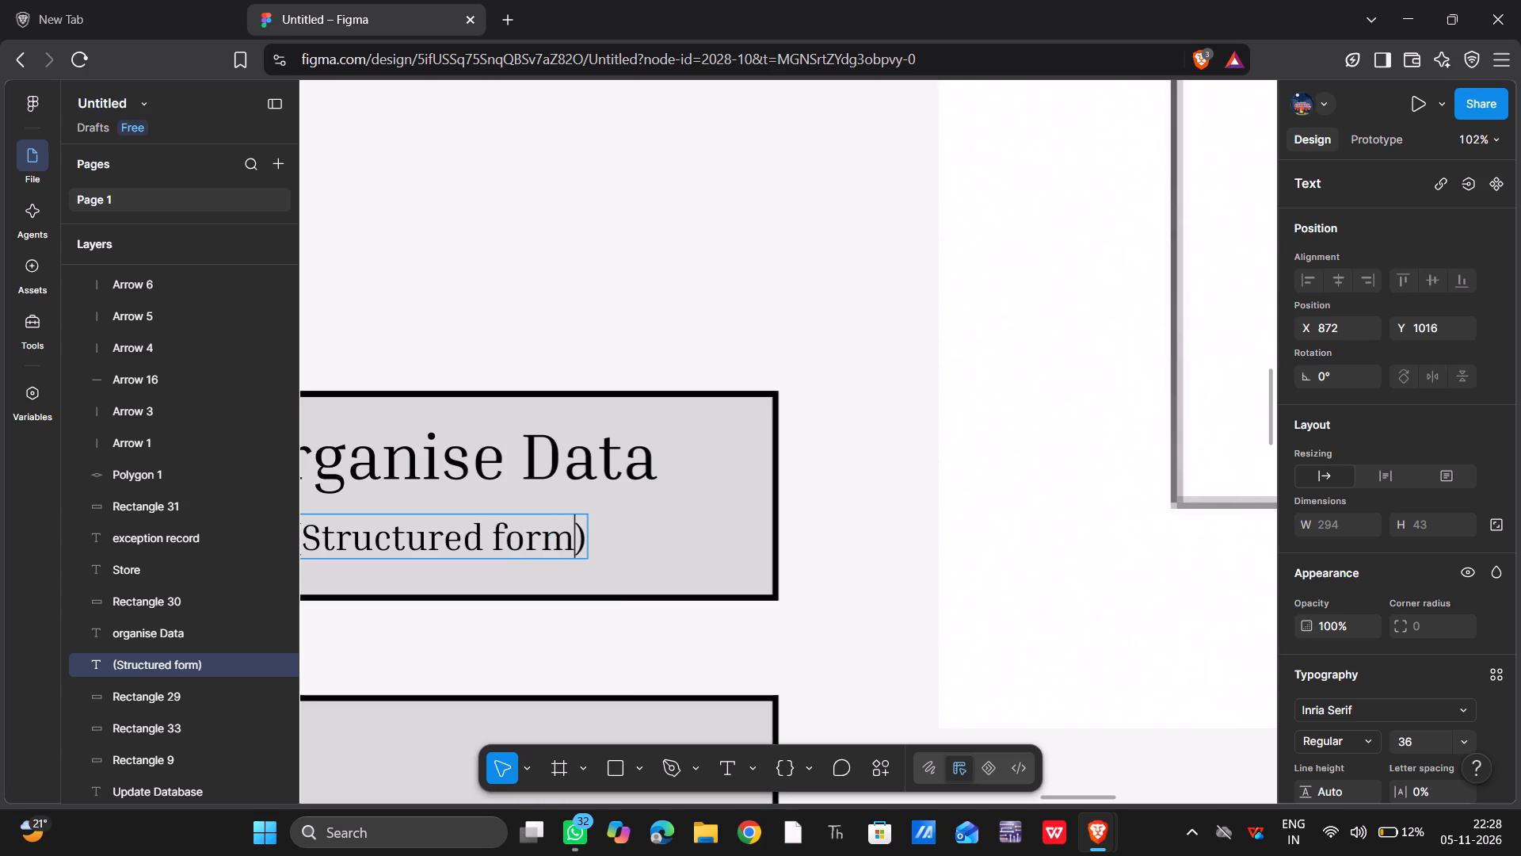
type("at")
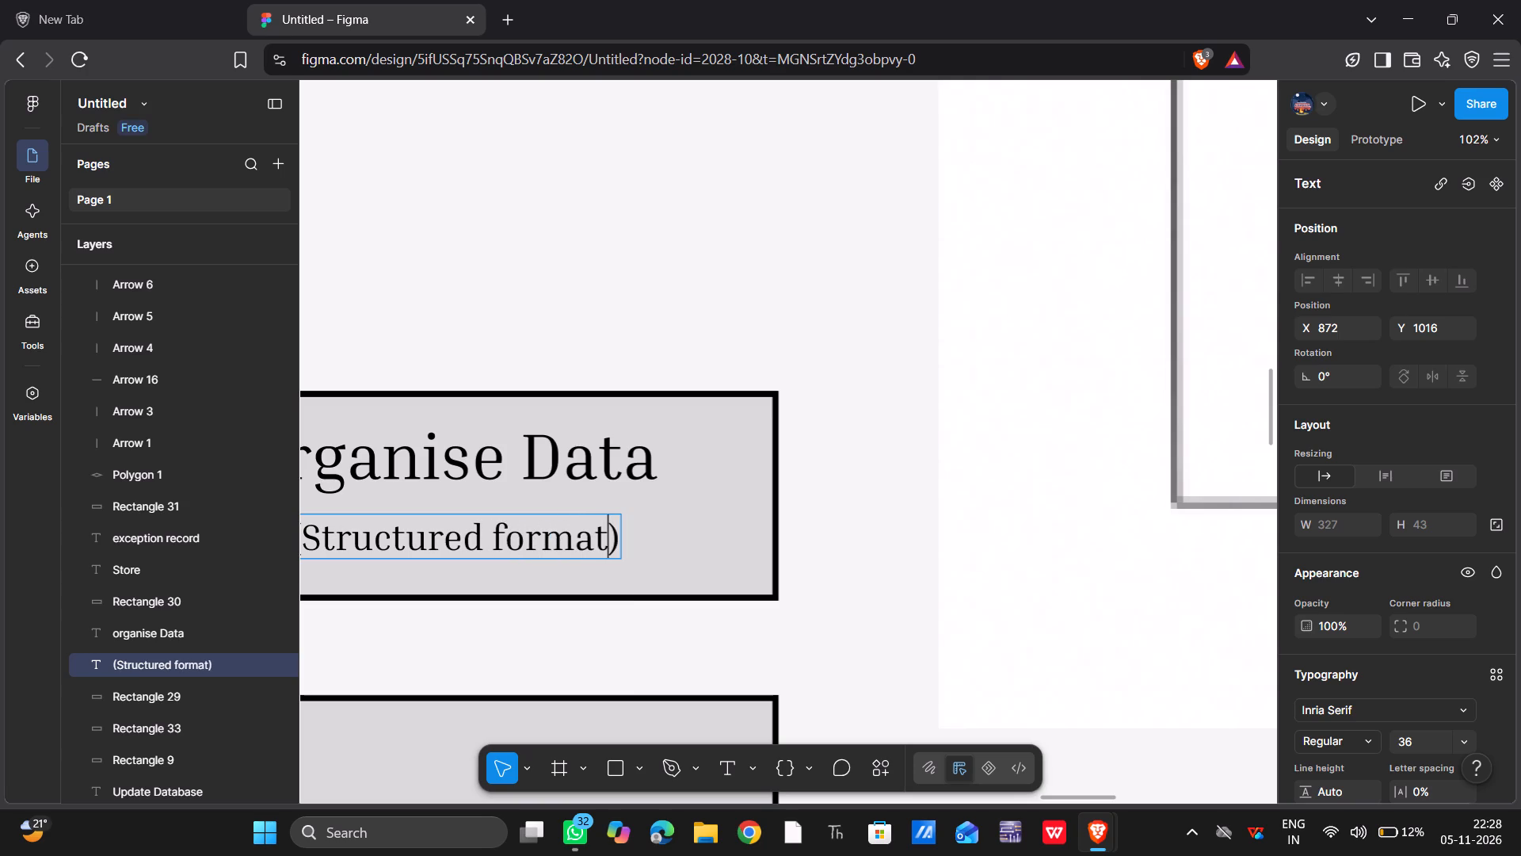
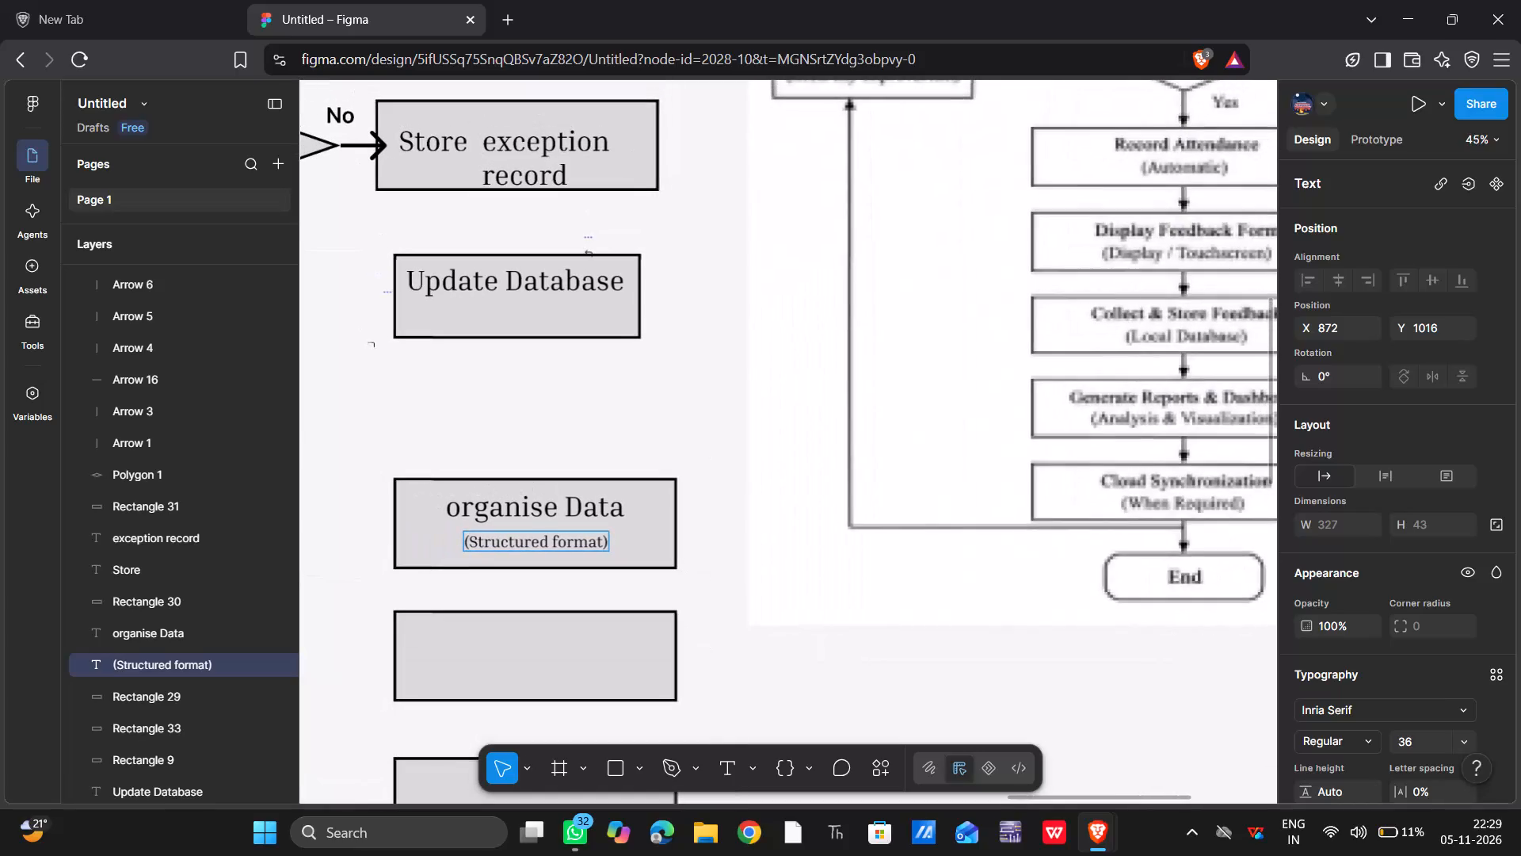
Add the text label "System Analysis" in the empty box directly below the organise Data box.
scroll(600, 546, "left", 2)
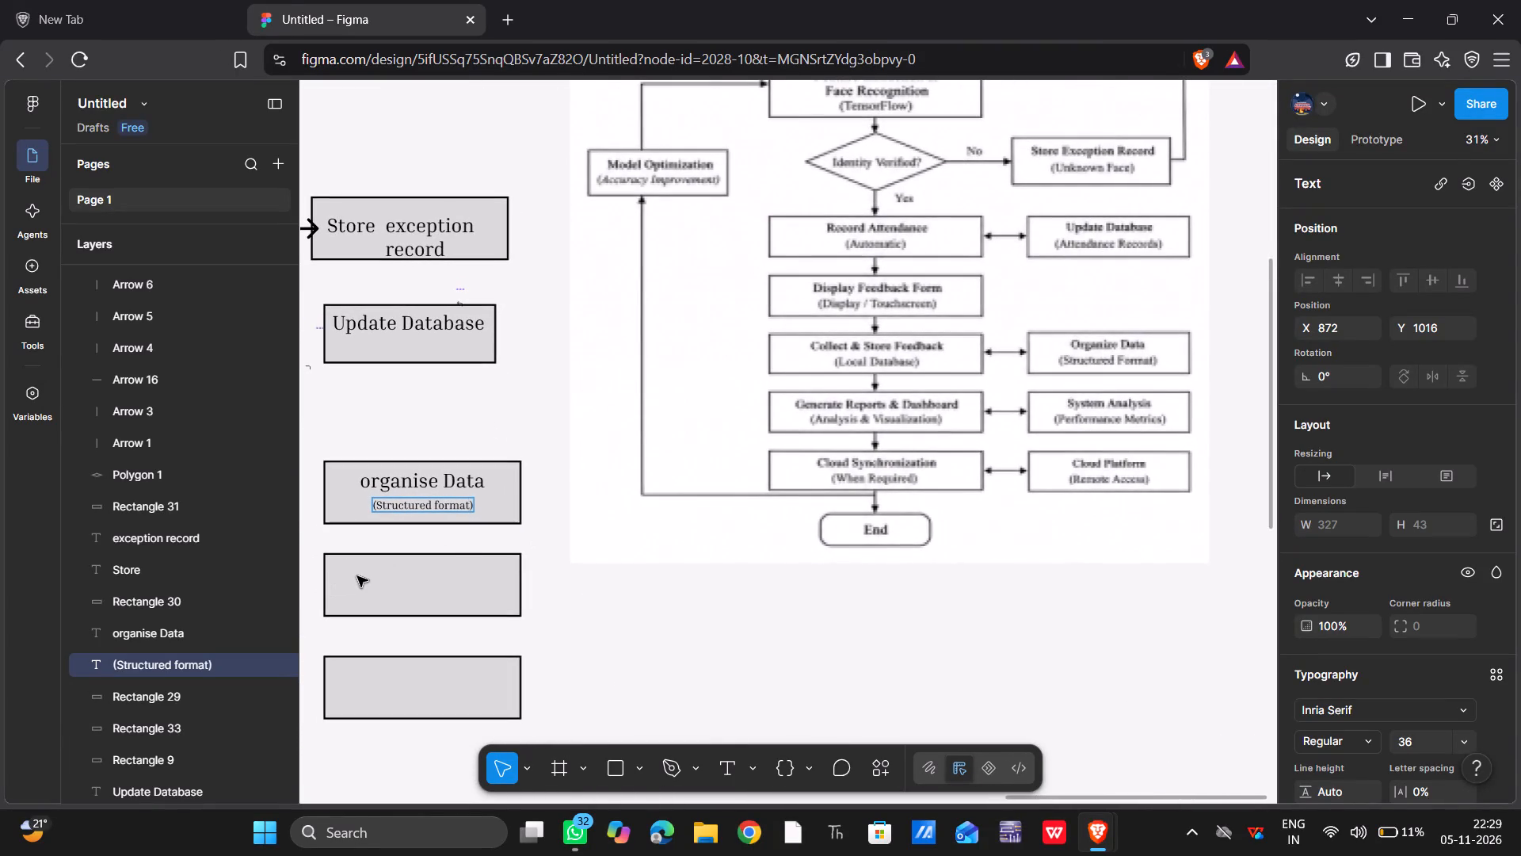
left_click(357, 576)
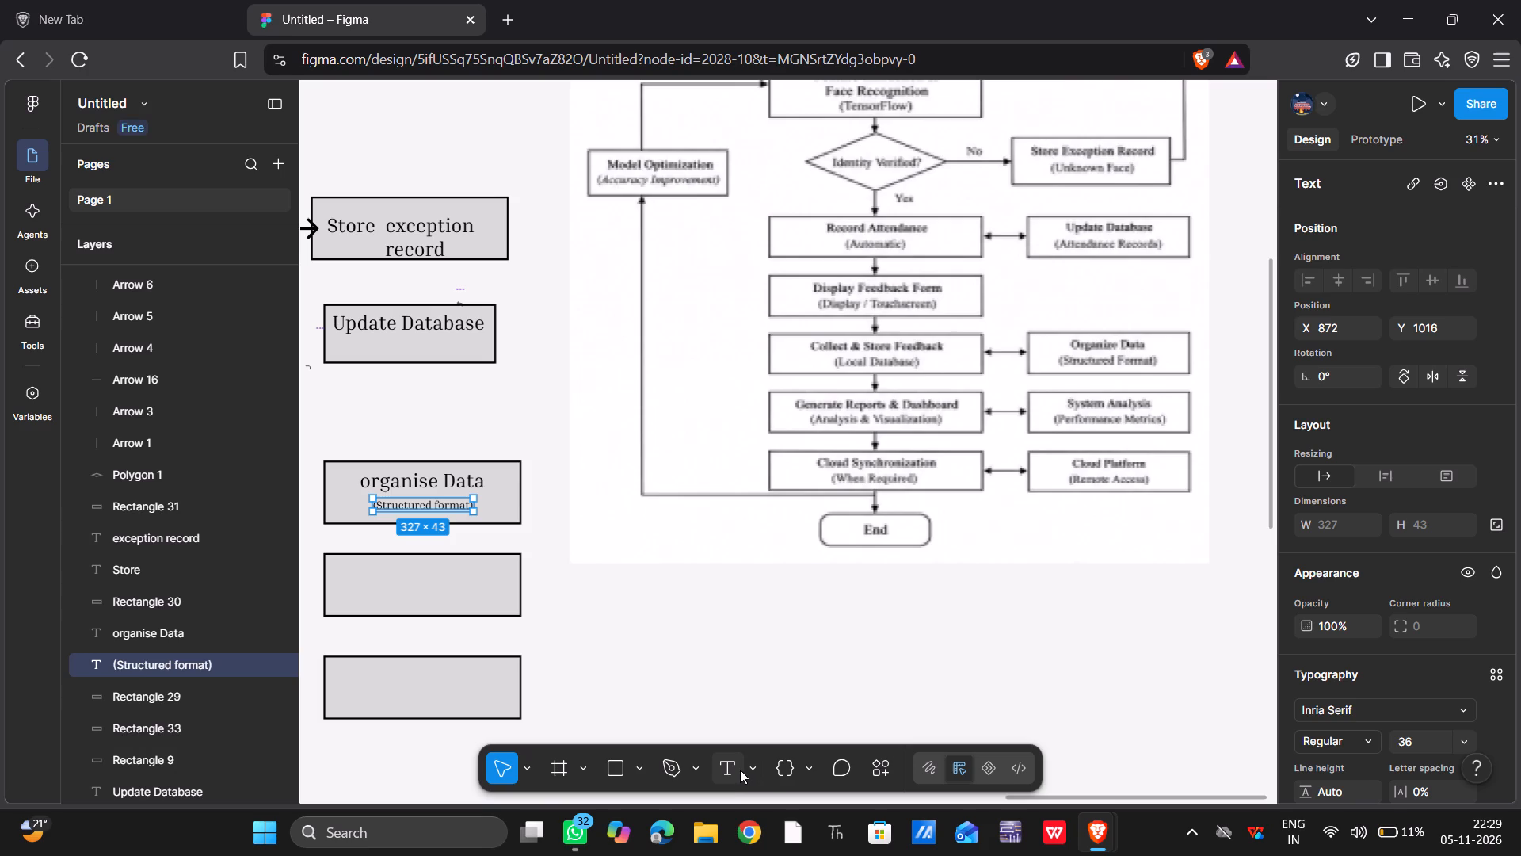
left_click(735, 770)
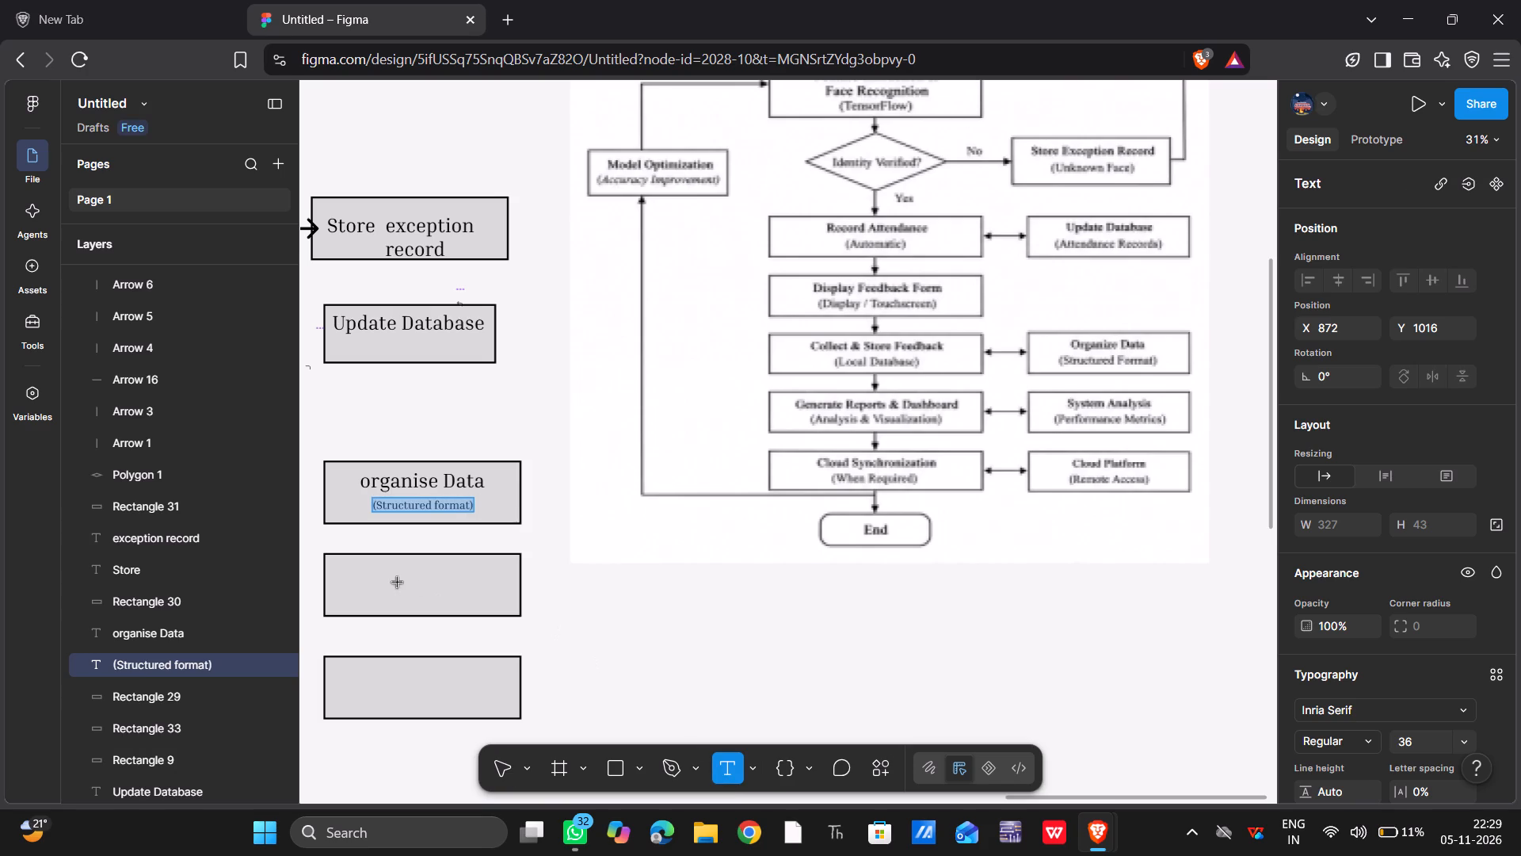
left_click(358, 567)
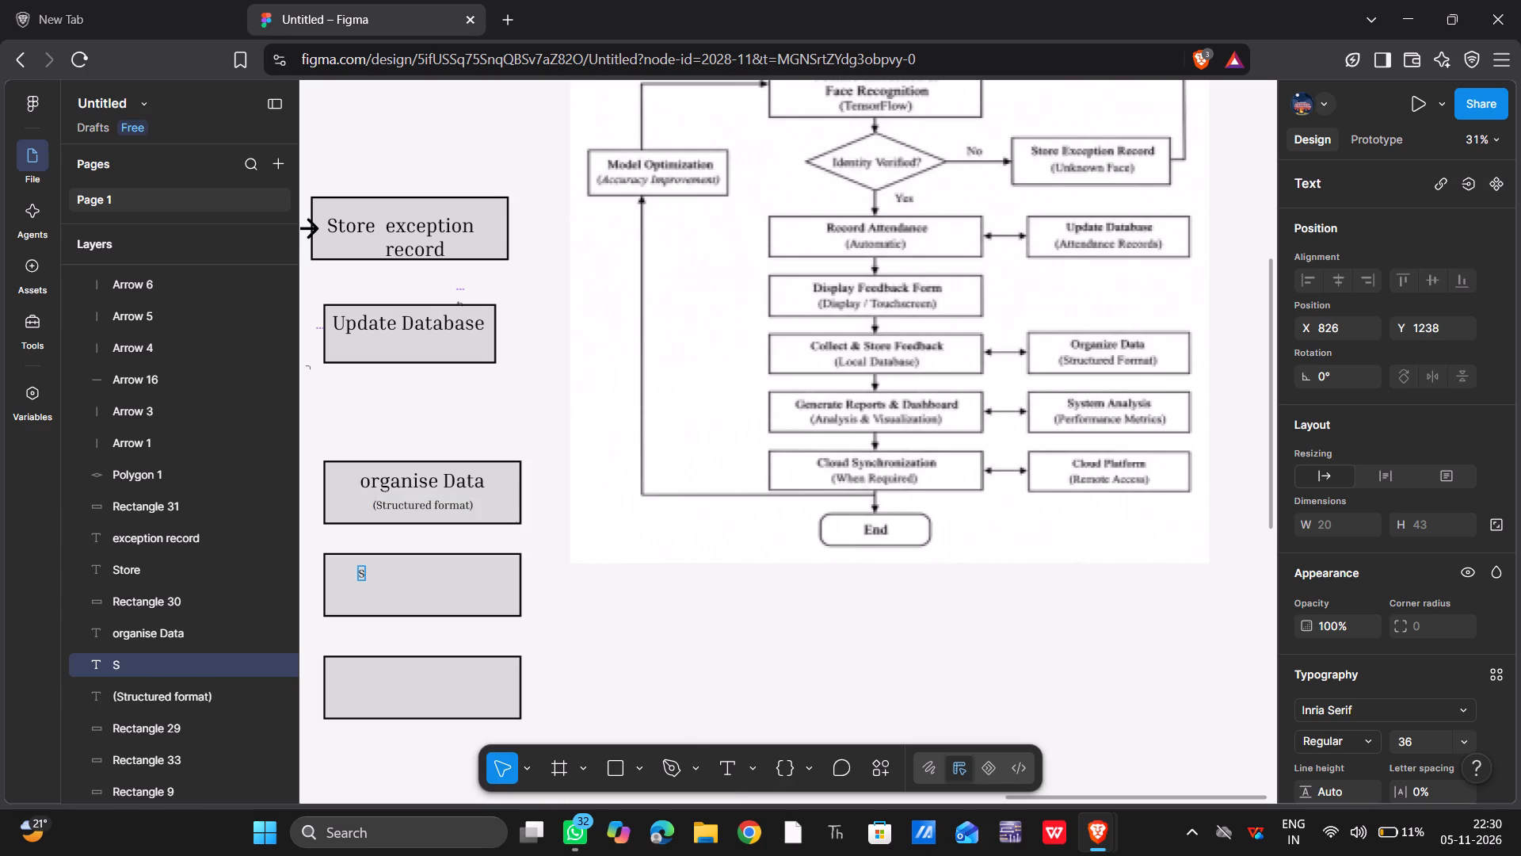
type("ystem")
key("space")
key("a")
type("nalysis")
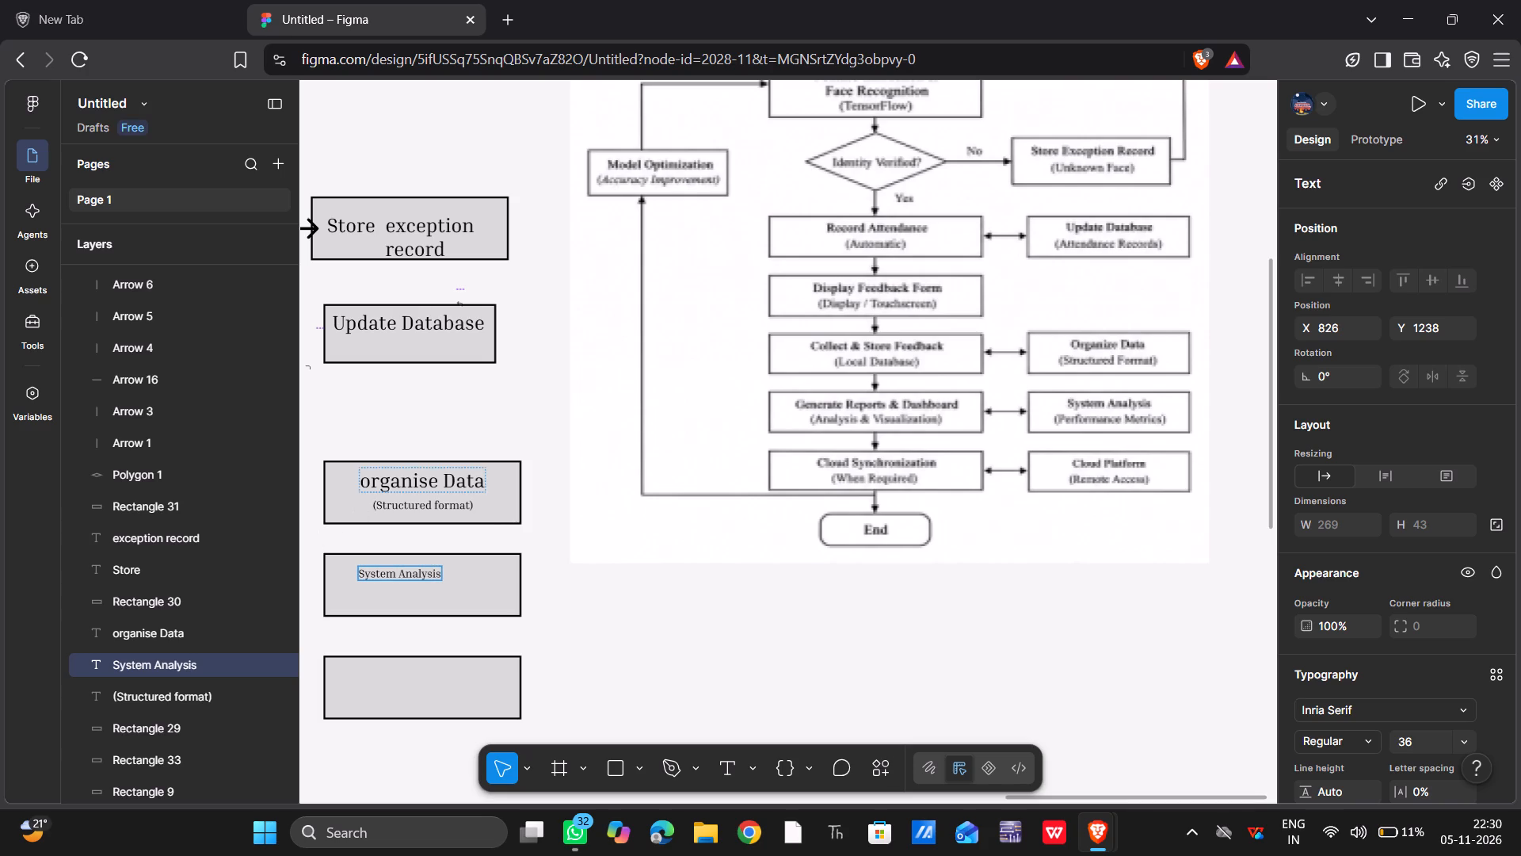
Compare the font size of the organise Data label with that of the System Analysis label.
double_click(368, 481)
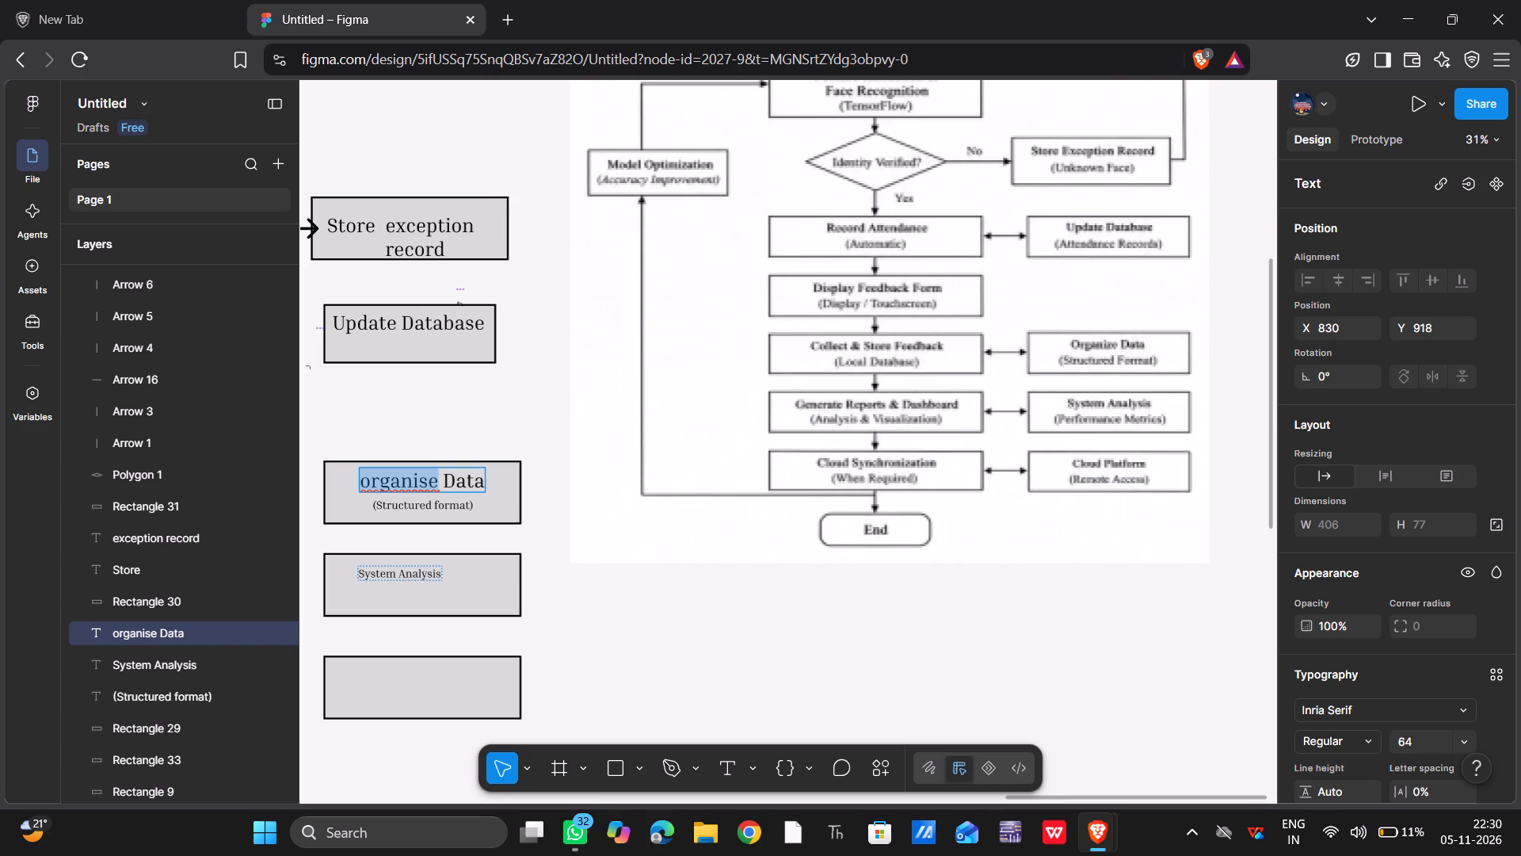
left_click_drag(360, 574, 493, 600)
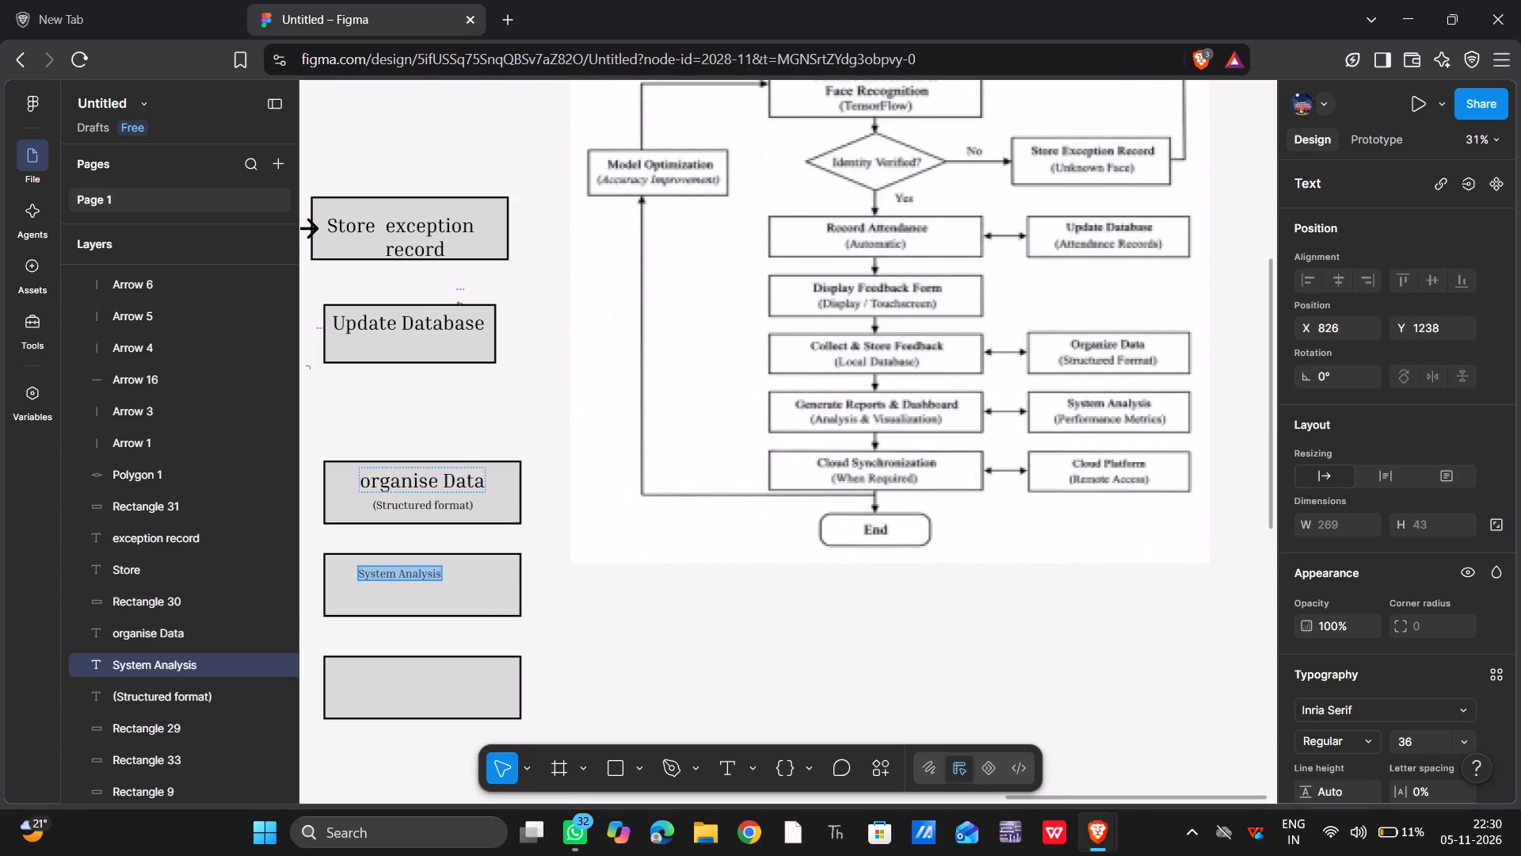
left_click_drag(363, 481, 541, 492)
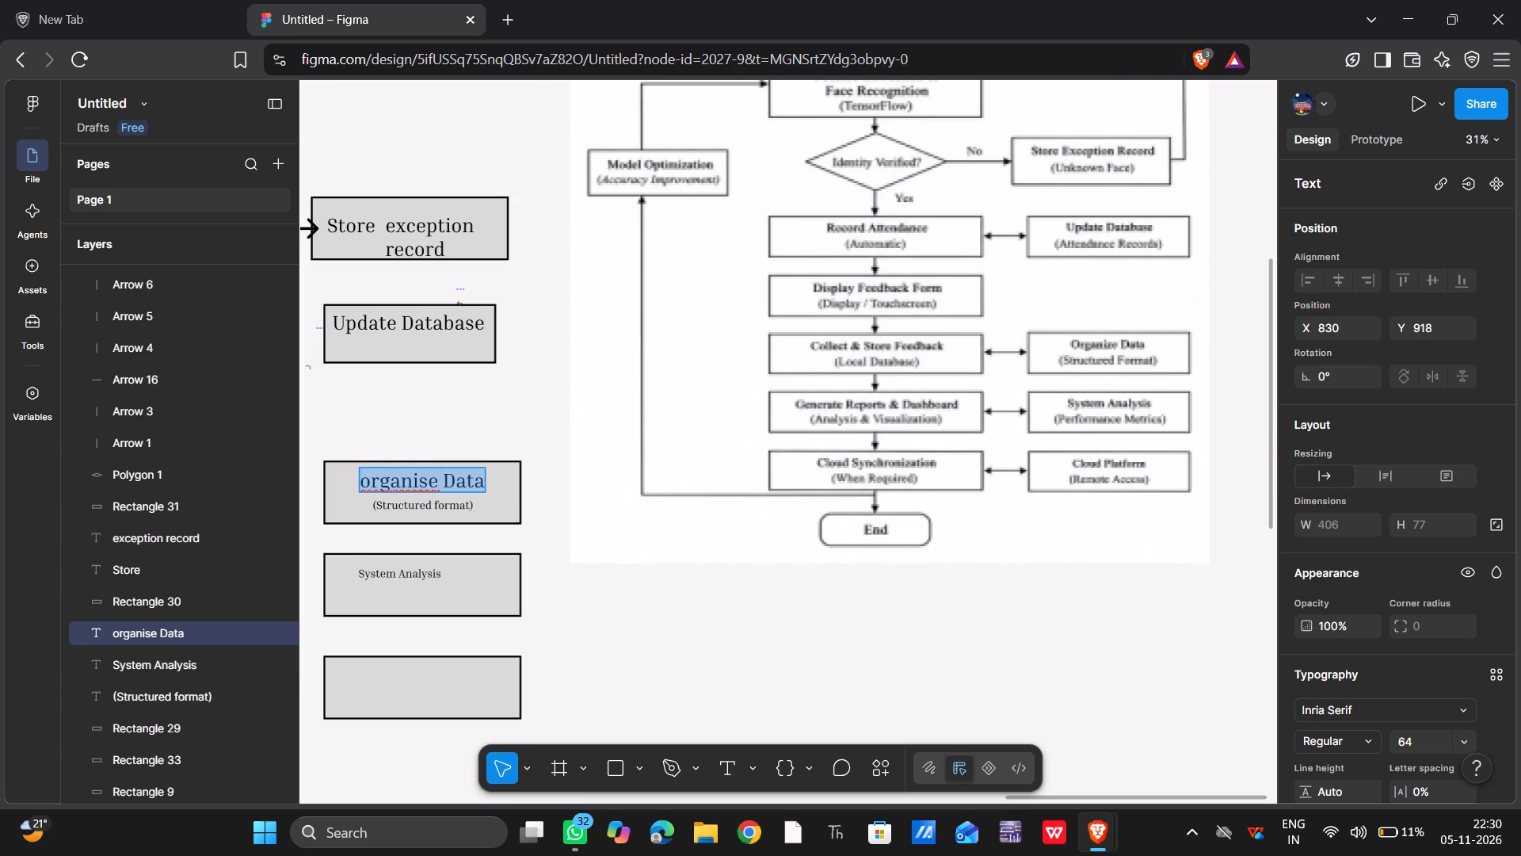
left_click_drag(541, 492, 256, 510)
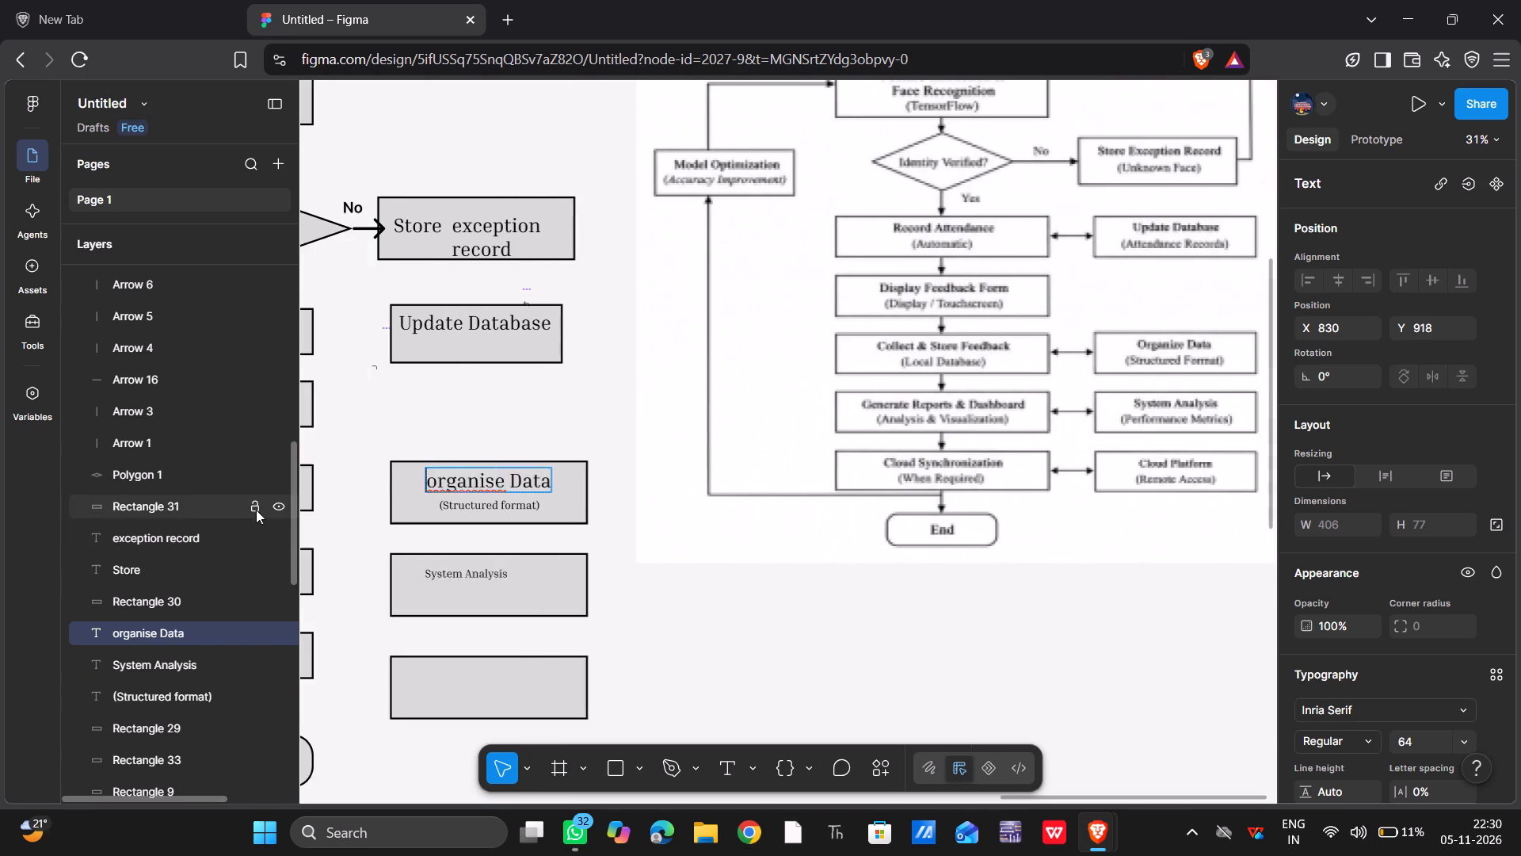
left_click_drag(256, 510, 579, 574)
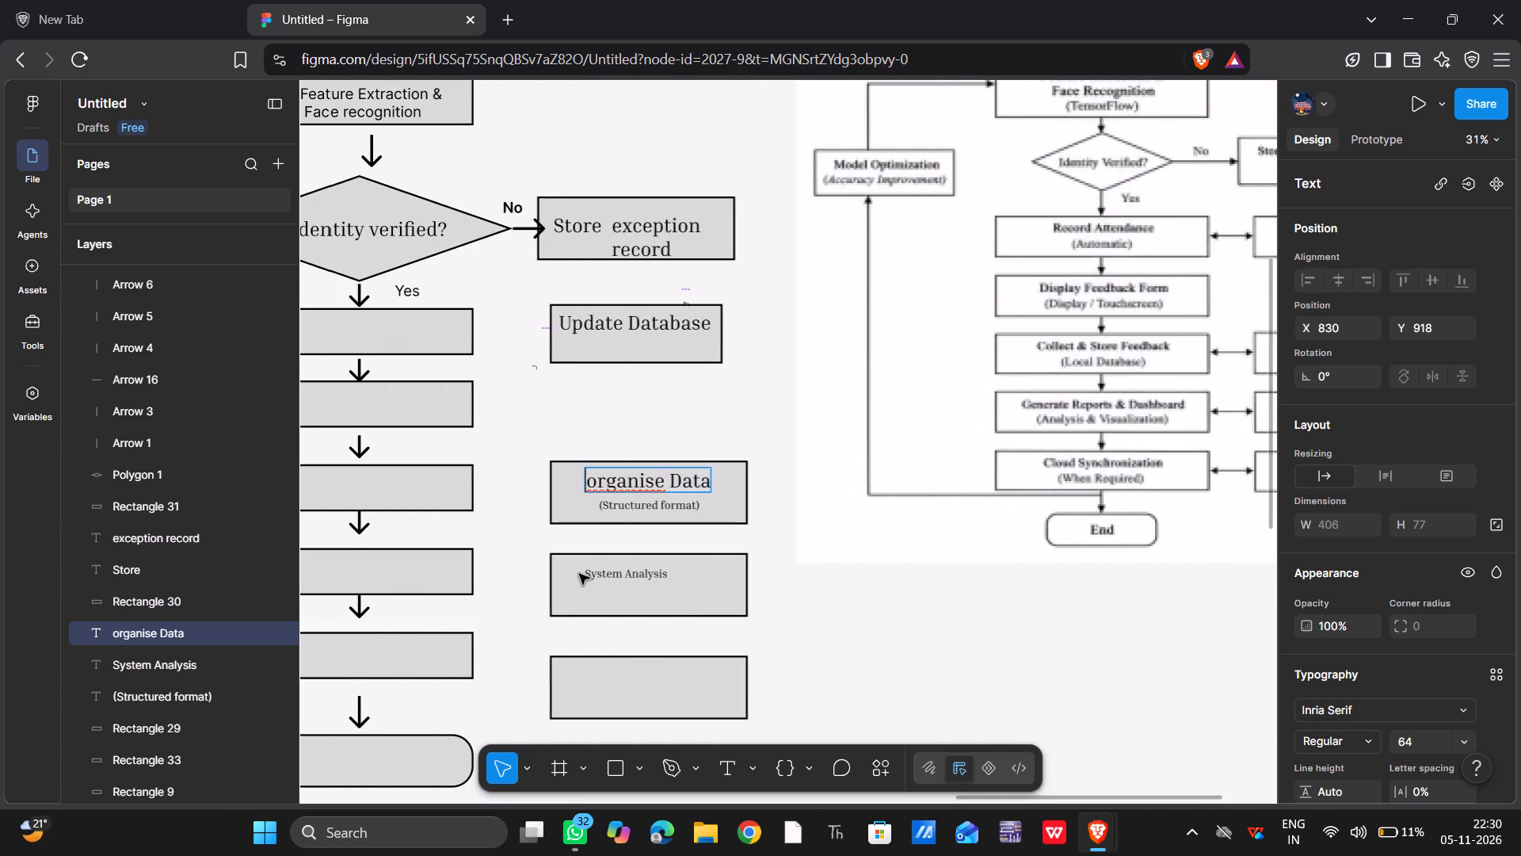
left_click_drag(579, 574, 655, 575)
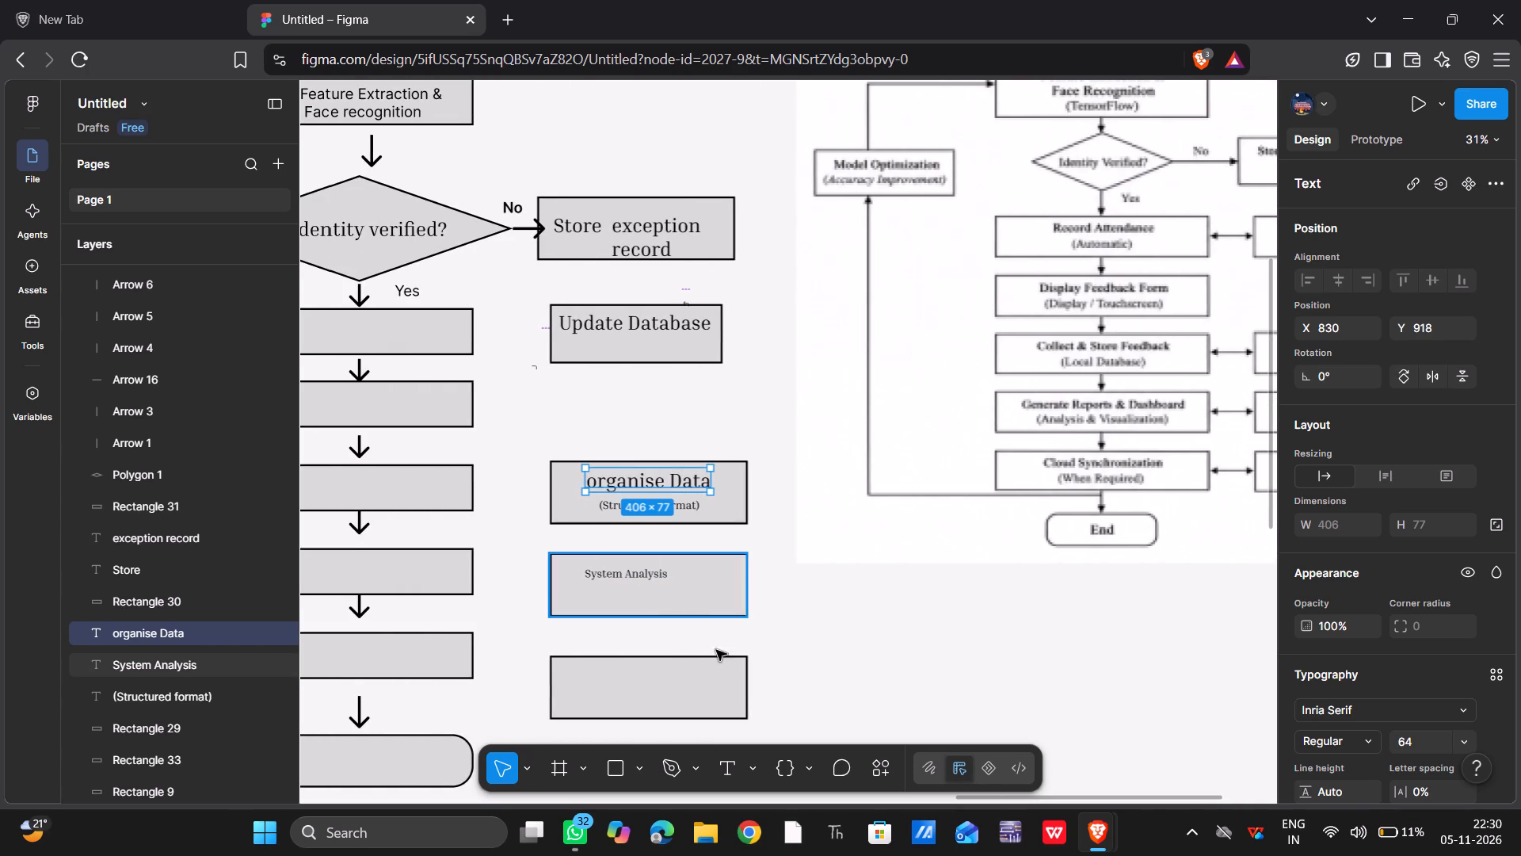
left_click_drag(897, 665, 599, 566)
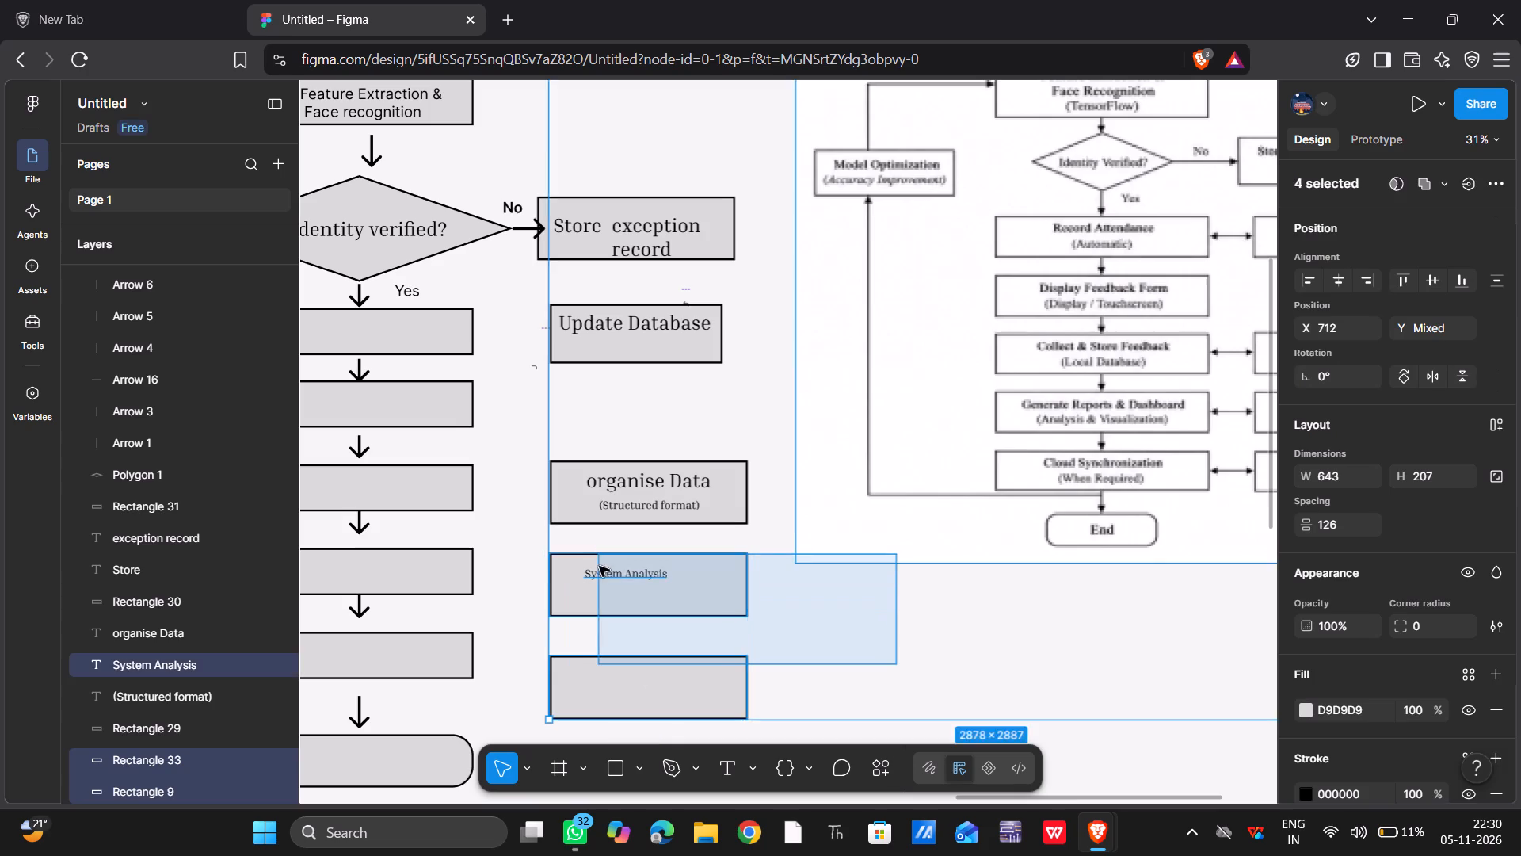
left_click_drag(599, 566, 765, 623)
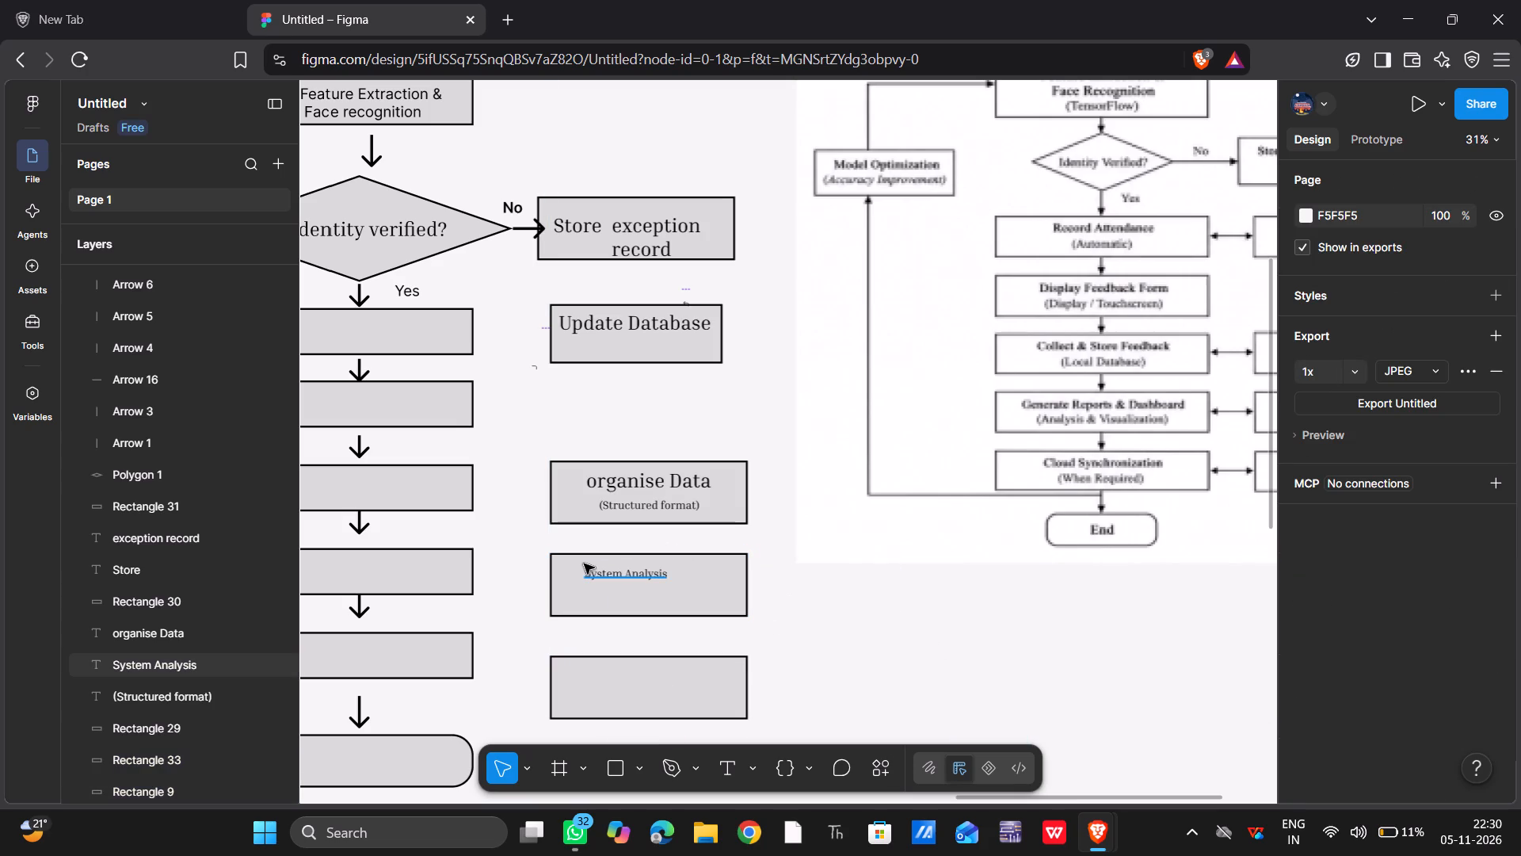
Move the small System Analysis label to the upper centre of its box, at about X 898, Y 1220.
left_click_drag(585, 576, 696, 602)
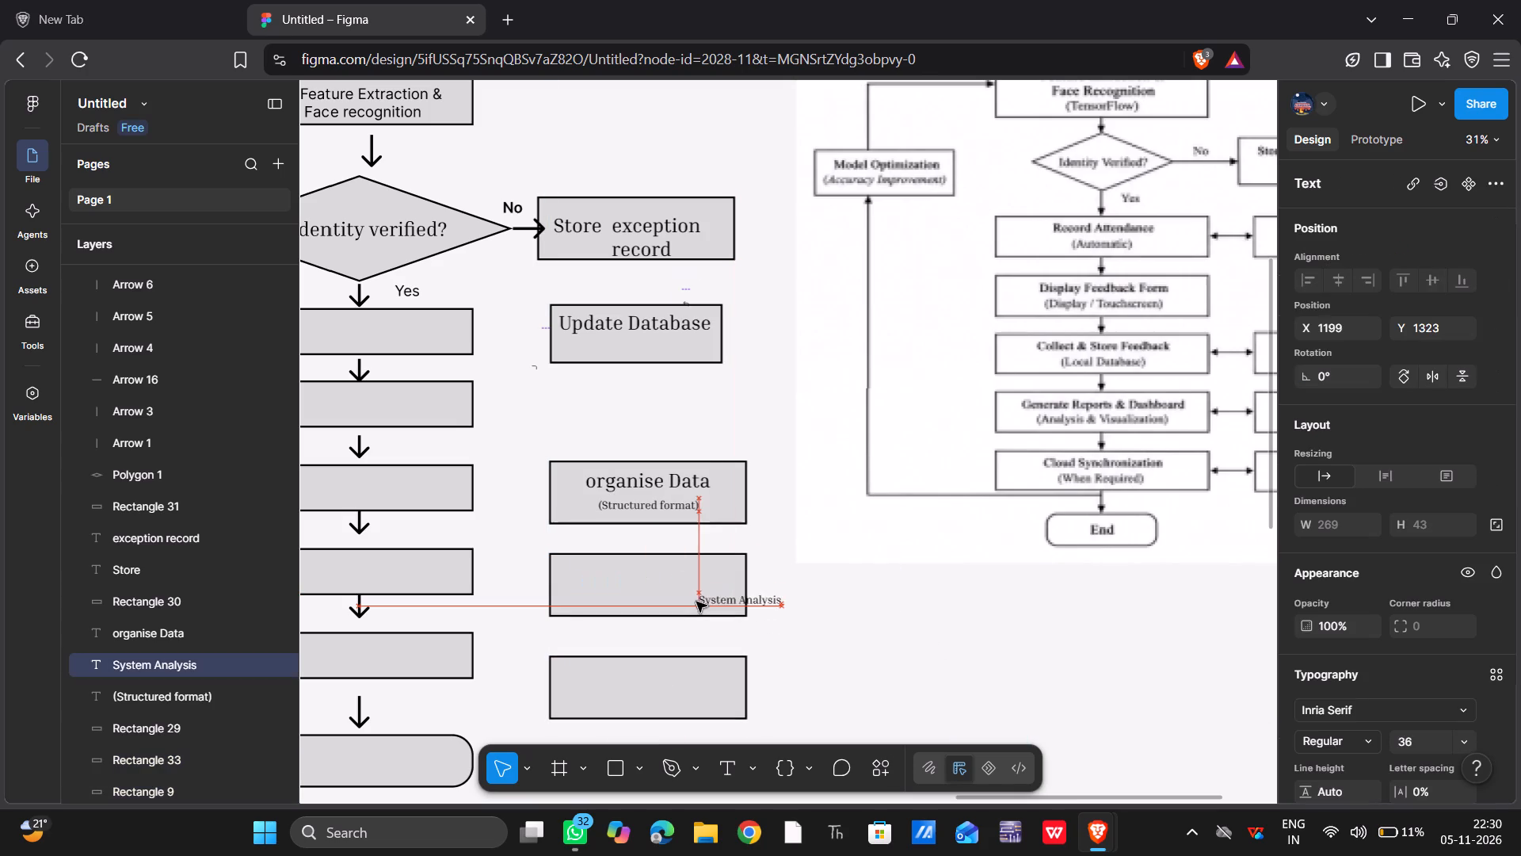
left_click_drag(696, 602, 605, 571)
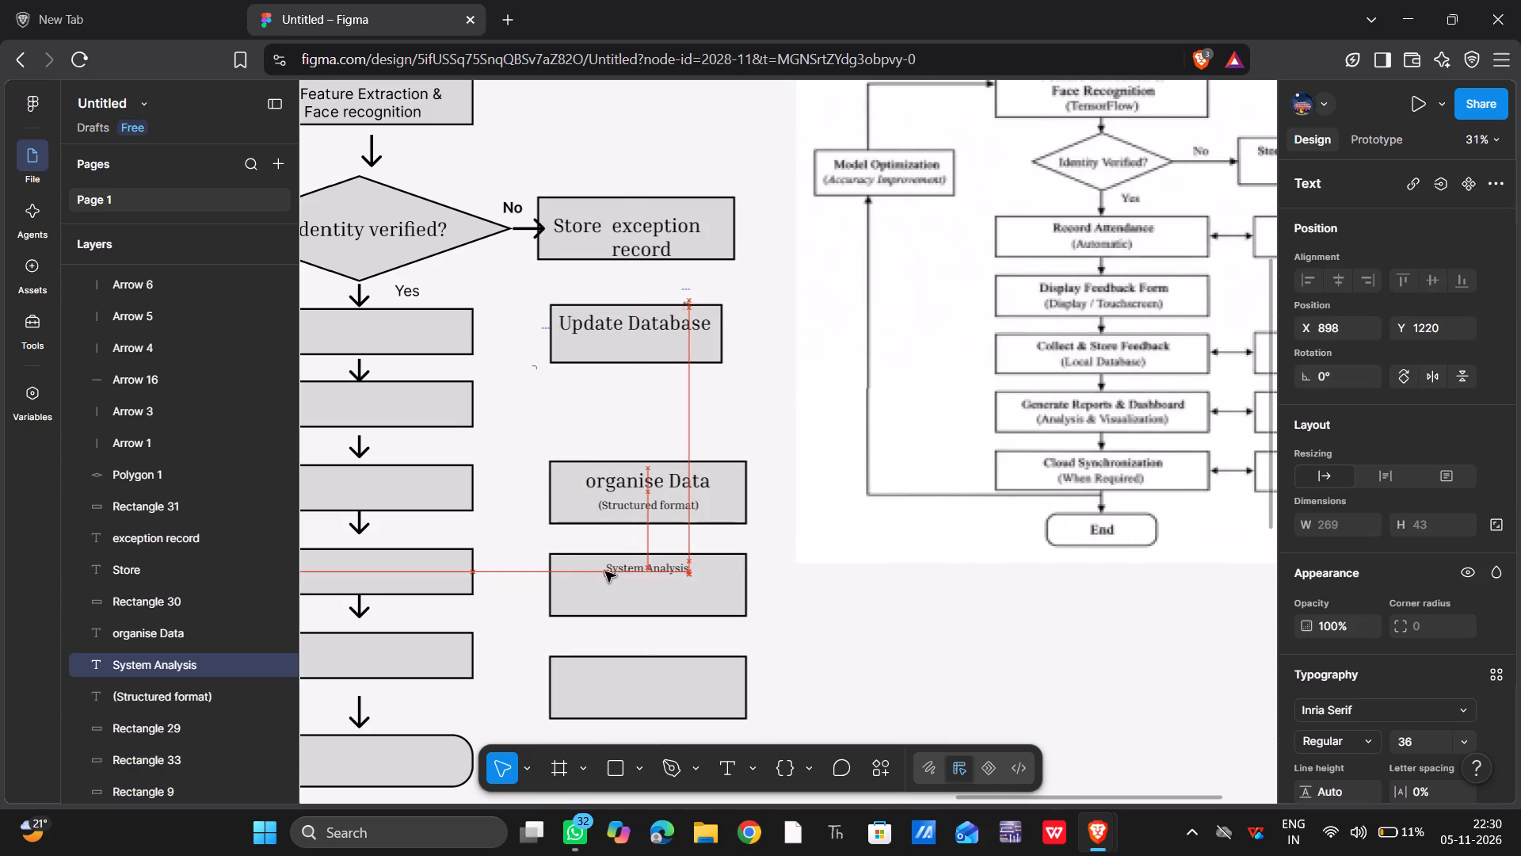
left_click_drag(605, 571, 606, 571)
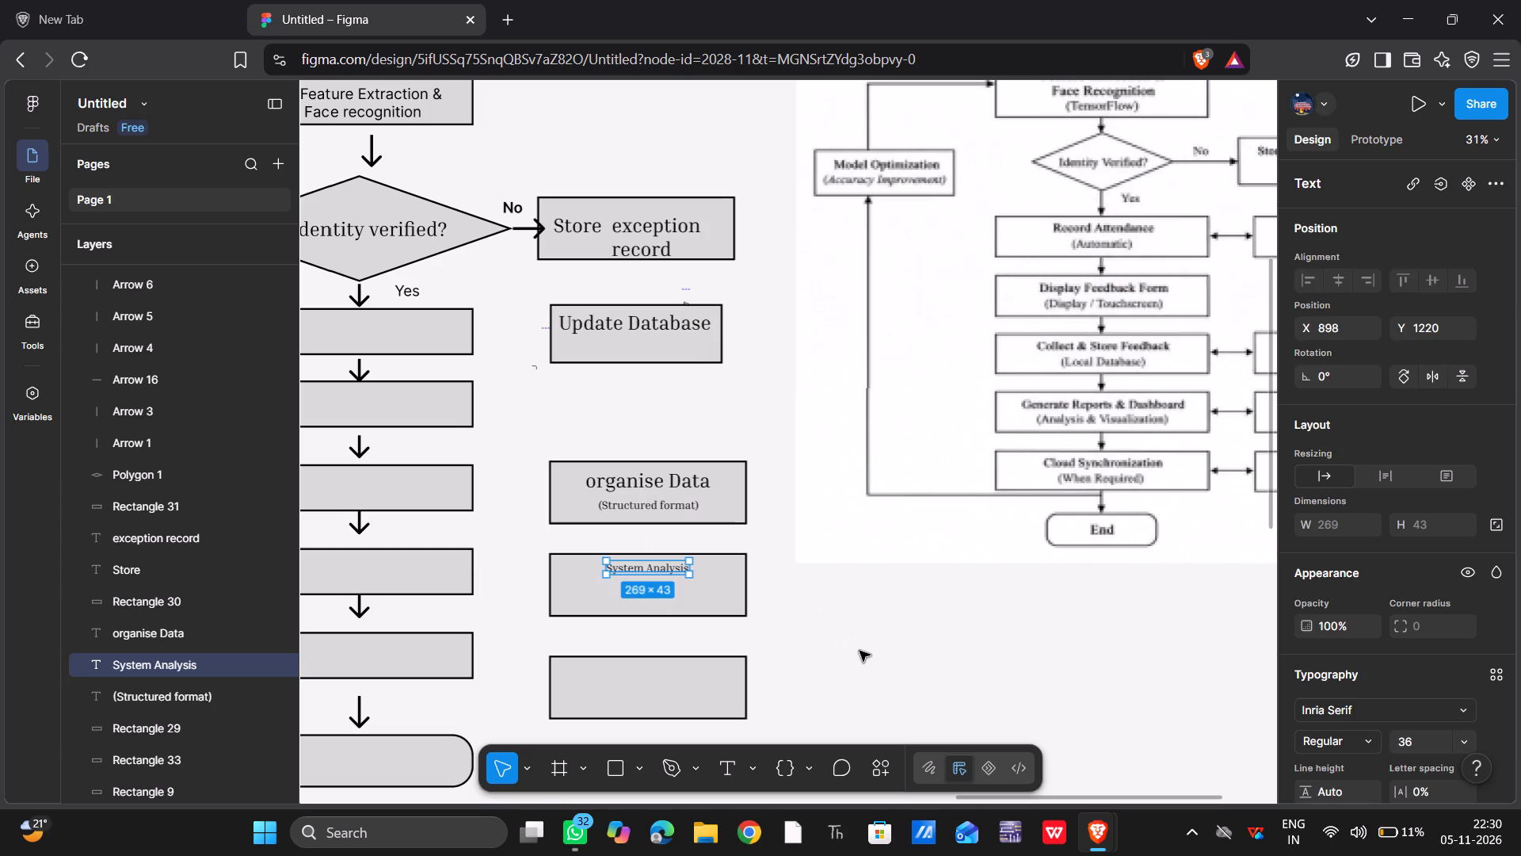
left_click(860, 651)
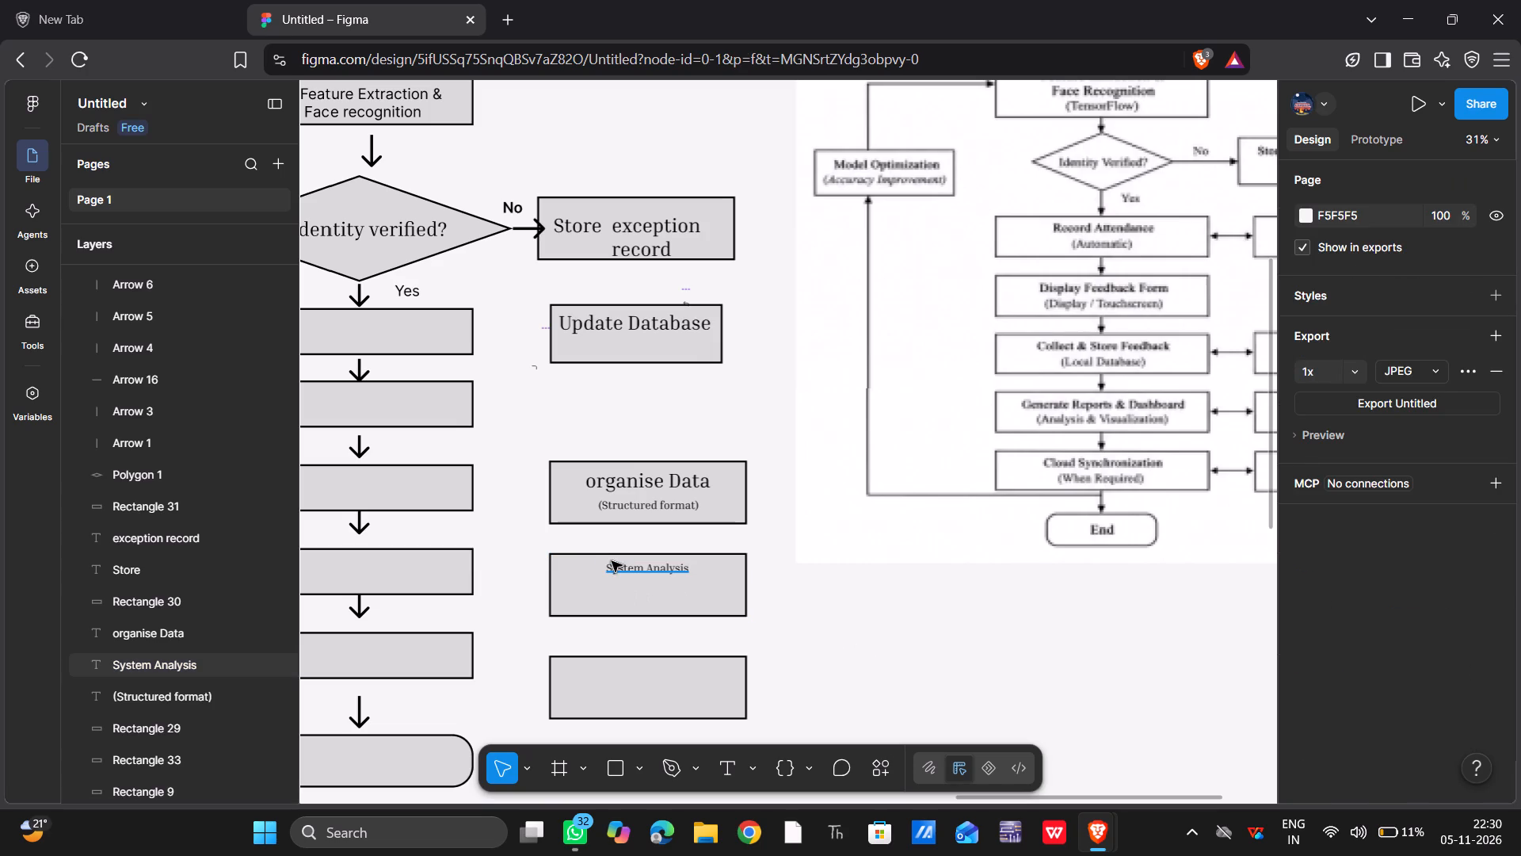
Set the font size of the System Analysis label to 64.
left_click(612, 565)
left_click_drag(612, 565, 712, 584)
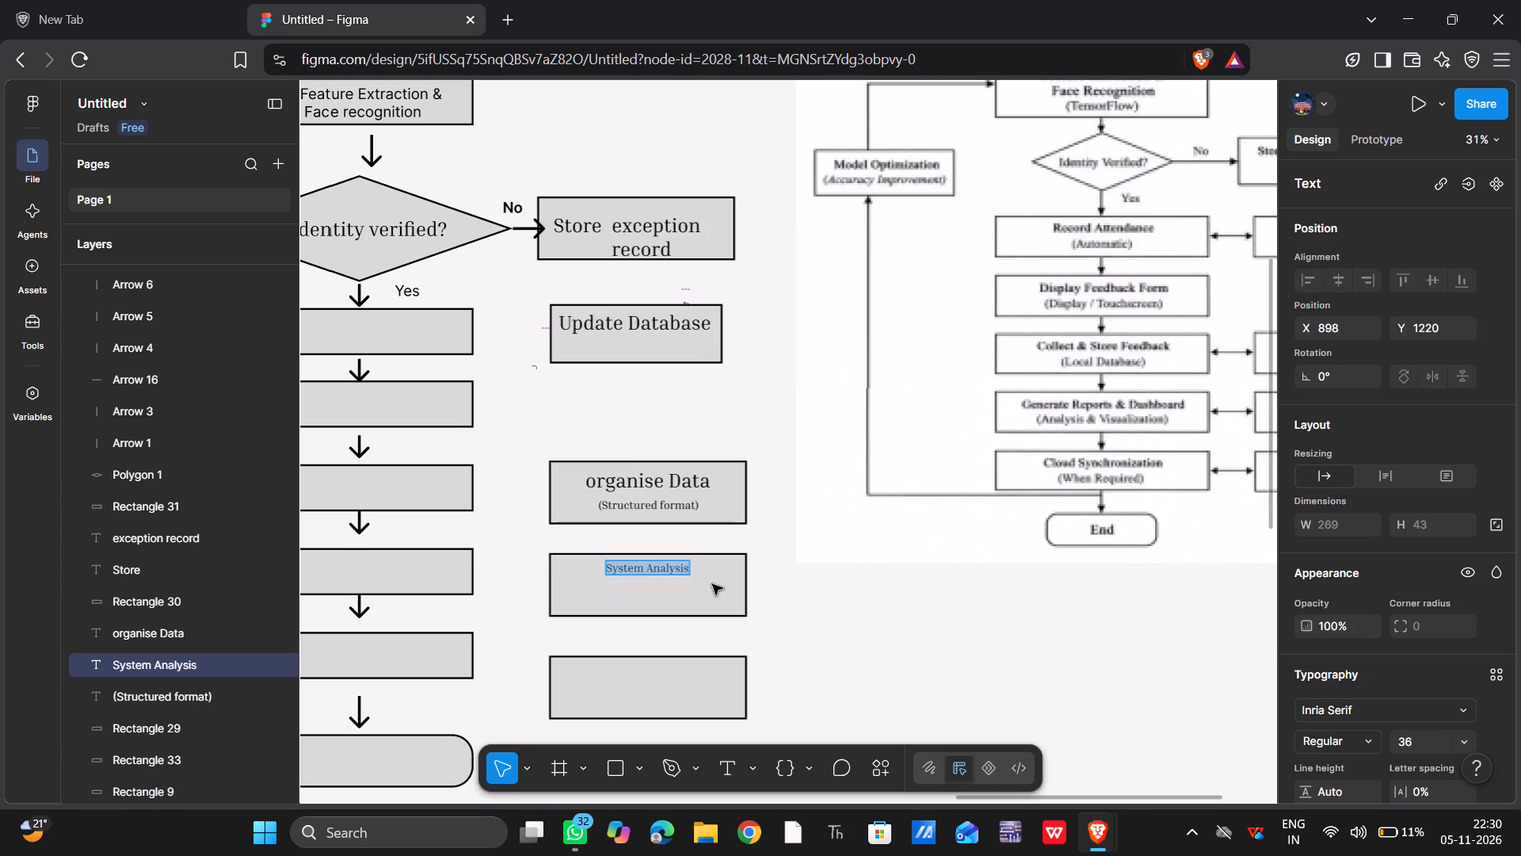
left_click(1459, 744)
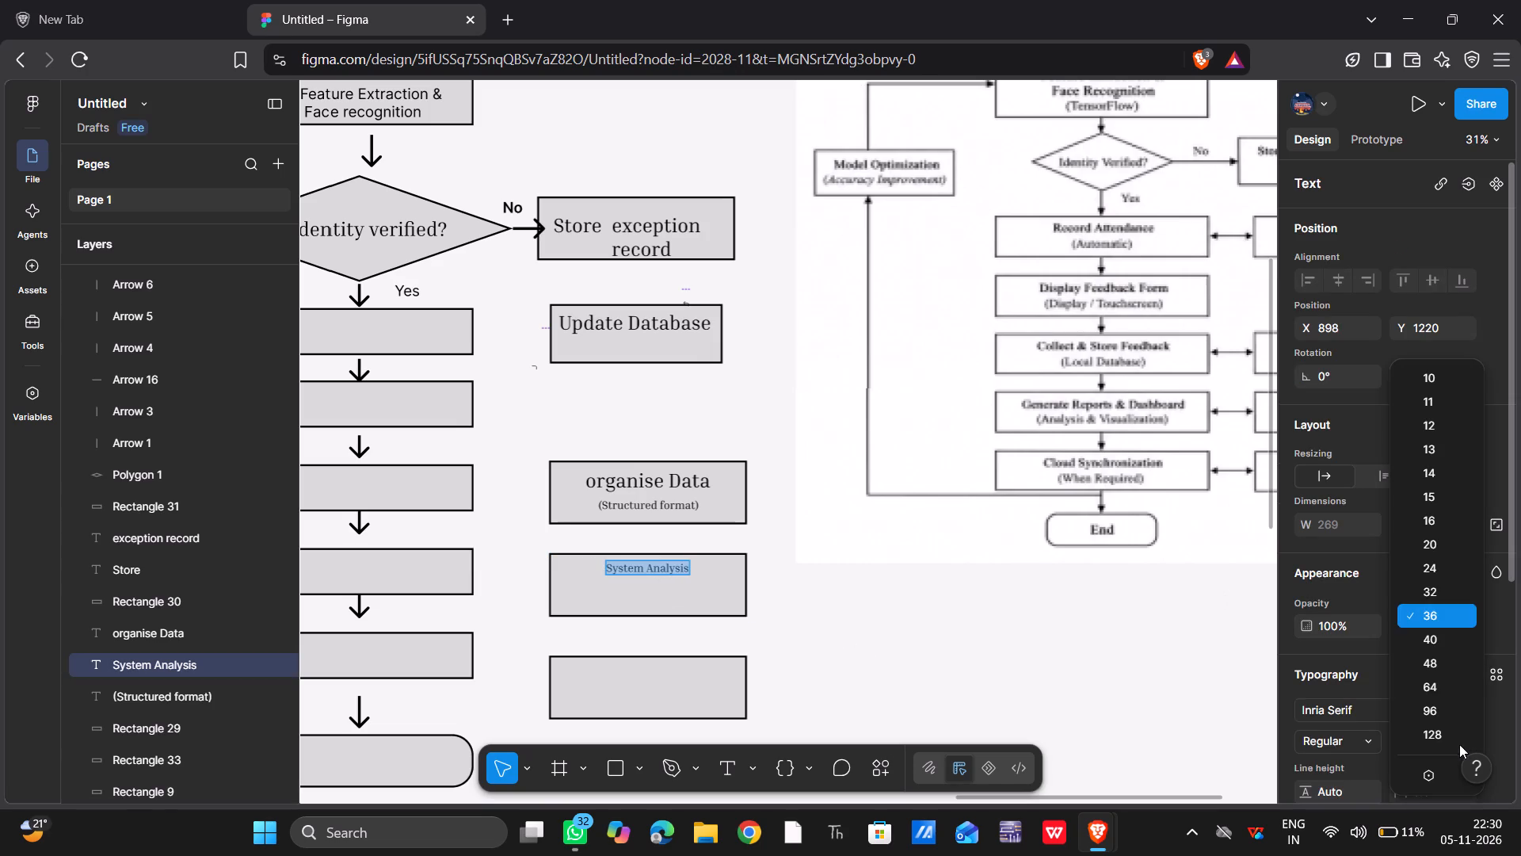
left_click(1437, 682)
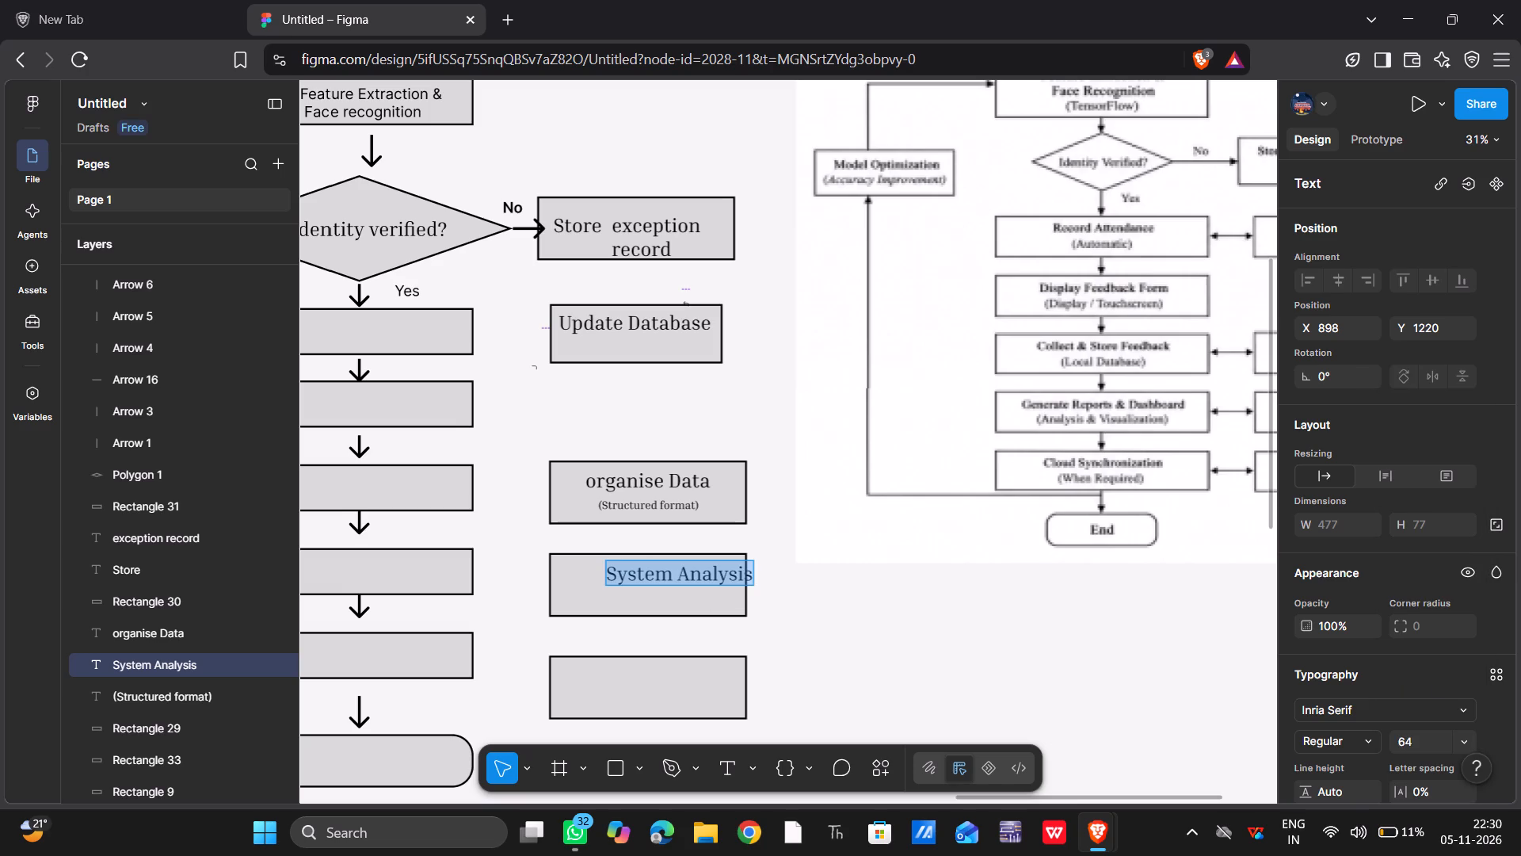
Centre the System Analysis label in the upper part of its box, at about X 795, Y 1216.
left_click_drag(658, 579, 615, 582)
left_click(615, 582)
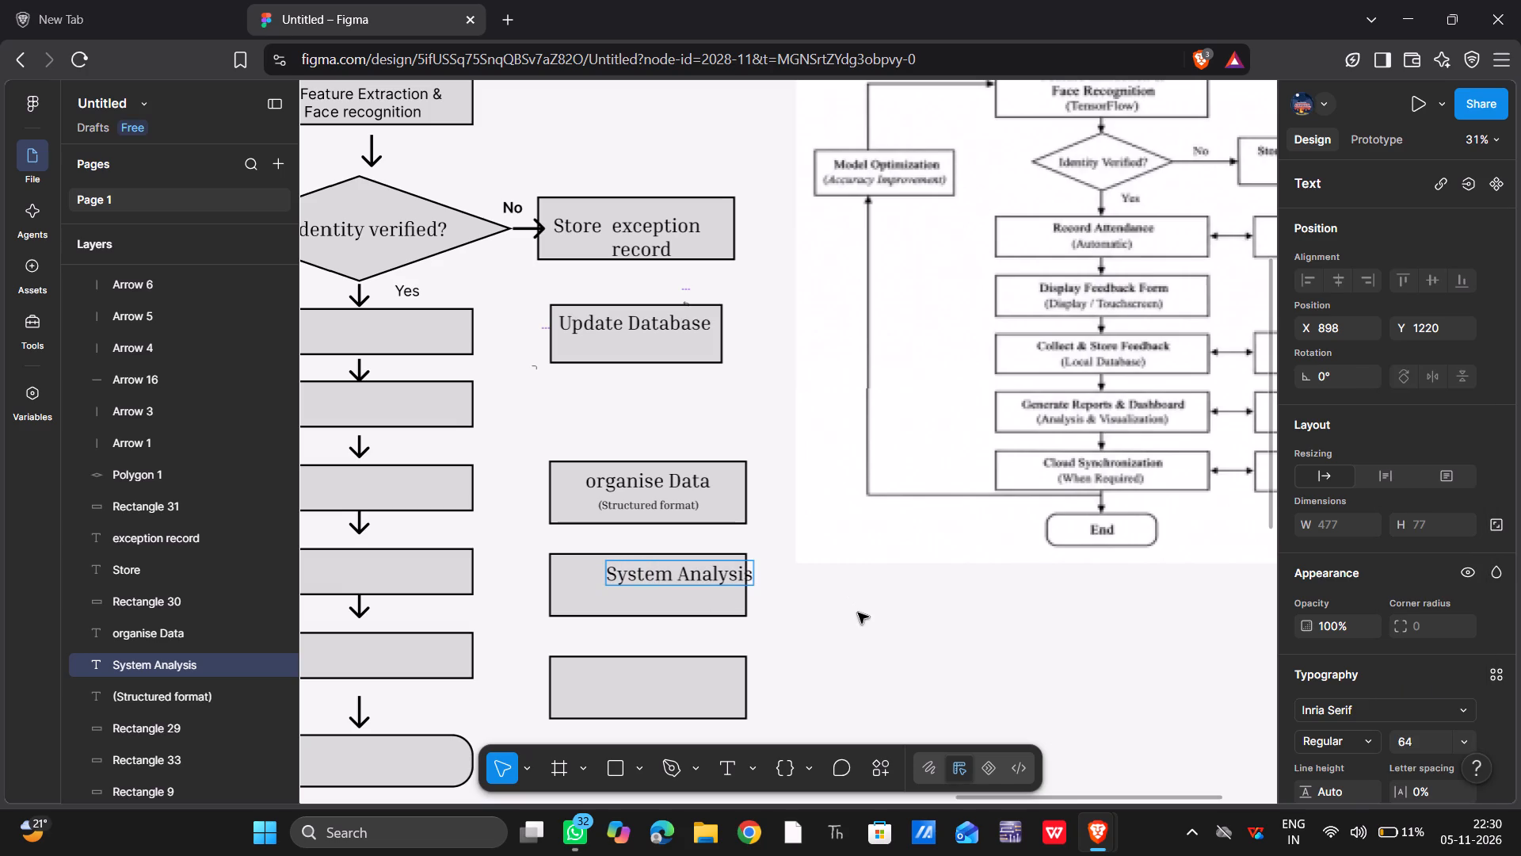
left_click(857, 614)
left_click_drag(695, 571, 659, 575)
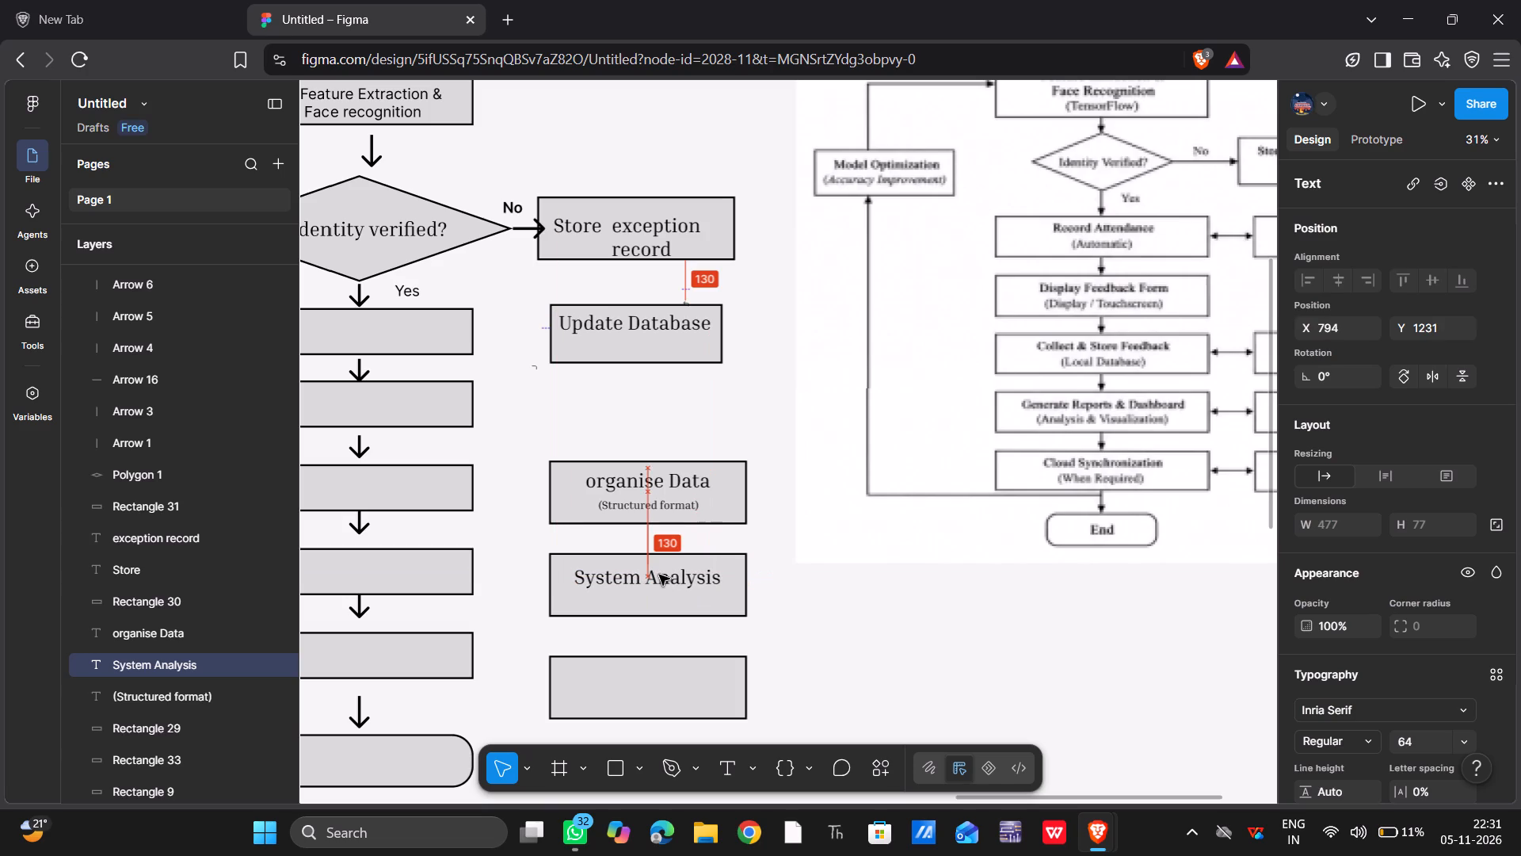
left_click_drag(659, 575, 663, 569)
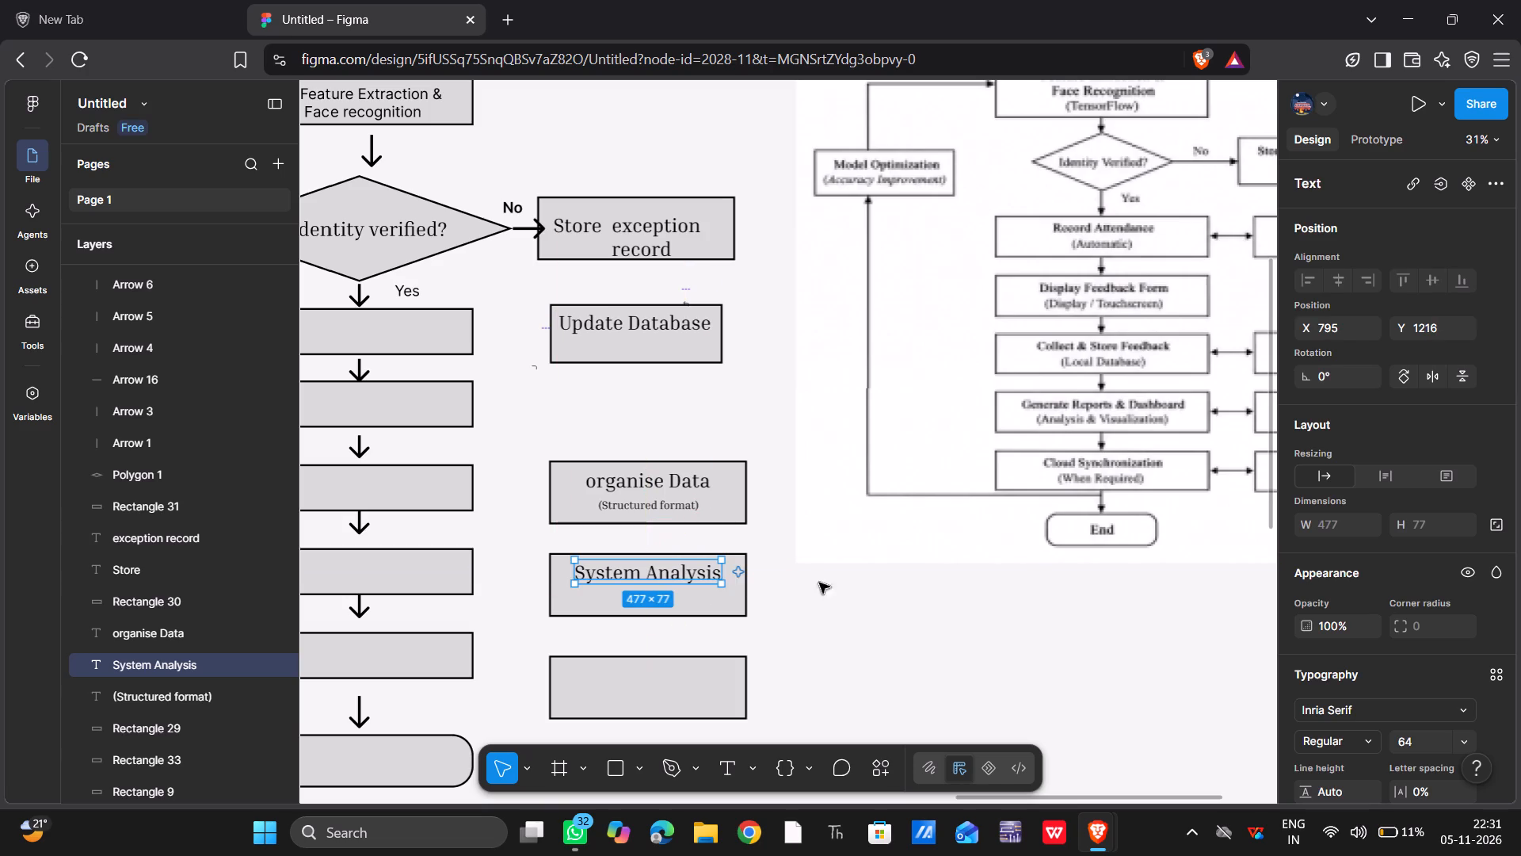
Check the System Analysis sublabel in the reference flowchart and copy the (Structured format) sublabel from the organise Data box.
scroll(907, 614, "left", 1)
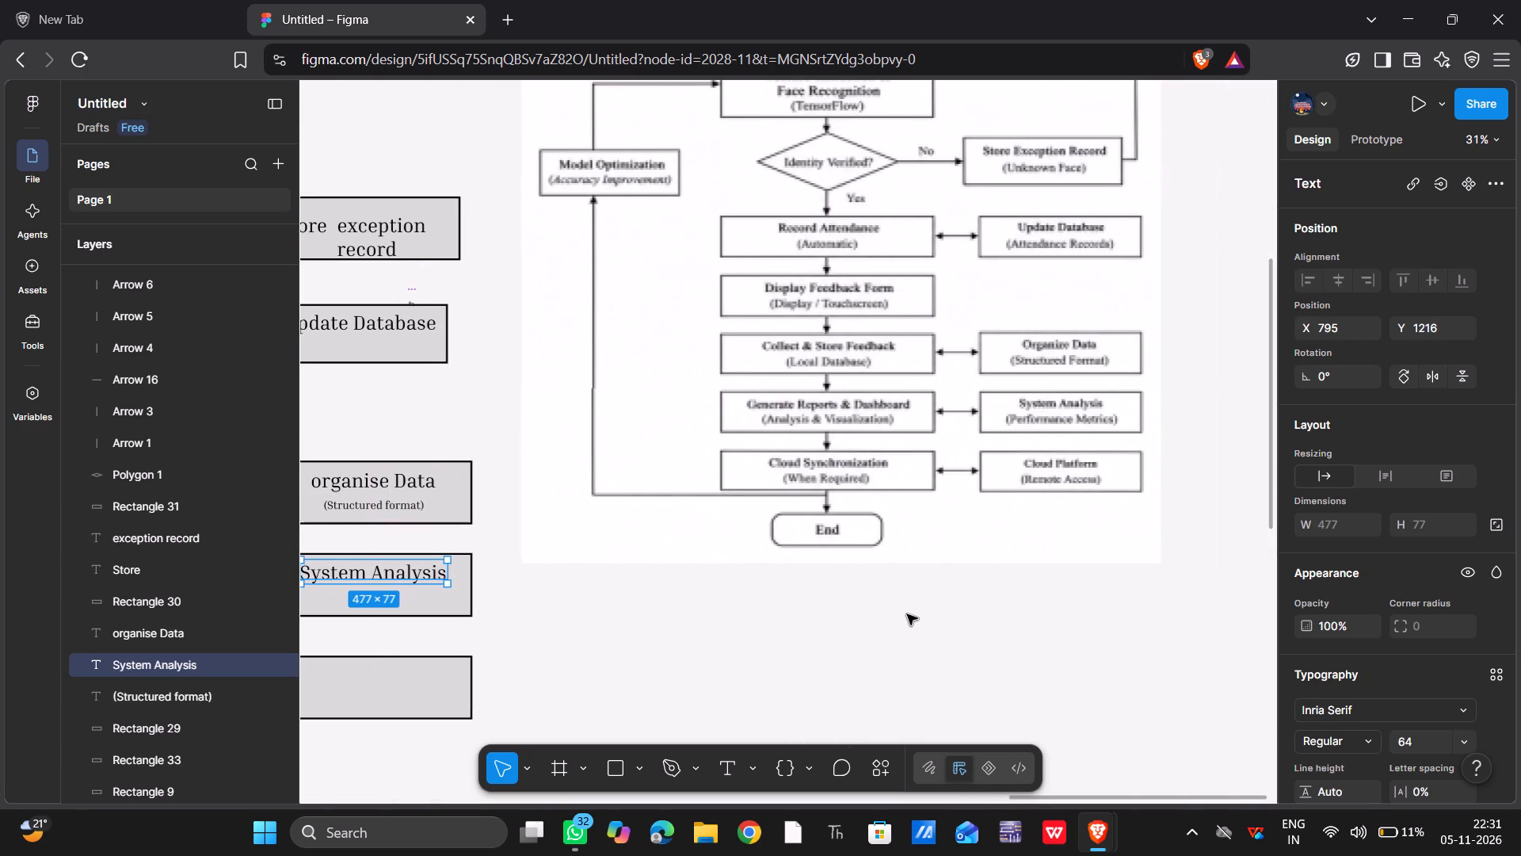
scroll(907, 614, "left", 1)
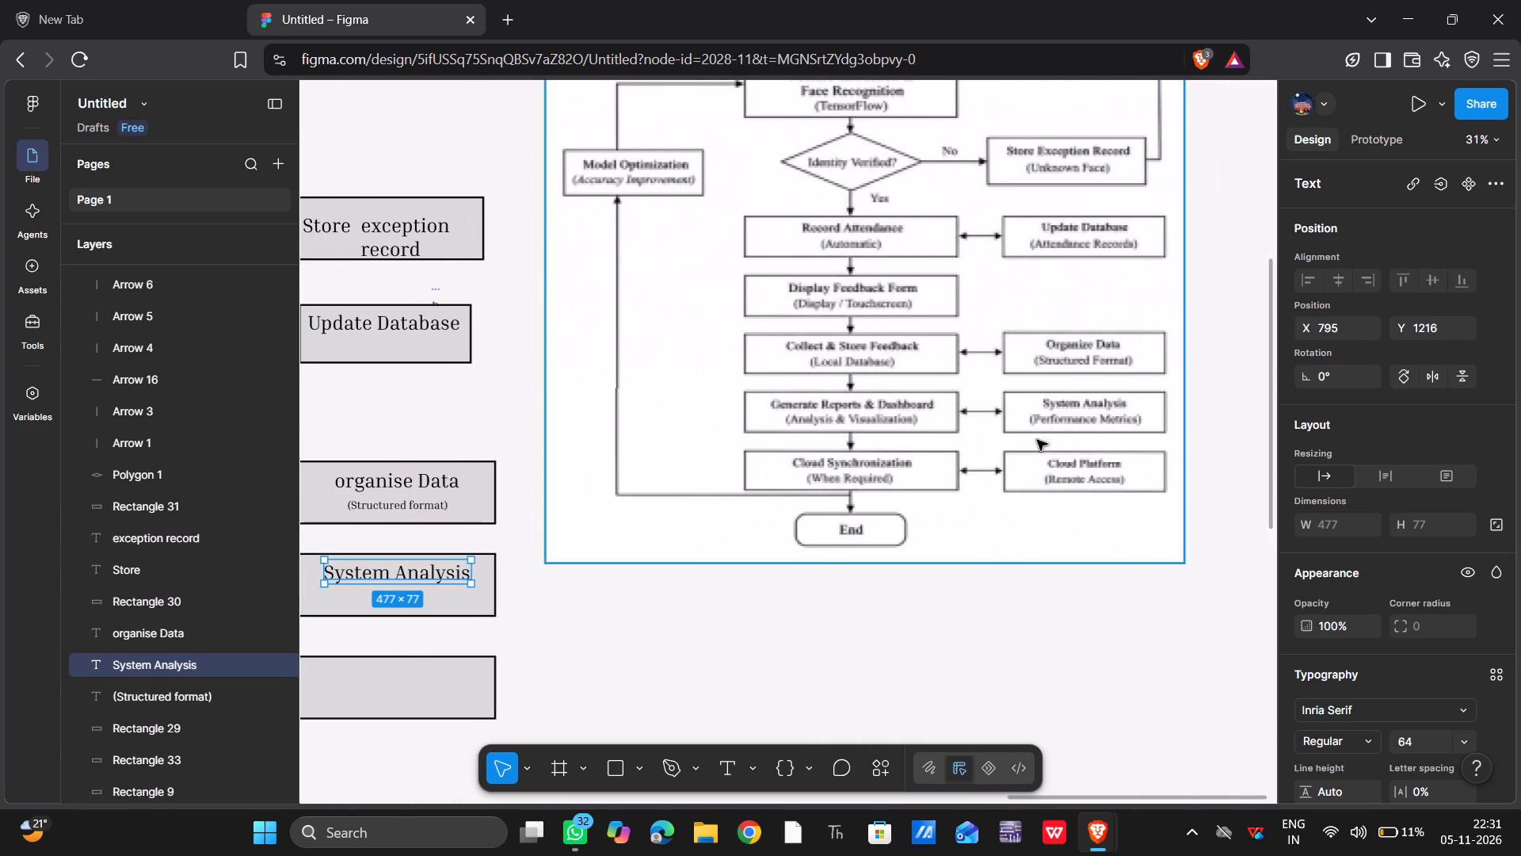
scroll(1056, 425, "left", 2)
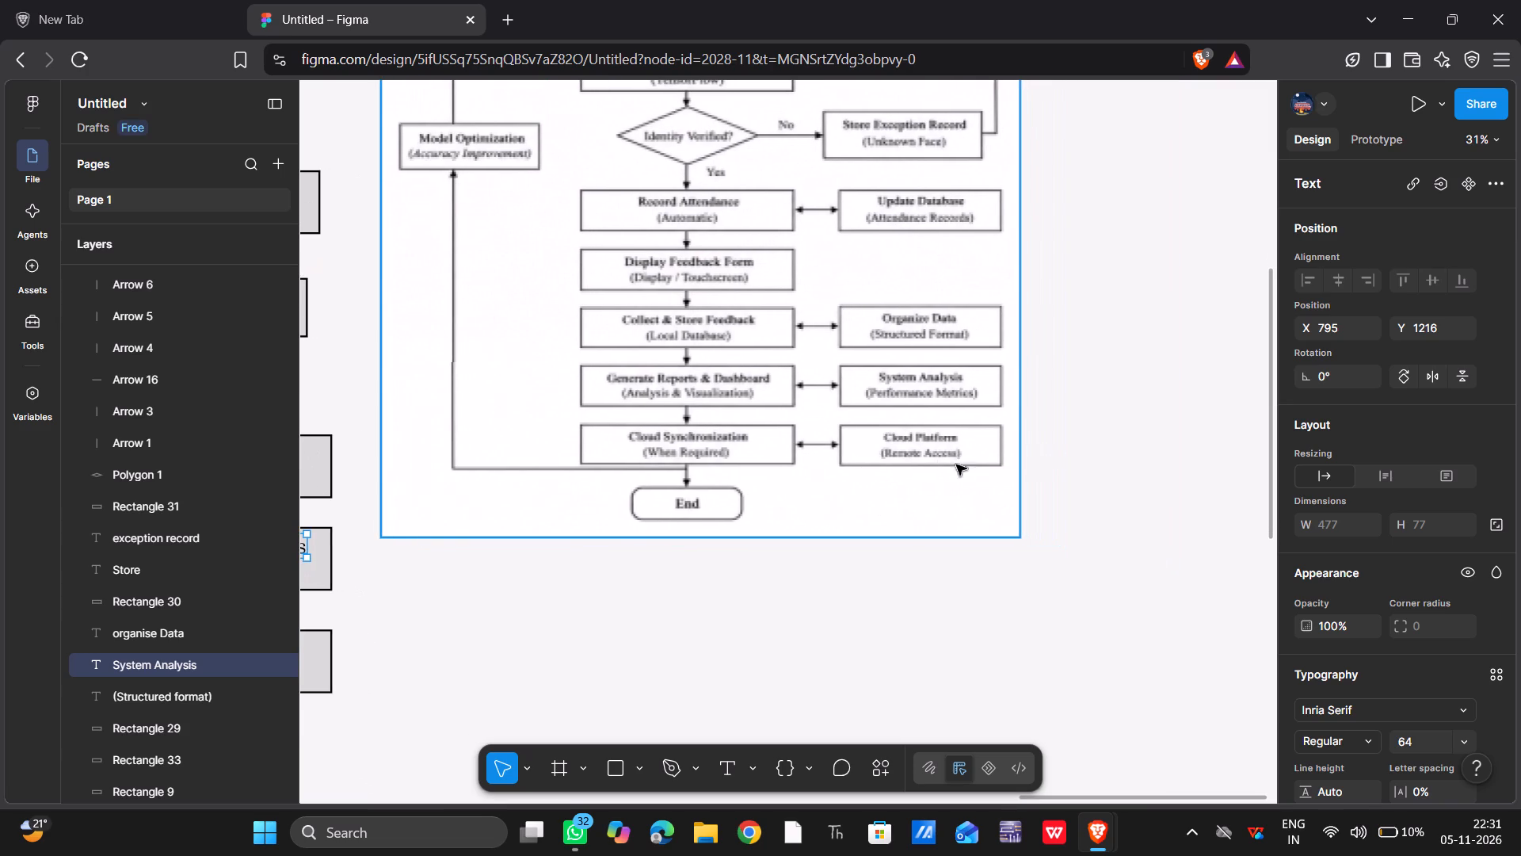
left_click(955, 653)
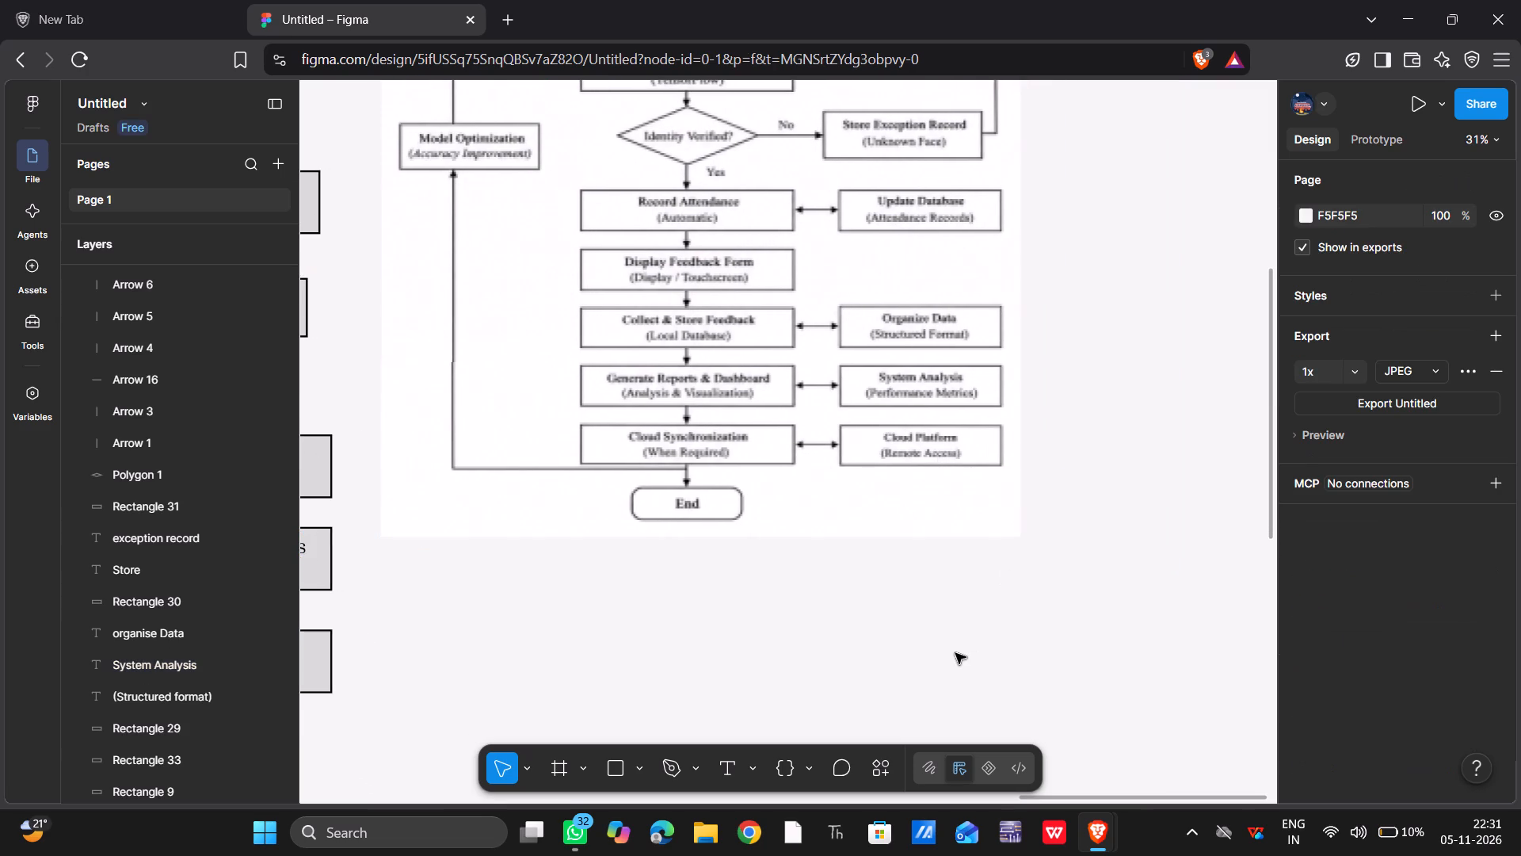
scroll(799, 572, "right", 4)
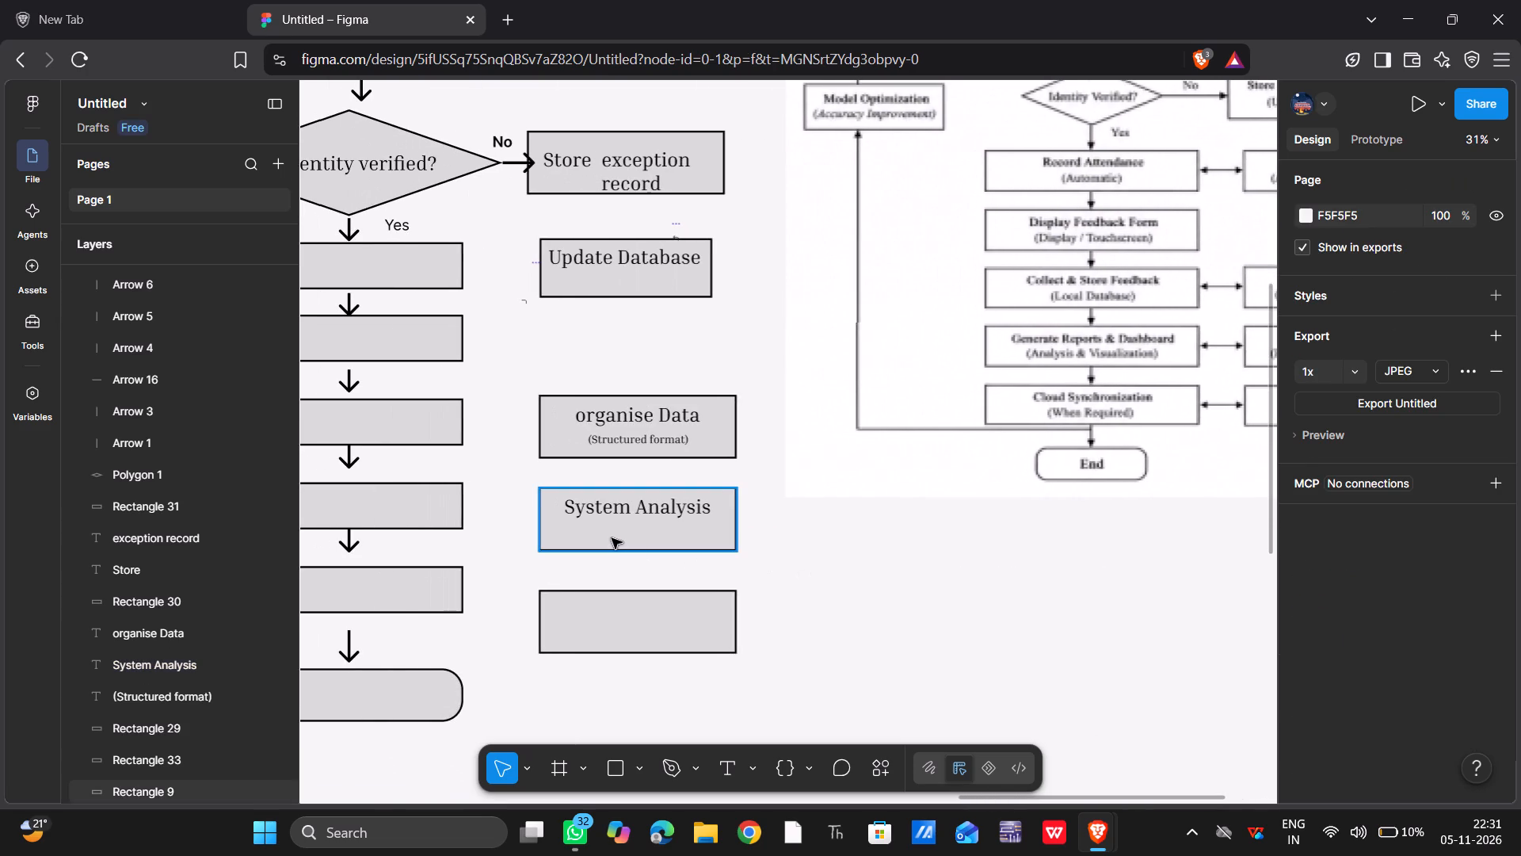
left_click(586, 440)
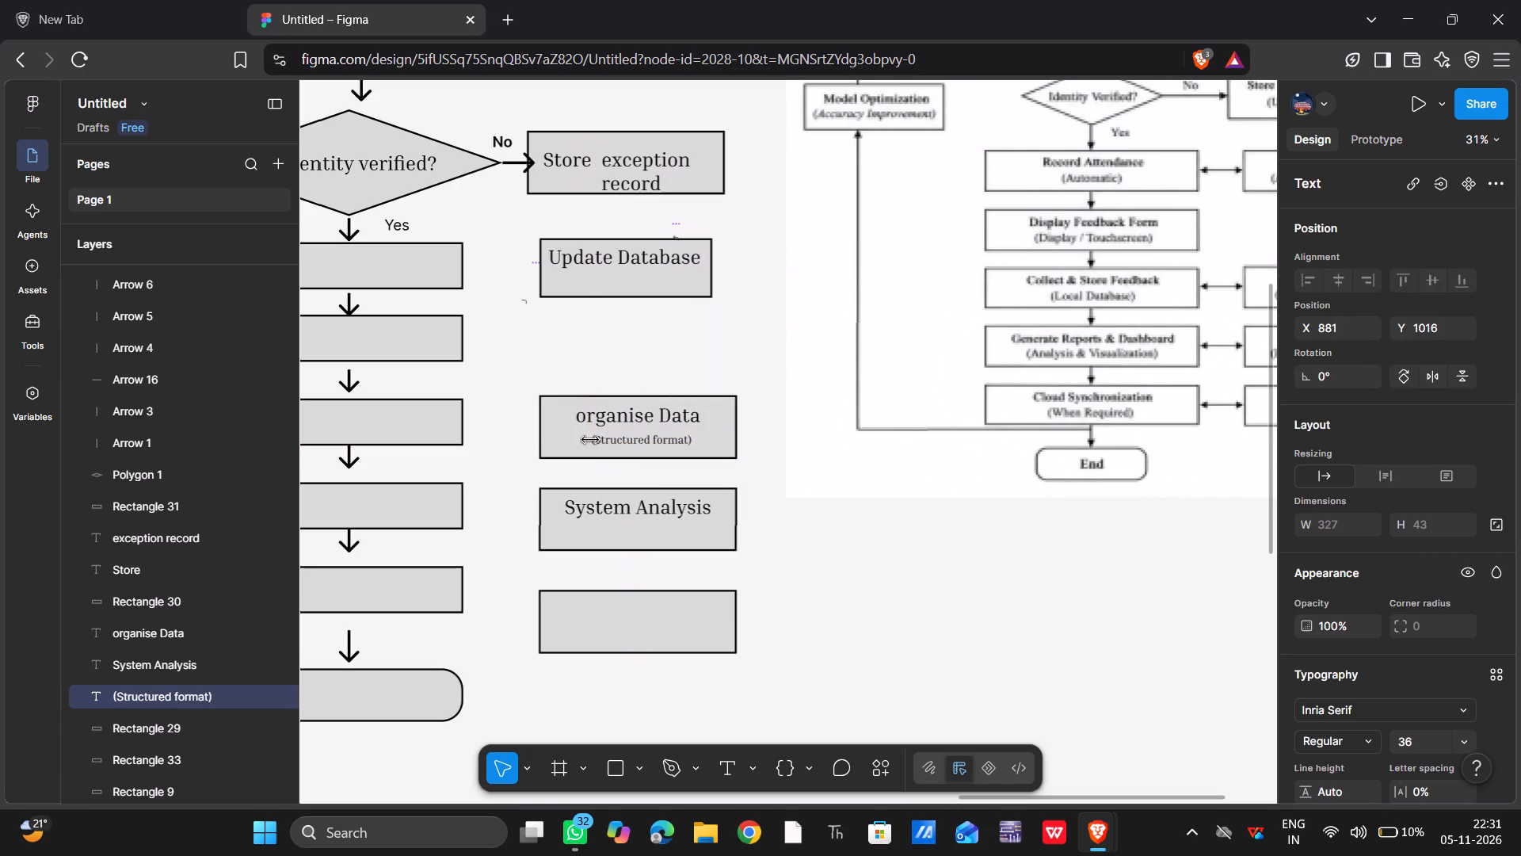
left_click(796, 577)
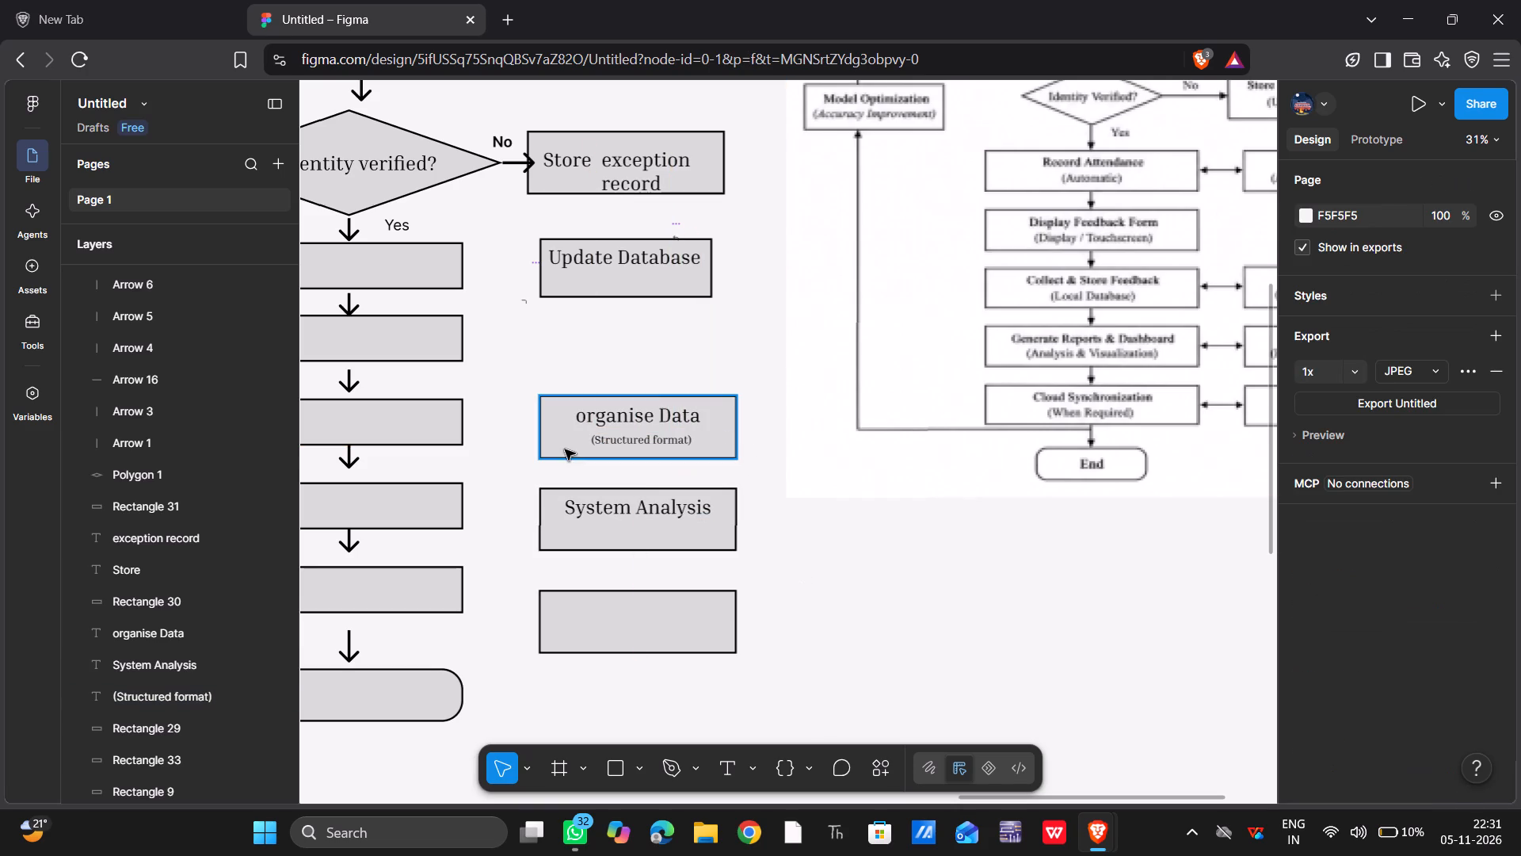
triple_click(588, 441)
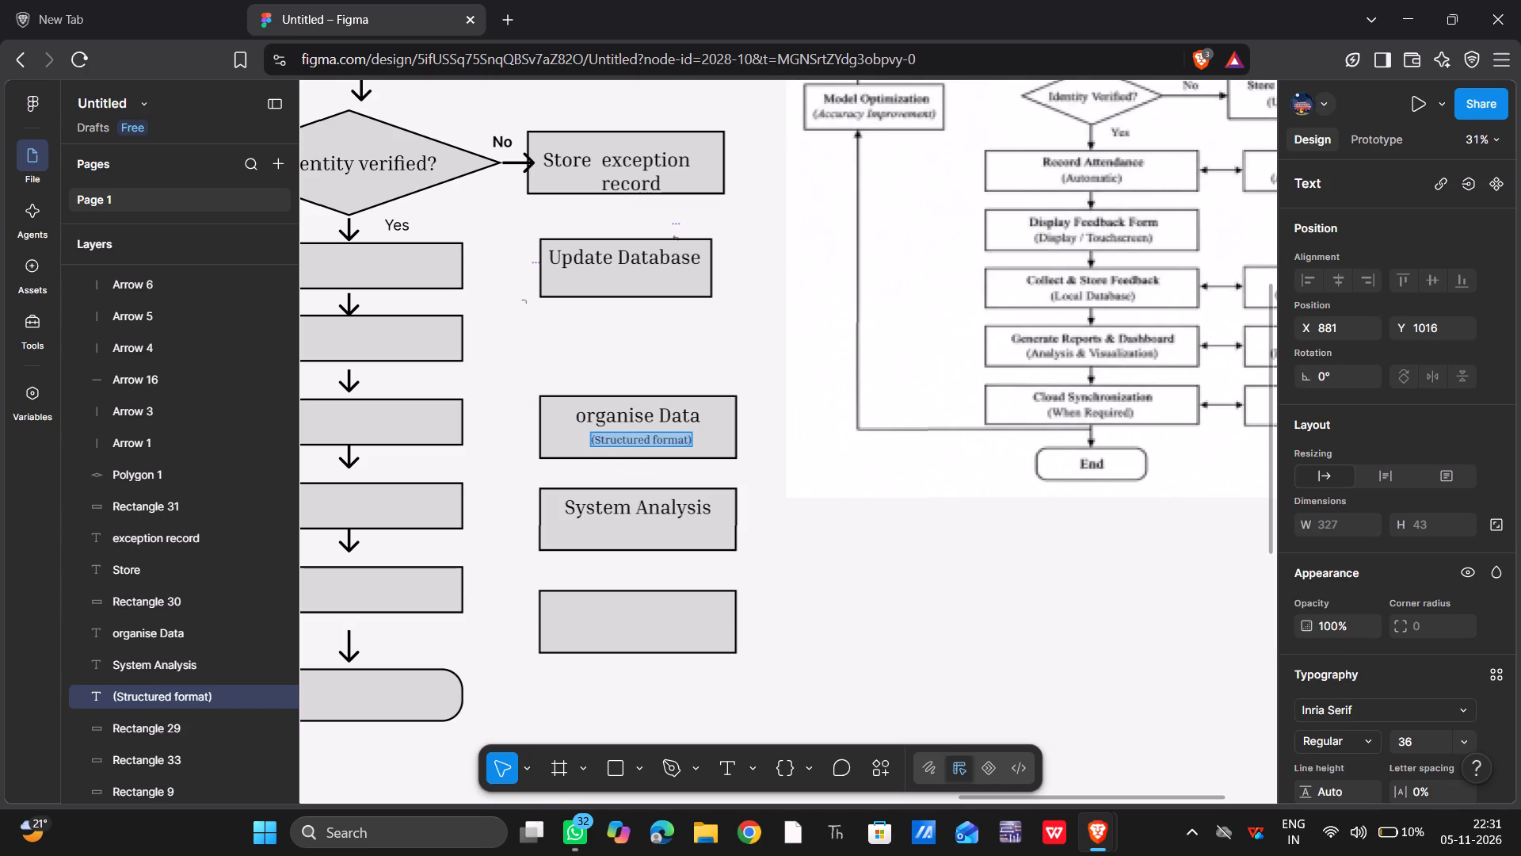
key("ctrl+c")
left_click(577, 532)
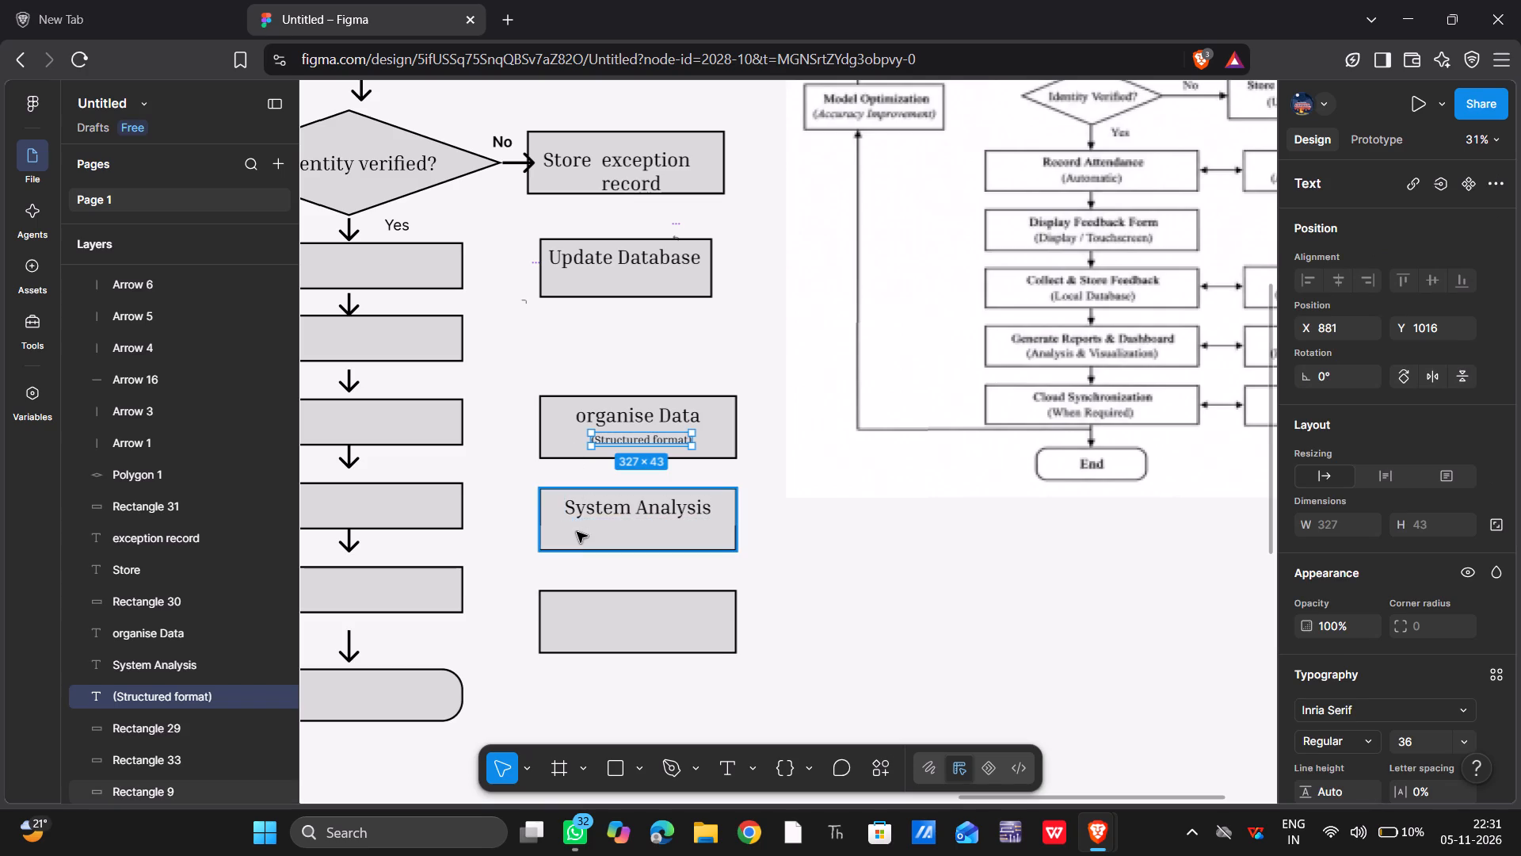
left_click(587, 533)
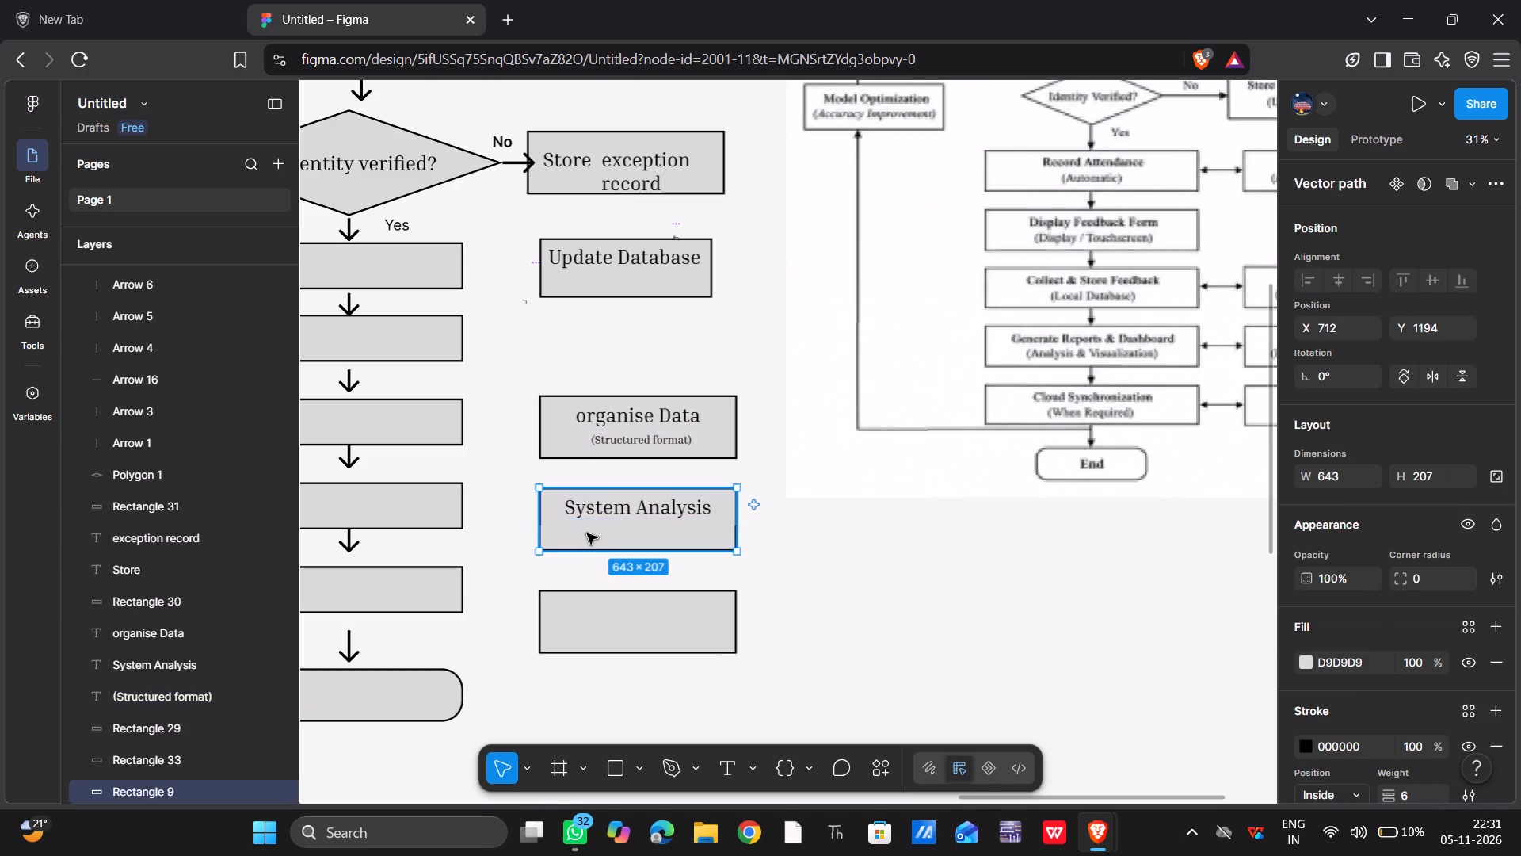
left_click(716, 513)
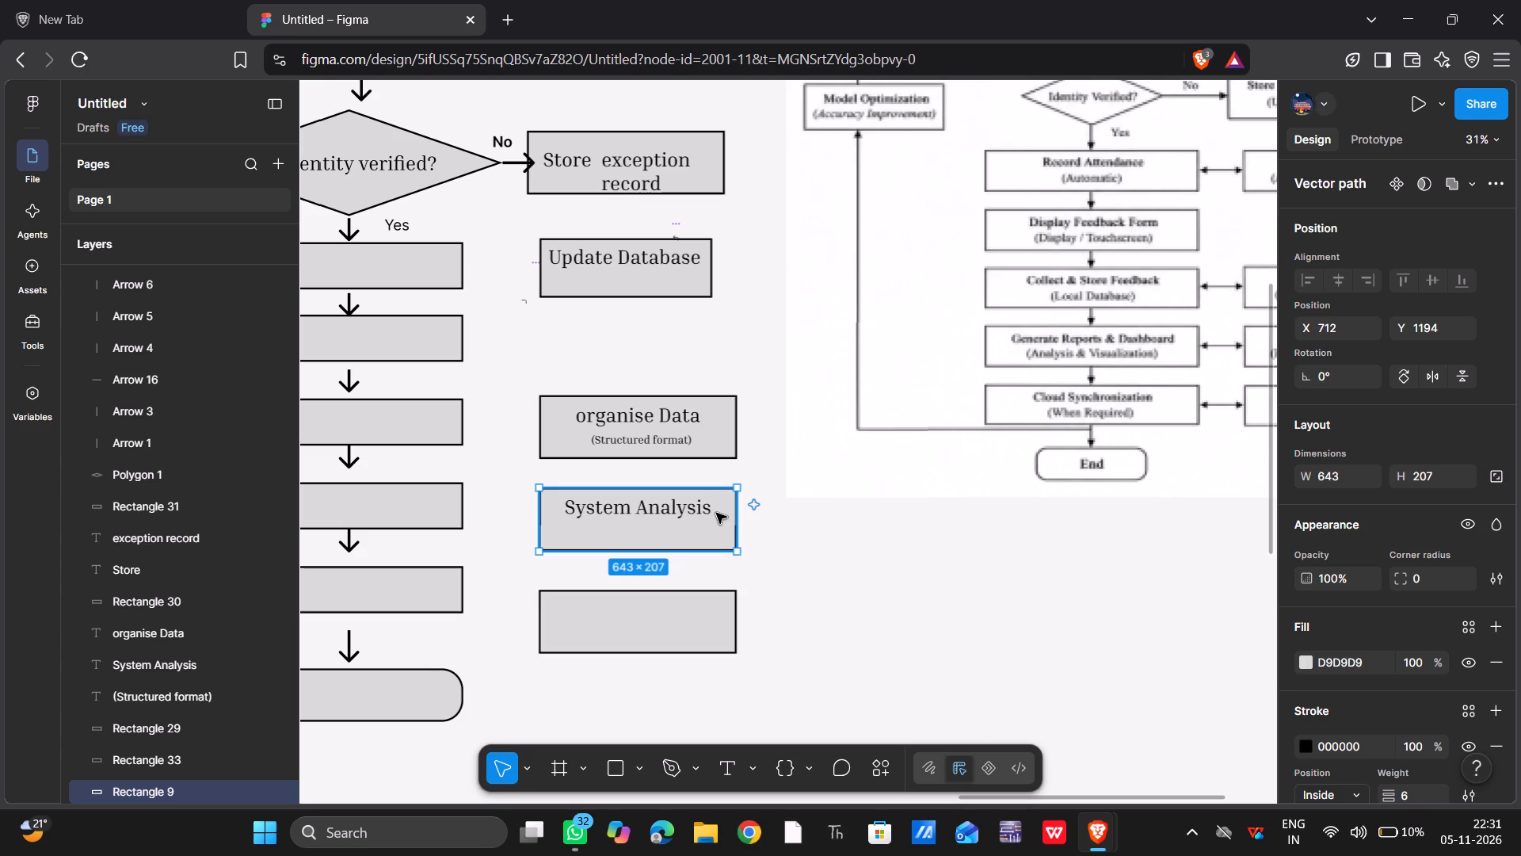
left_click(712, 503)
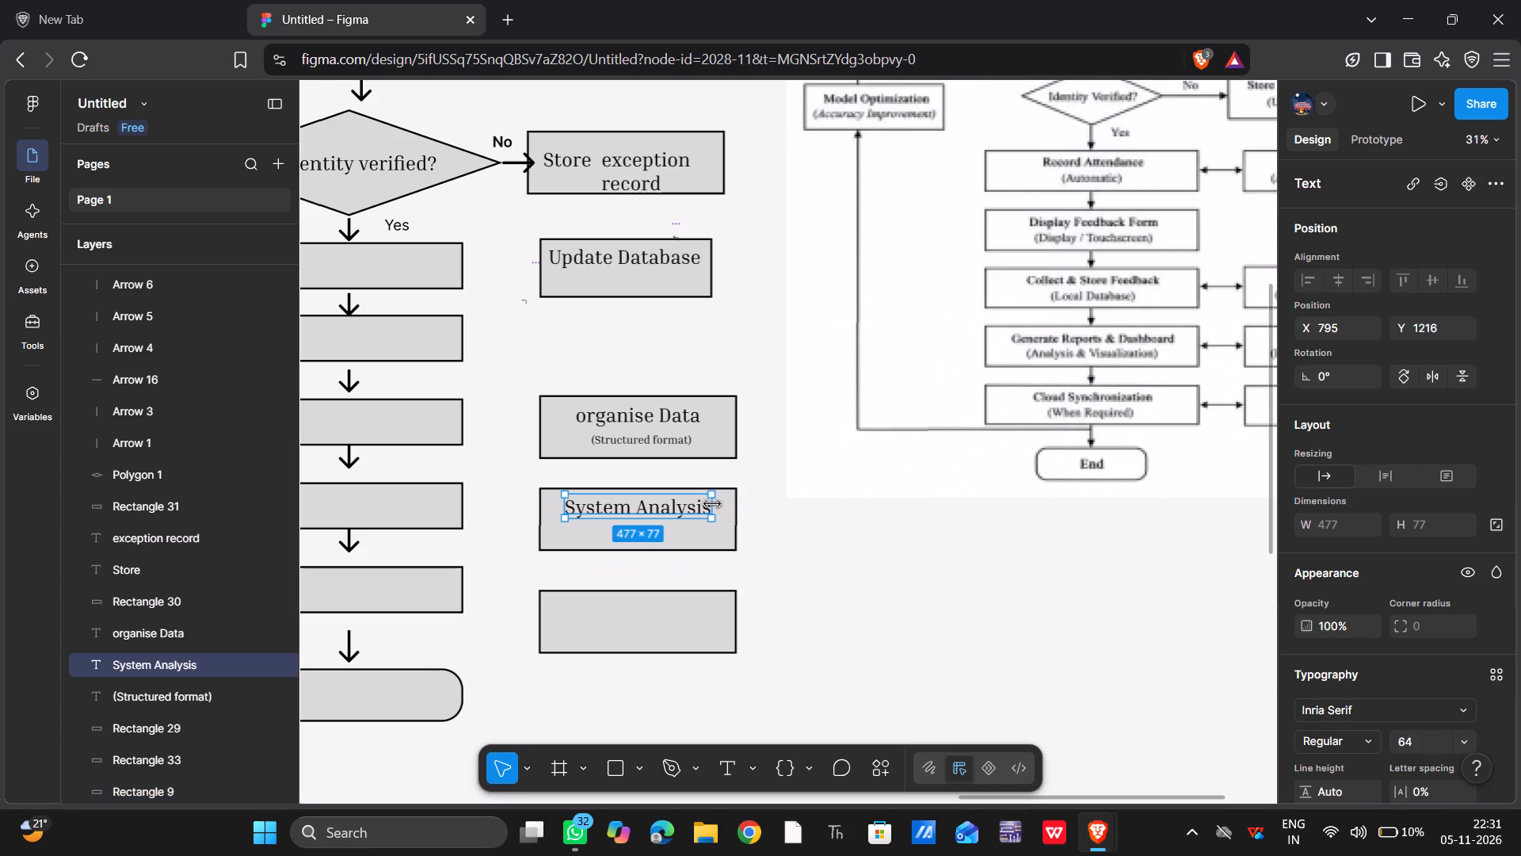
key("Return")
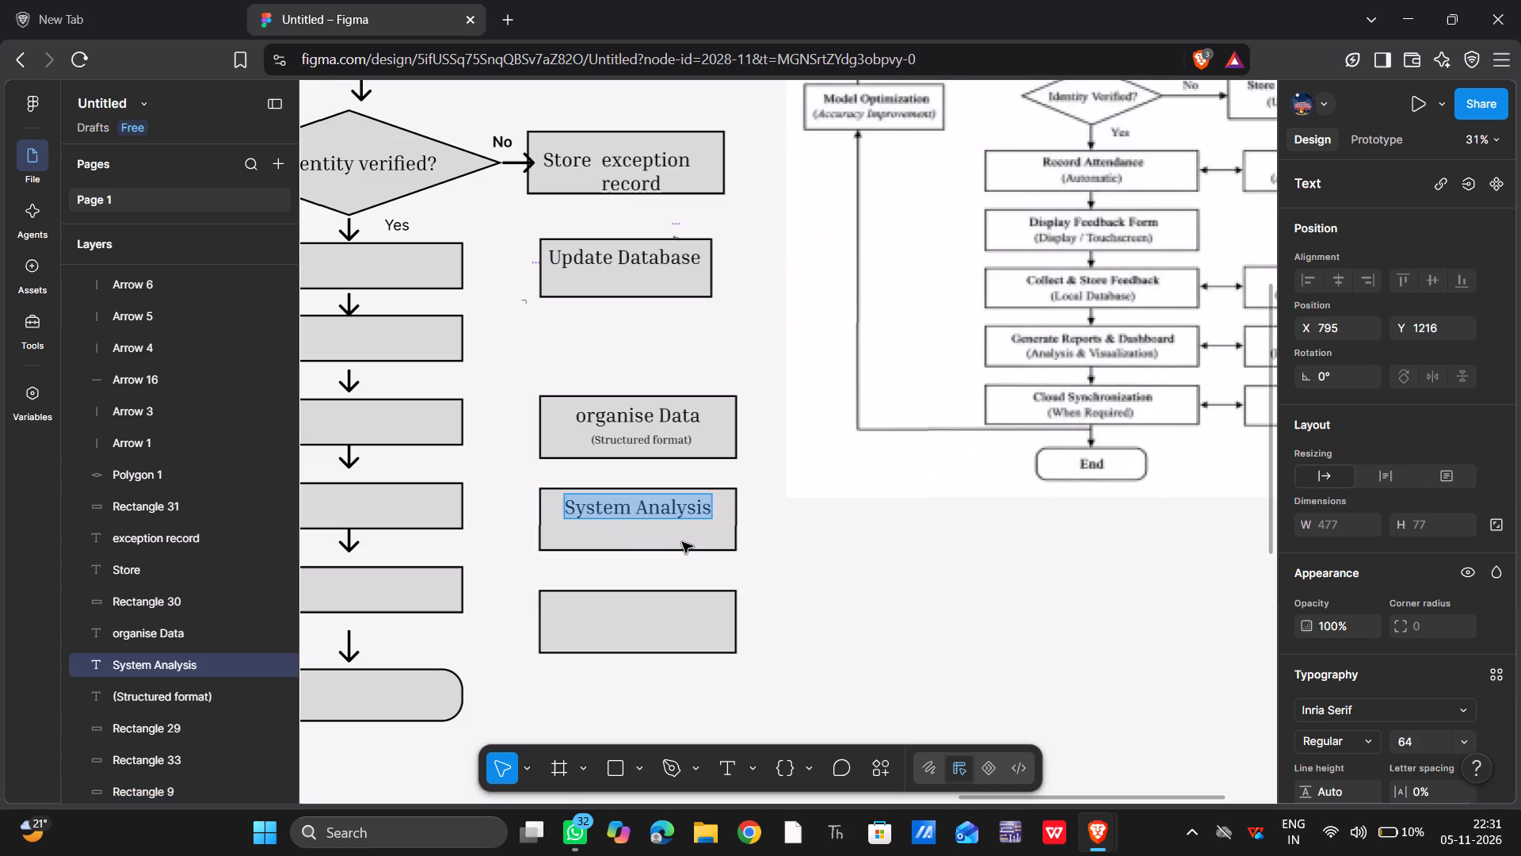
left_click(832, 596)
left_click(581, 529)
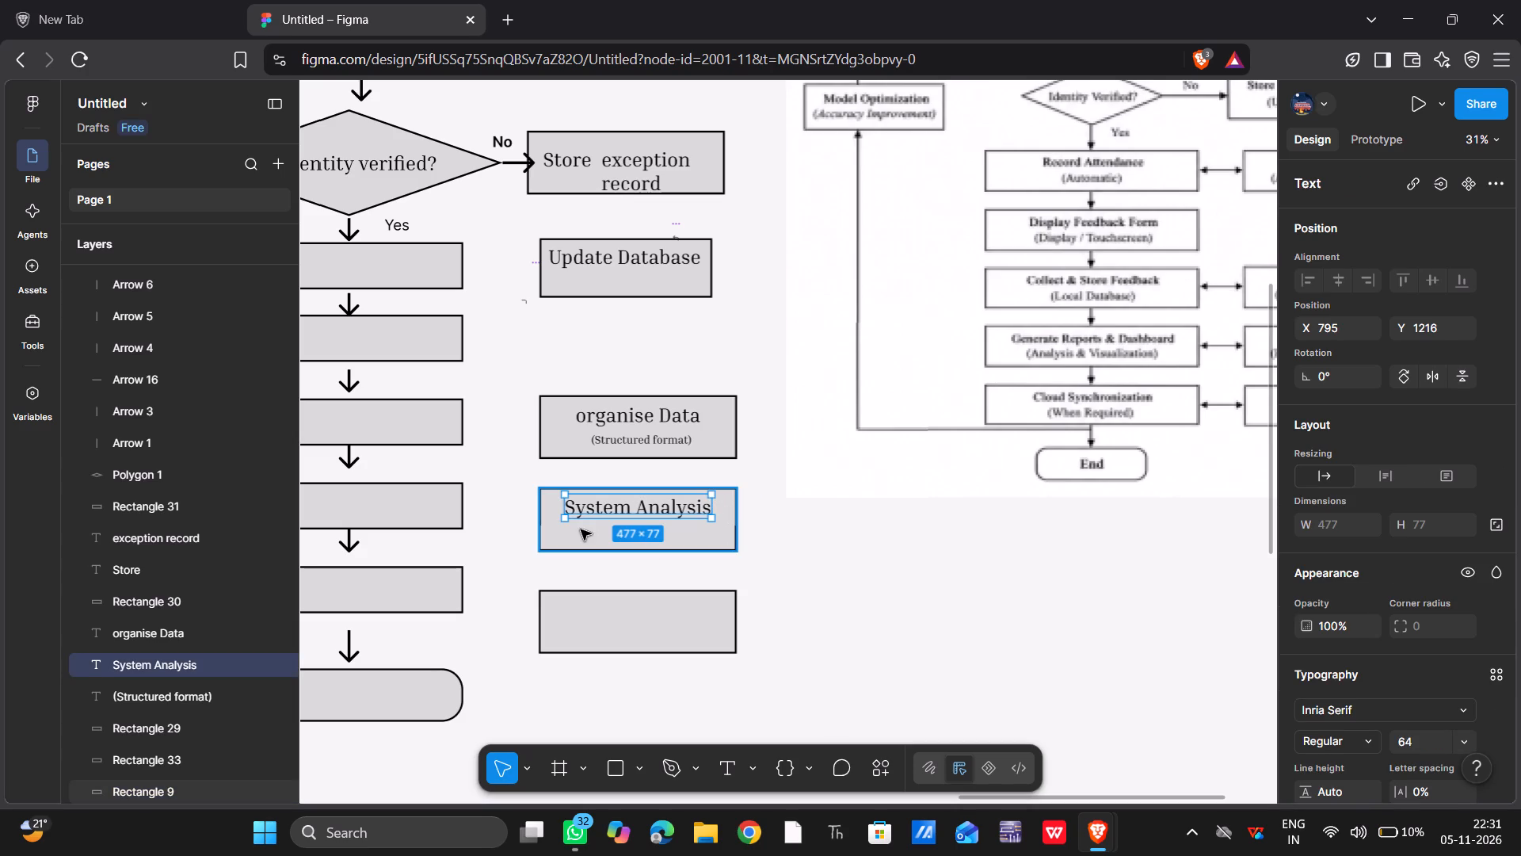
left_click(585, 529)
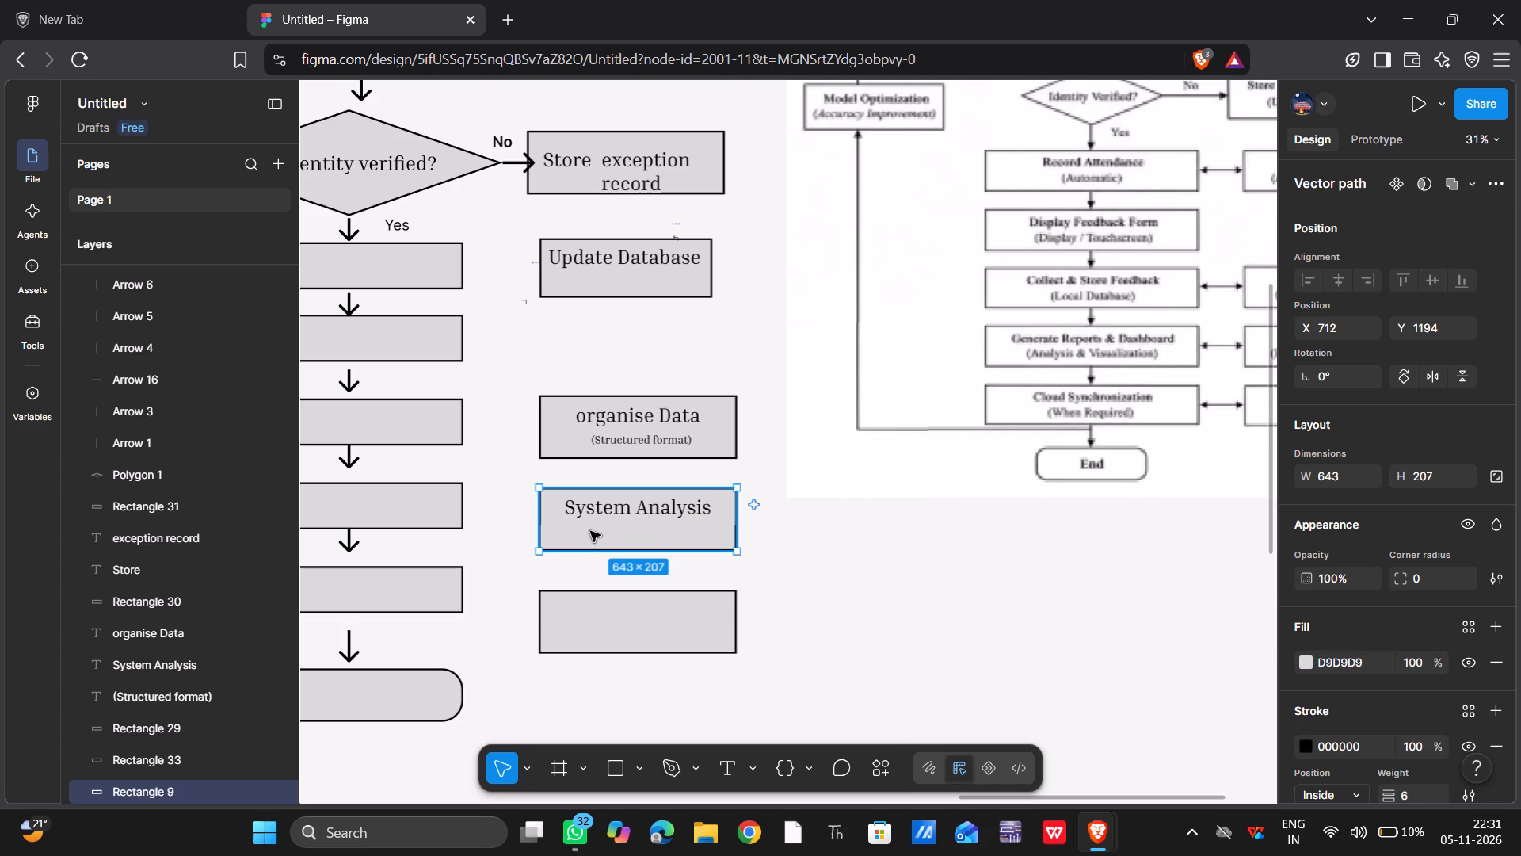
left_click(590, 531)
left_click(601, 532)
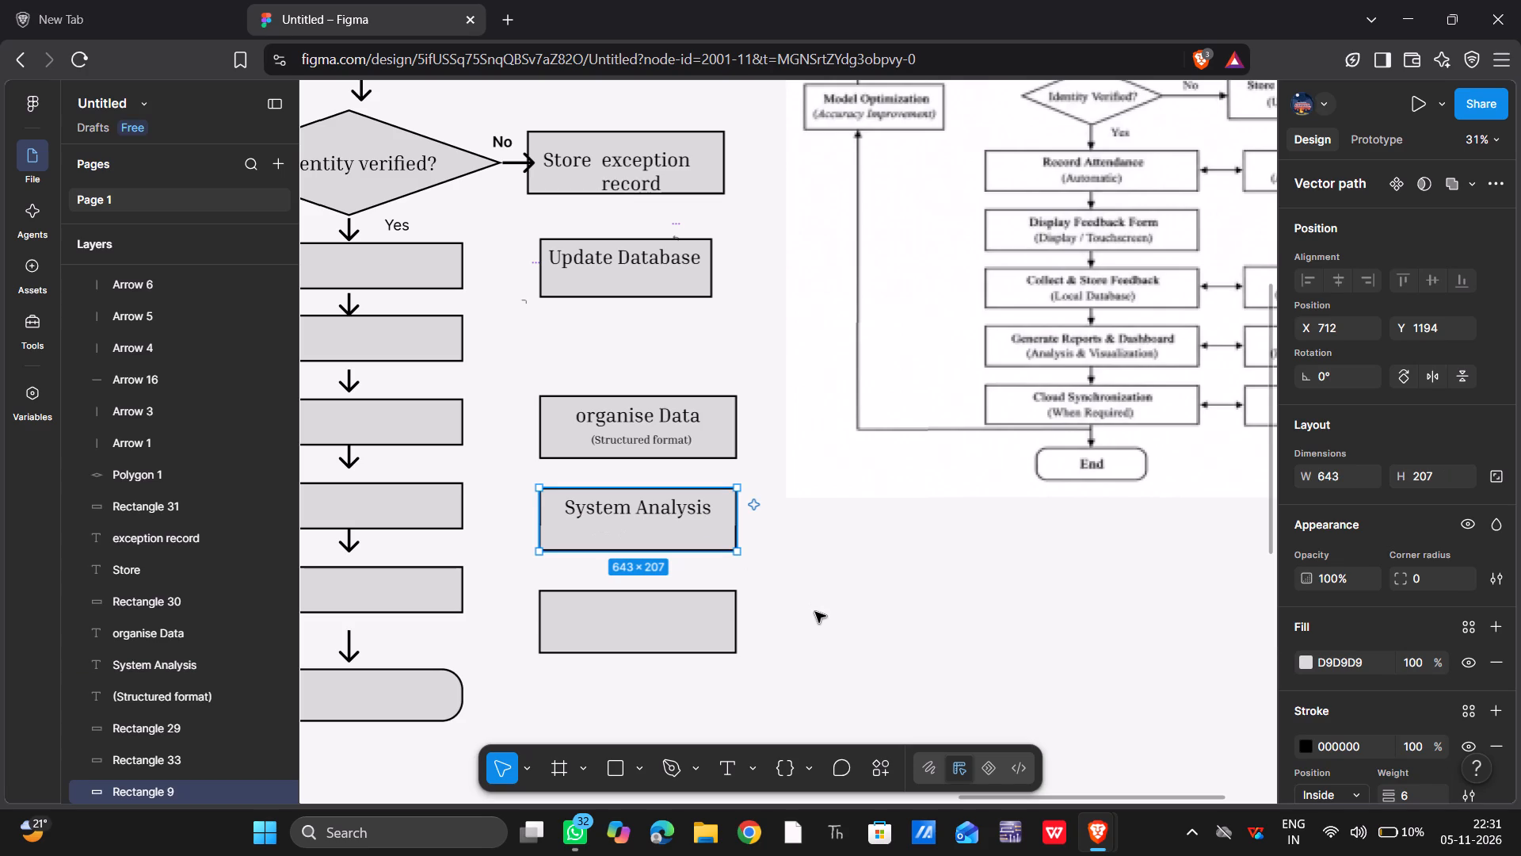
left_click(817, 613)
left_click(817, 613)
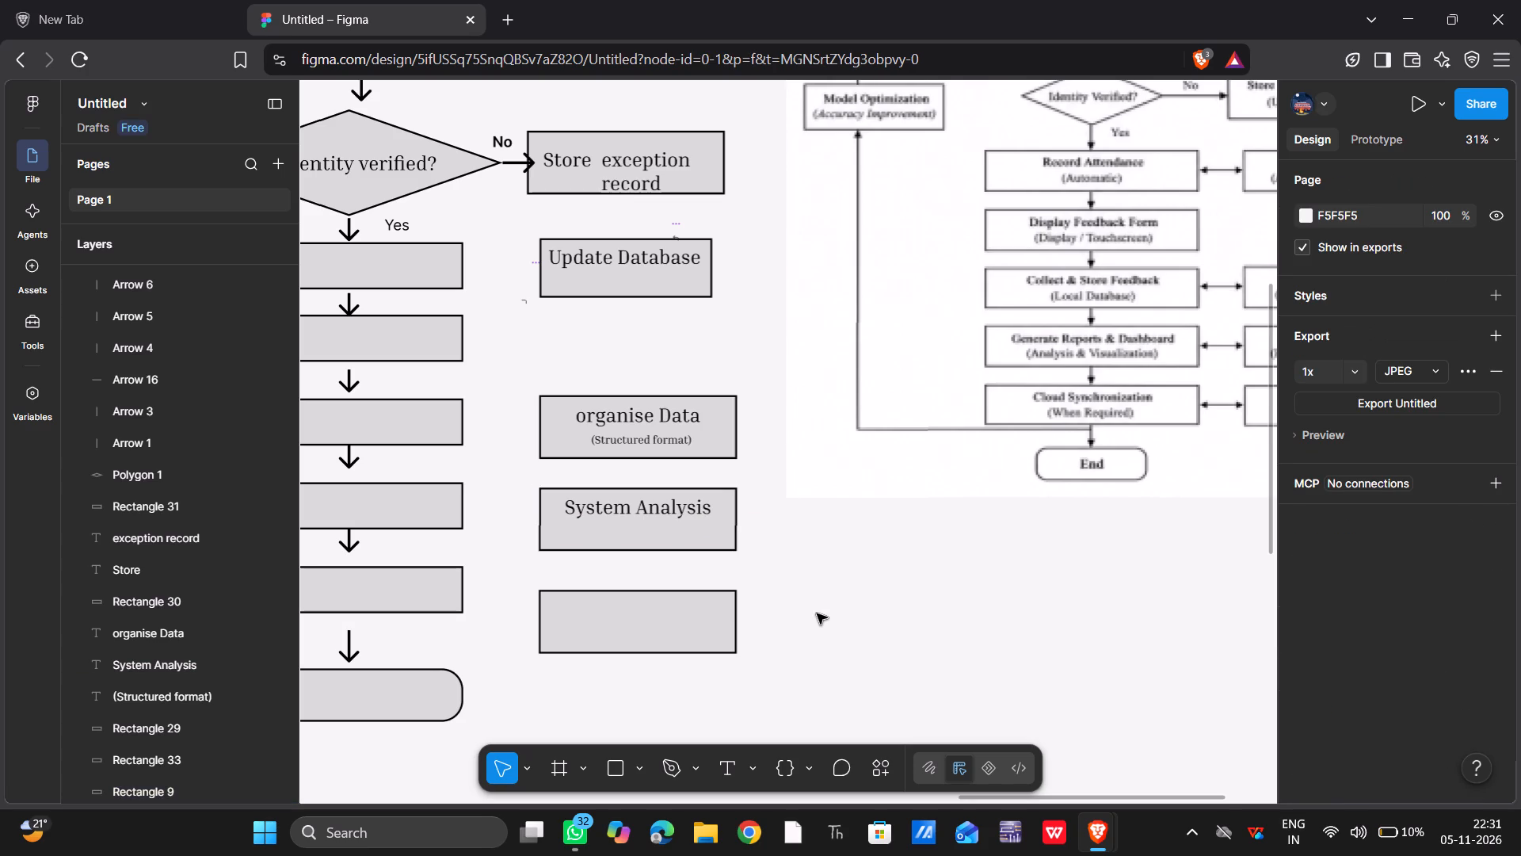
Paste the copied (Structured format) sublabel and place it beneath the System Analysis label, at about X 840, Y 1314.
key("ctrl+v")
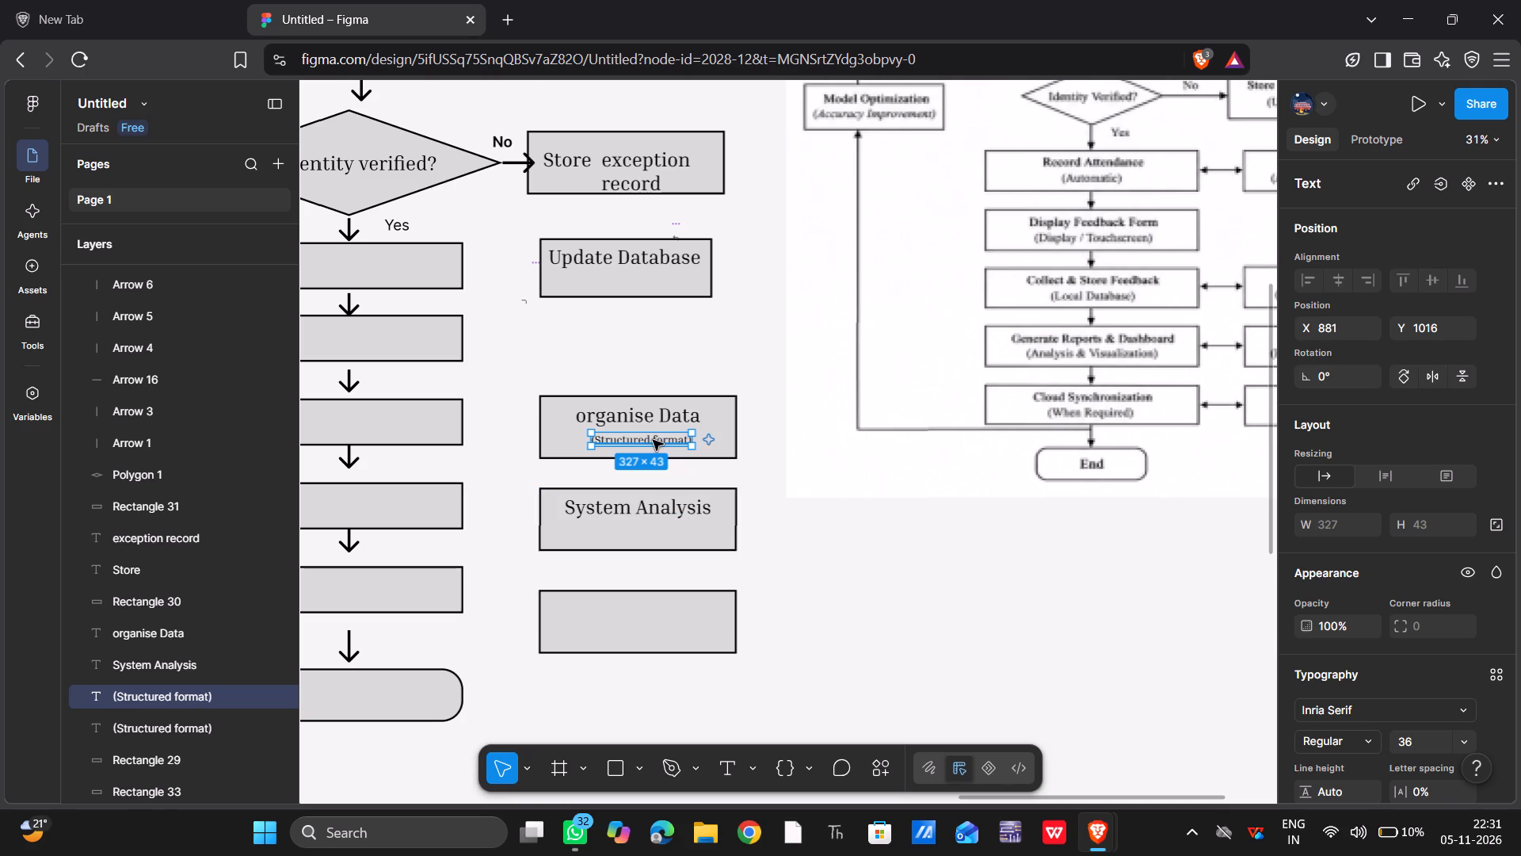
left_click_drag(653, 438, 645, 537)
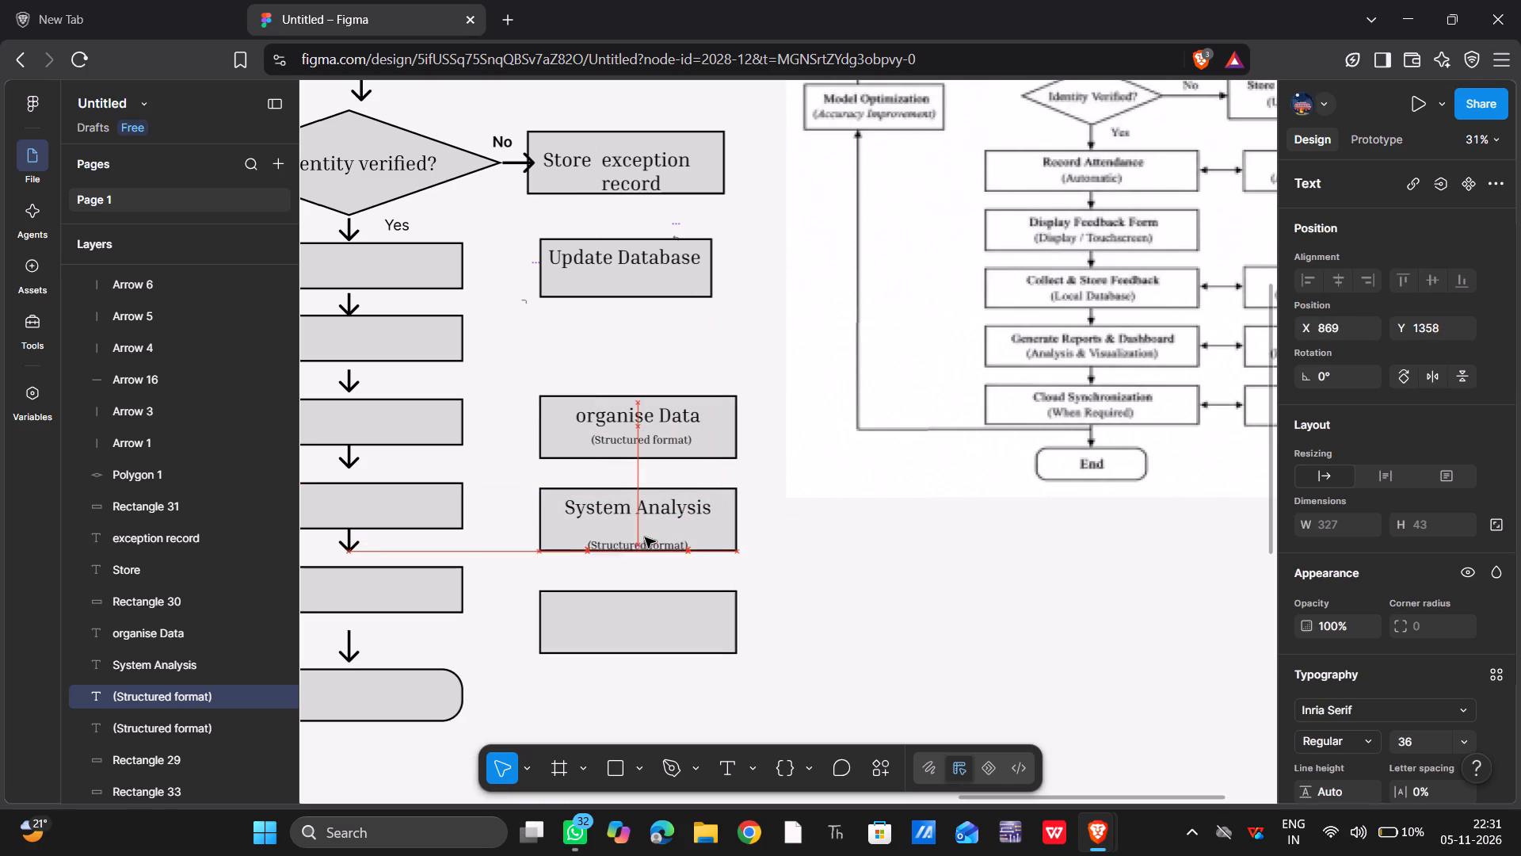
left_click_drag(645, 537, 646, 535)
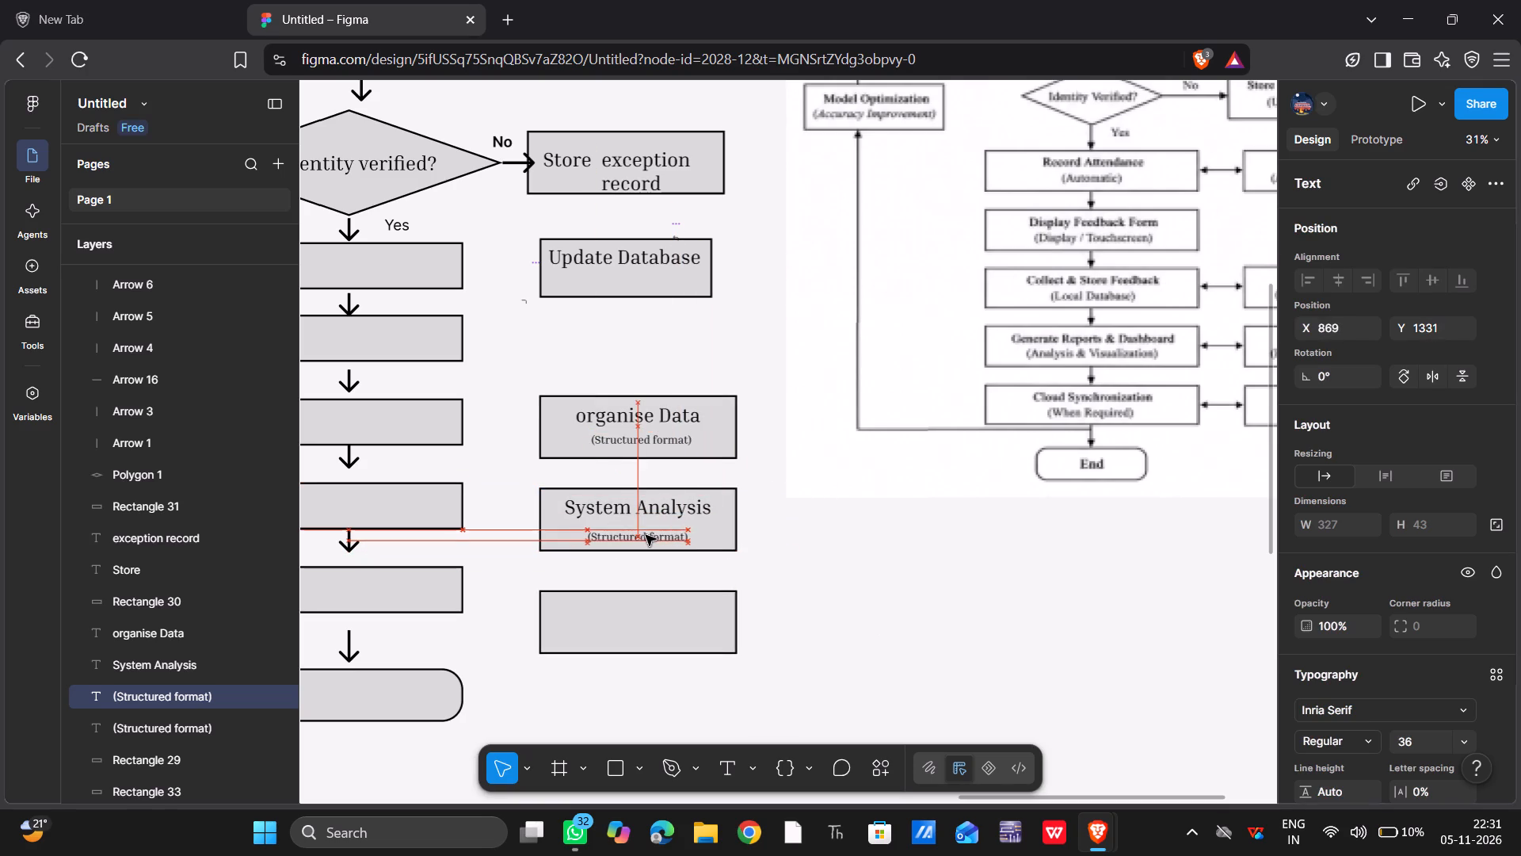
left_click_drag(646, 535, 642, 531)
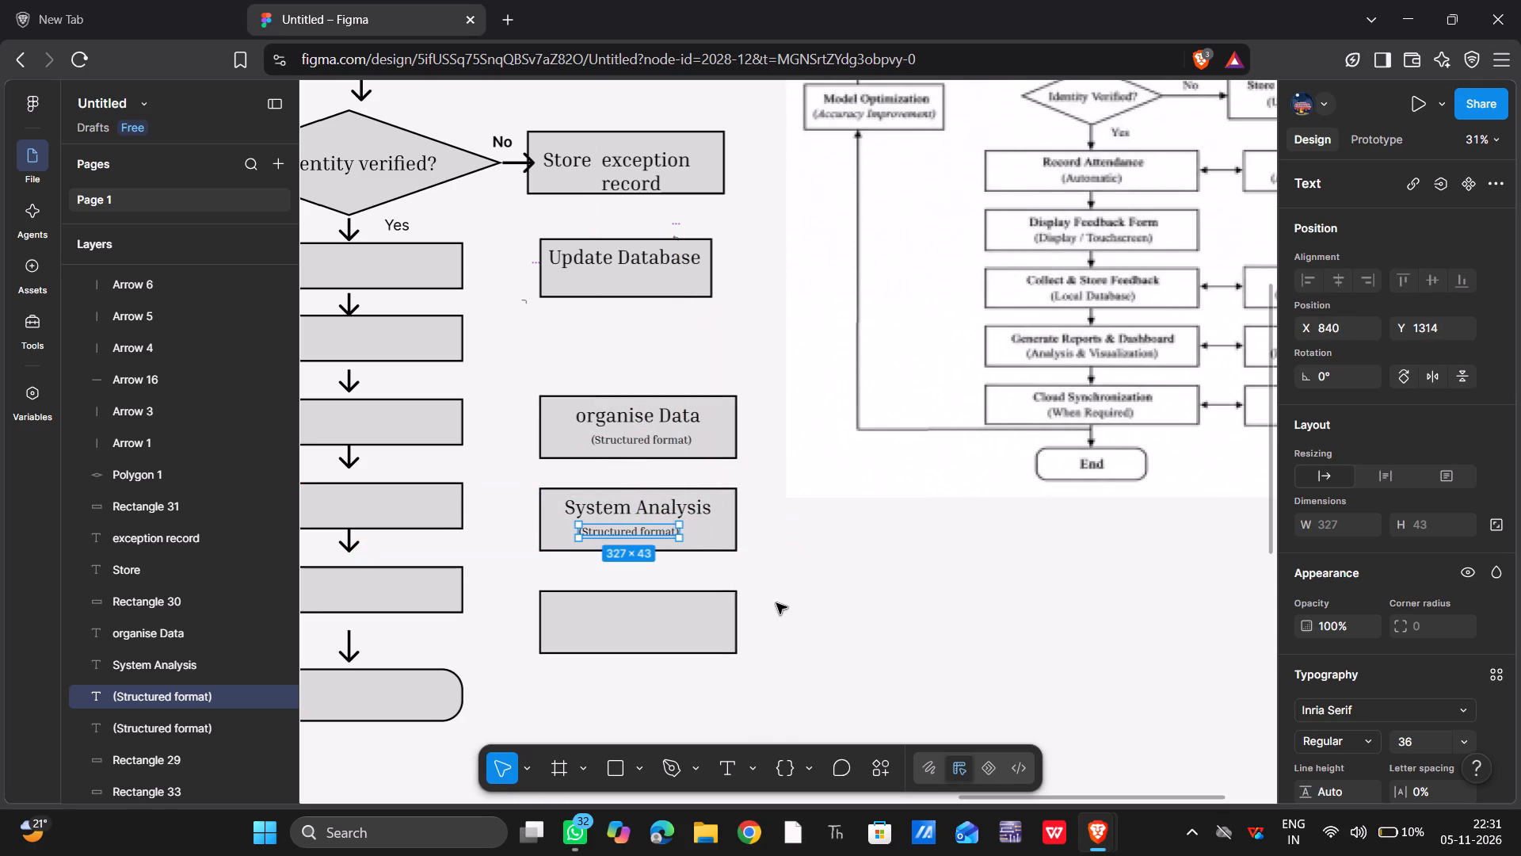
left_click(776, 603)
Duplicate the System Analysis label into the empty box below it, in the upper centre at about X 796, Y 1554.
scroll(583, 493, "right", 1)
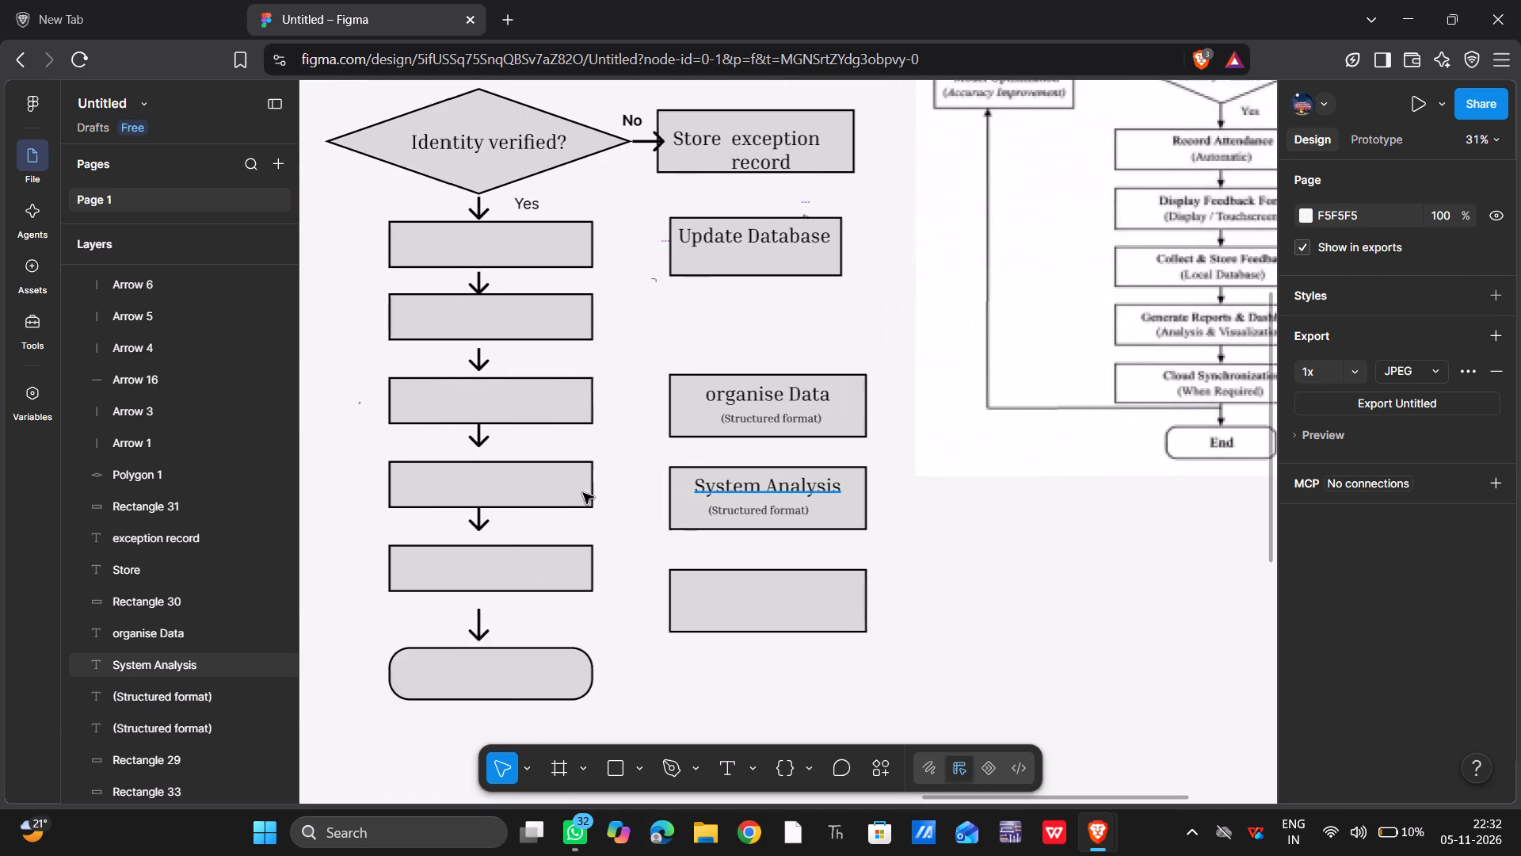
scroll(583, 493, "right", 1)
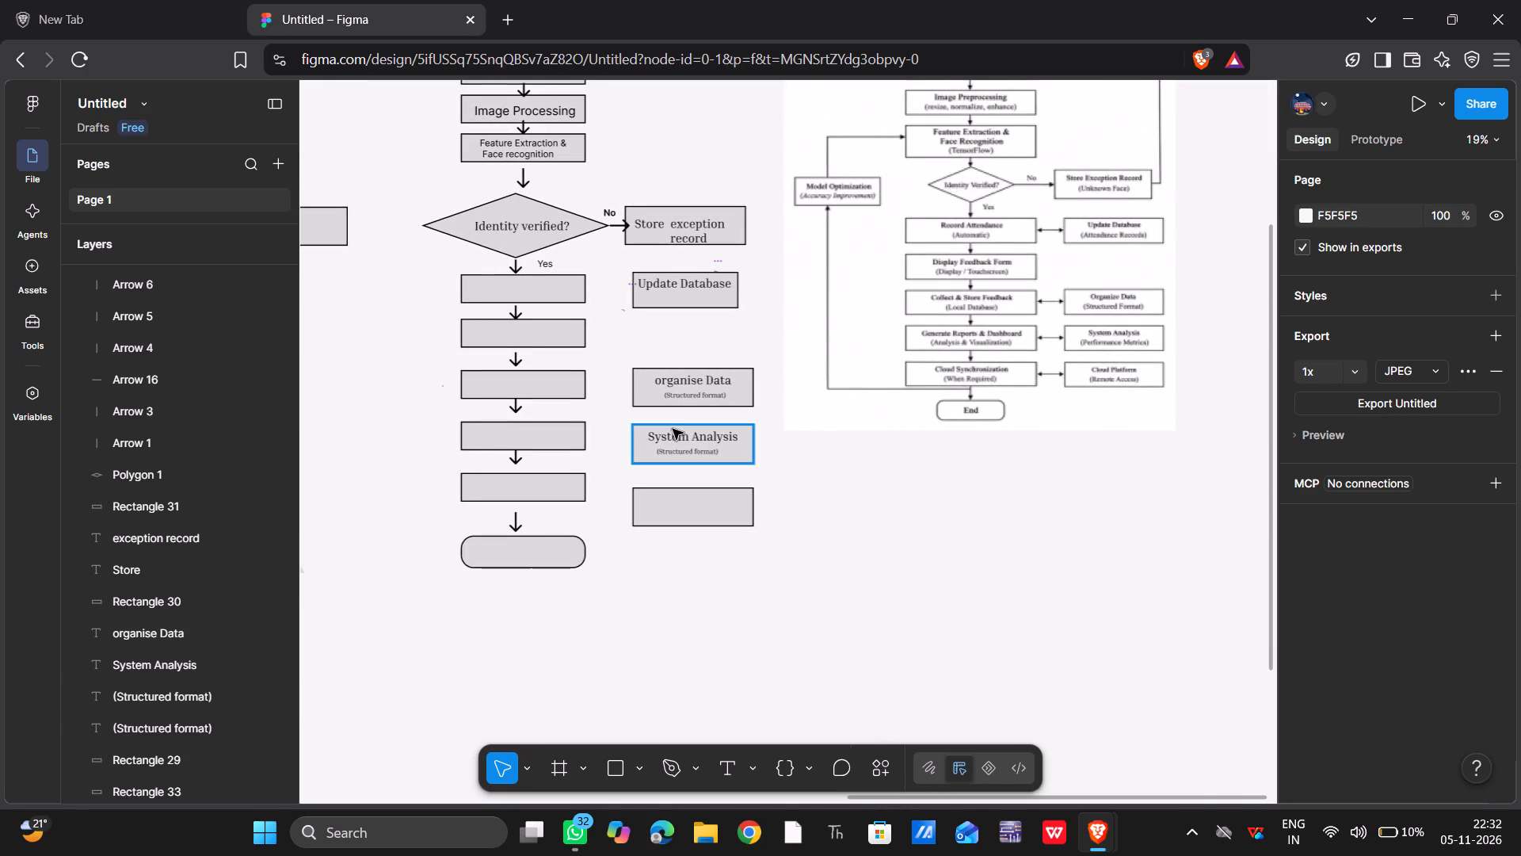
scroll(694, 443, "left", 1)
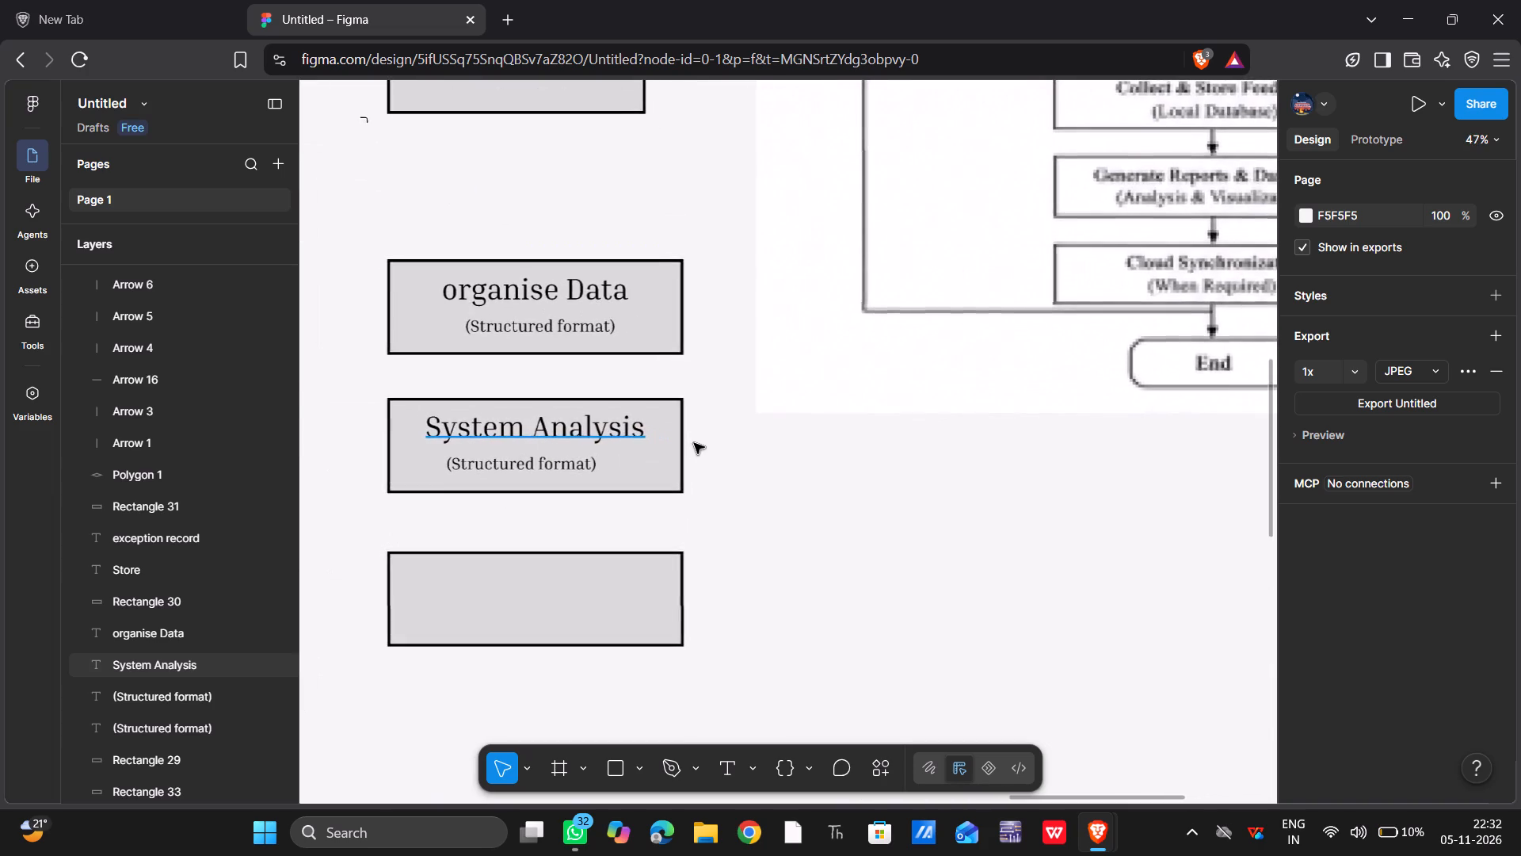
scroll(694, 443, "left", 1)
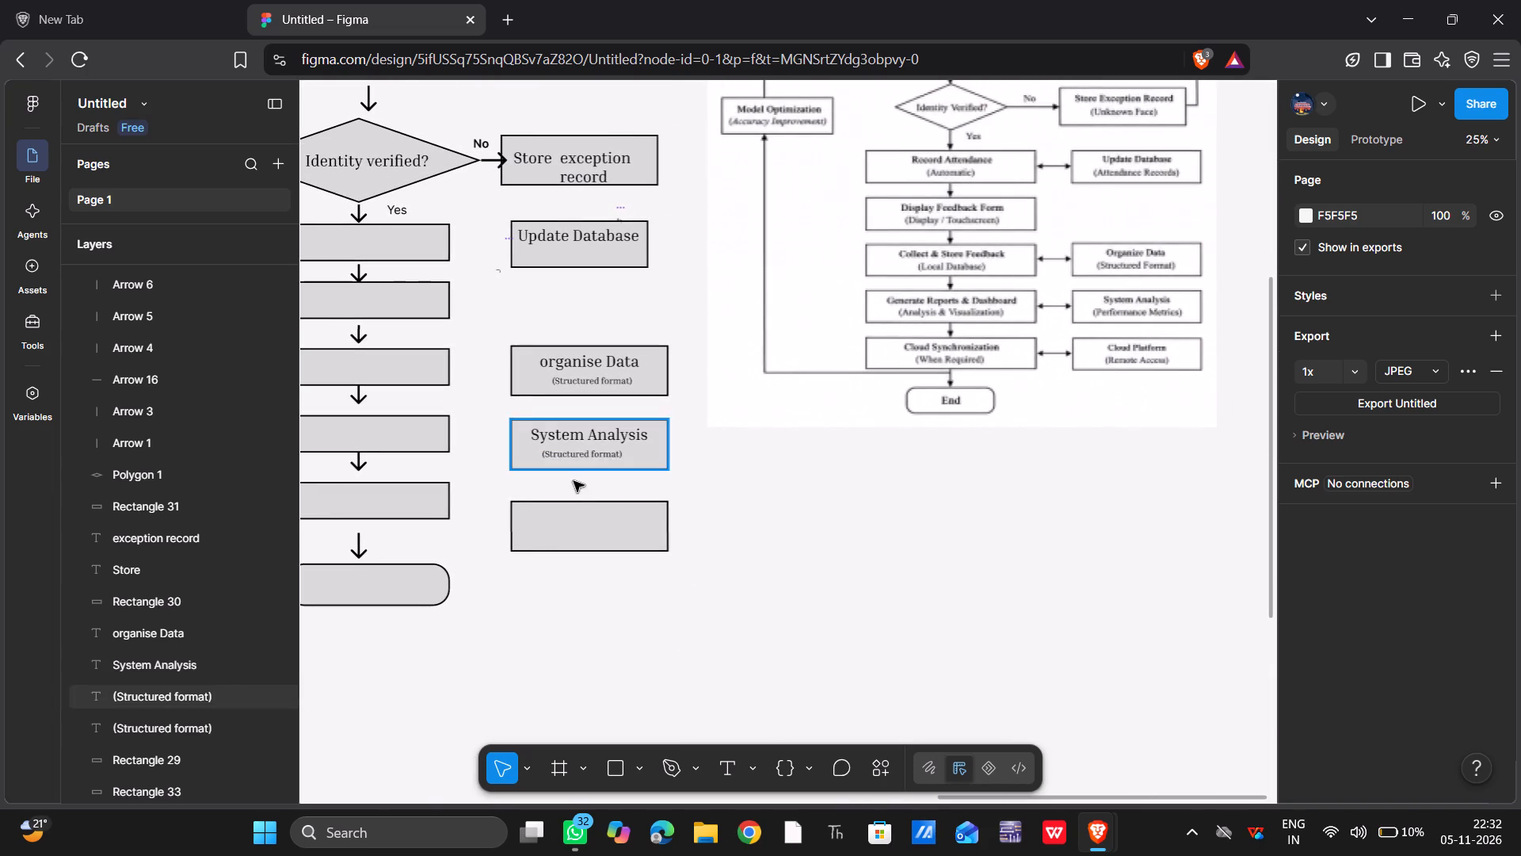
double_click(539, 431)
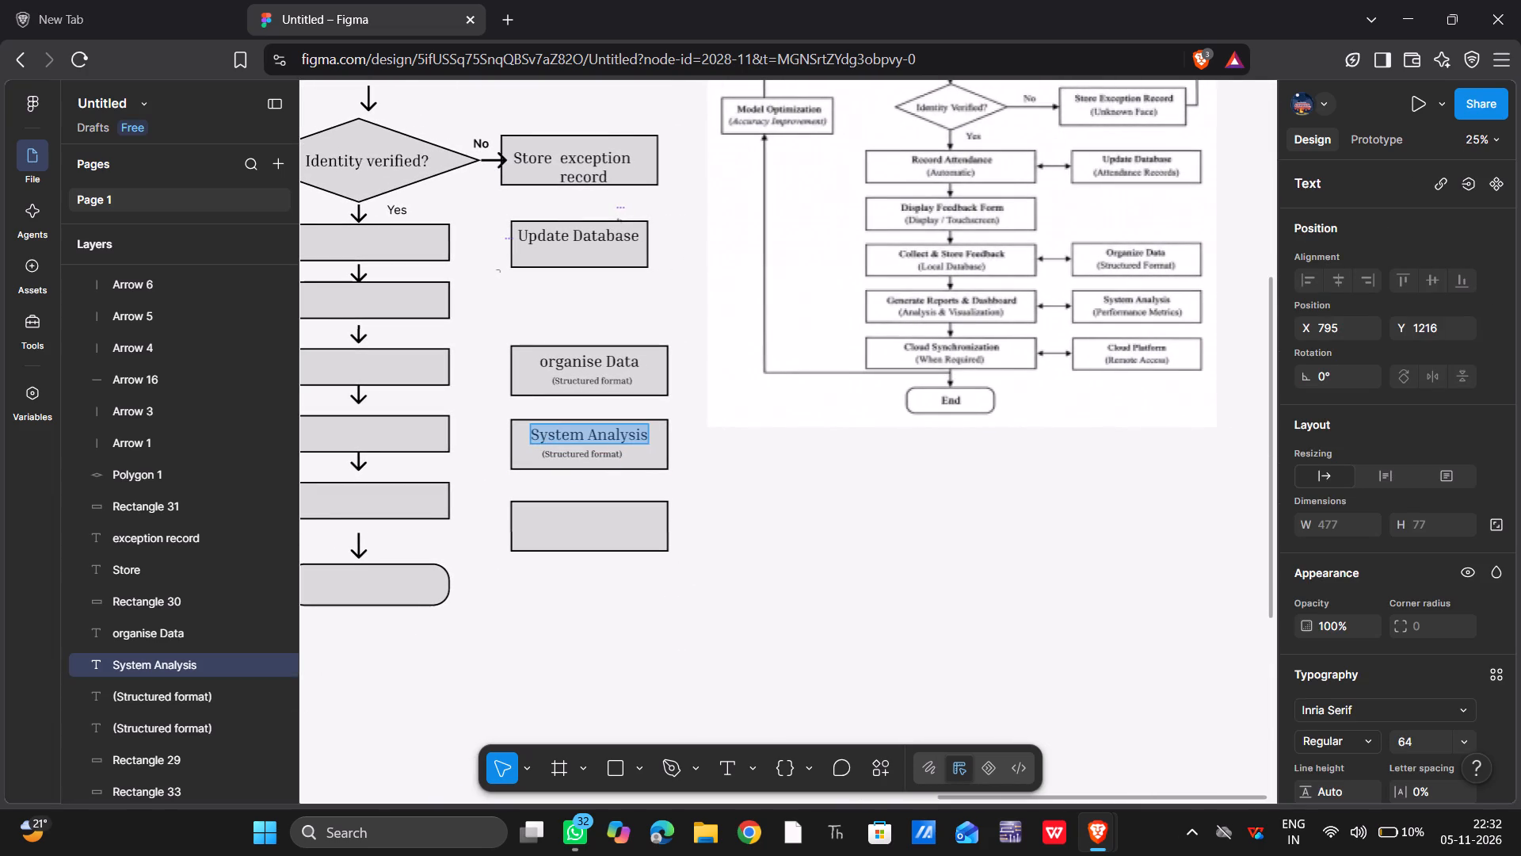
left_click_drag(535, 431, 582, 449)
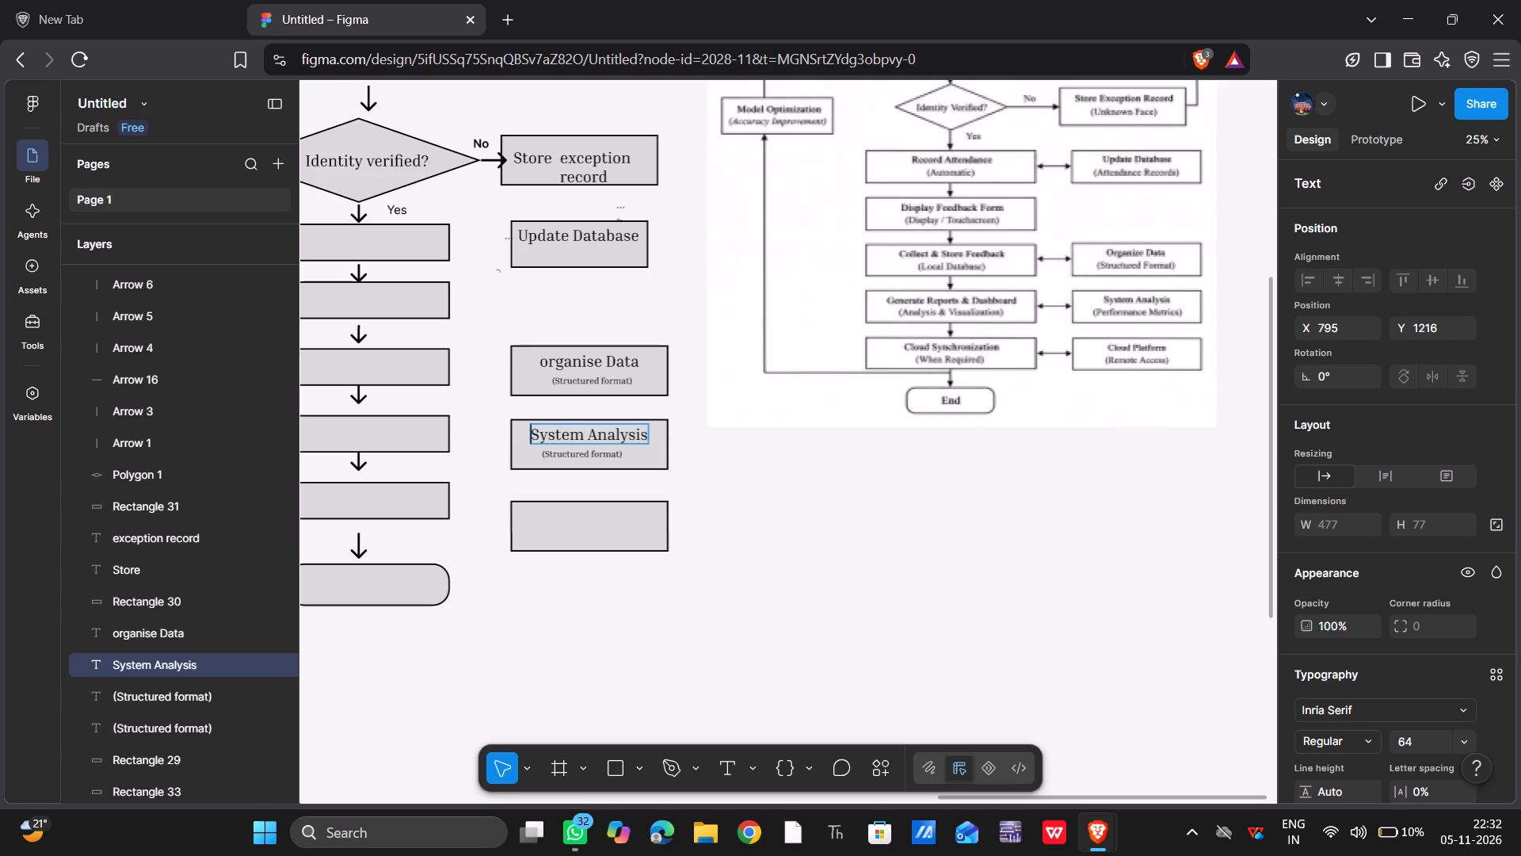
left_click_drag(582, 449, 682, 447)
key("ctrl+c")
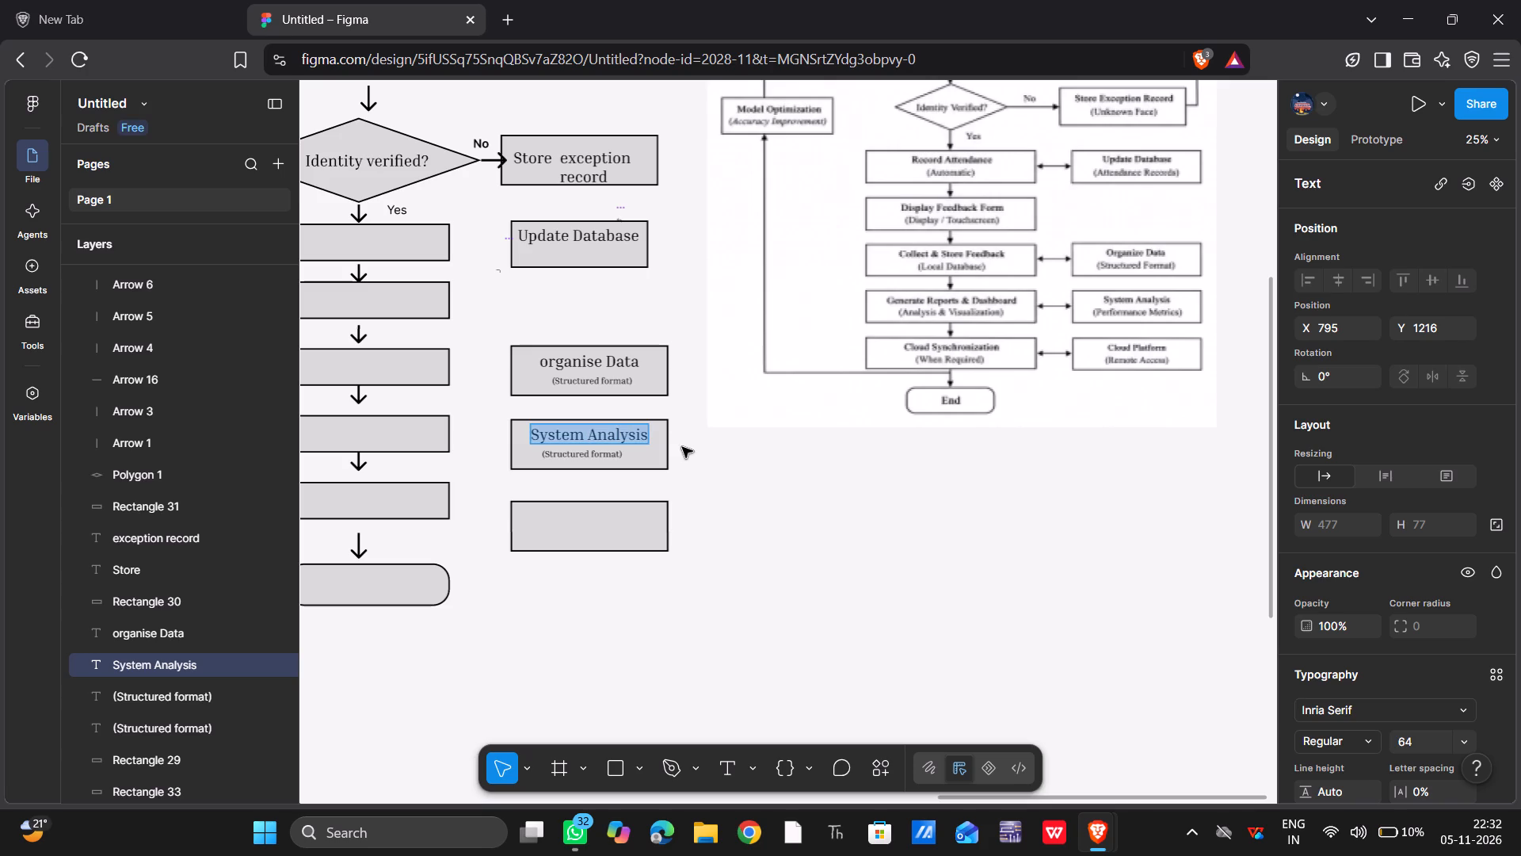
left_click(597, 520)
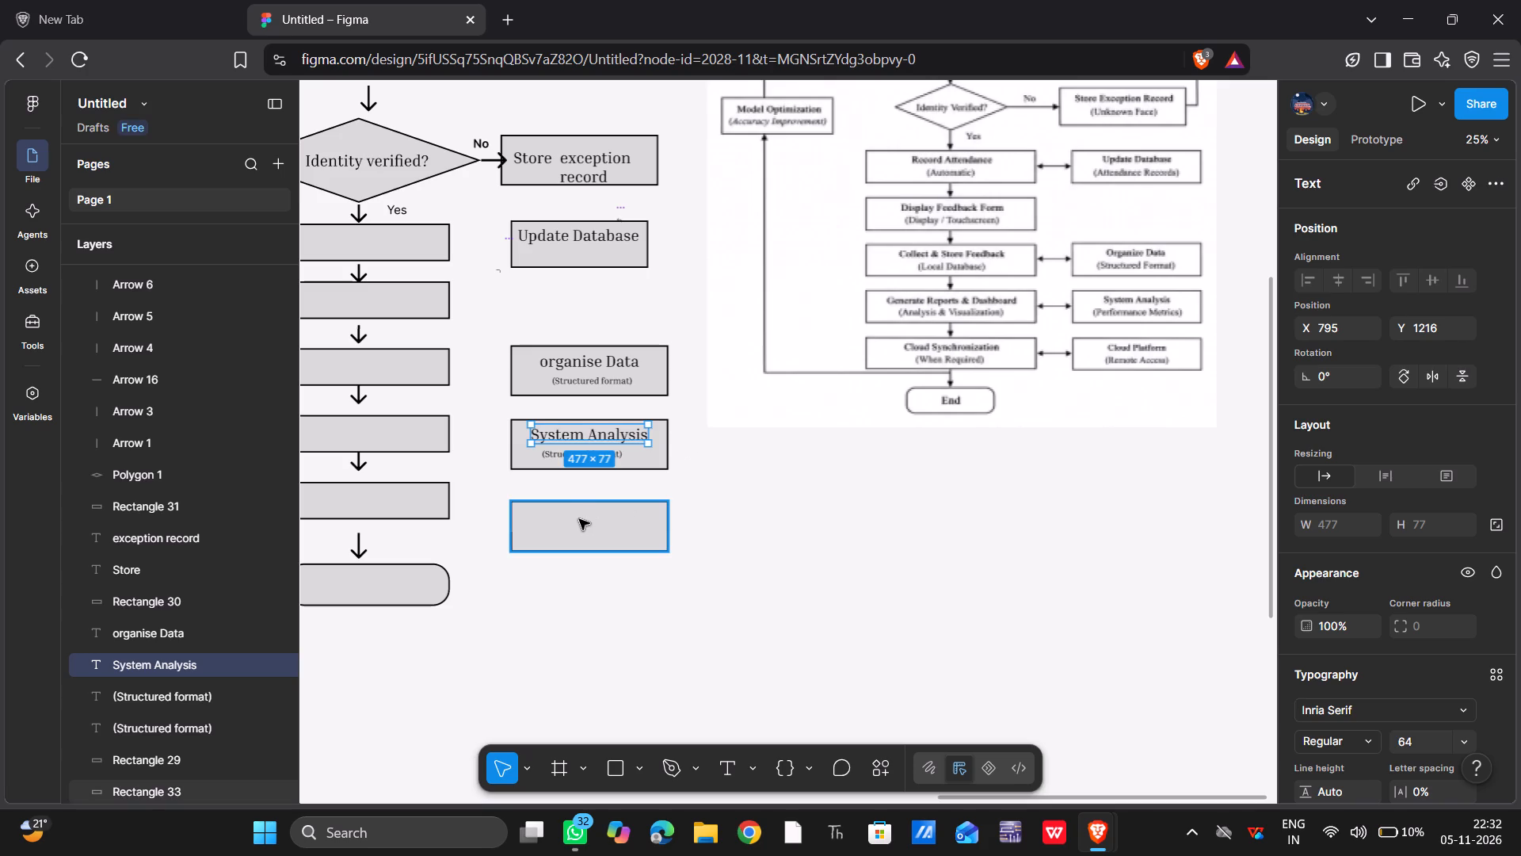
left_click(573, 520)
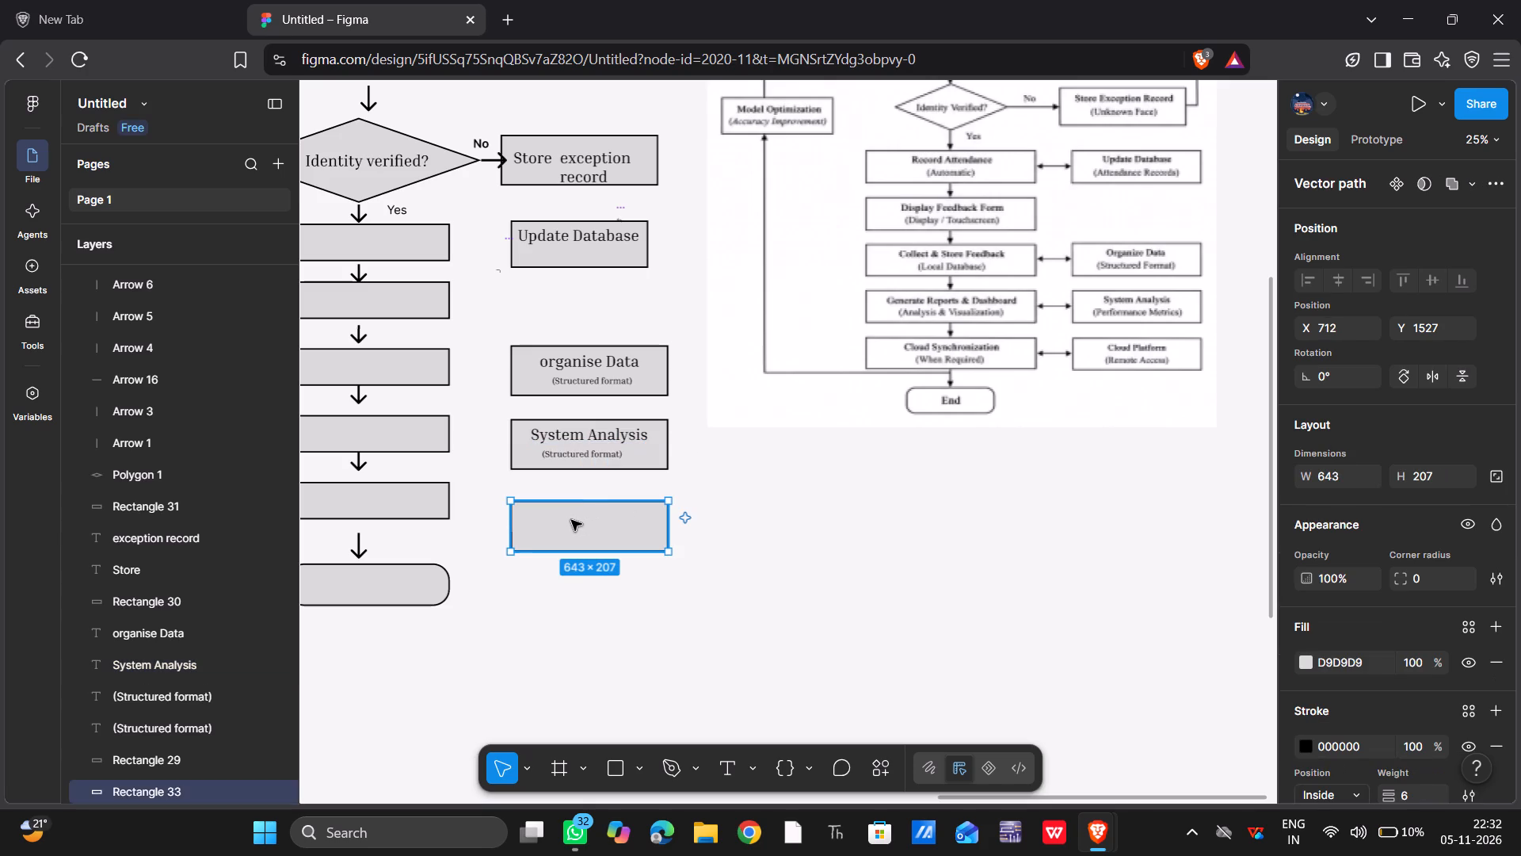
left_click(571, 520)
key("ctrl+v")
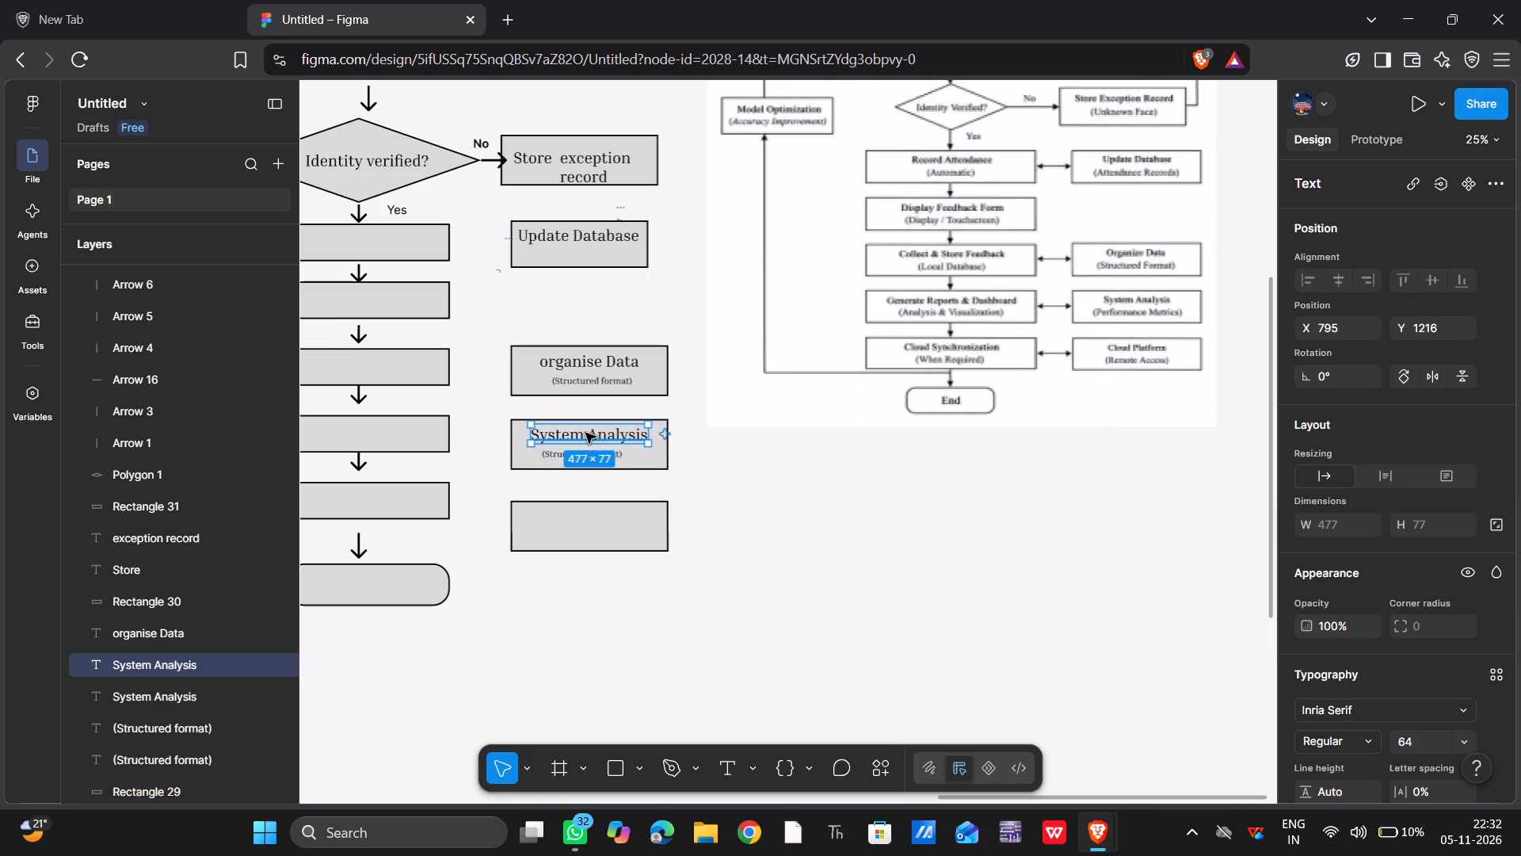
left_click_drag(585, 433, 587, 504)
left_click_drag(587, 504, 586, 513)
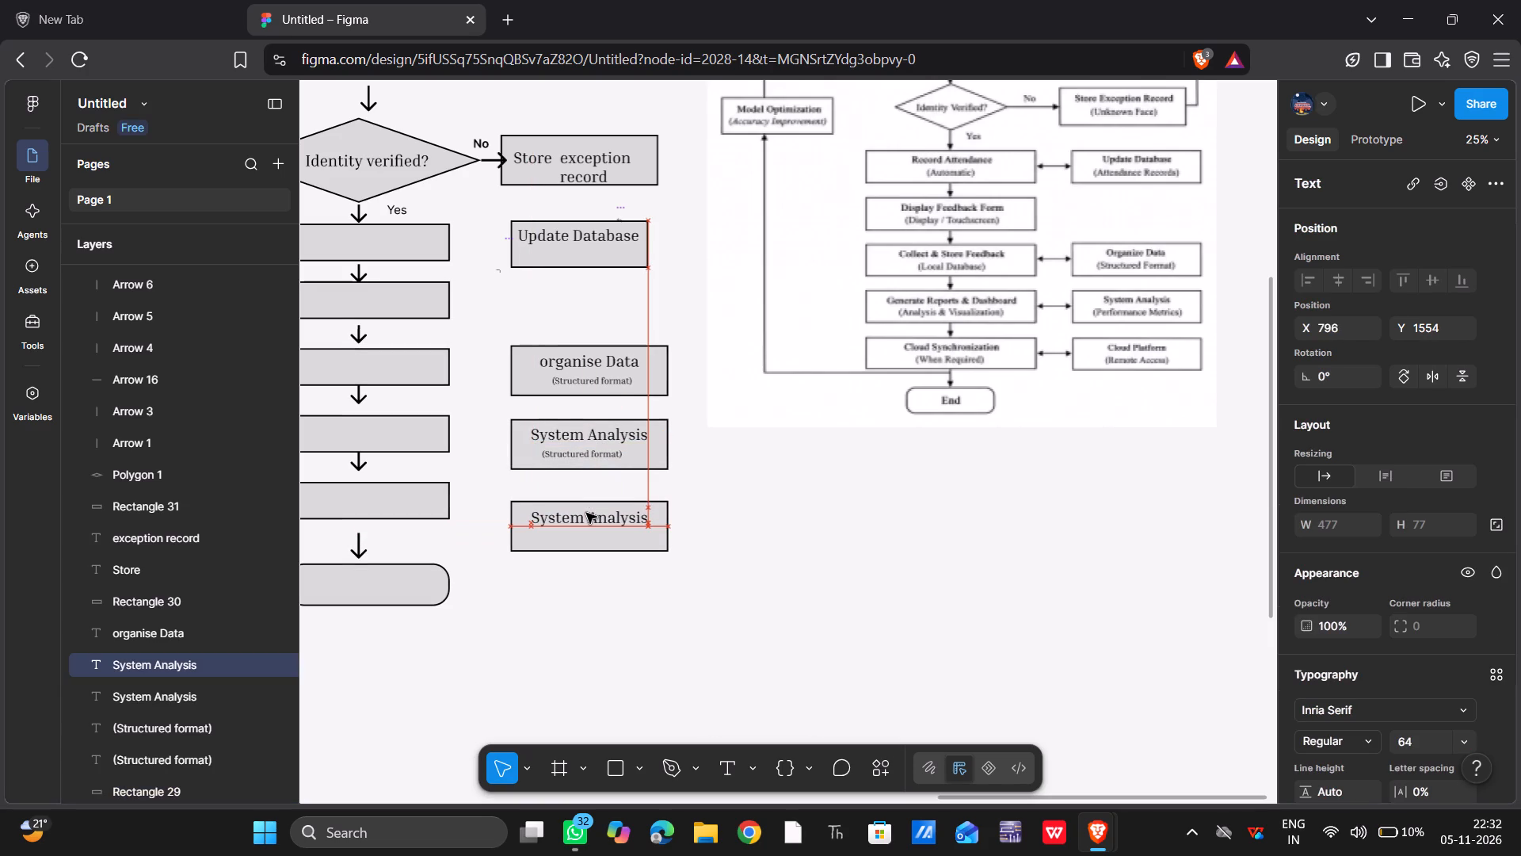
left_click_drag(586, 513, 586, 514)
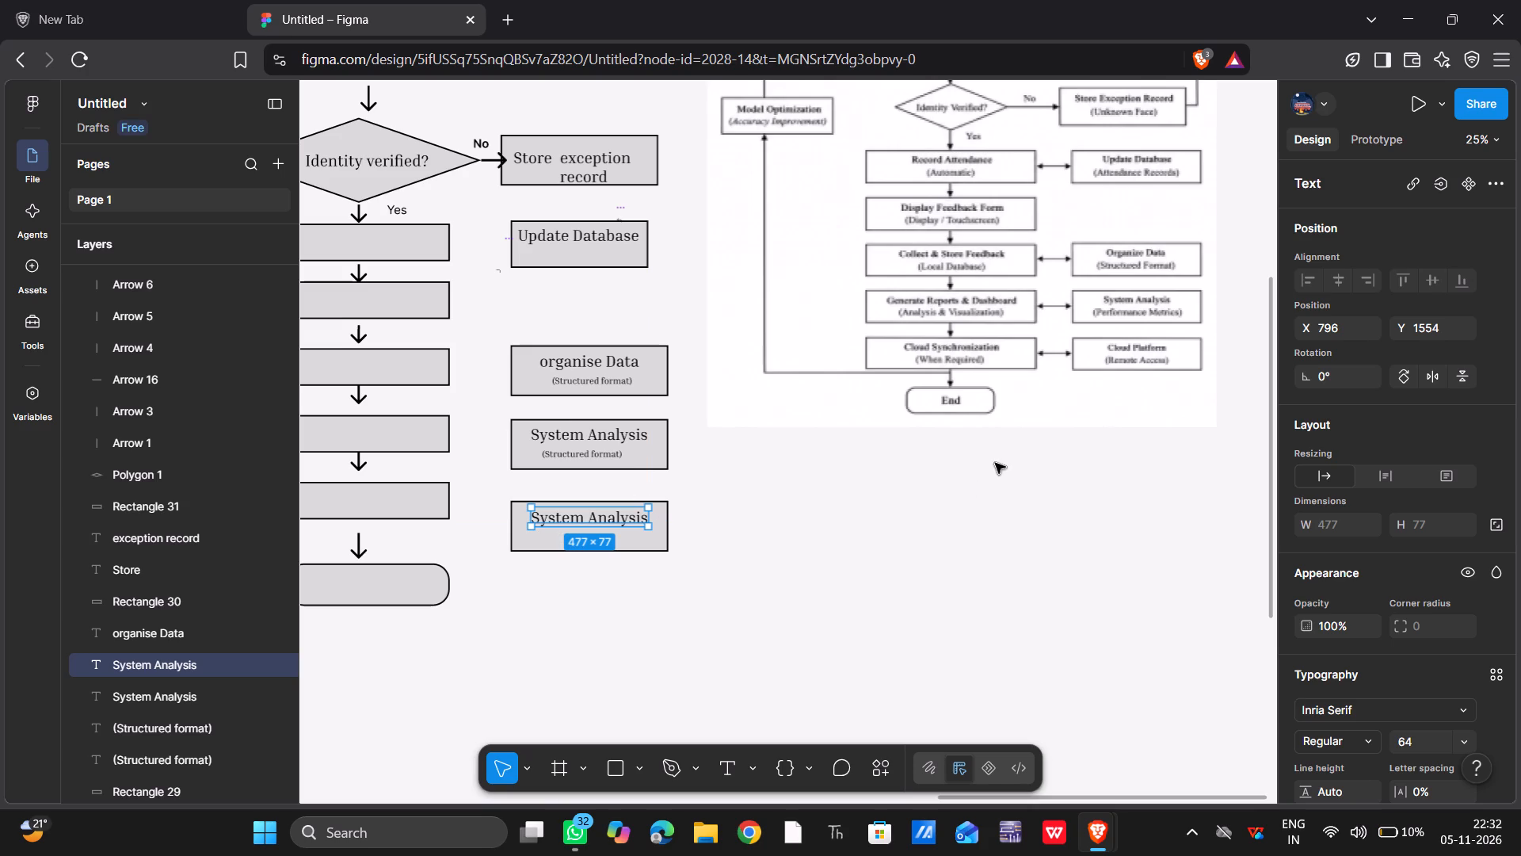
Replace the text of the duplicated System Analysis label in the lowest side box with Closed Platform.
double_click(614, 516)
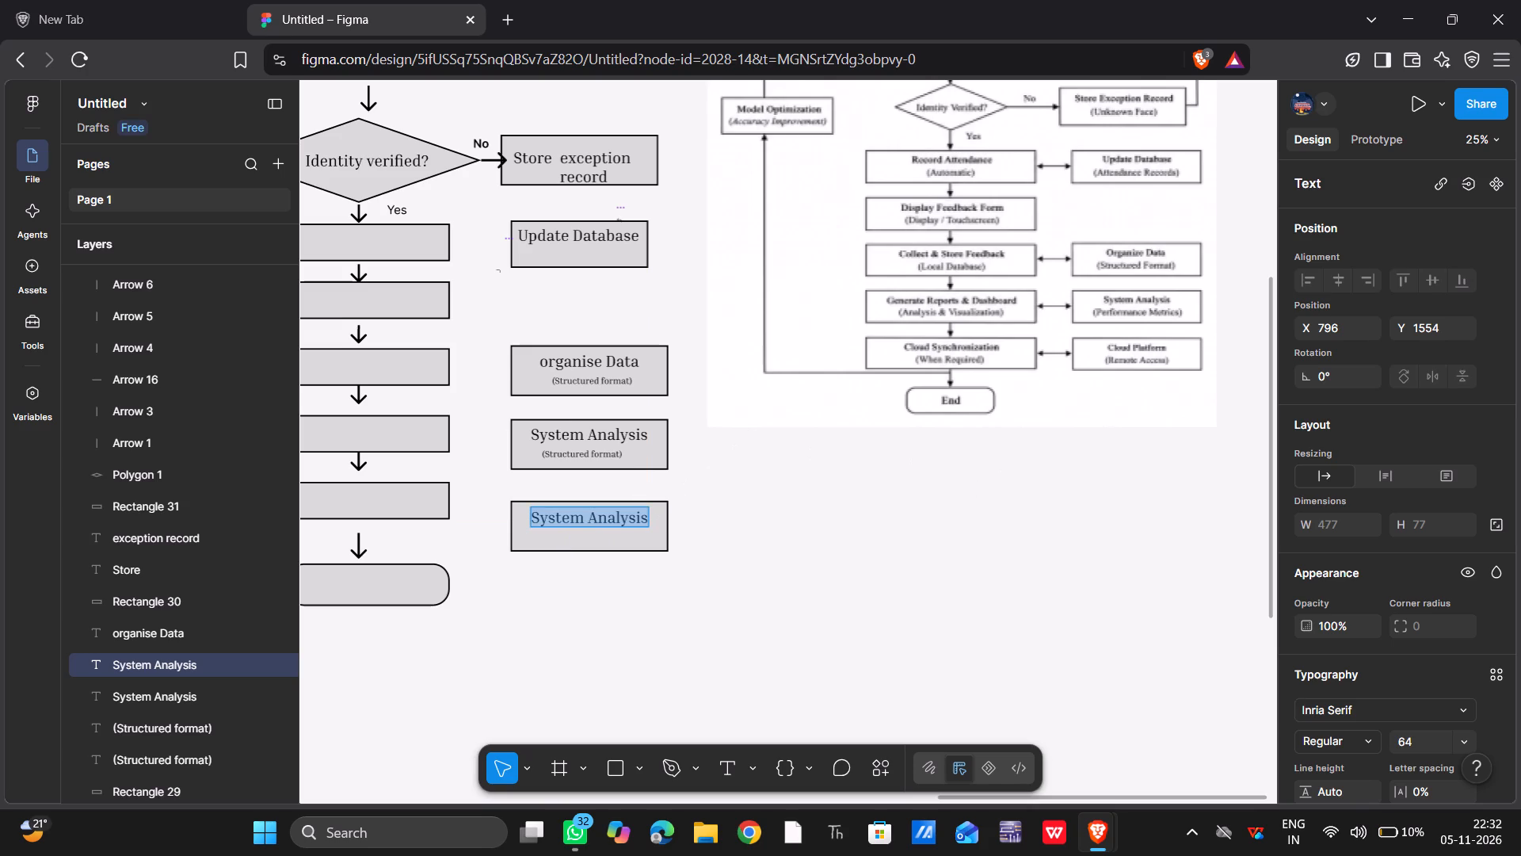
left_click(645, 517)
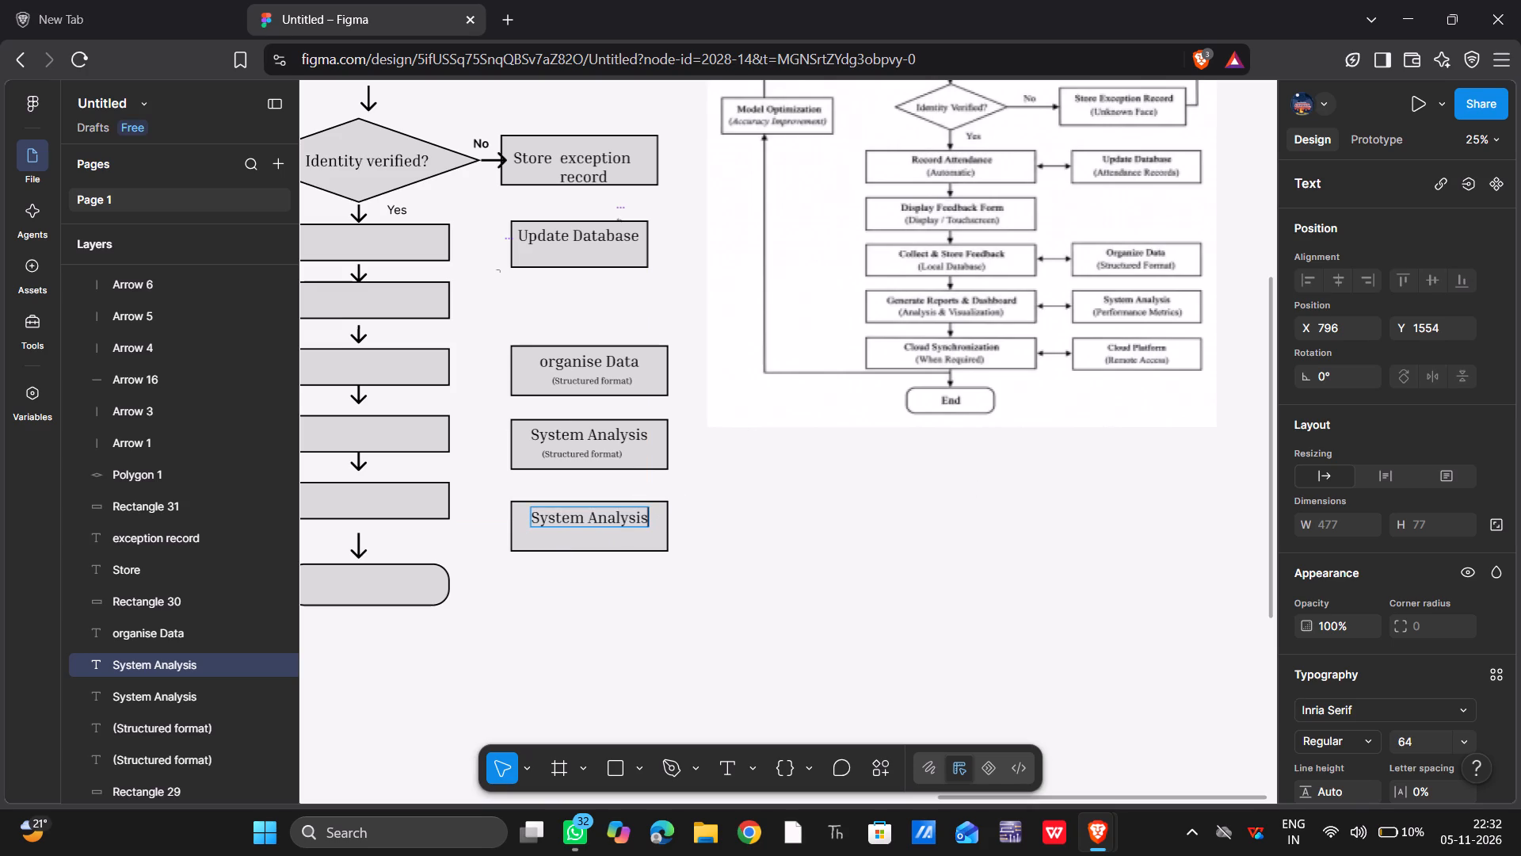
key("BackSpace")
key("BackSpace")
key("BackSpace")
key("BackSpace")
key("BackSpace")
key("BackSpace")
key("BackSpace")
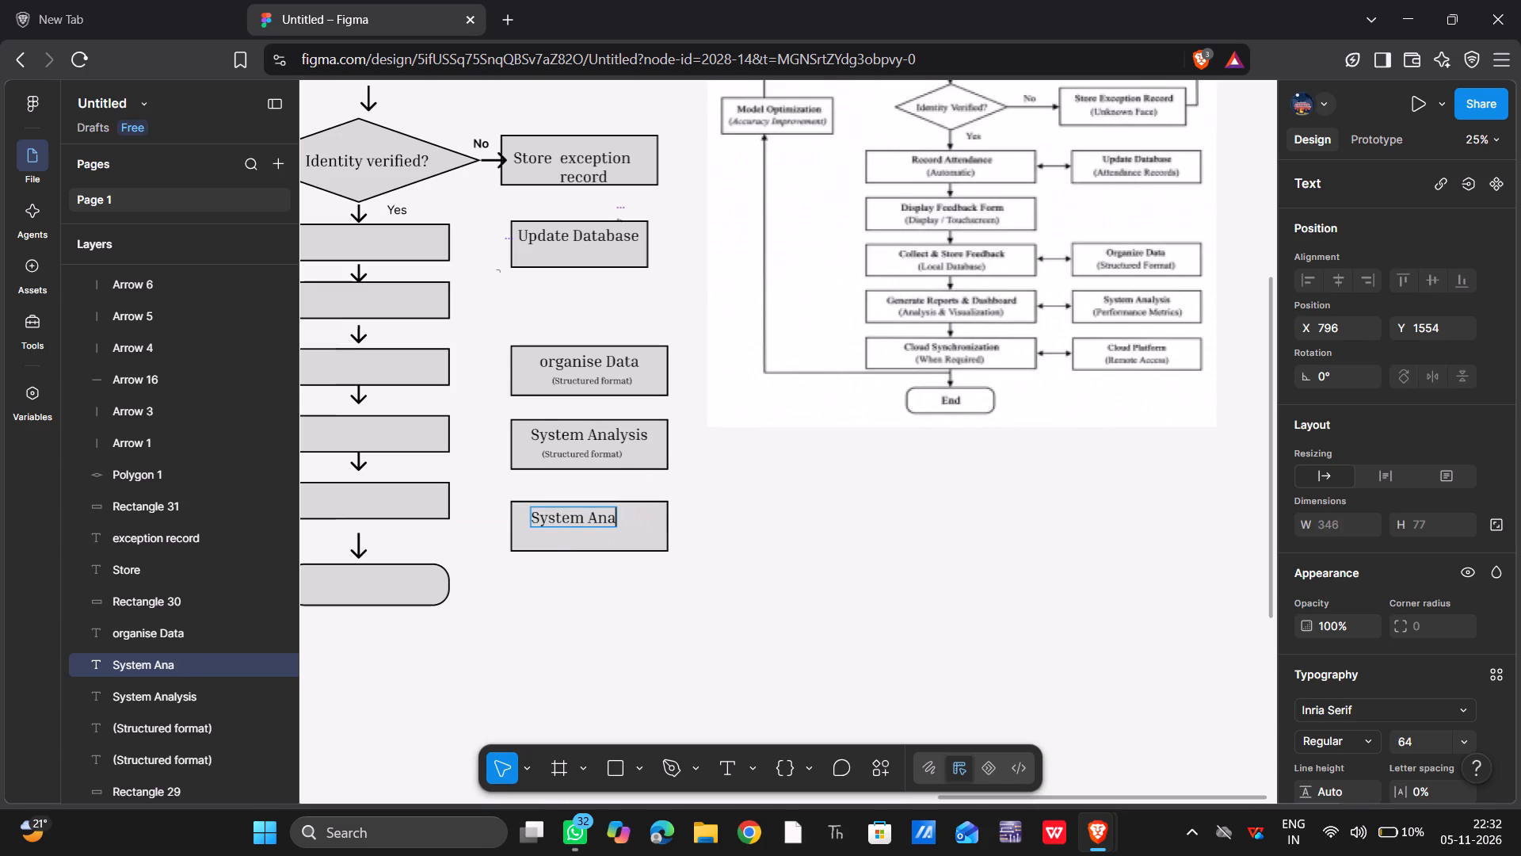
key("BackSpace")
key("BackSpace")
key("BackSpace")
key("BackSpace")
key("BackSpace")
key("BackSpace")
key("BackSpace")
key("BackSpace")
key("BackSpace")
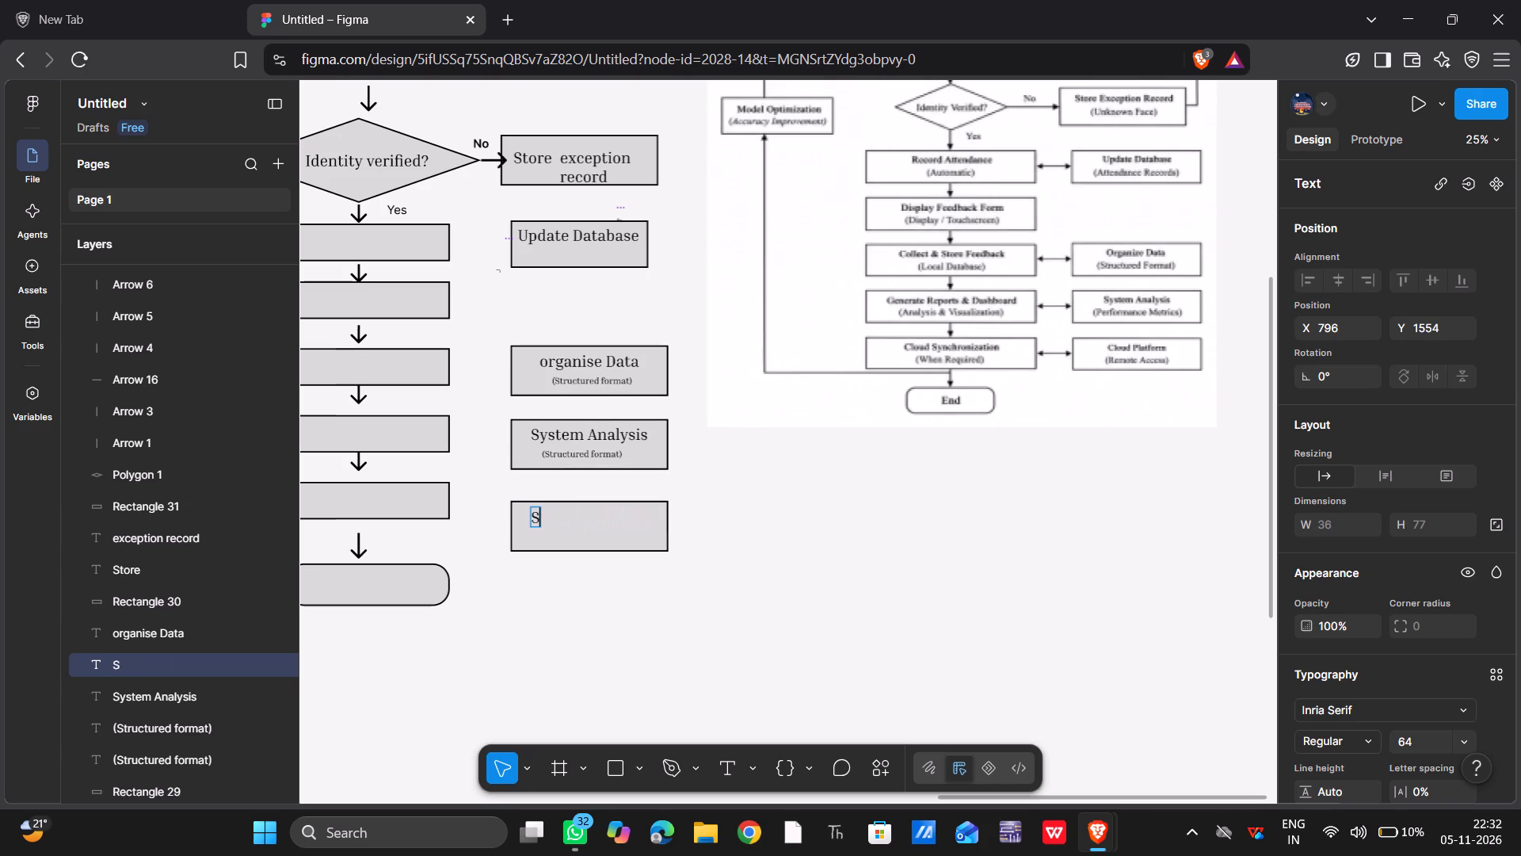
key("BackSpace")
key("c")
type("lo")
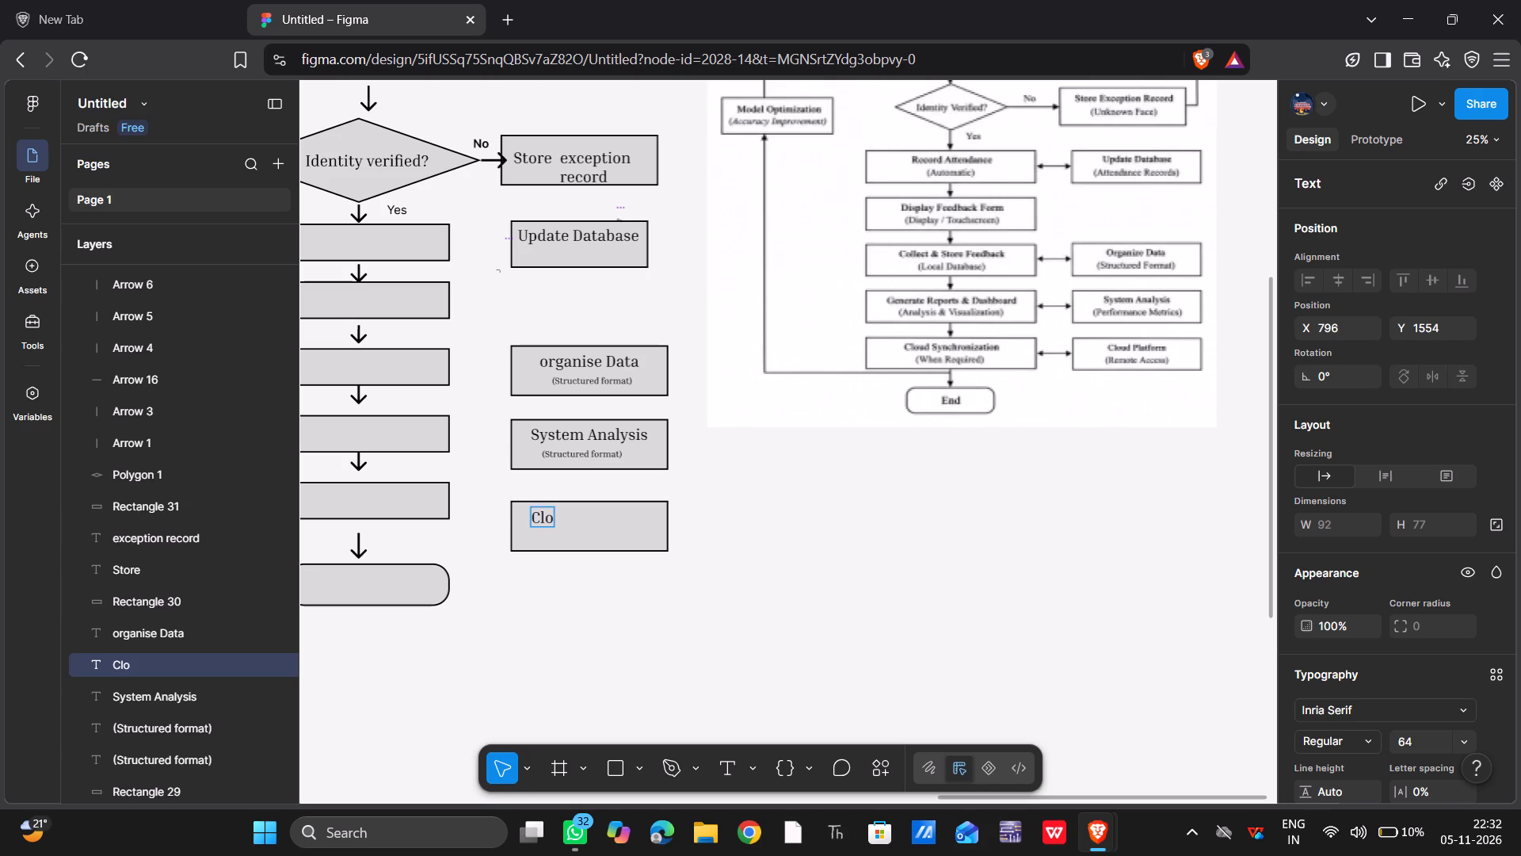
type("sed")
key("space")
key("p")
type("lat")
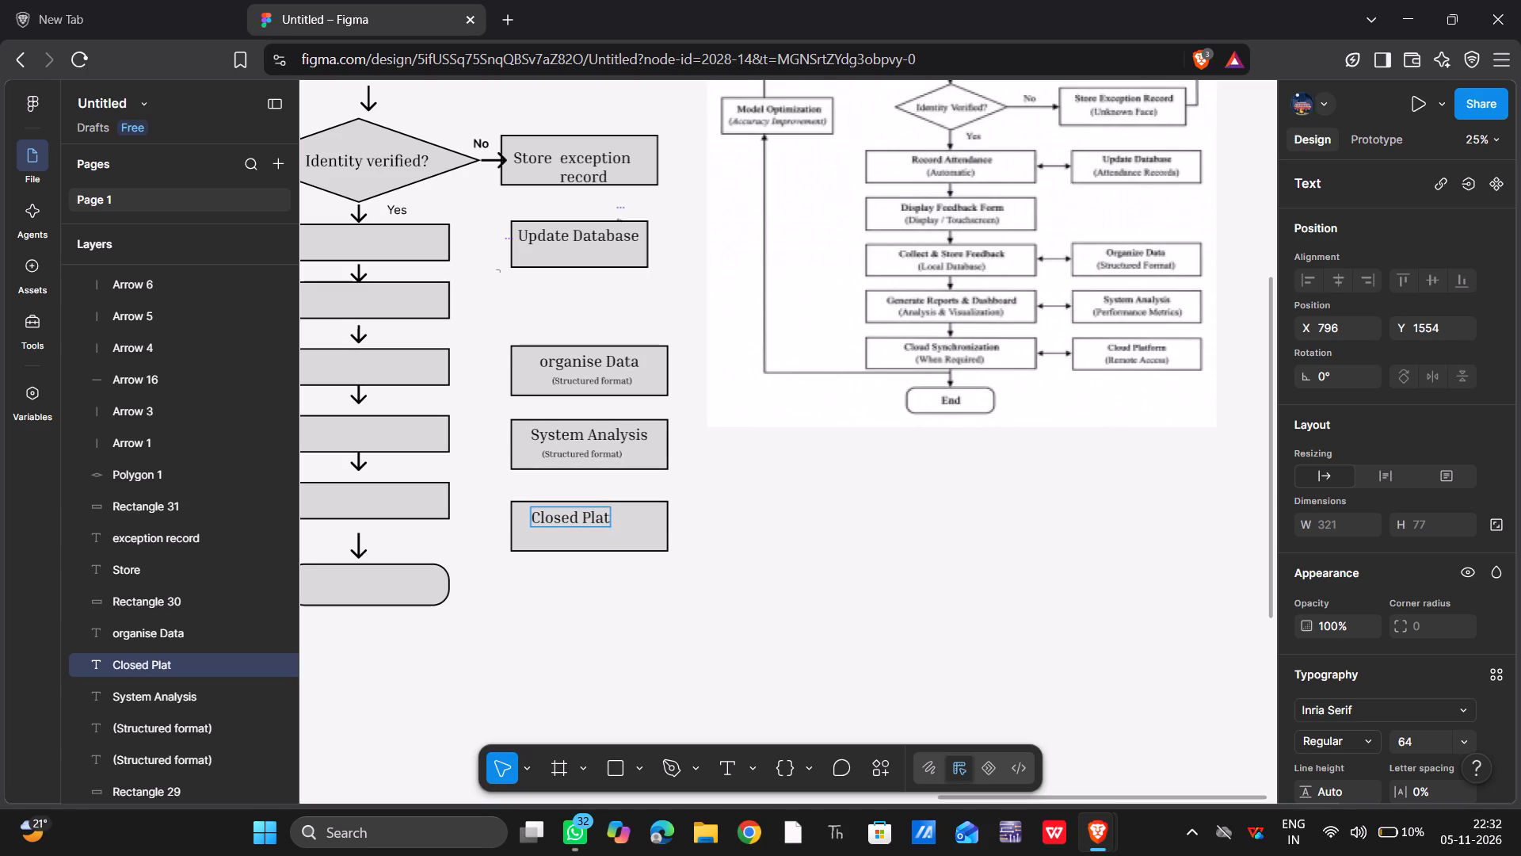
type("form")
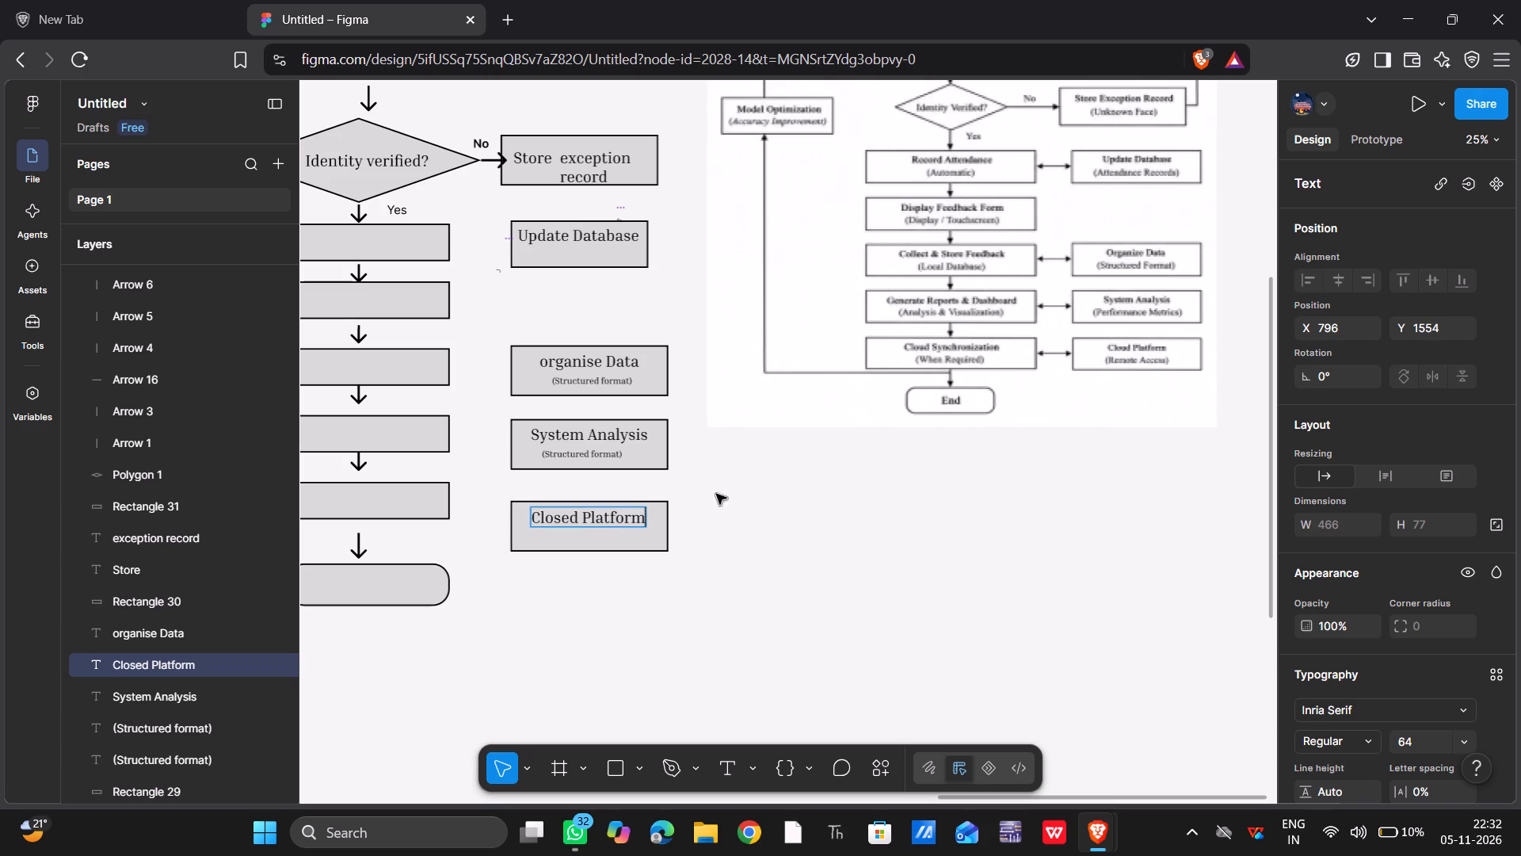
left_click(814, 644)
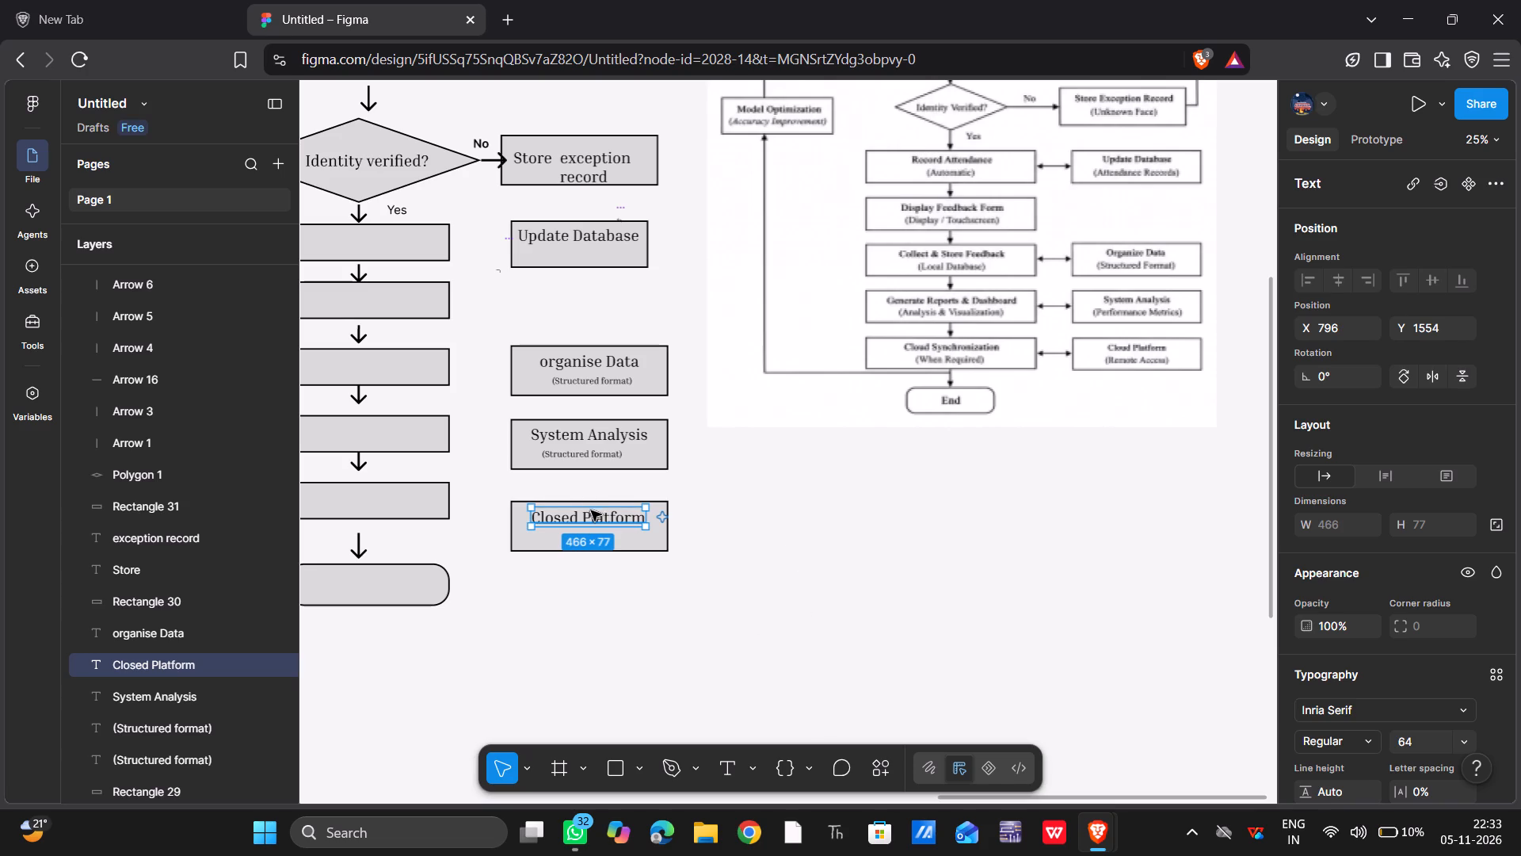
Move the Closed Platform label slightly up in its box, to about X 795, Y 1540.
left_click(590, 514)
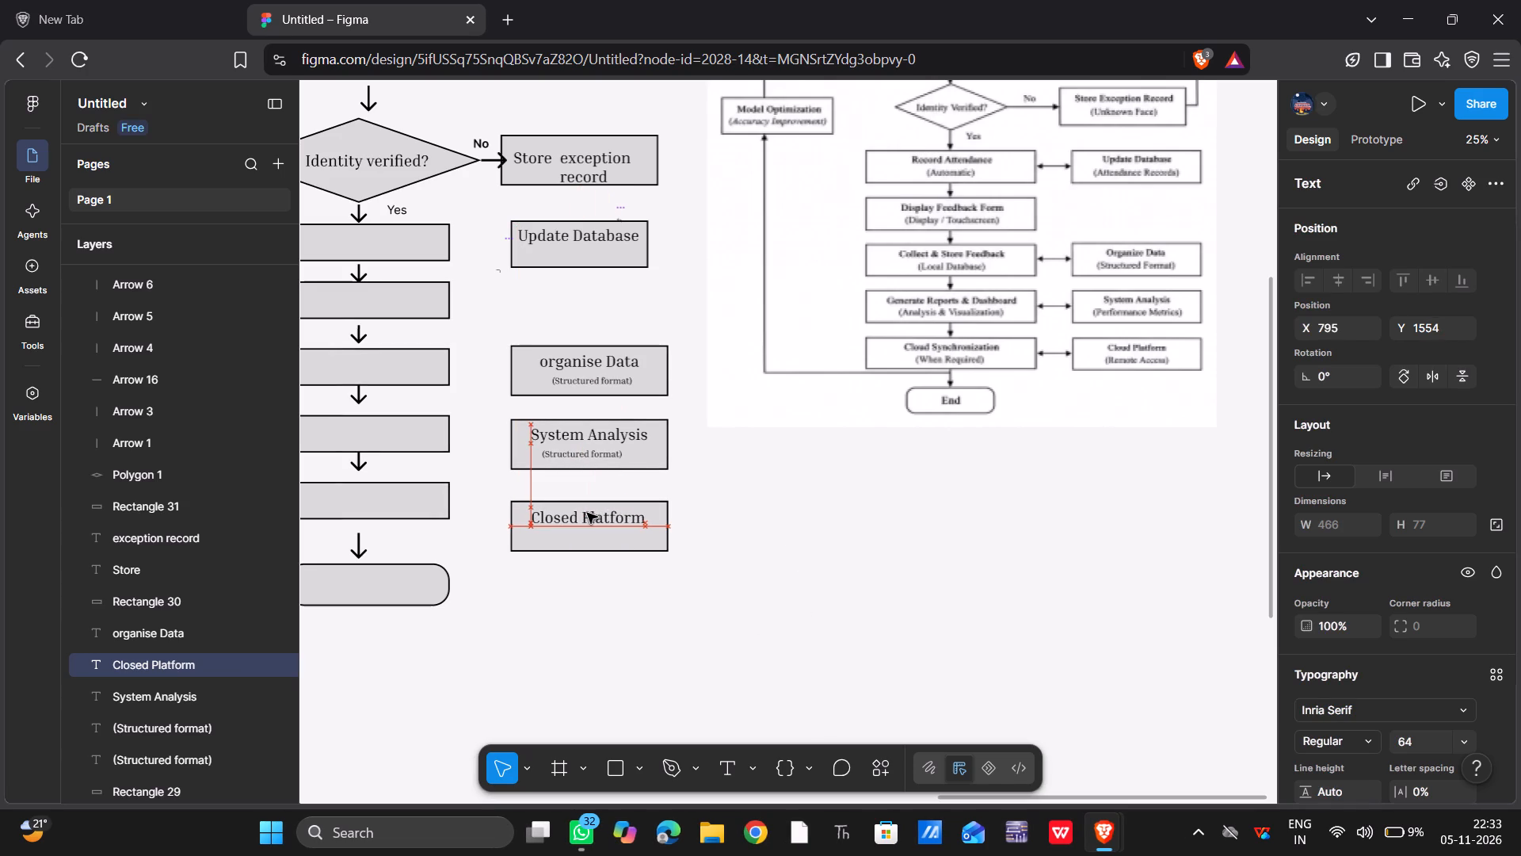
left_click(589, 510)
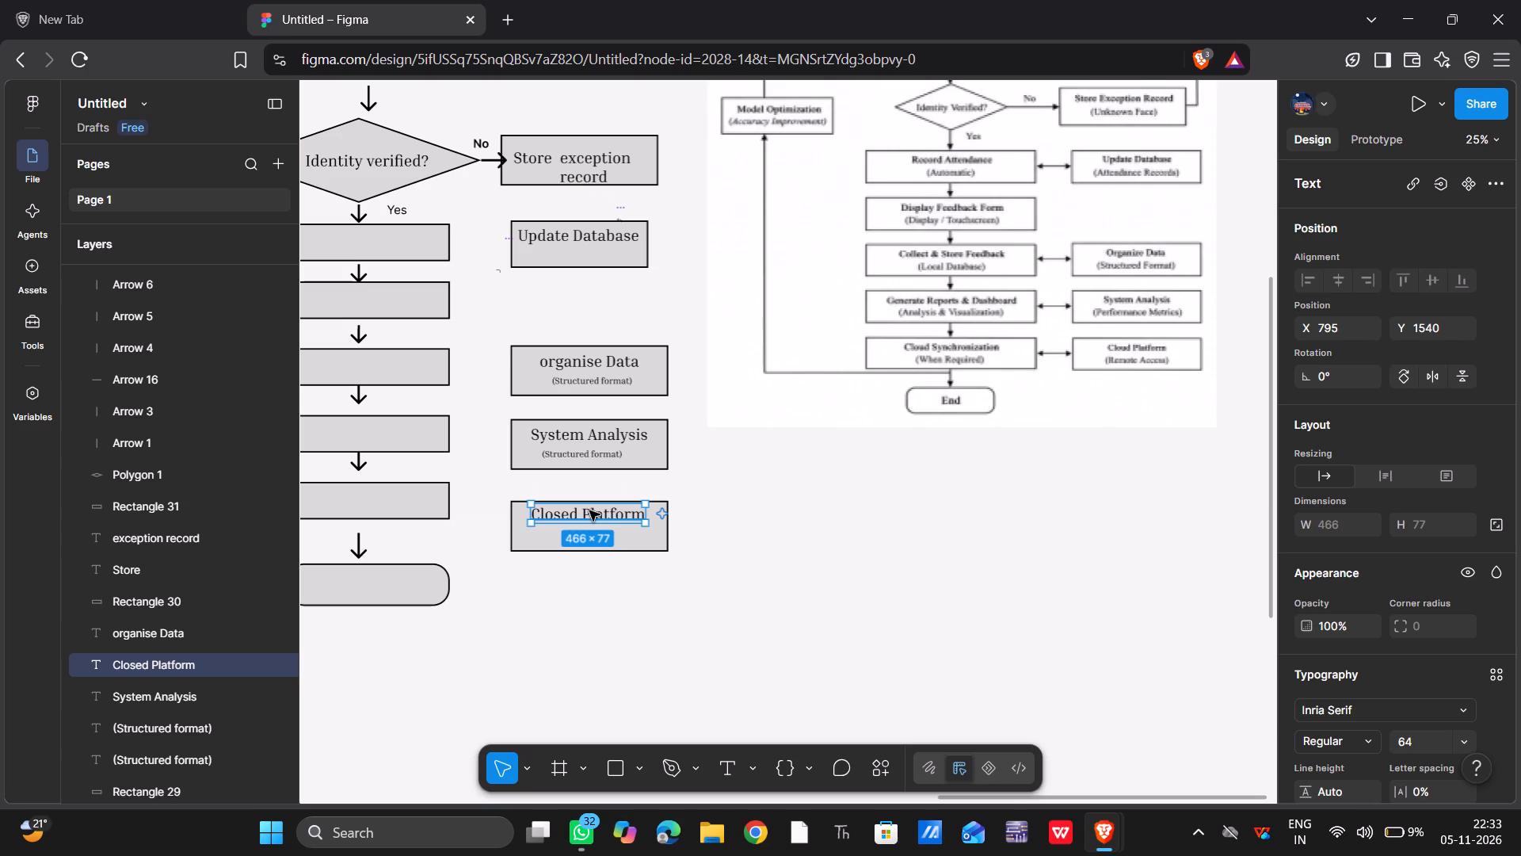
left_click(785, 640)
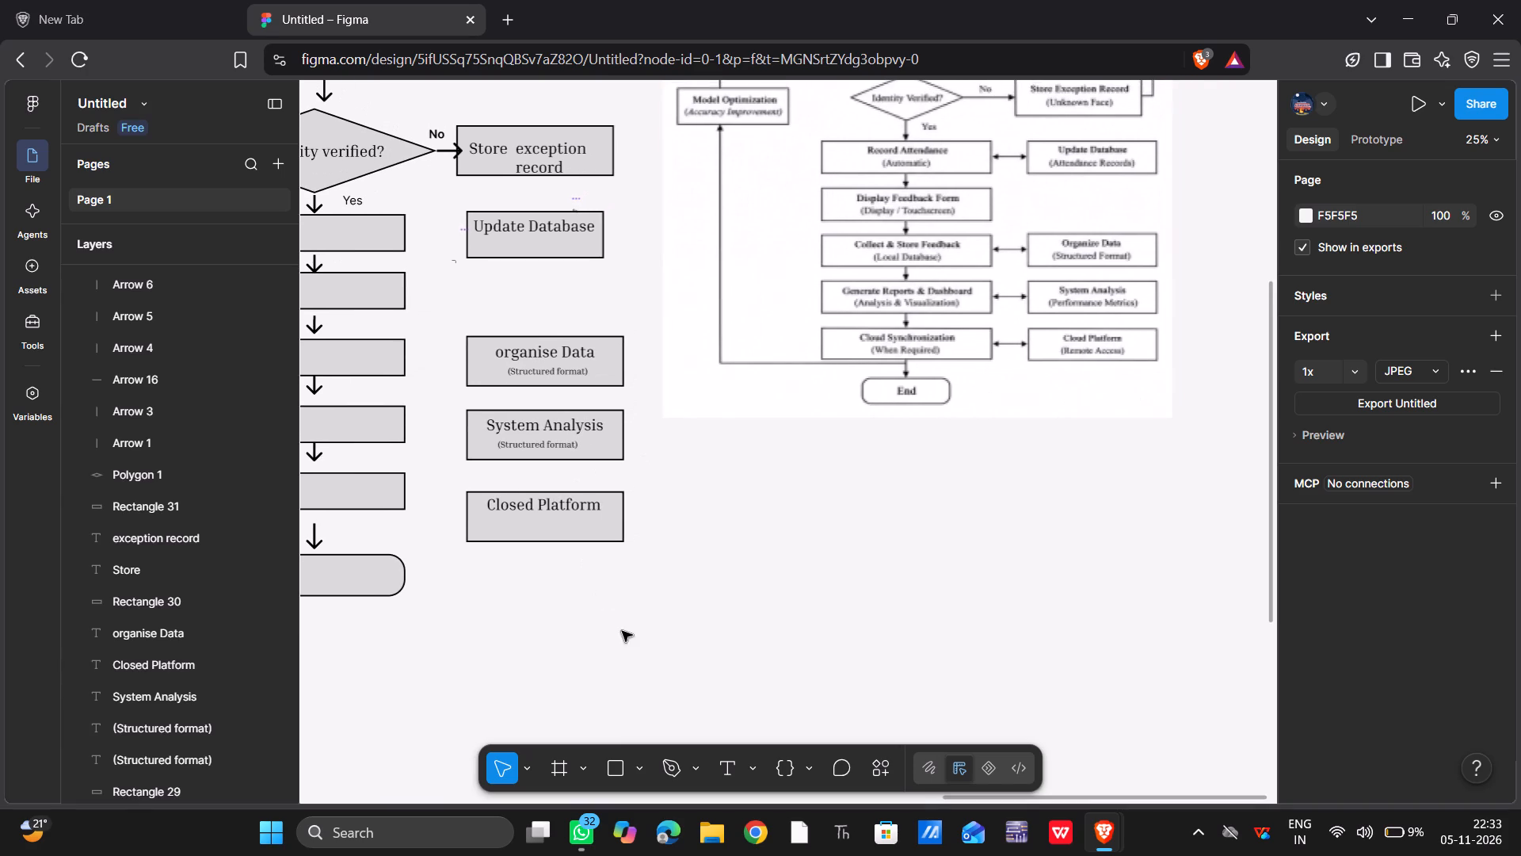
Duplicate the System Analysis box's (Structured format) sublabel and place the copy beneath the Closed Platform label, at about X 830, Y 1631.
left_click(554, 444)
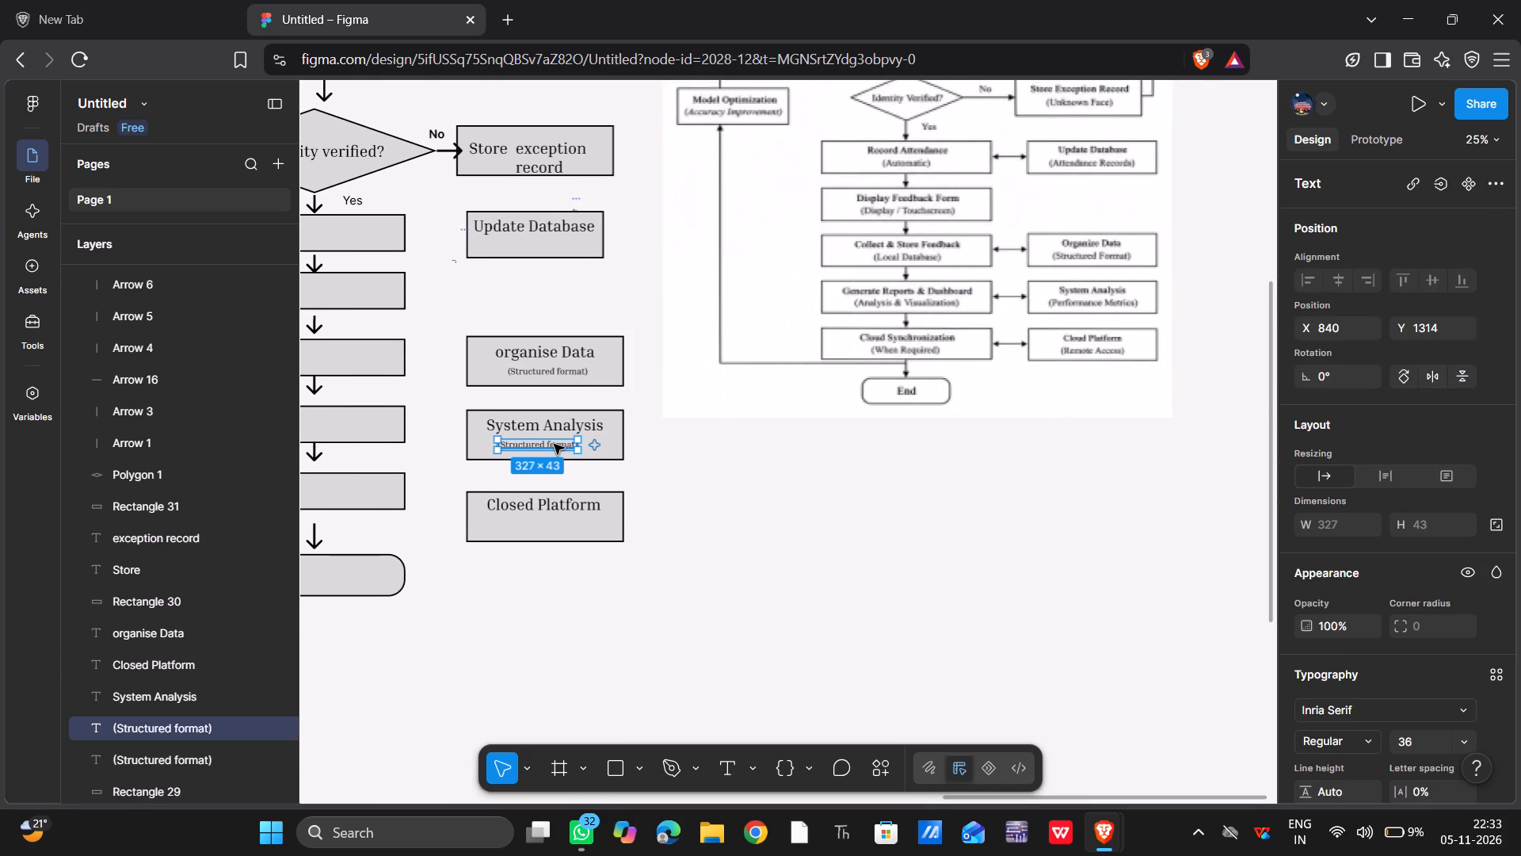
key("ctrl+c")
key("ctrl+v")
left_click_drag(554, 444, 546, 522)
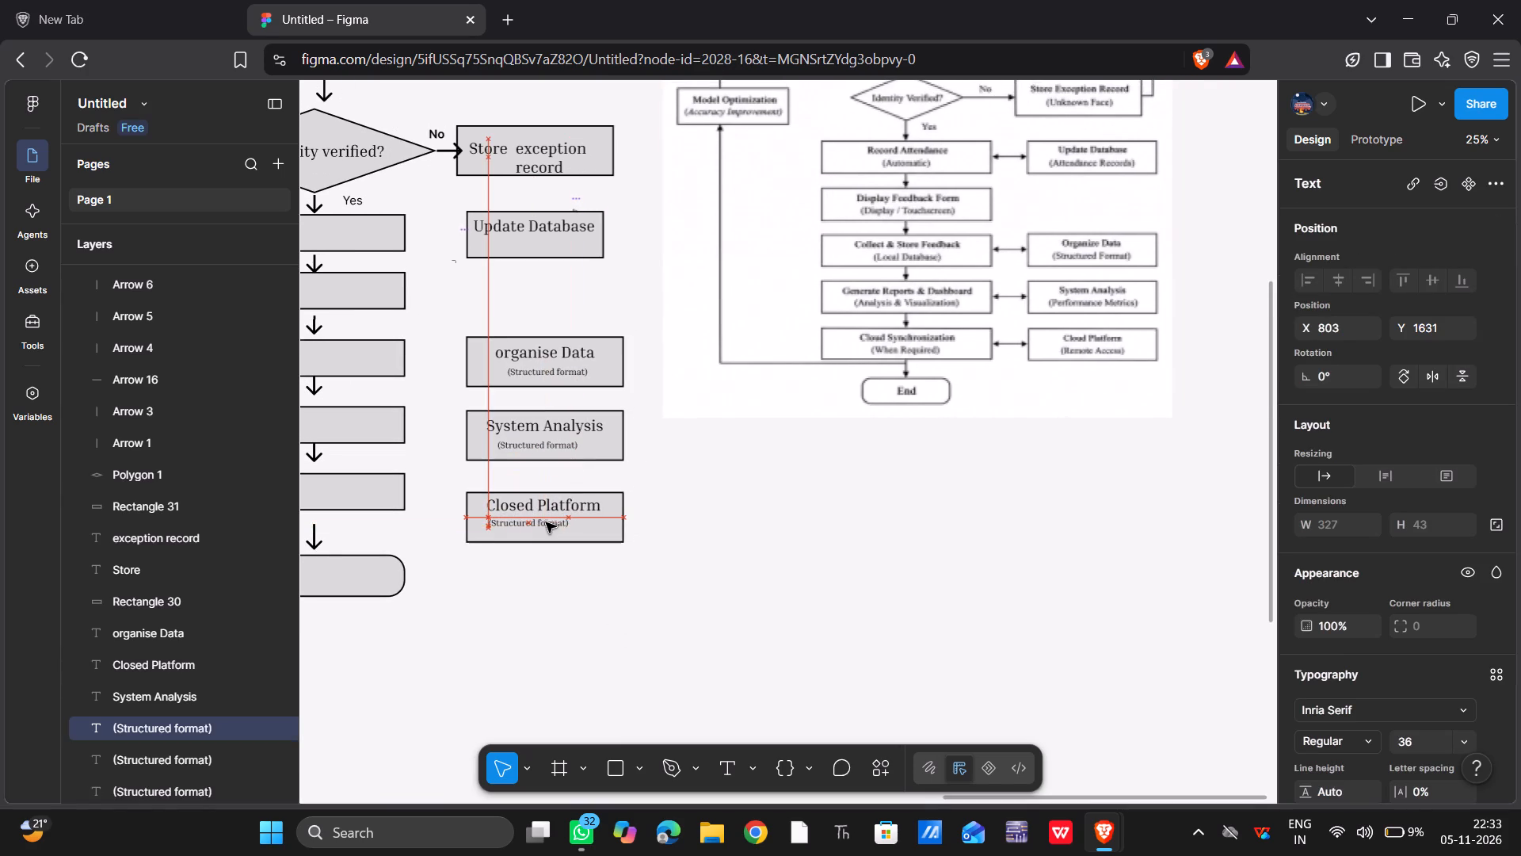
left_click_drag(546, 522, 551, 522)
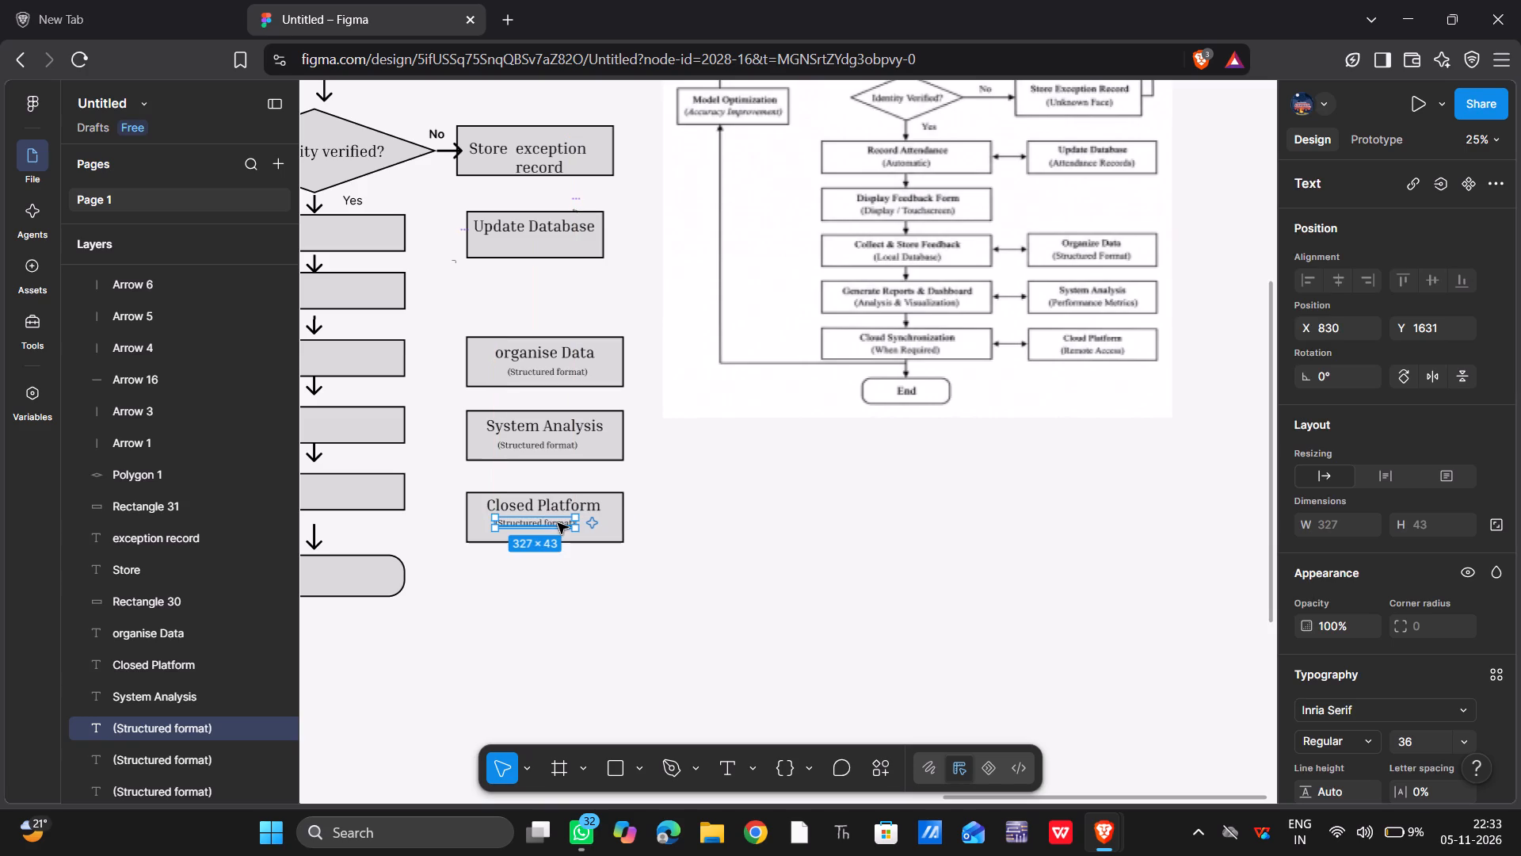
Change the copied sublabel in the Closed Platform box to read (Remote Access).
left_click(558, 523)
double_click(555, 523)
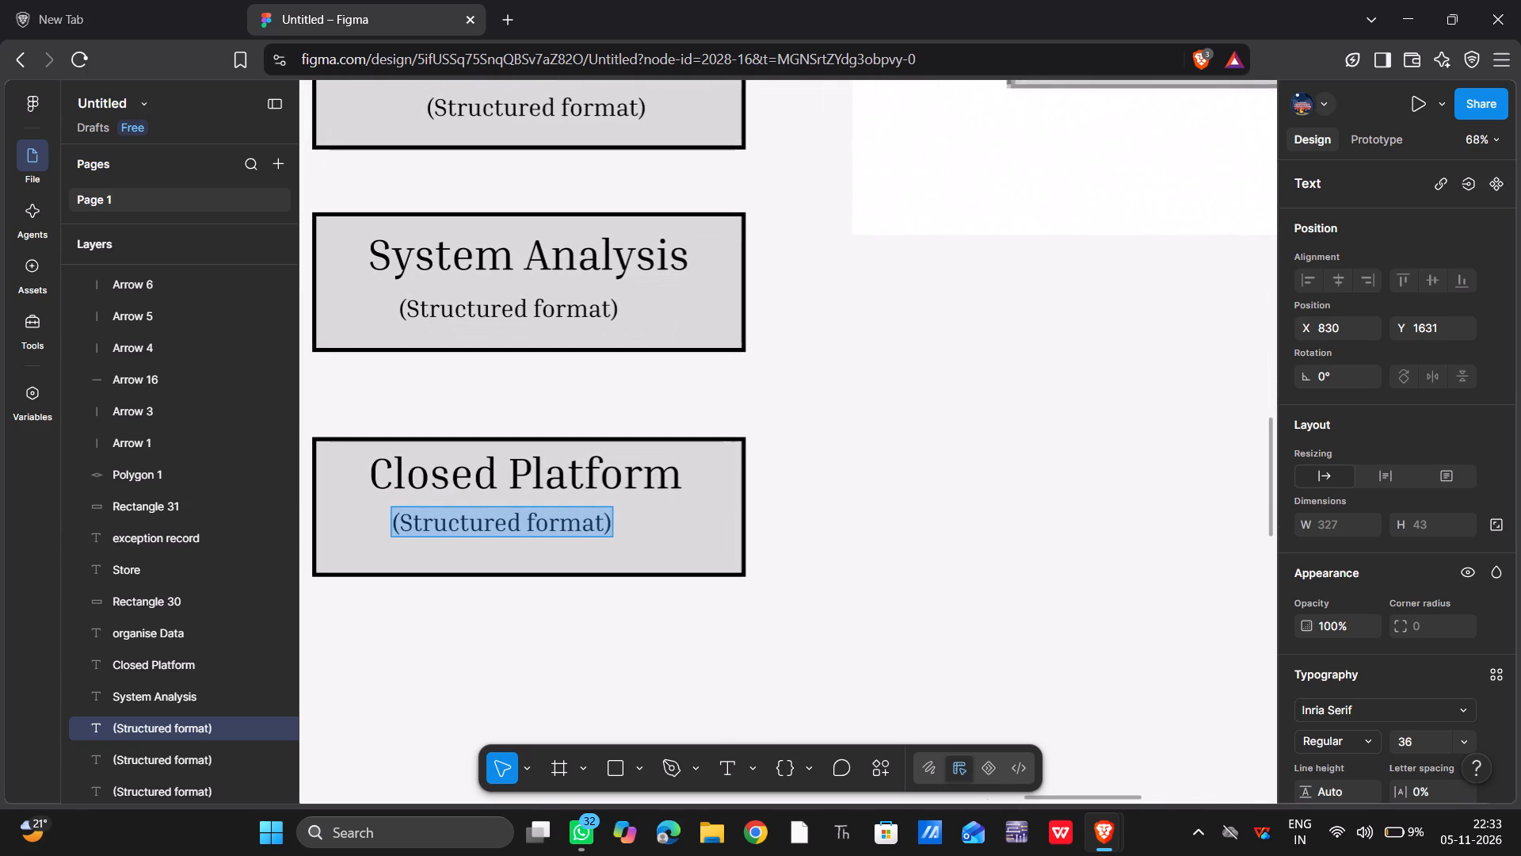
left_click(601, 525)
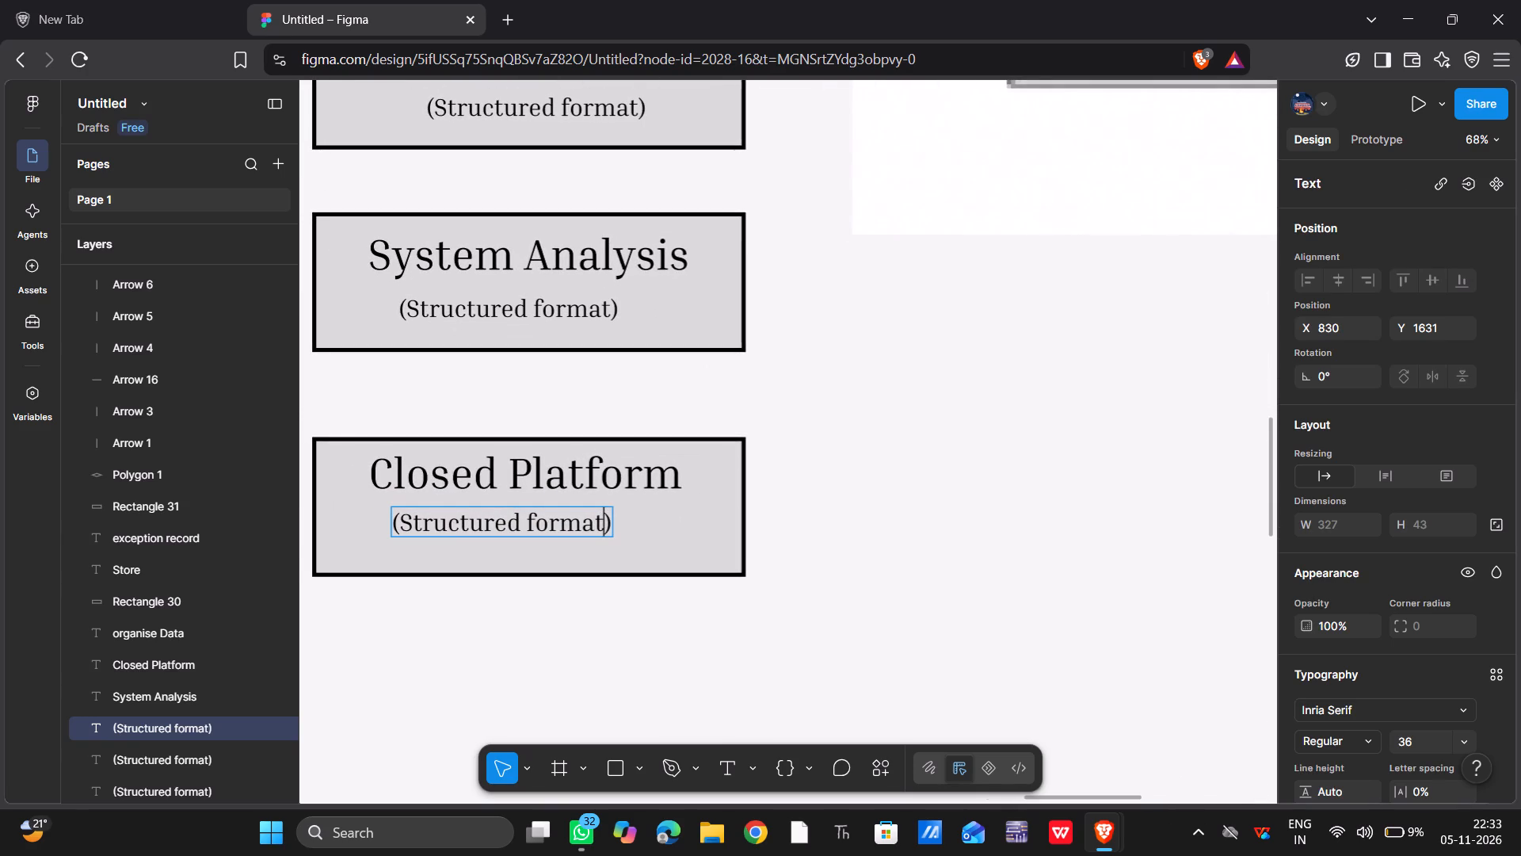
key("BackSpace")
key("BackSpace")
key("BackSpace")
key("BackSpace")
key("BackSpace")
key("BackSpace")
key("BackSpace")
key("BackSpace")
key("BackSpace")
key("BackSpace")
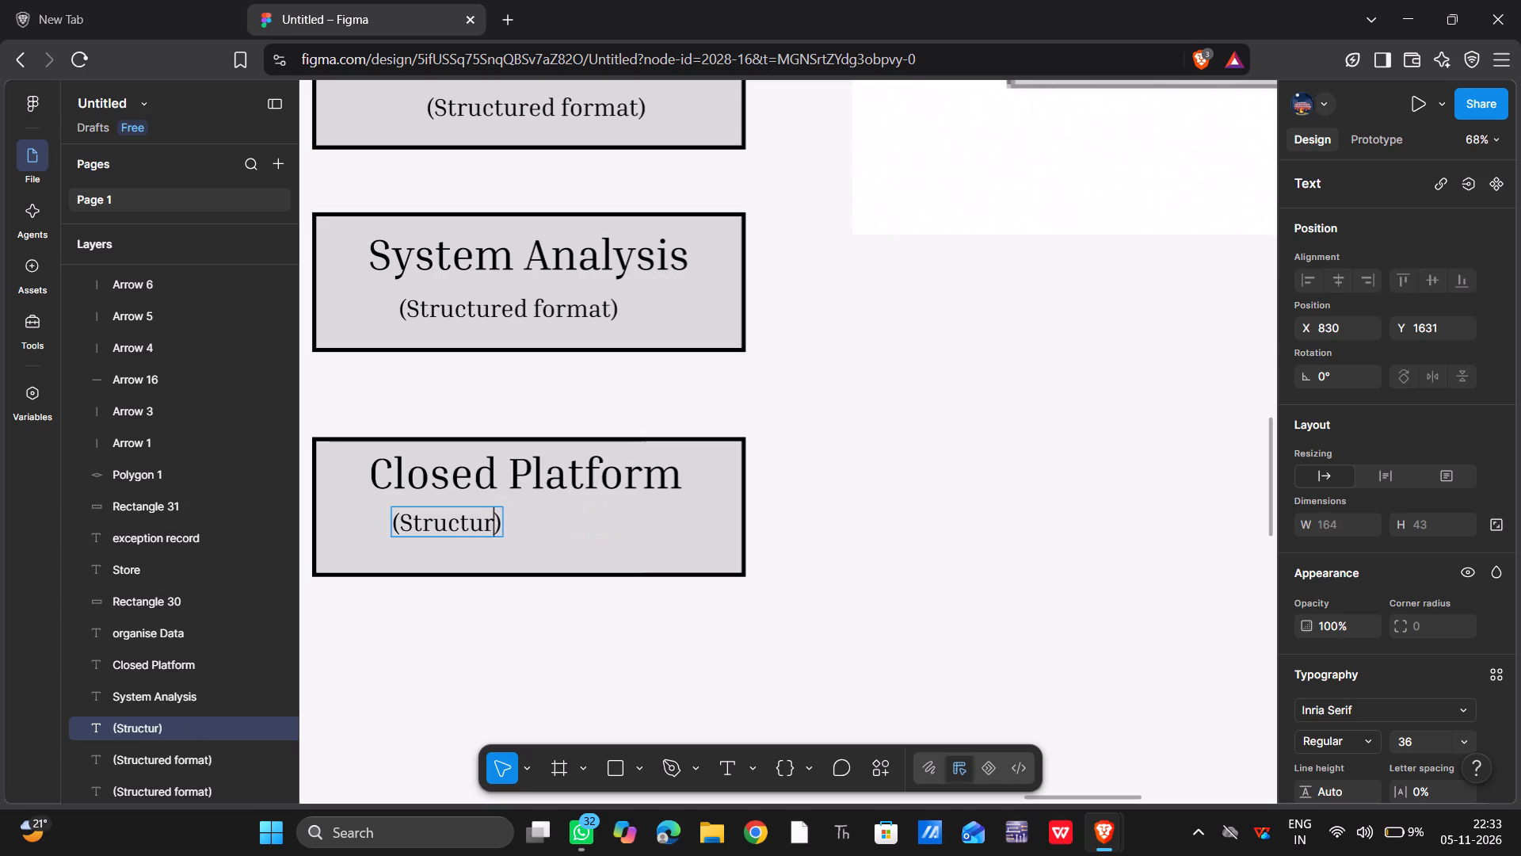
key("BackSpace")
key("BackSpace")
key("BackSpace")
key("BackSpace")
key("BackSpace")
key("BackSpace")
key("BackSpace")
key("BackSpace")
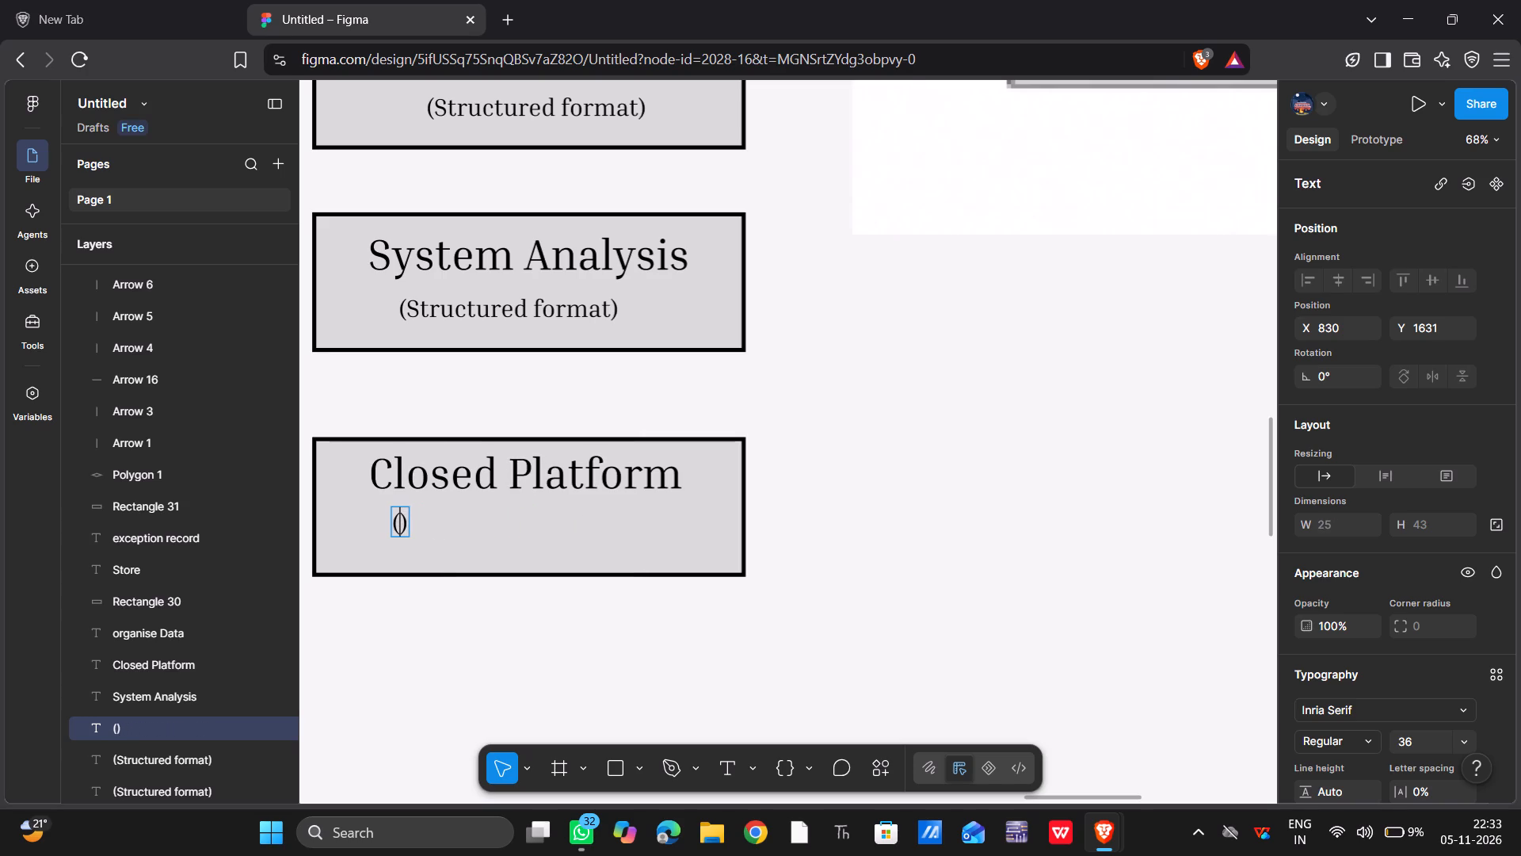
key("shift+parenleft")
key("e")
type("mote")
key("space")
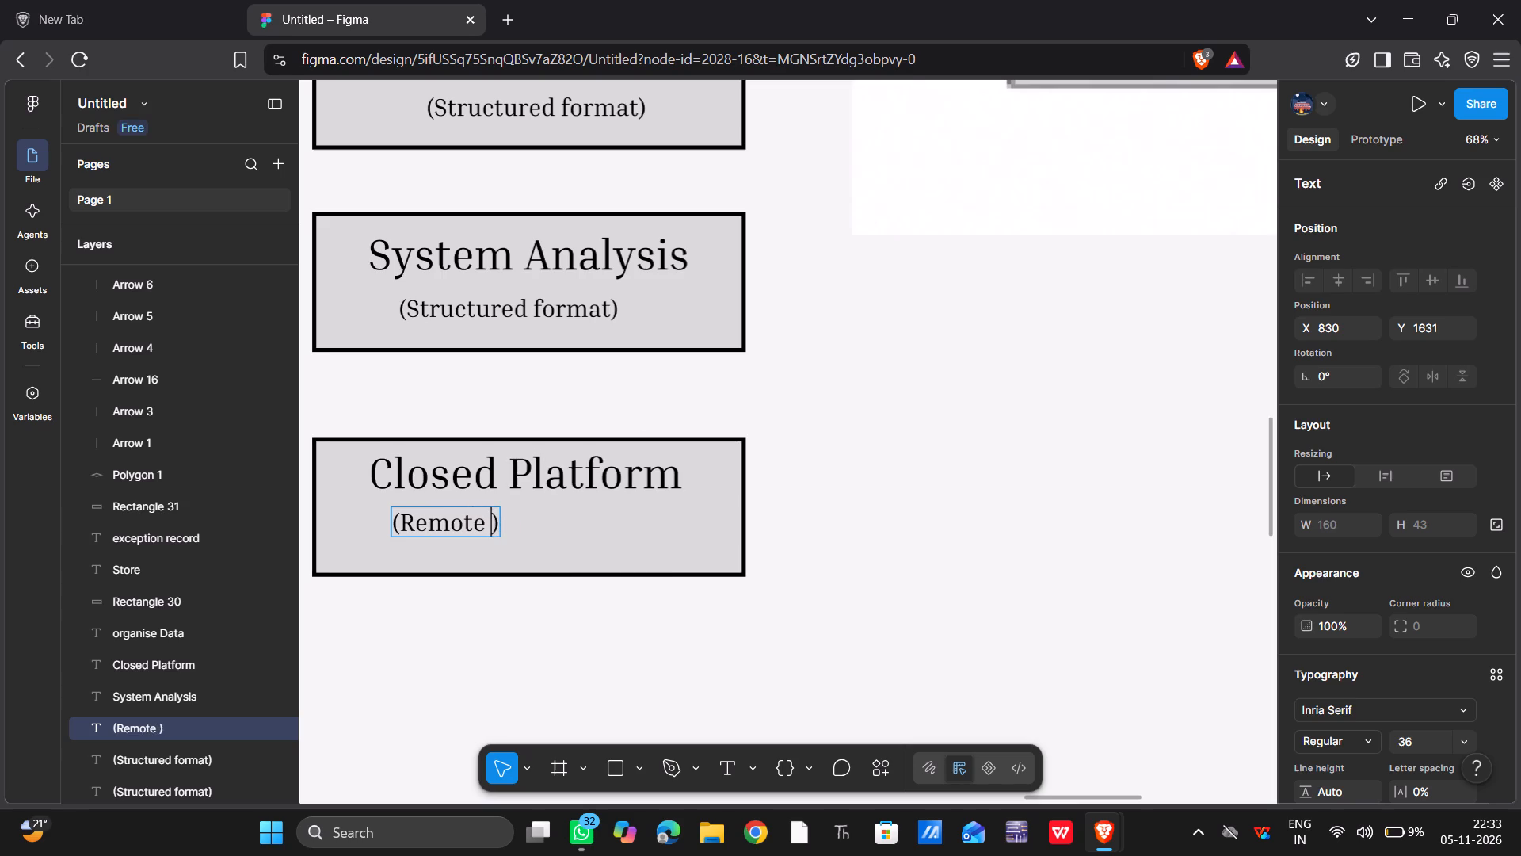
type("ccess")
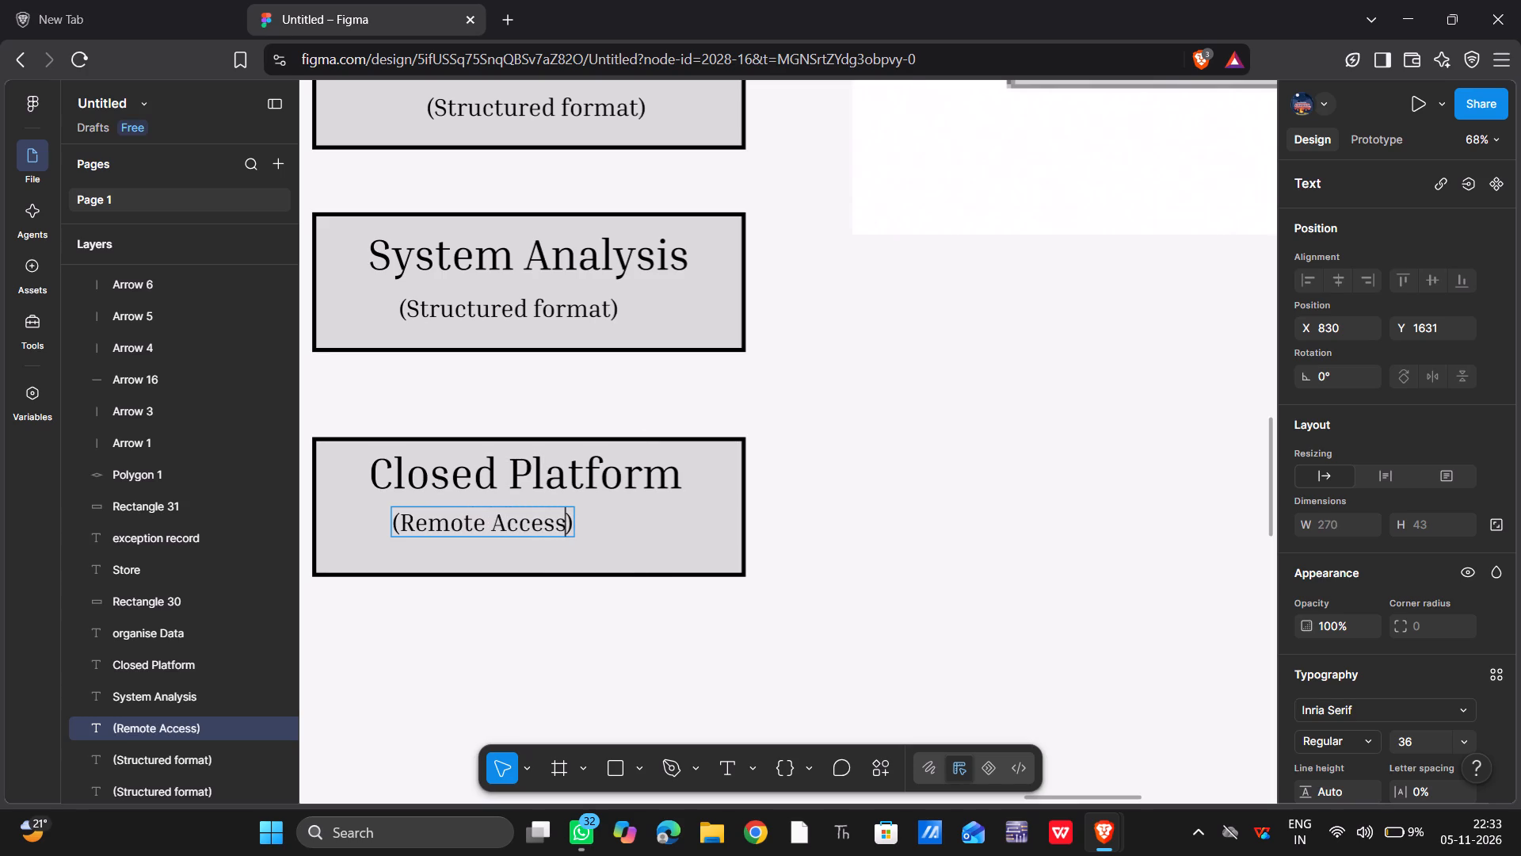
left_click(947, 624)
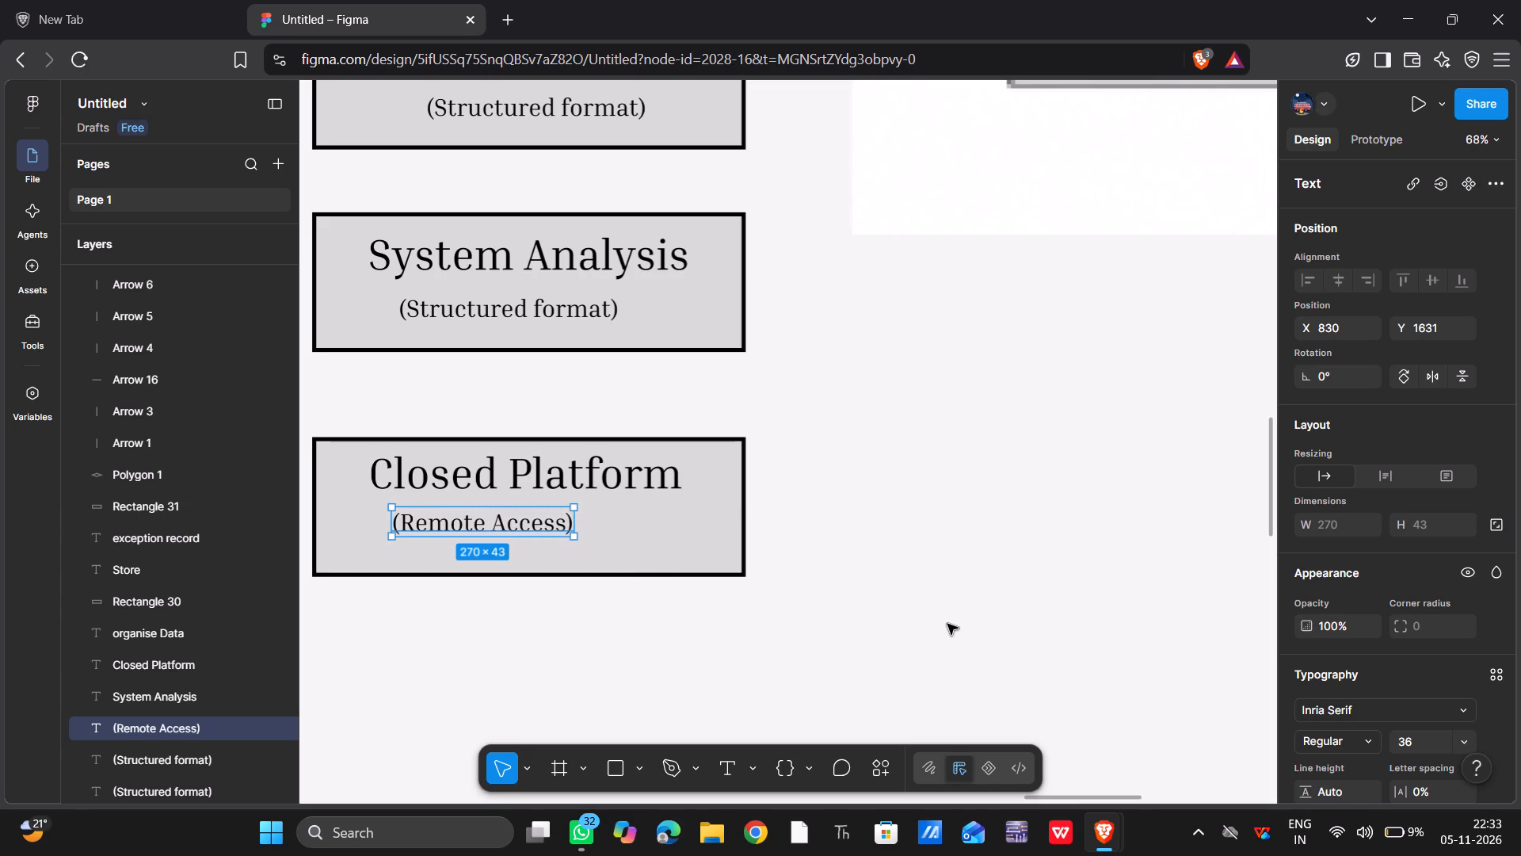
Centre the (Remote Access) sublabel closely beneath the Closed Platform label, at about X 893, Y 1617.
scroll(947, 624, "right", 1)
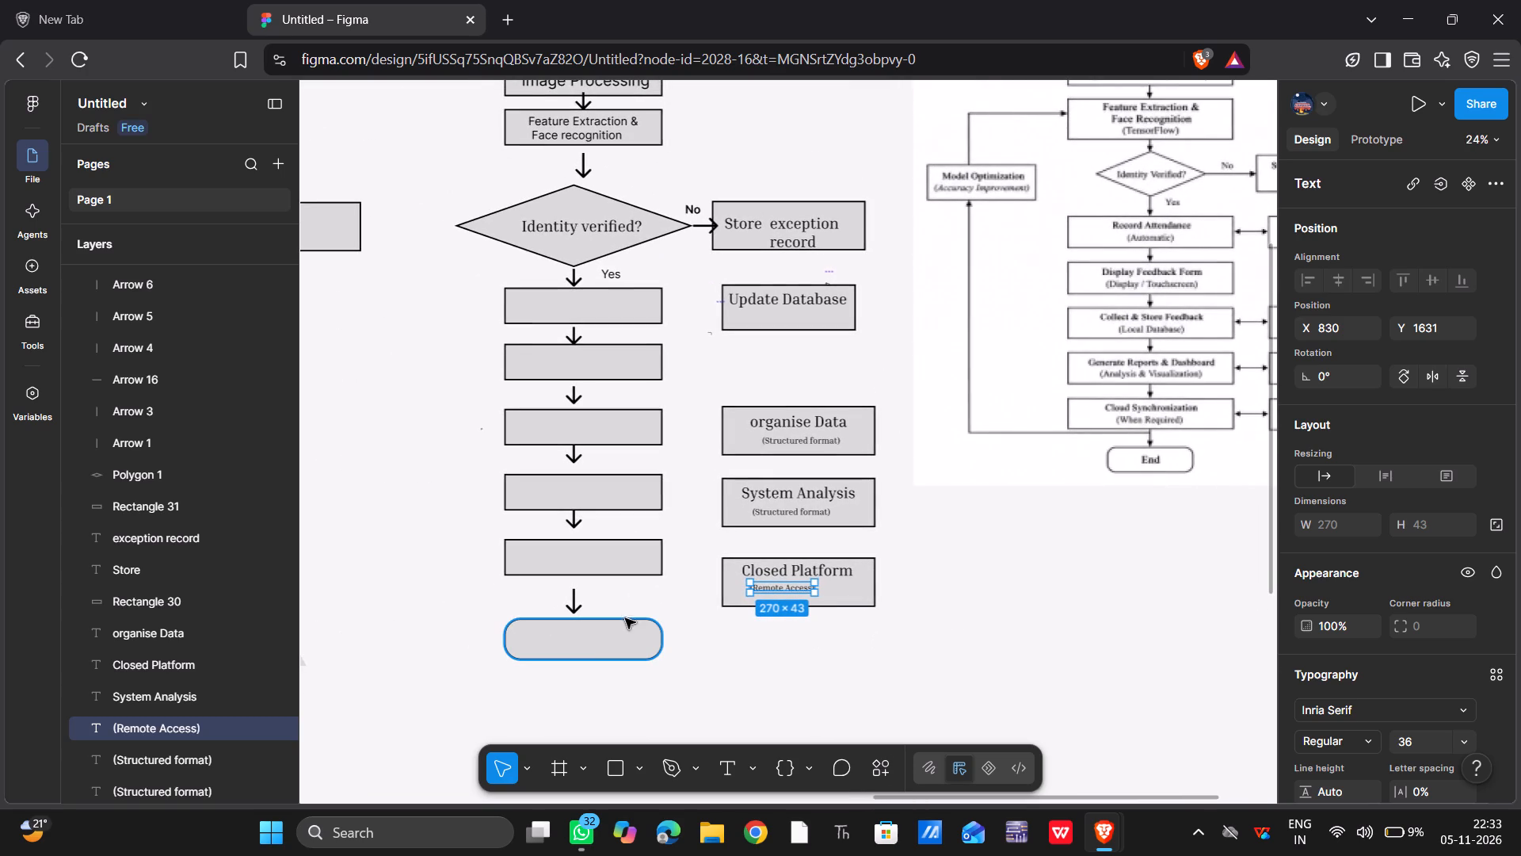
left_click(987, 667)
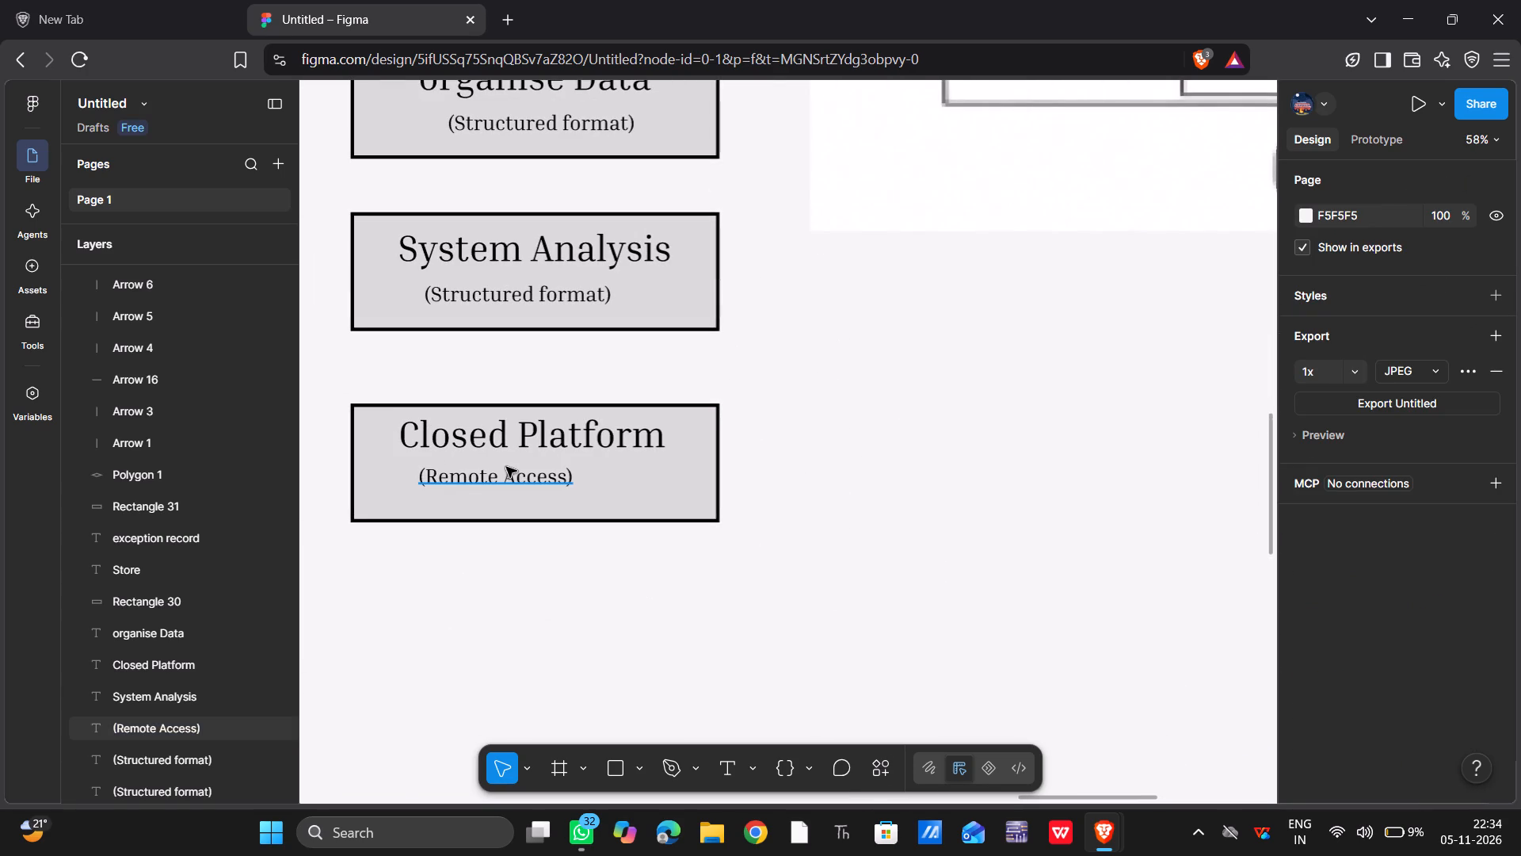
left_click(507, 472)
left_click_drag(507, 472, 530, 474)
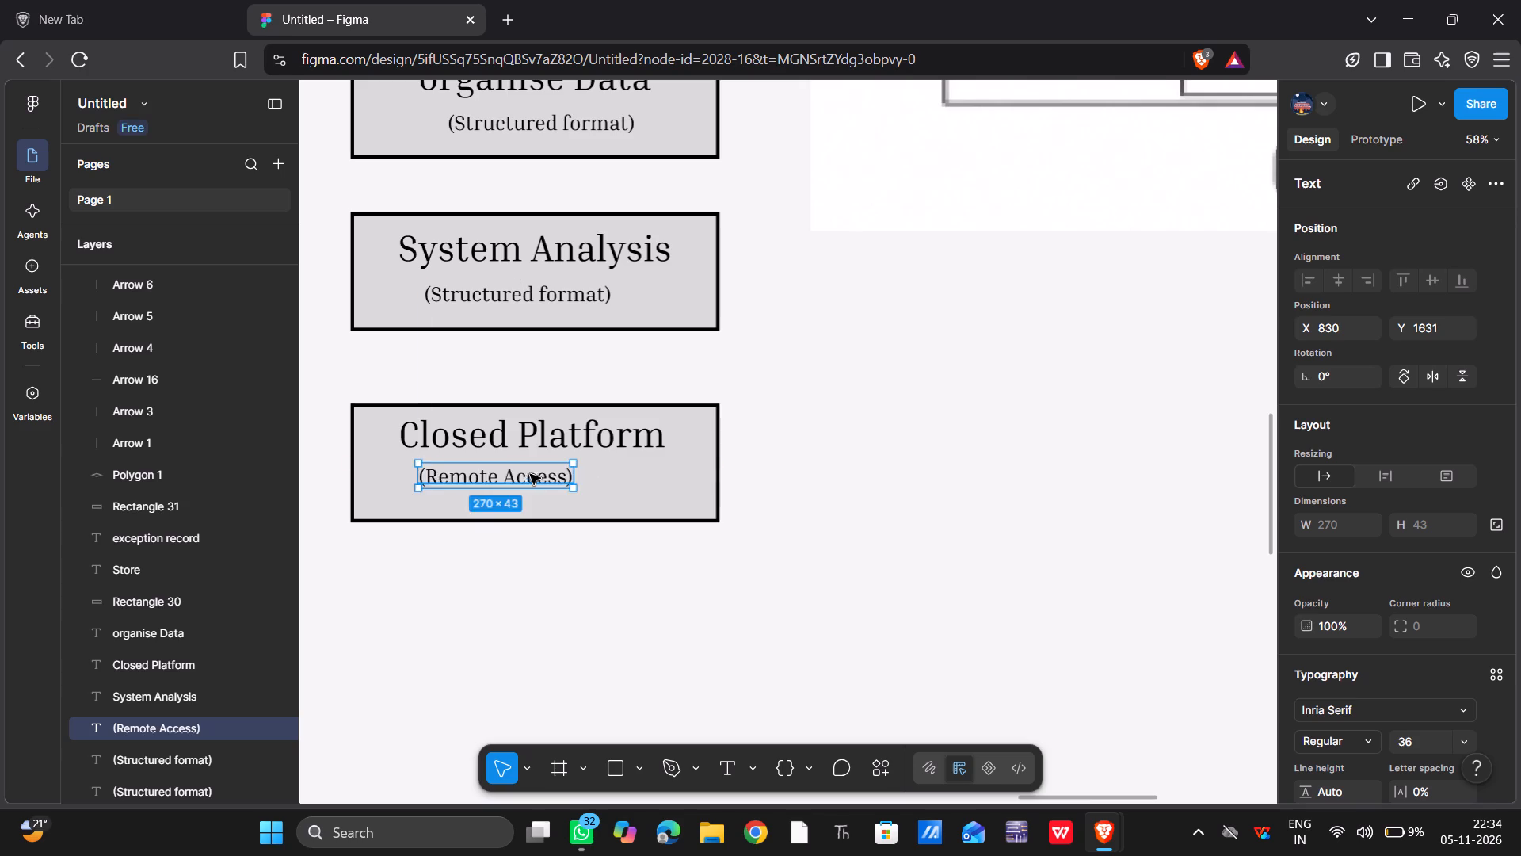
left_click_drag(530, 474, 556, 480)
left_click_drag(556, 480, 555, 479)
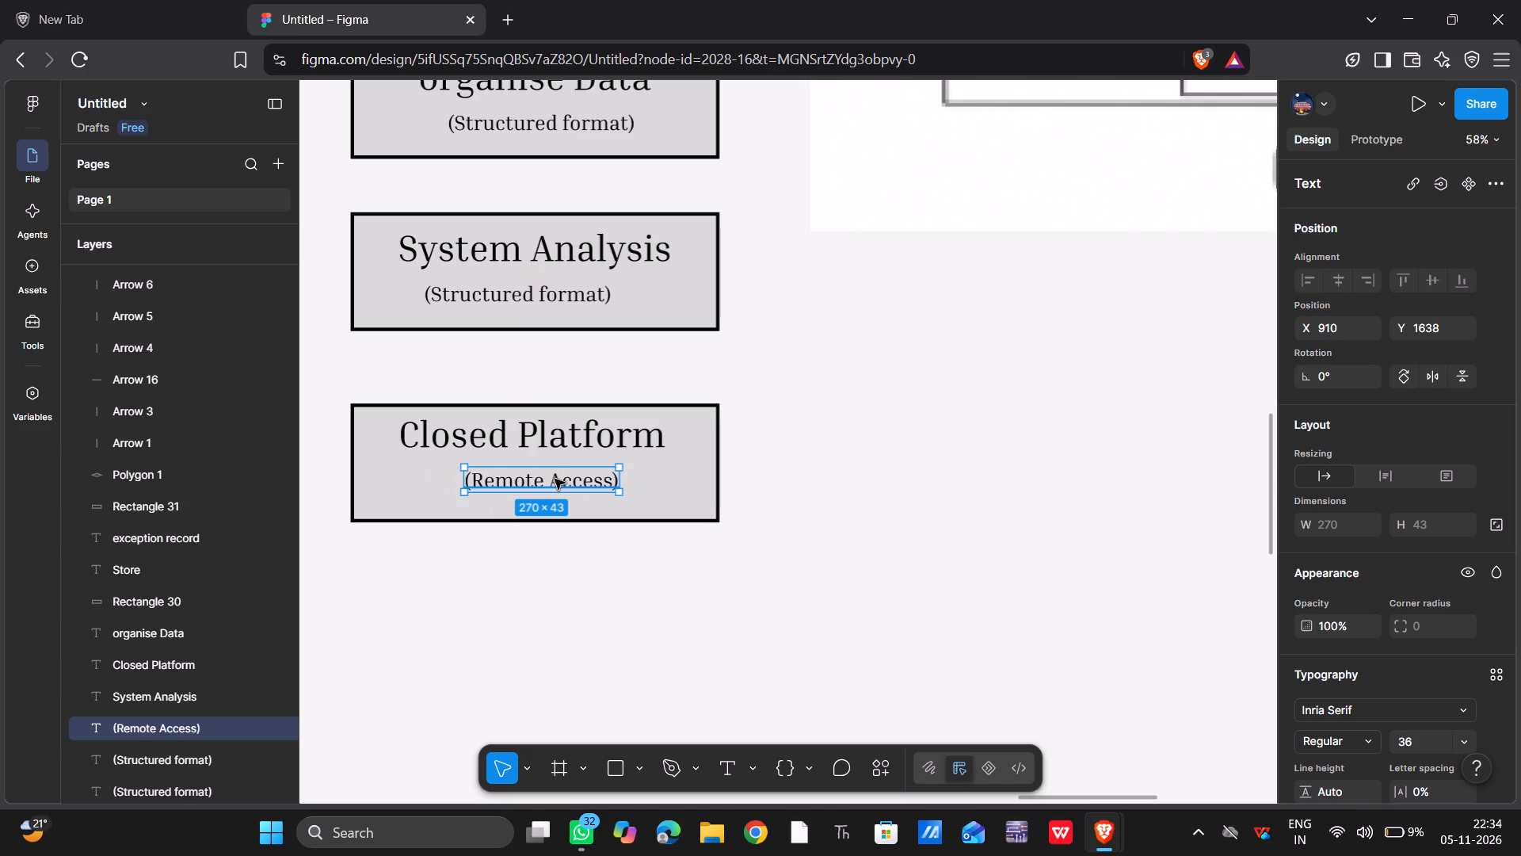
left_click_drag(555, 479, 546, 477)
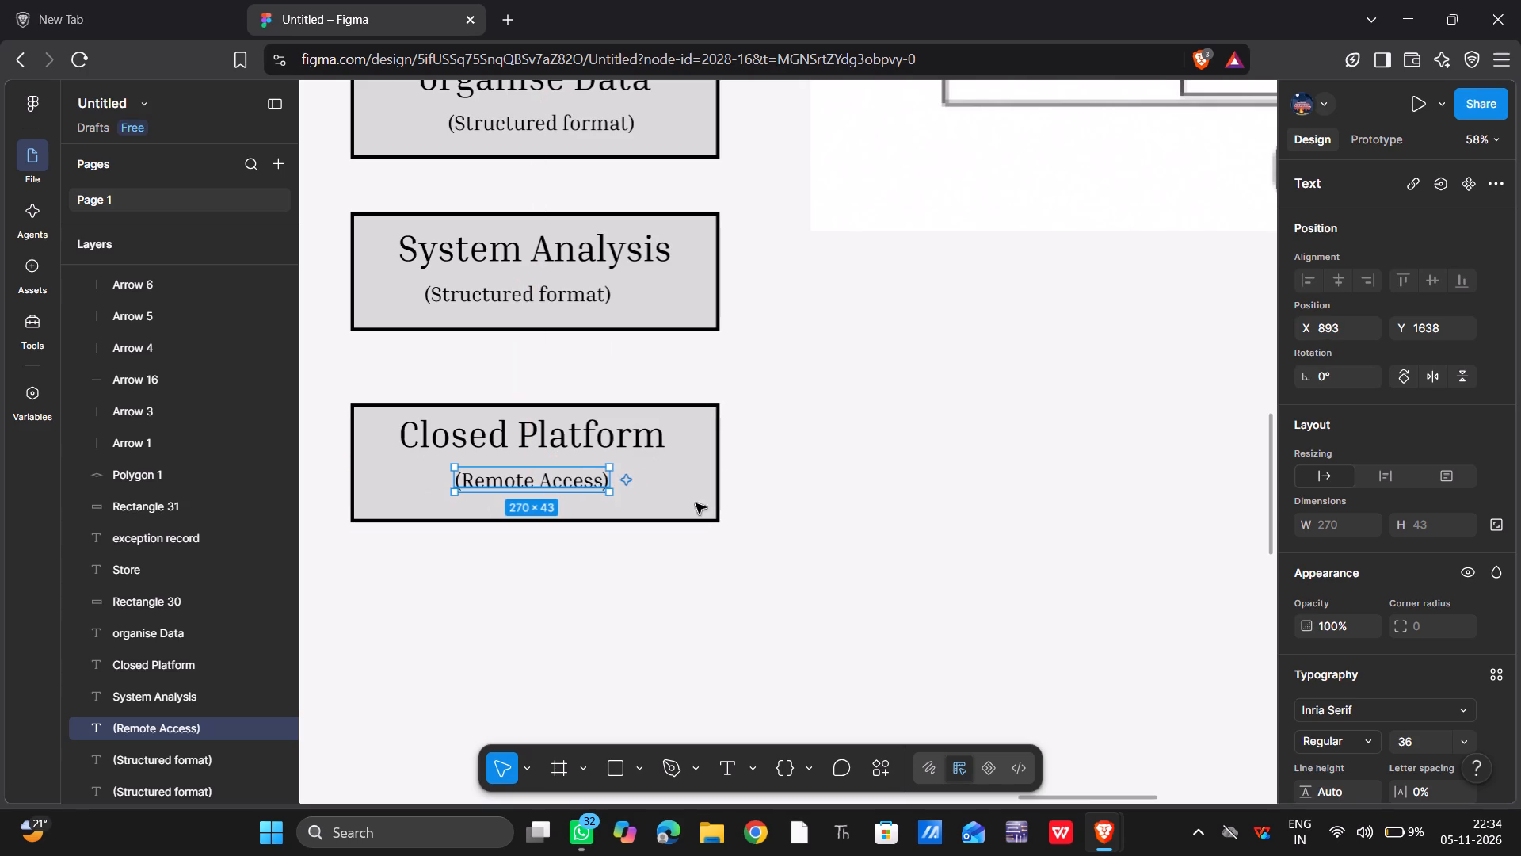
left_click(773, 618)
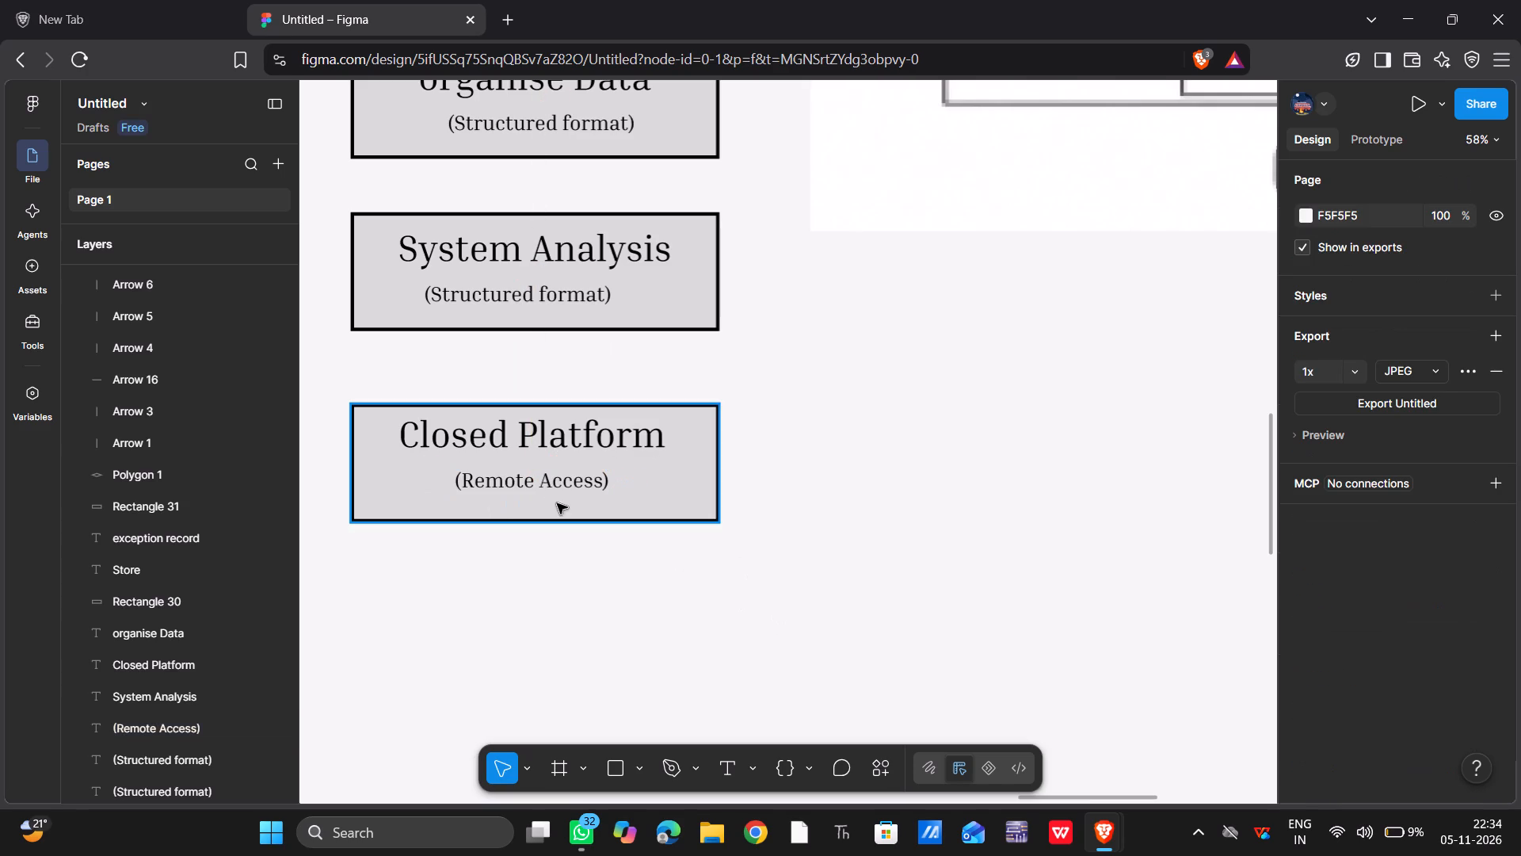
left_click(522, 480)
left_click_drag(522, 480, 507, 468)
left_click(562, 619)
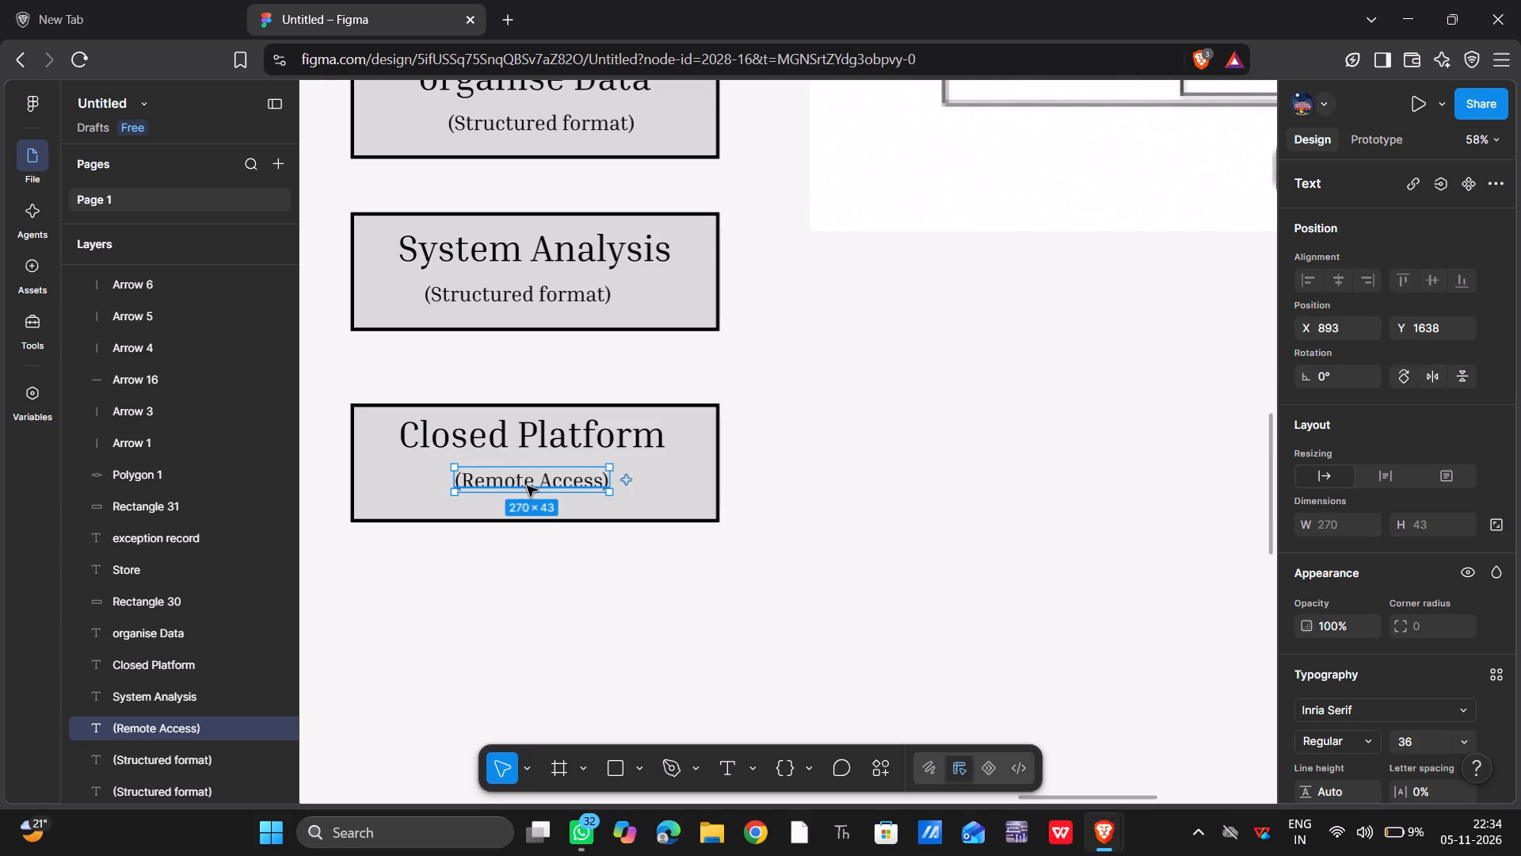
left_click_drag(527, 485, 524, 479)
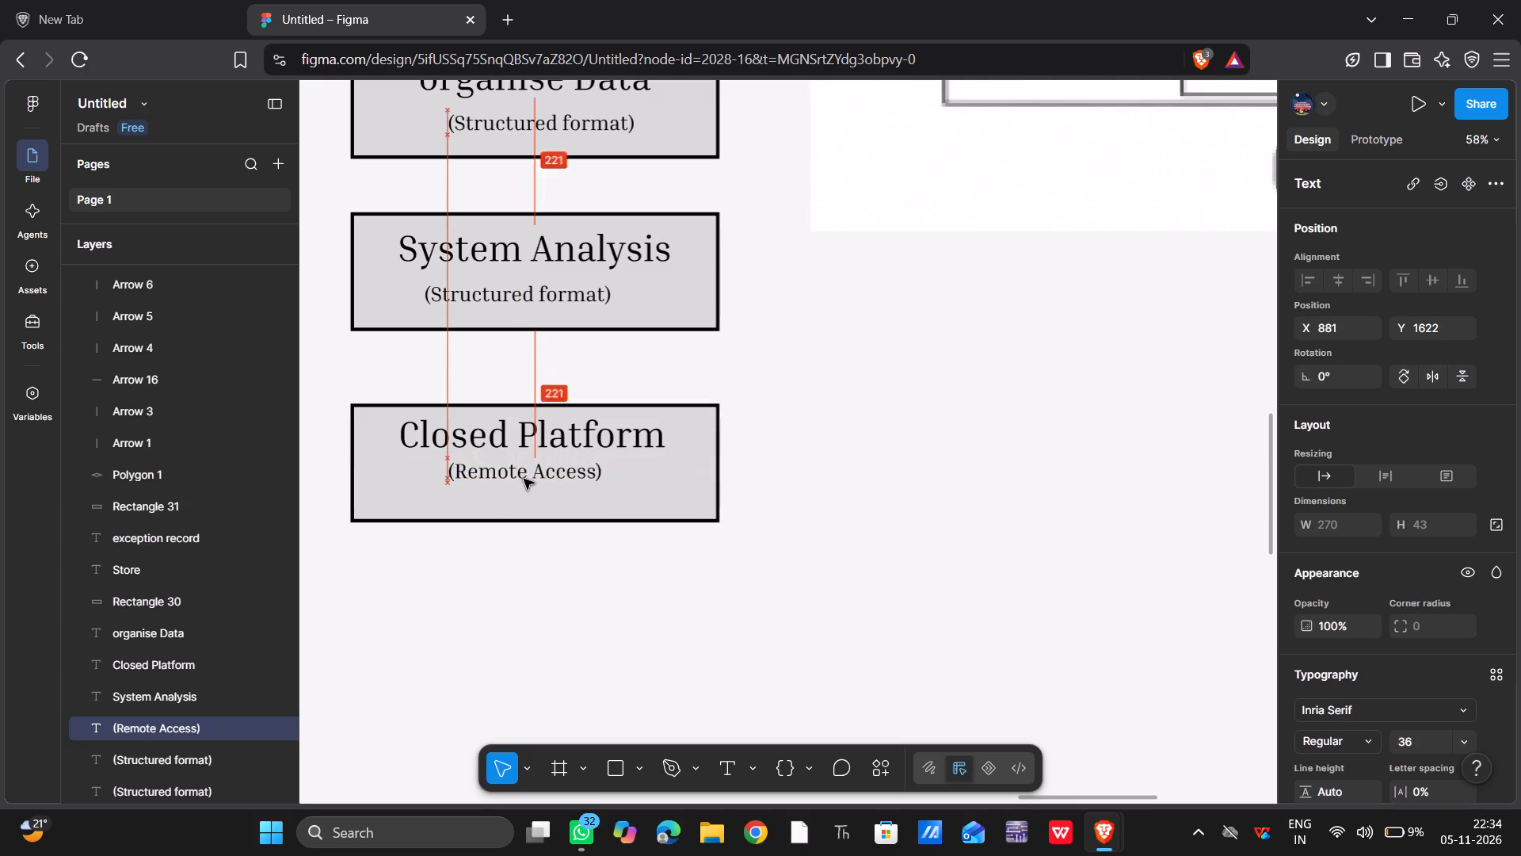
left_click_drag(524, 479, 524, 473)
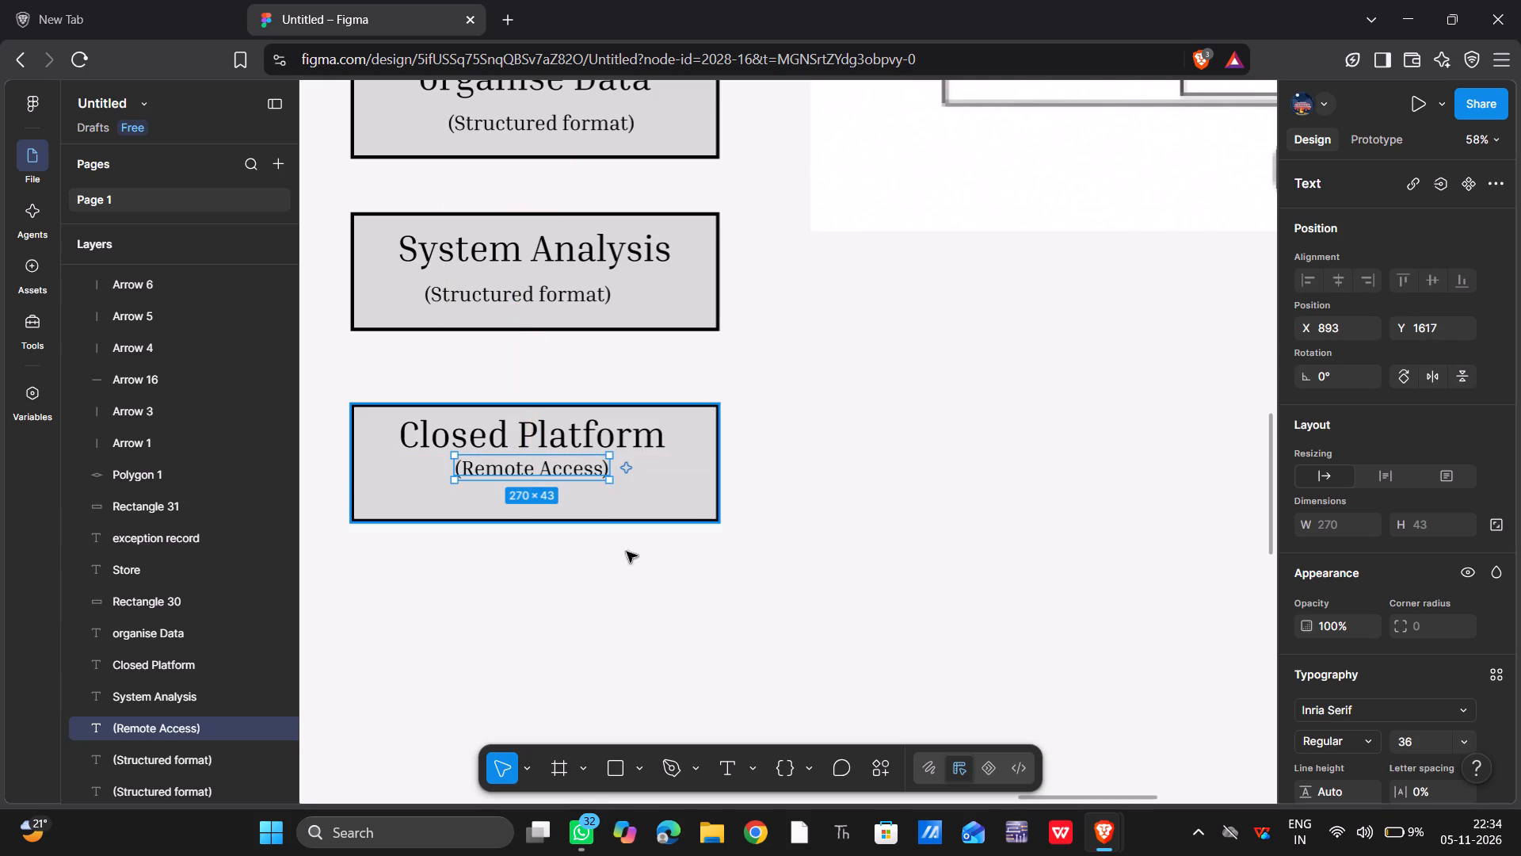
left_click(657, 655)
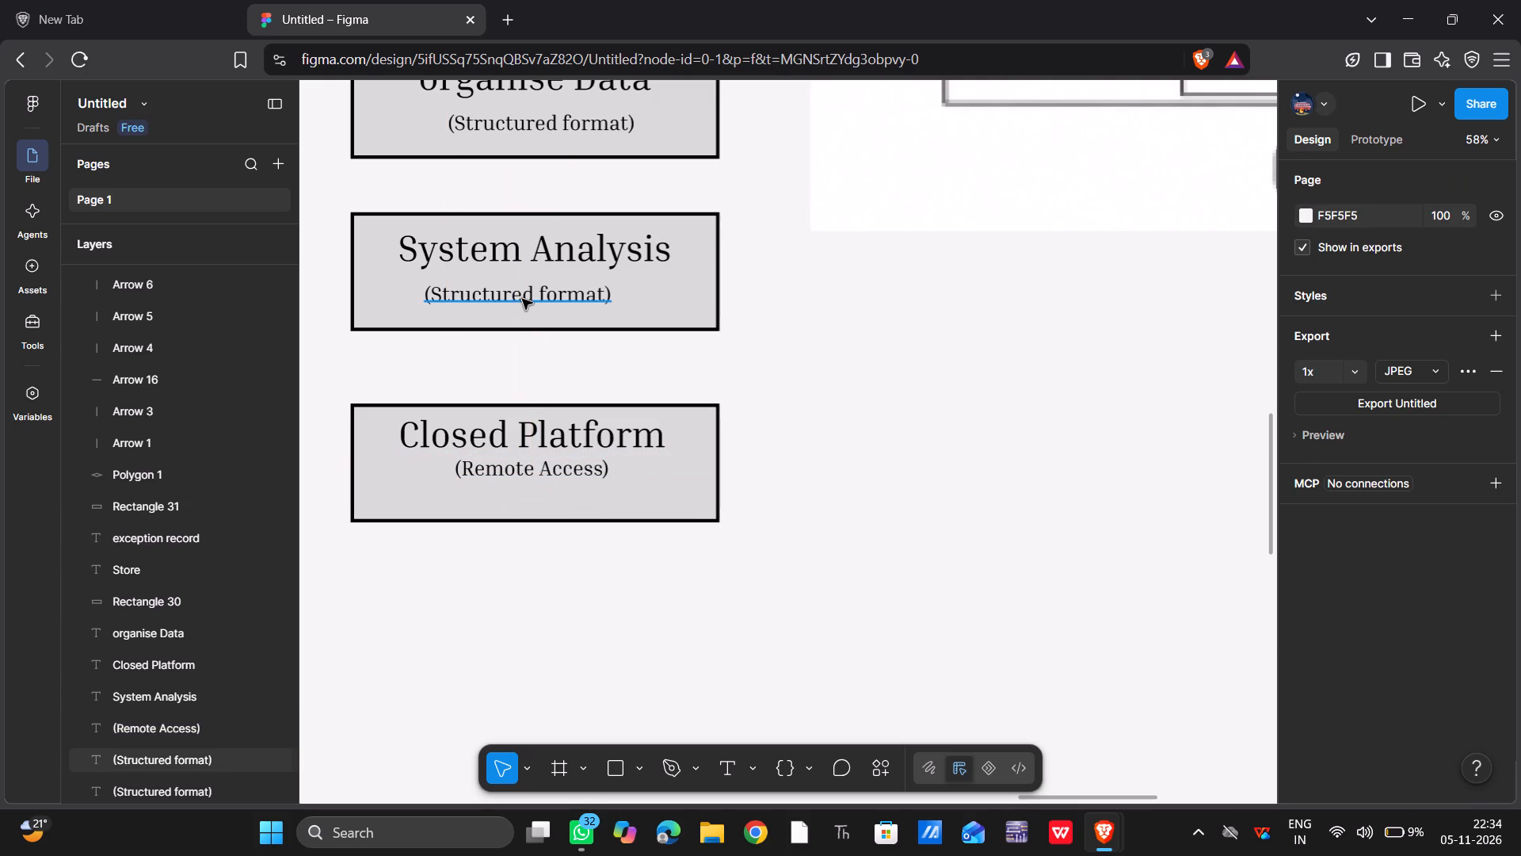
Move the System Analysis box's (Structured format) sublabel slightly sideways to centre it beneath its label, at about X 870, Y 1314.
left_click(521, 299)
left_click_drag(521, 295, 539, 291)
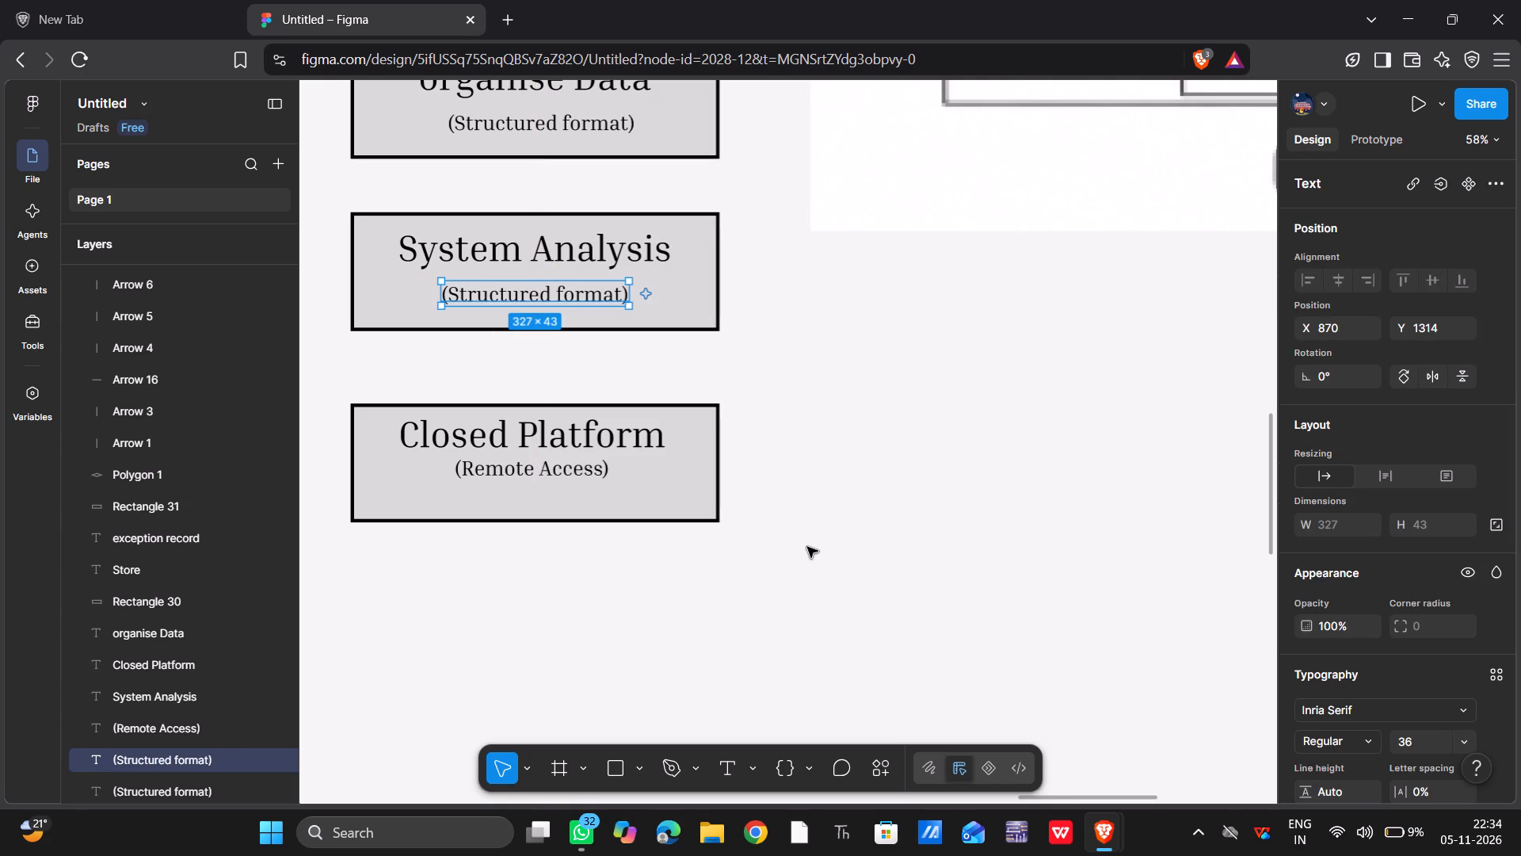
left_click(808, 547)
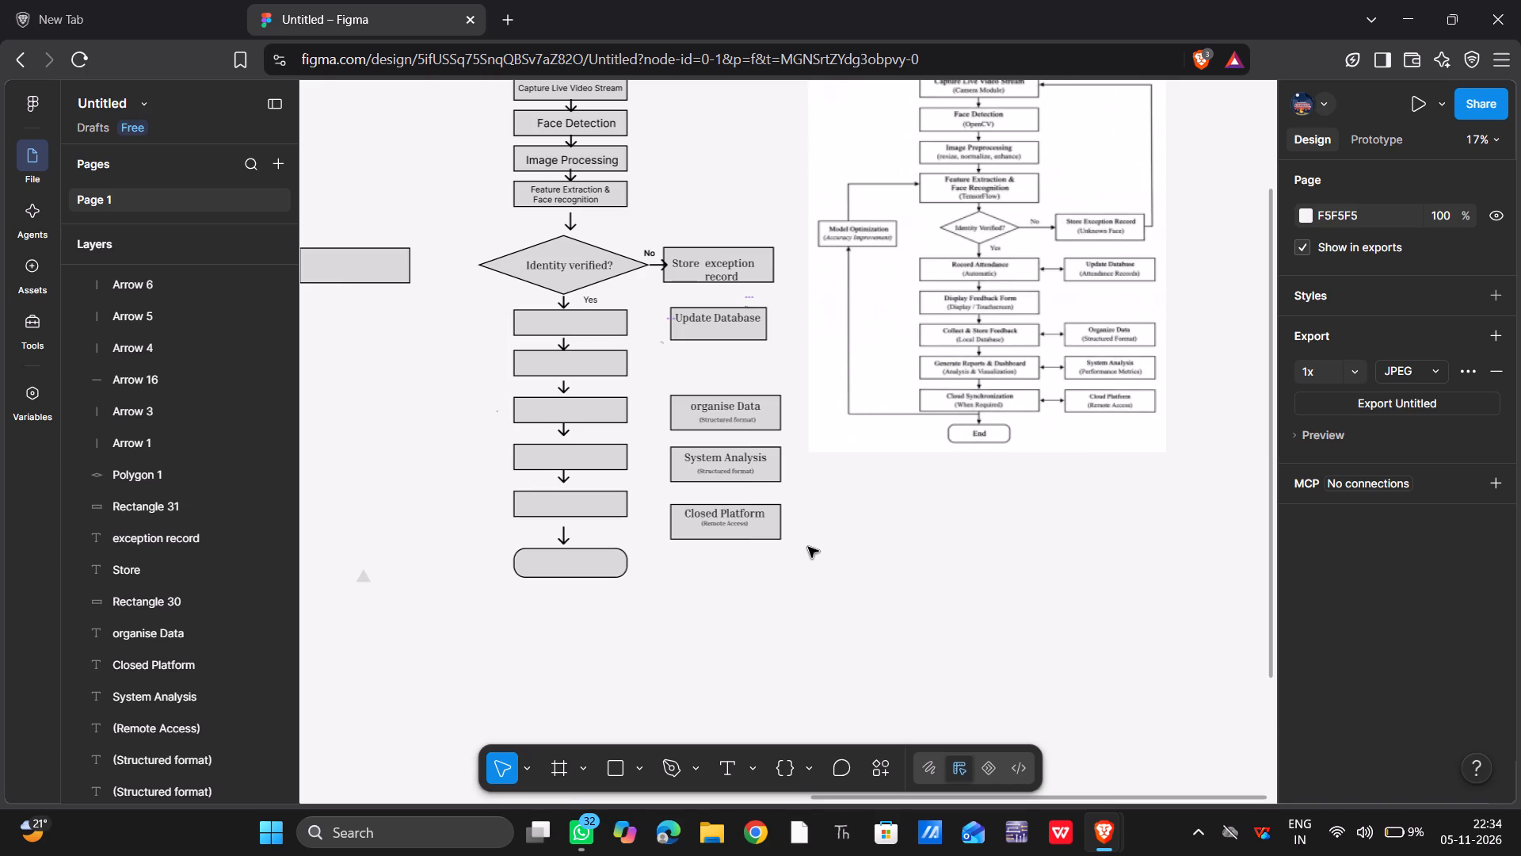
Add a text object reading End in the empty area below the flowchart, at about X 1040, Y 2475.
left_click(572, 566)
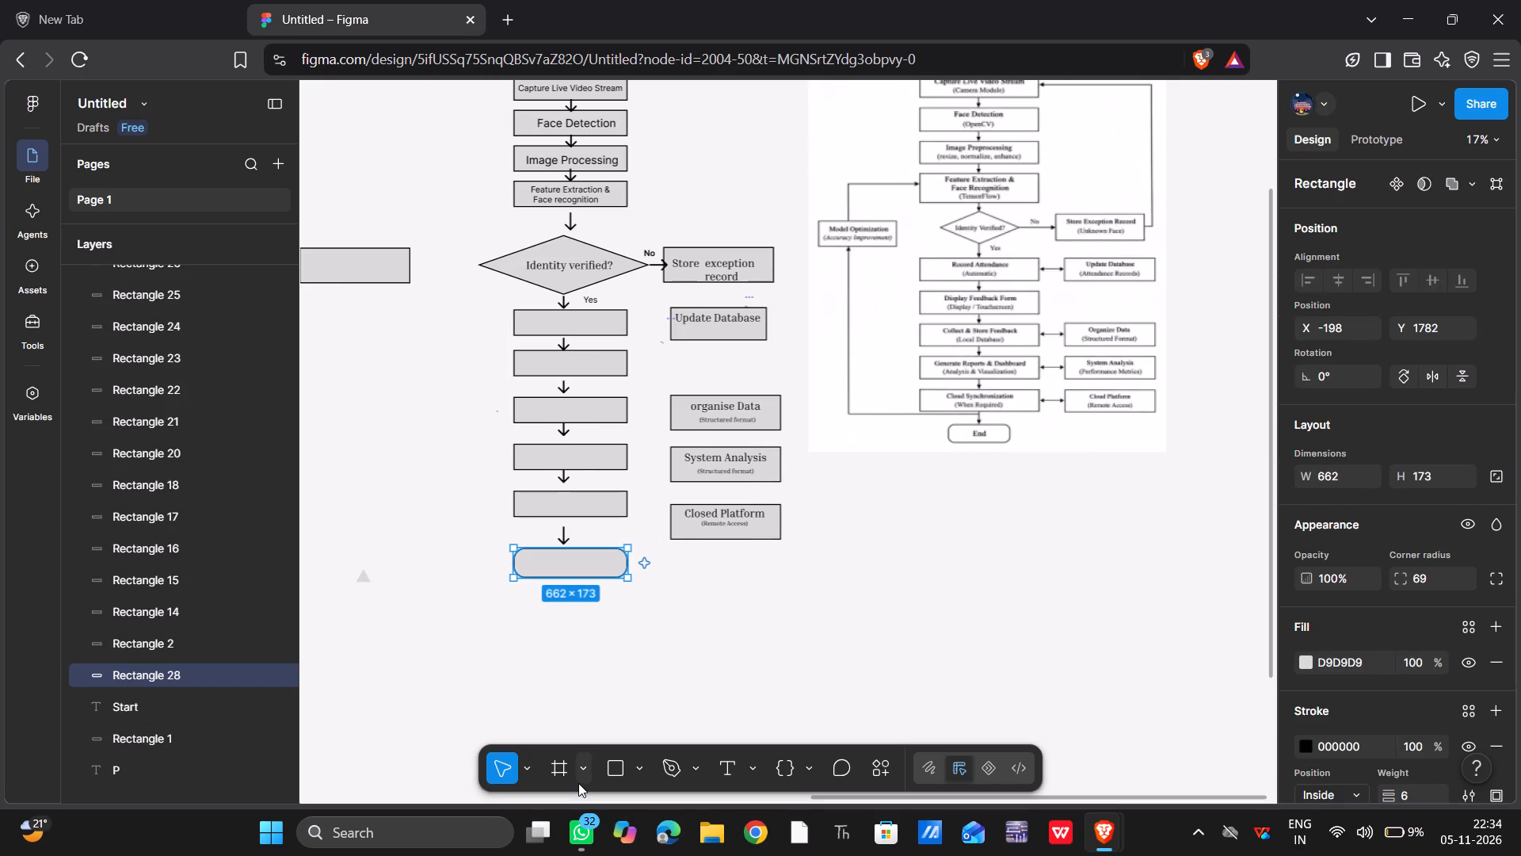
left_click(722, 770)
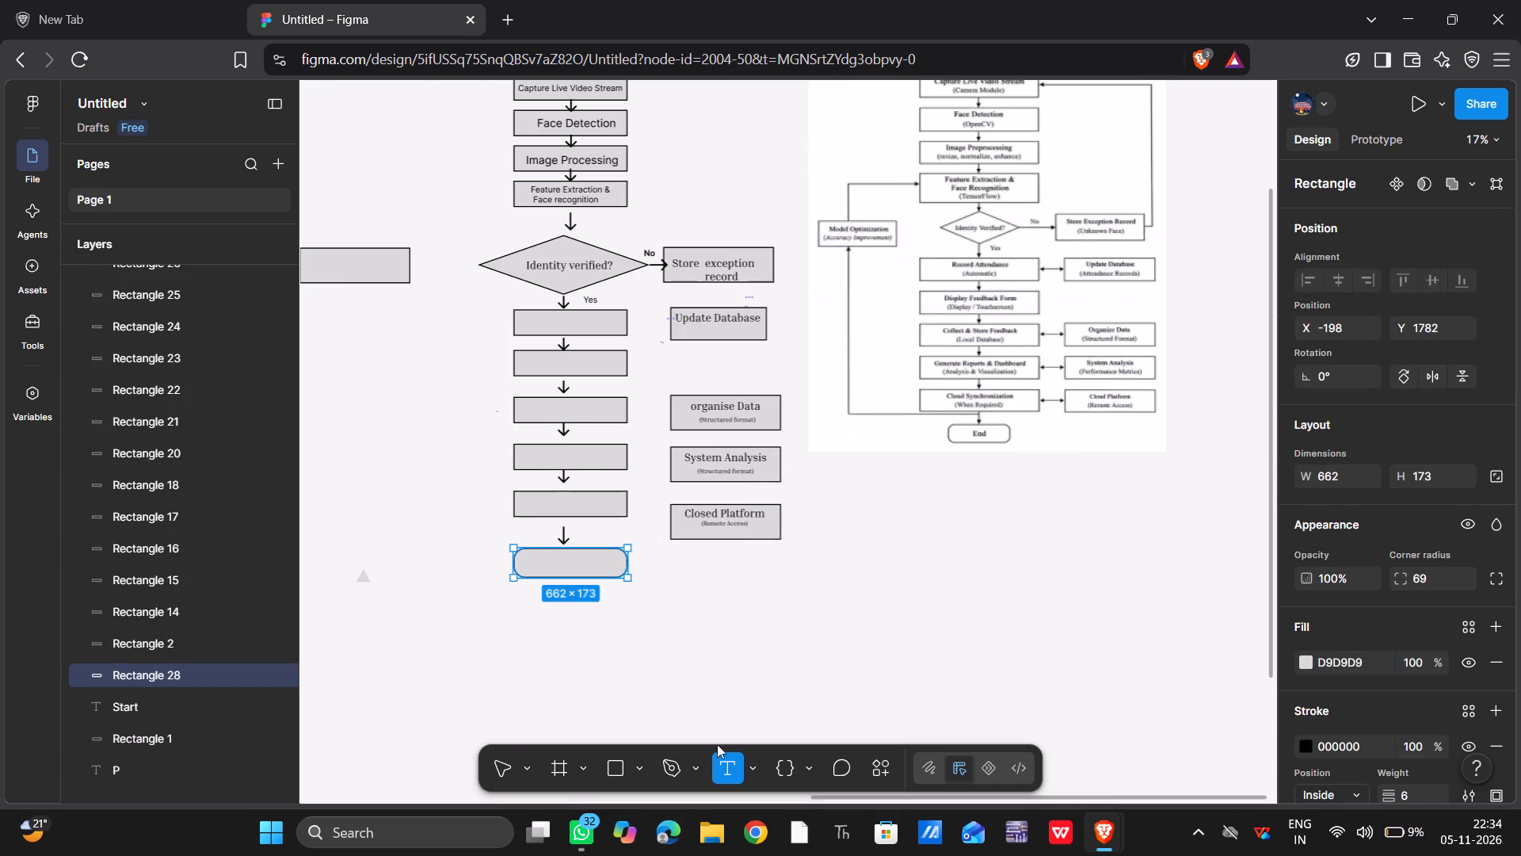
left_click(727, 667)
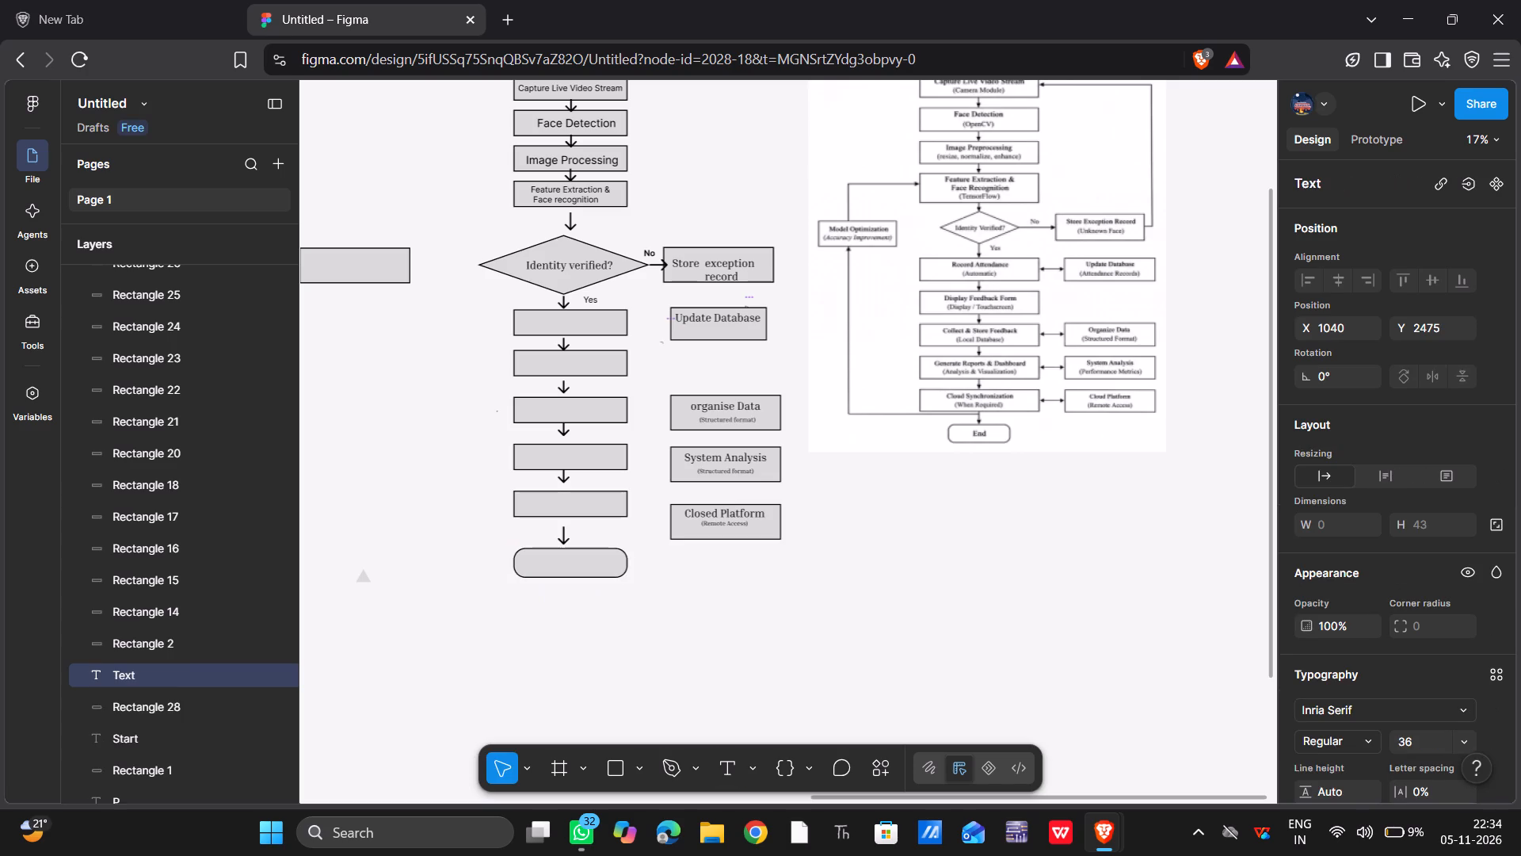
key("e")
type("nd")
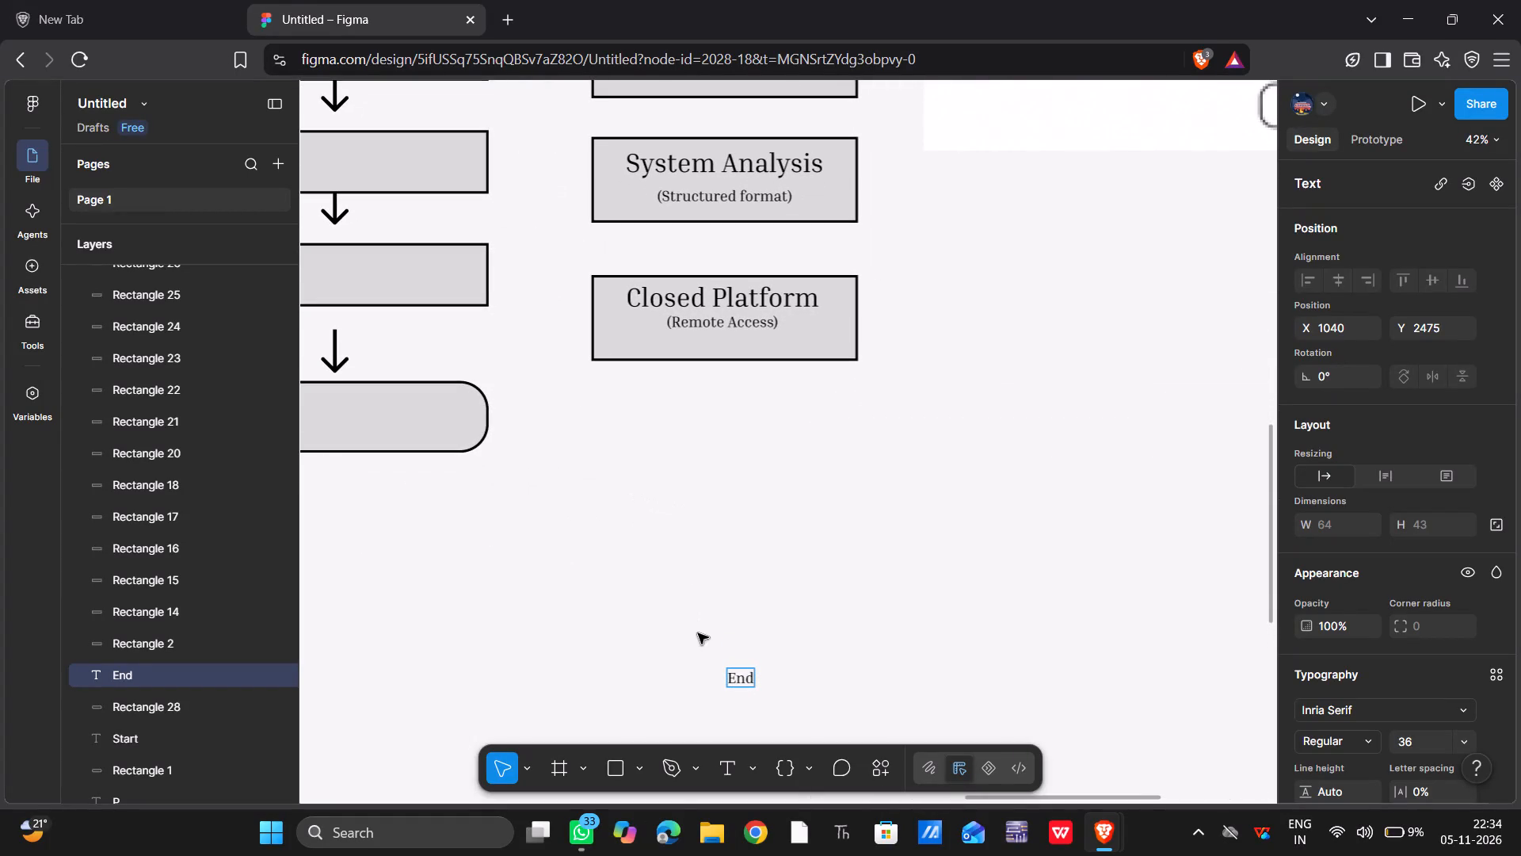
Set the font size of the End text to 64.
left_click(731, 682)
left_click_drag(731, 682, 761, 686)
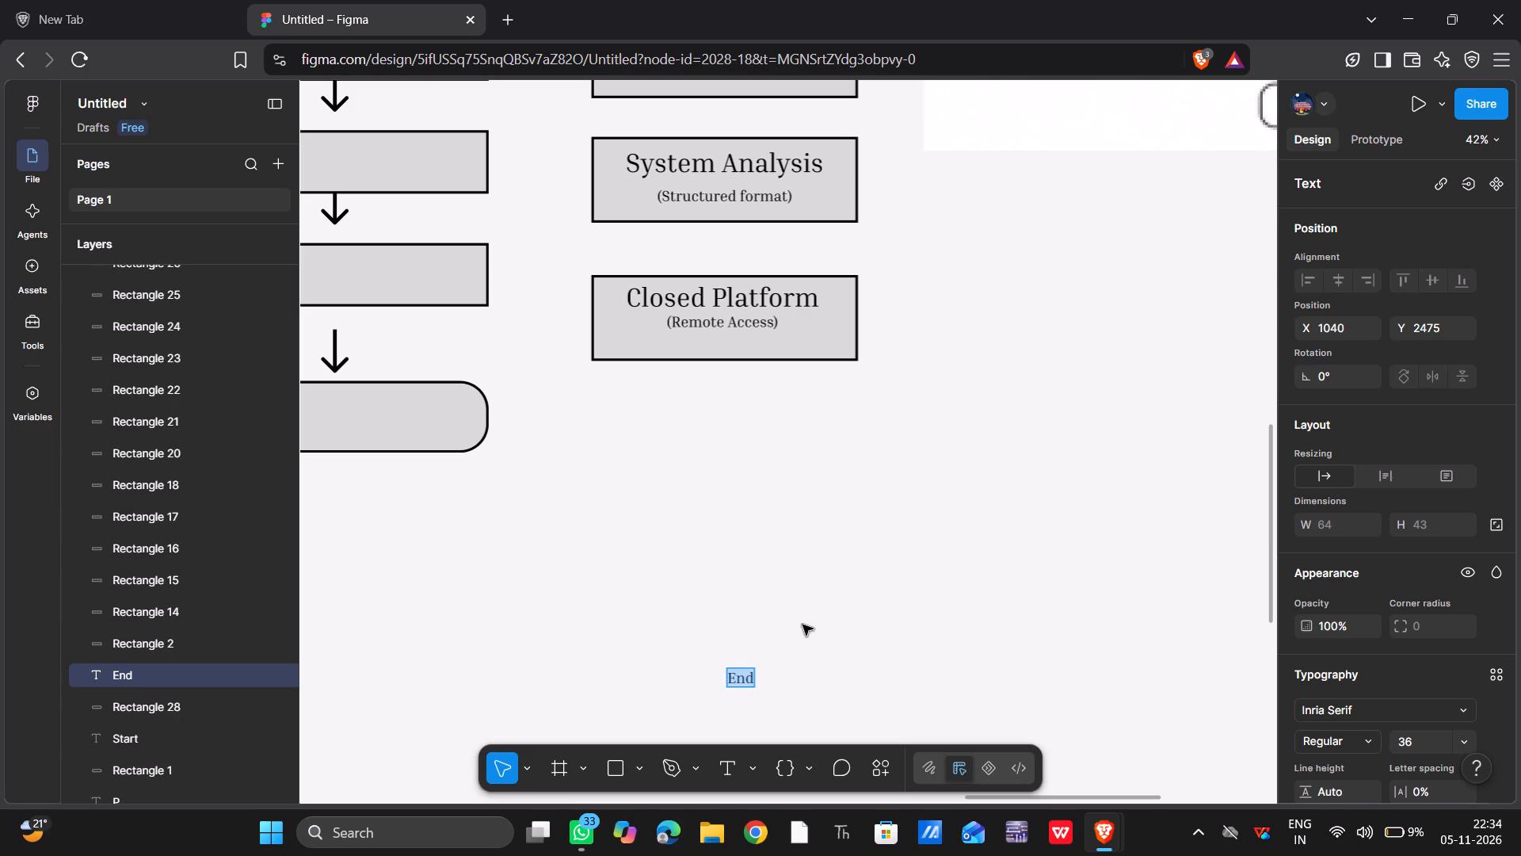
left_click(1454, 739)
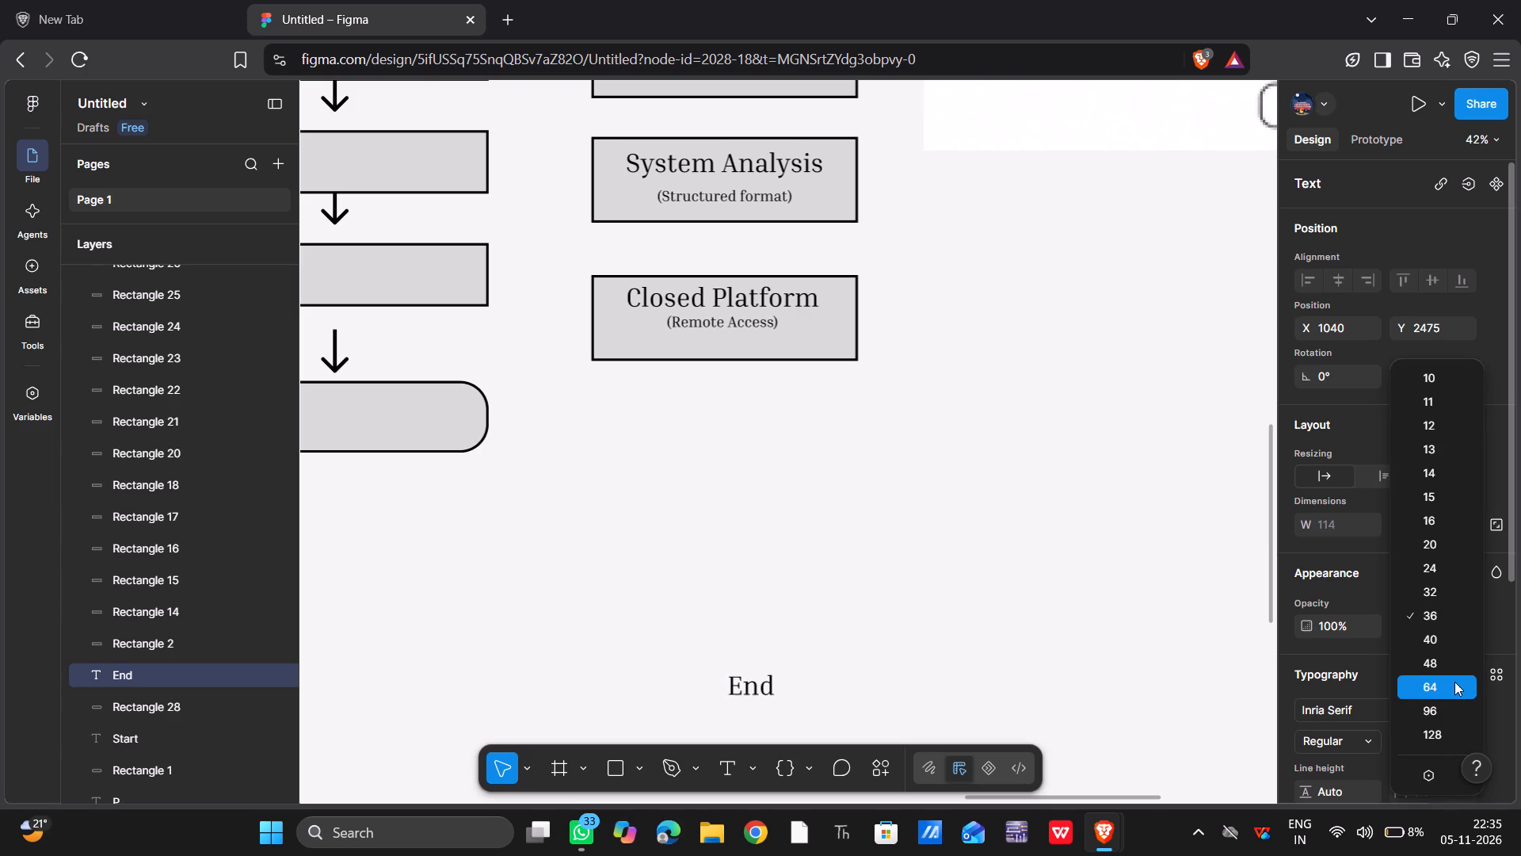
left_click(1454, 683)
left_click(1094, 551)
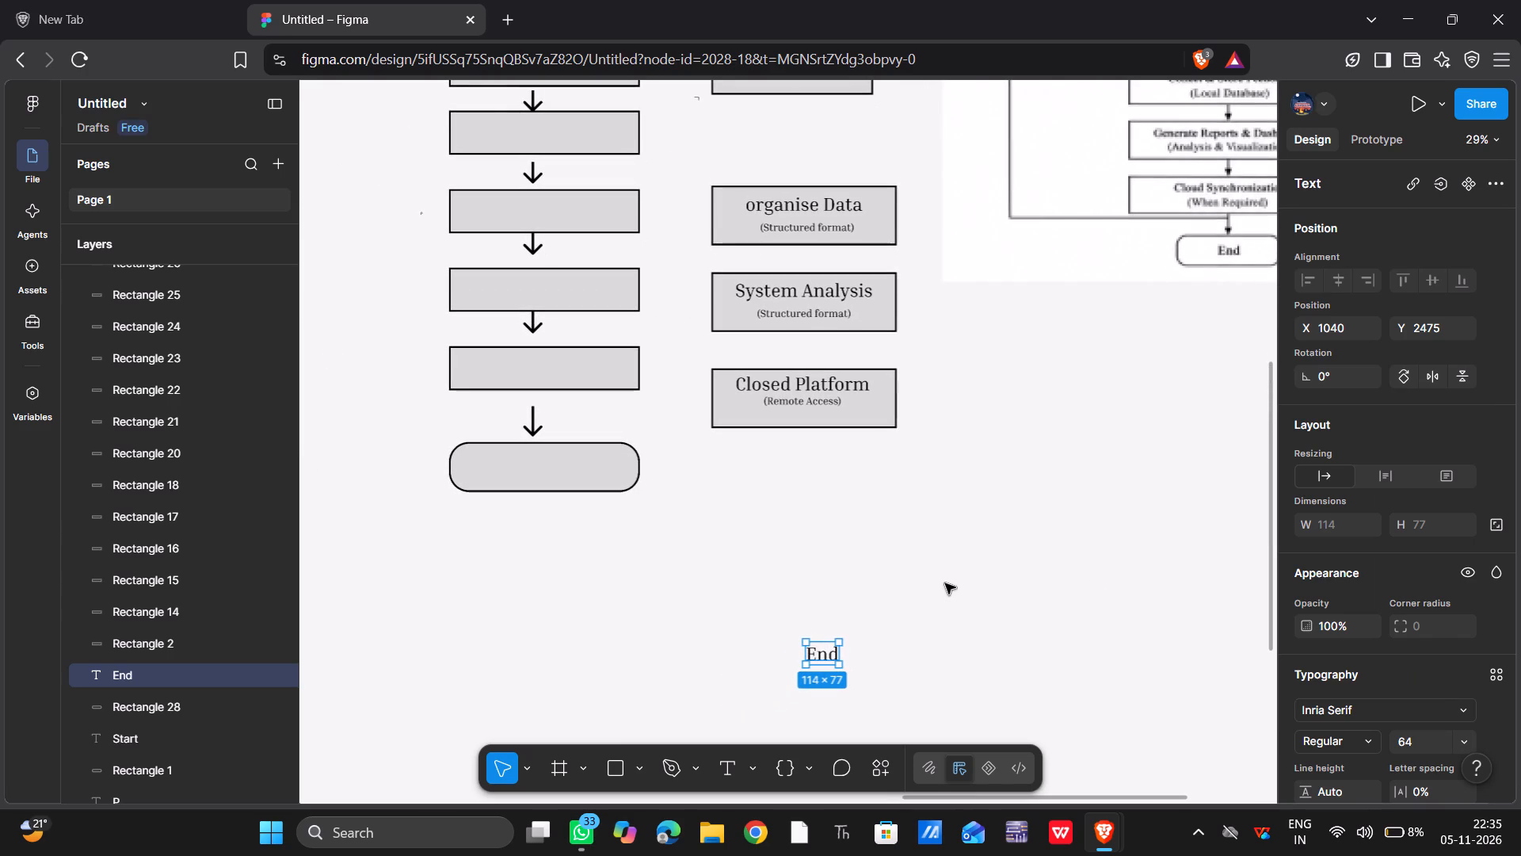
left_click(945, 583)
Move the End text into the rounded terminal box at the bottom of the flowchart, centred beneath the last arrow.
left_click(821, 653)
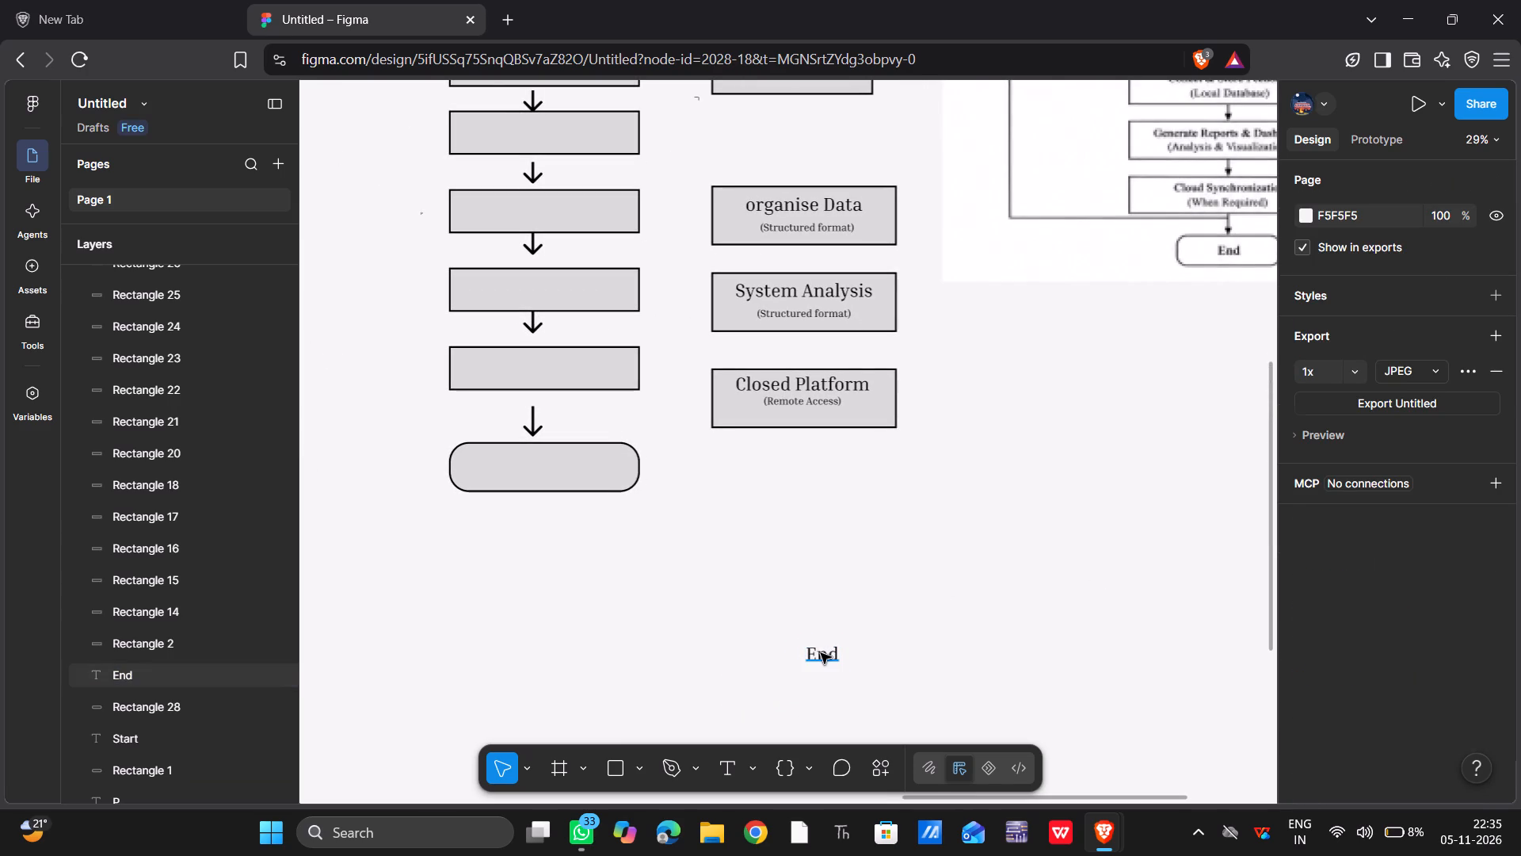
left_click_drag(821, 653, 542, 468)
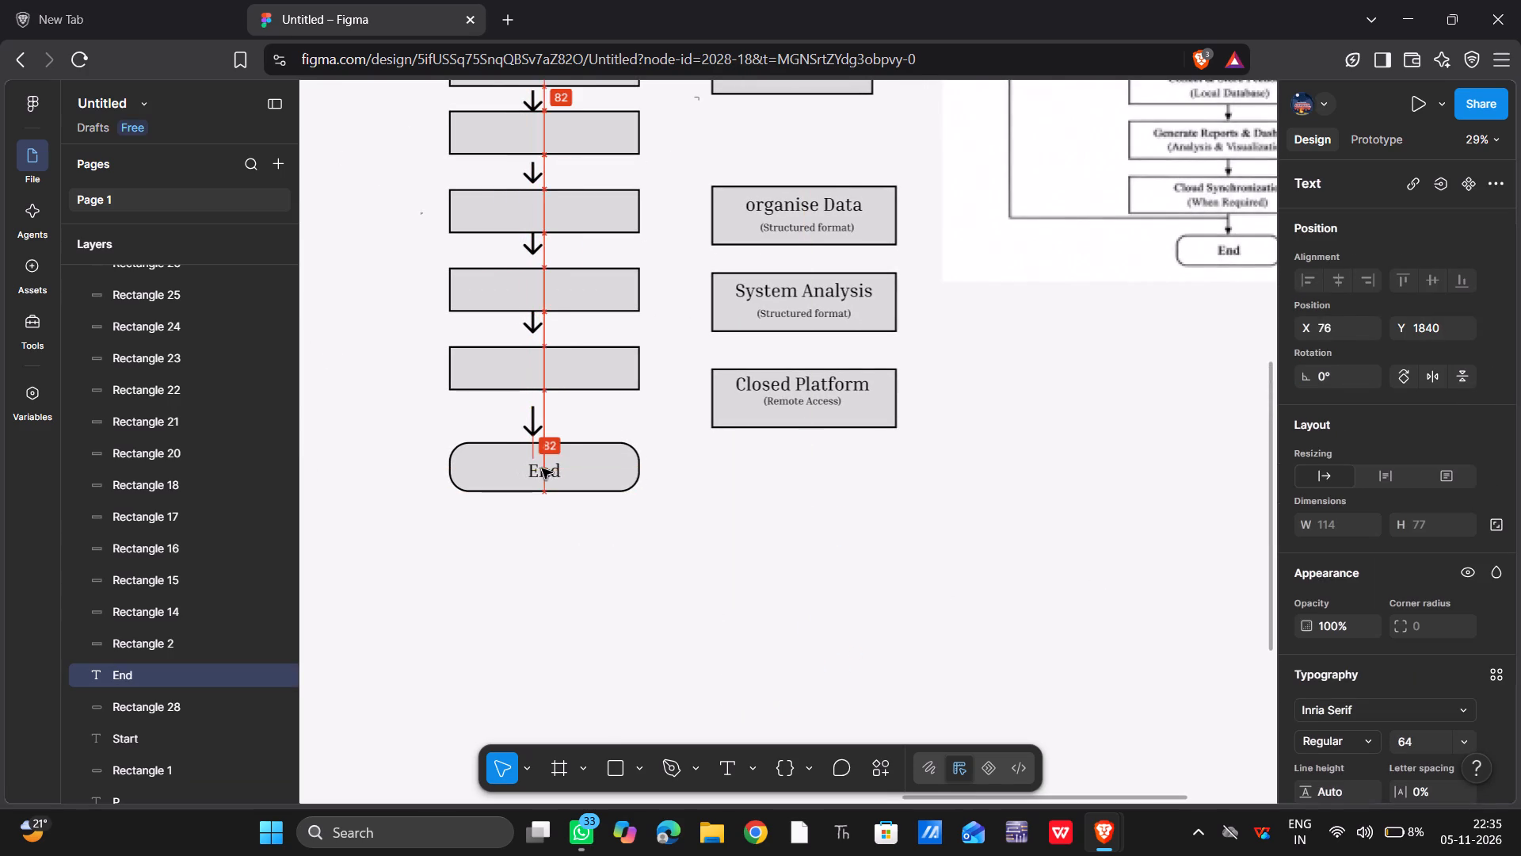
left_click_drag(542, 468, 535, 466)
left_click(821, 644)
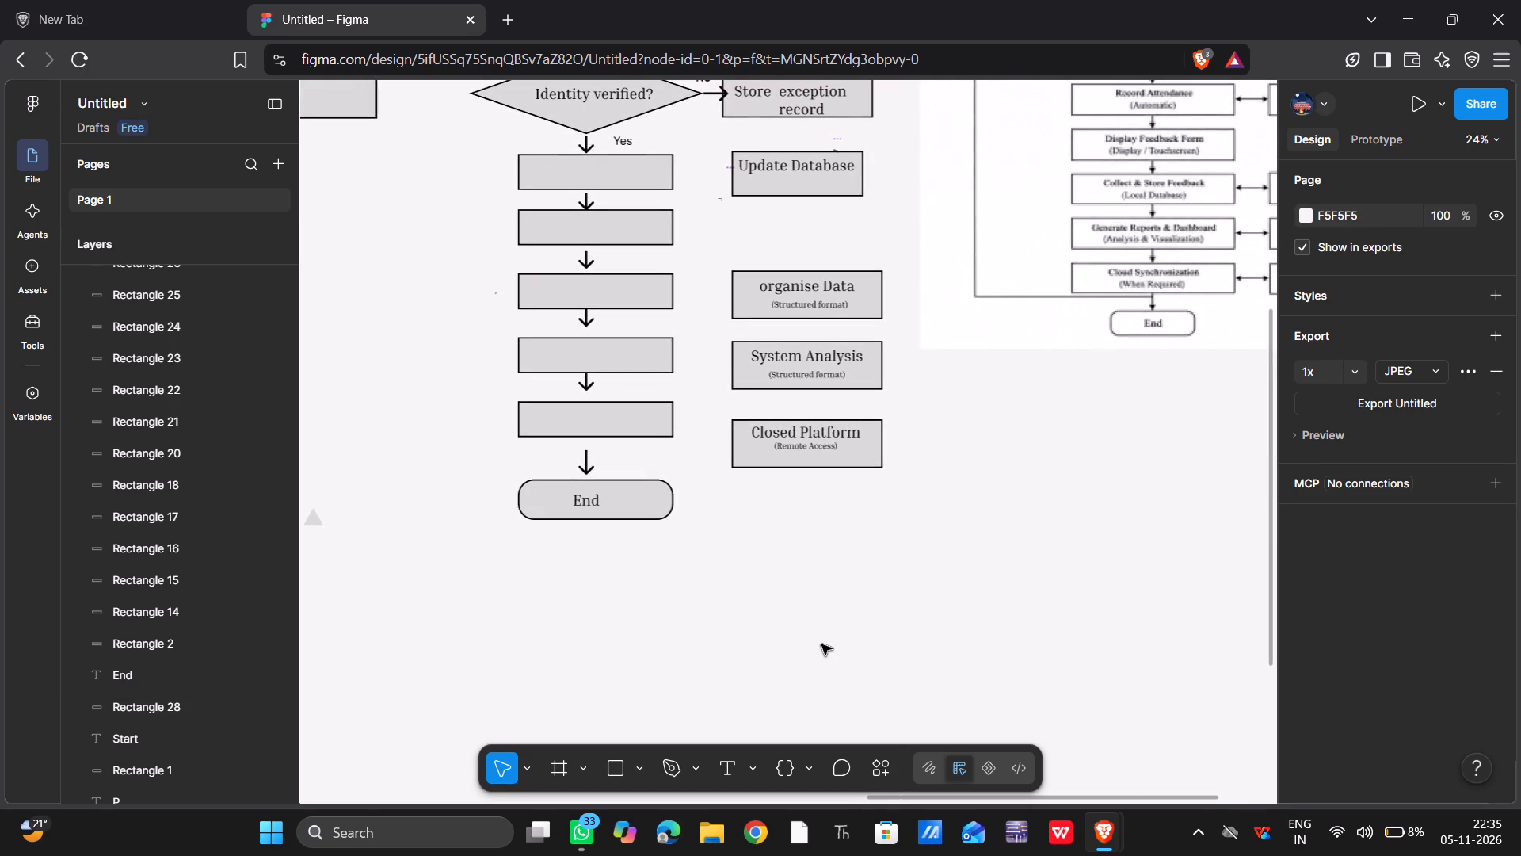
Add a text object reading Cloud Synchronization in the empty area below the flowchart, at about X 742, Y 2161.
left_click(720, 770)
left_click(739, 569)
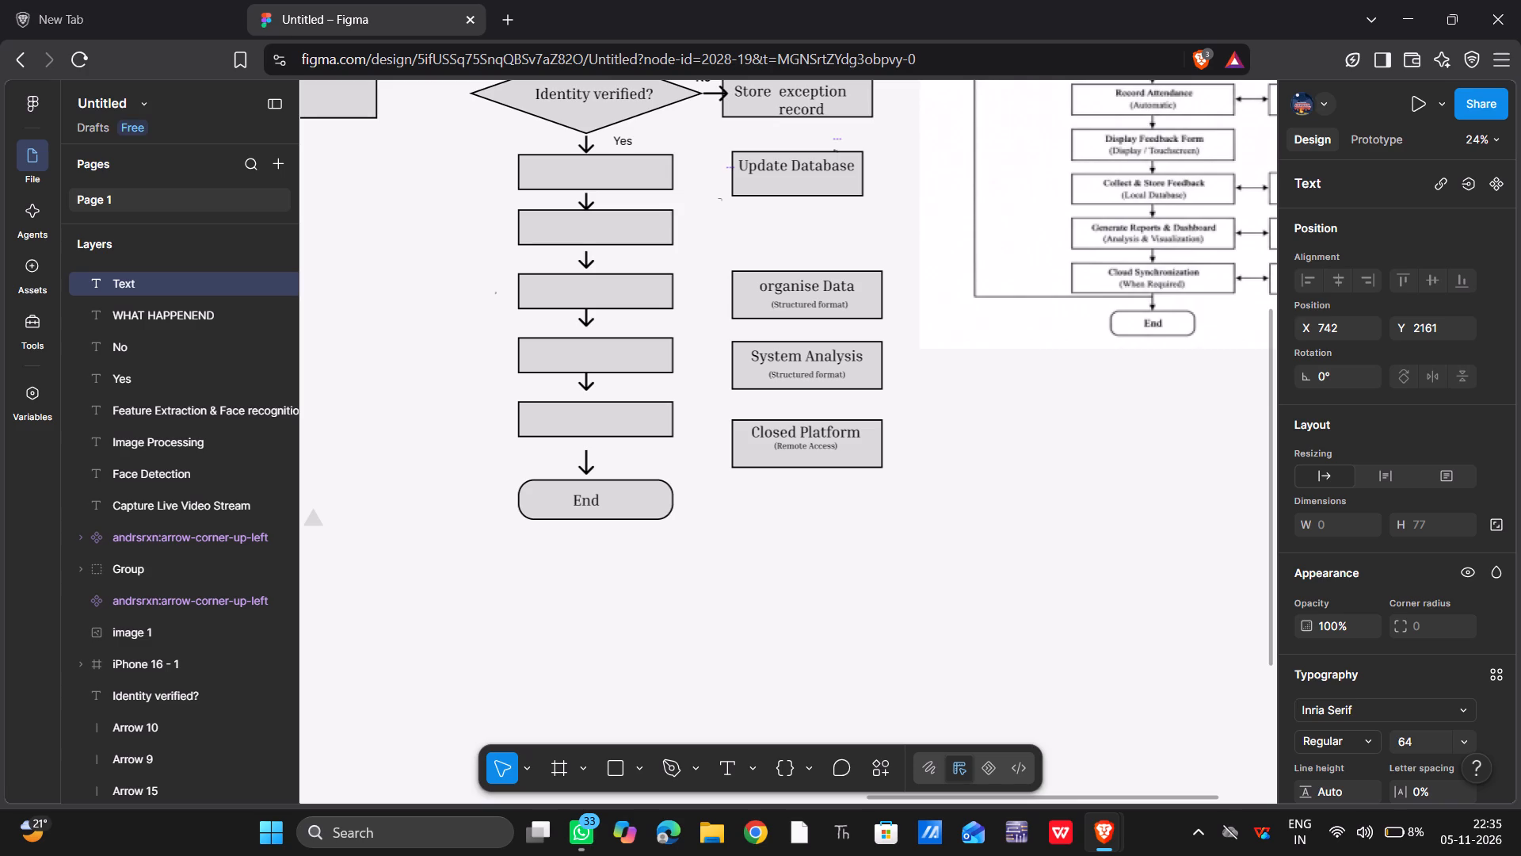
type("loud")
key("space")
type("yn")
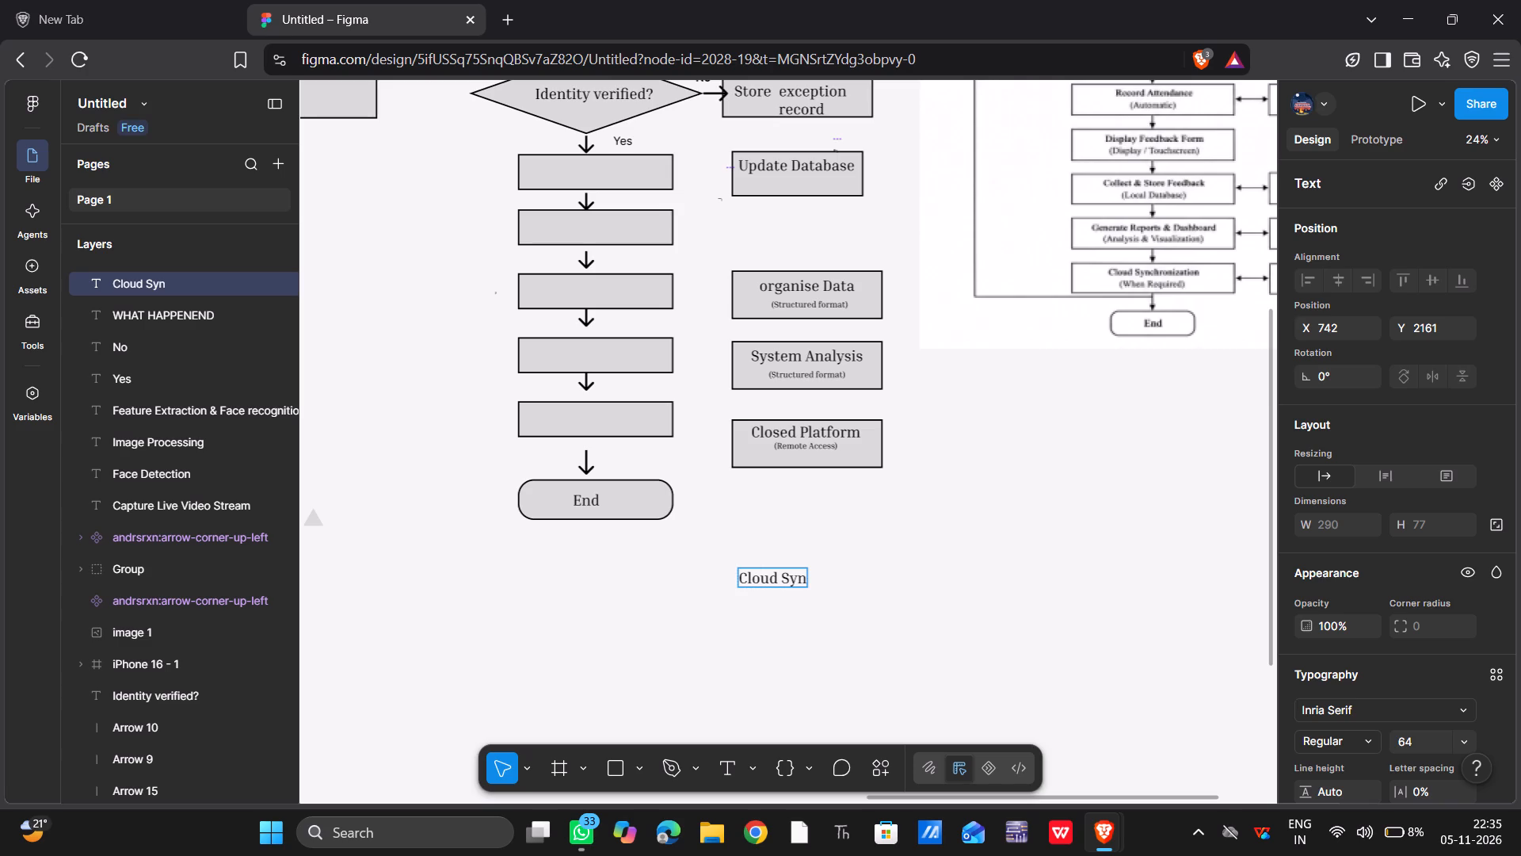
type("chroni")
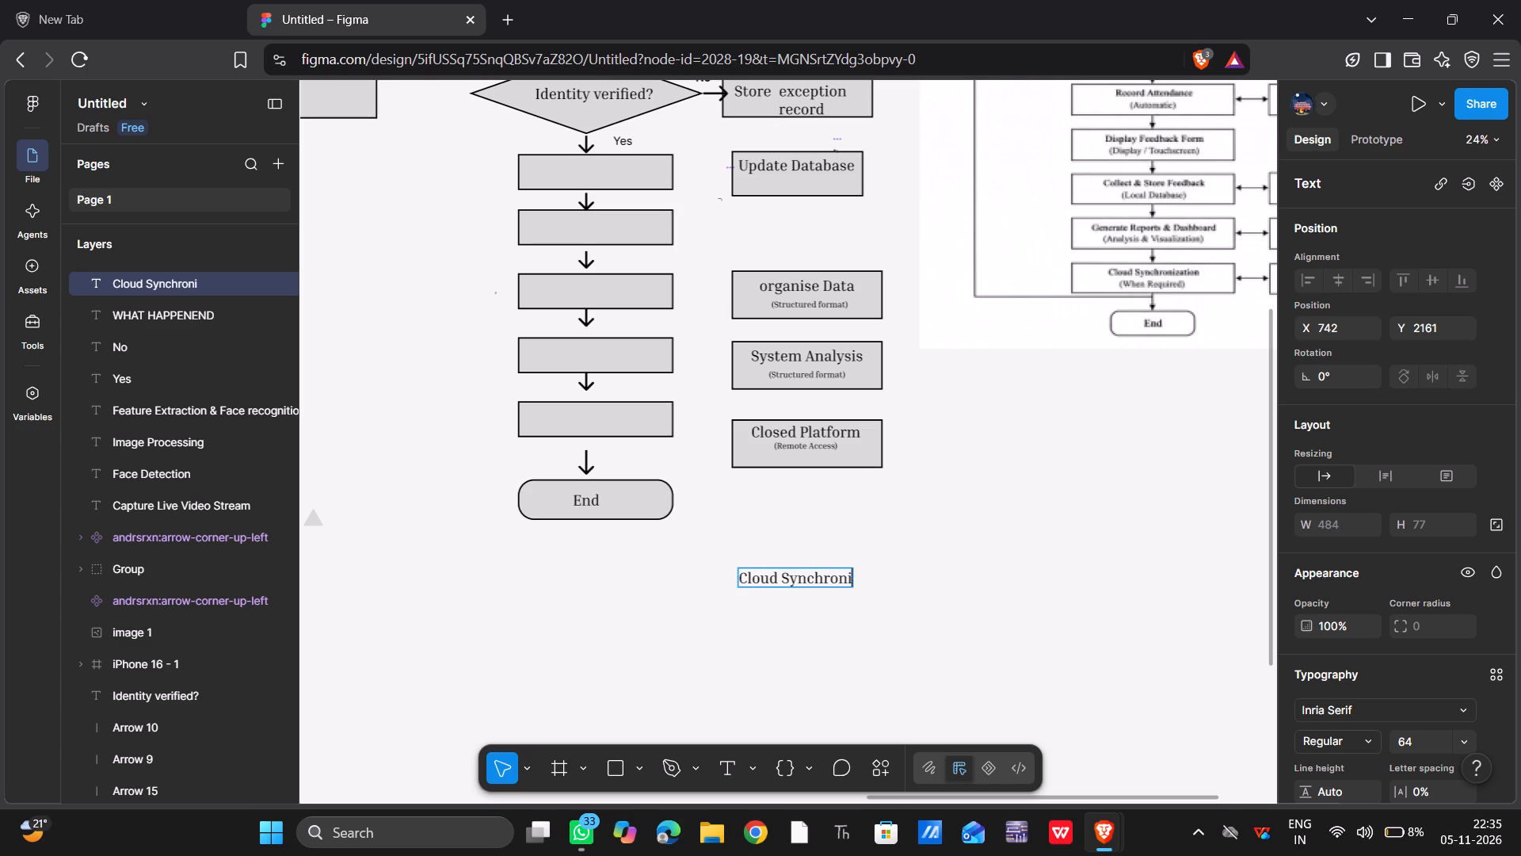
type("zation")
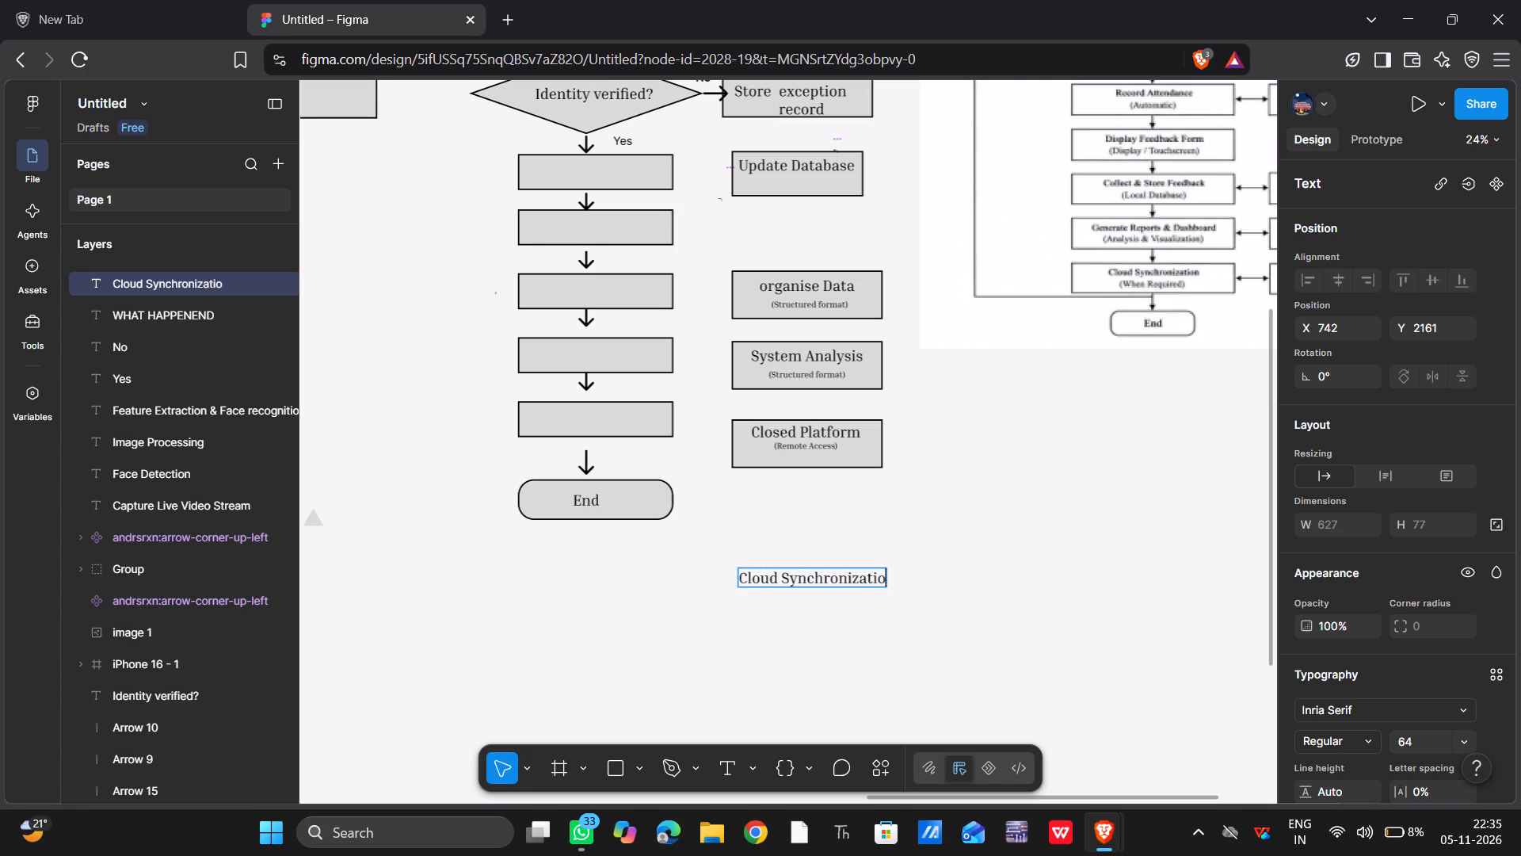
left_click(933, 533)
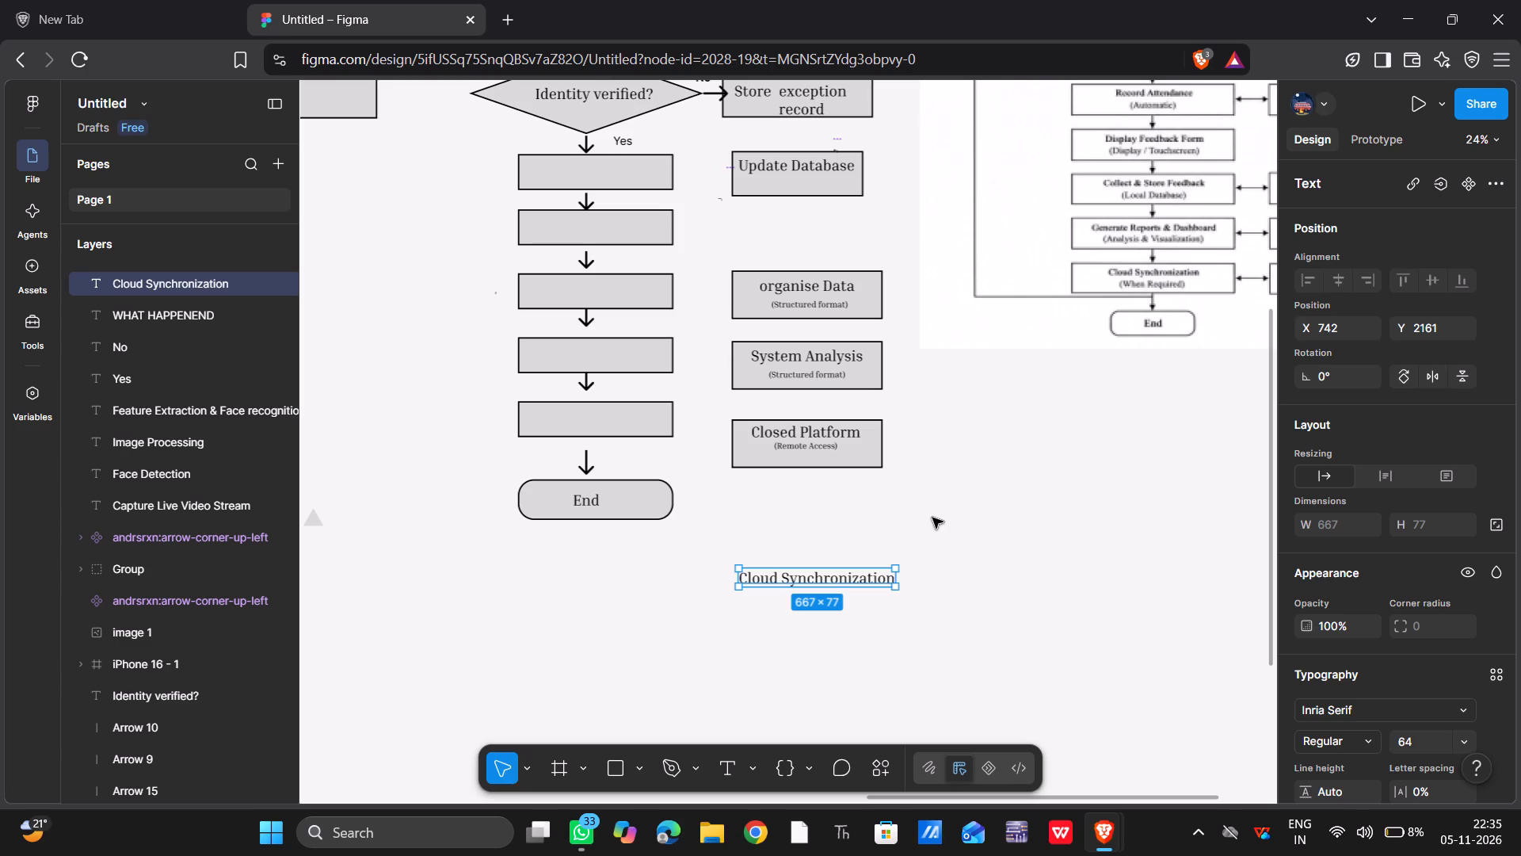
left_click(882, 644)
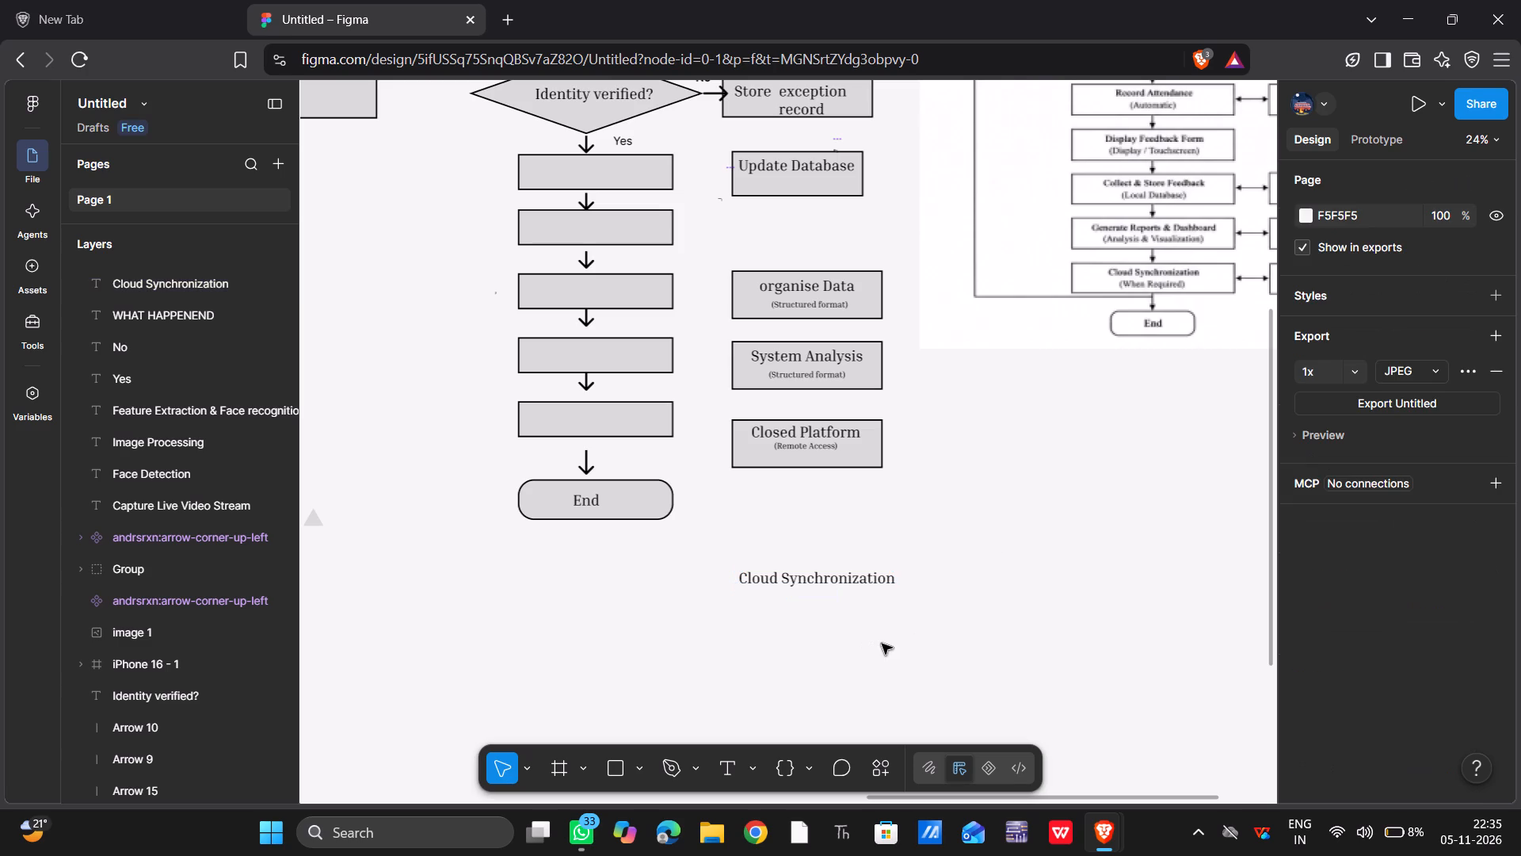
Move the Cloud Synchronization text into the empty box just above the End box, at about X -198, Y 1477.
left_click(842, 584)
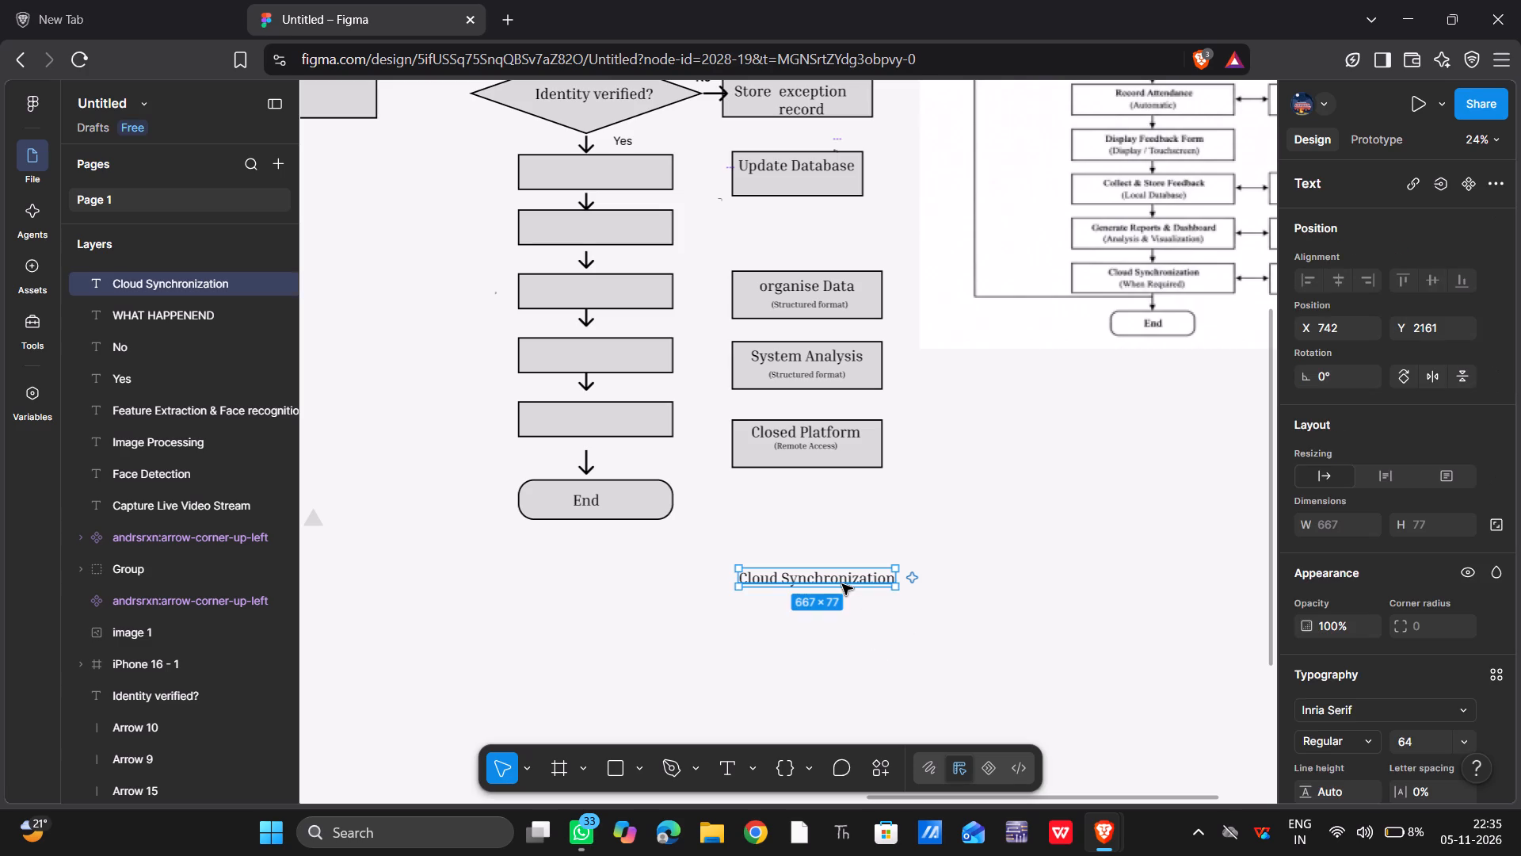
left_click_drag(842, 584, 623, 422)
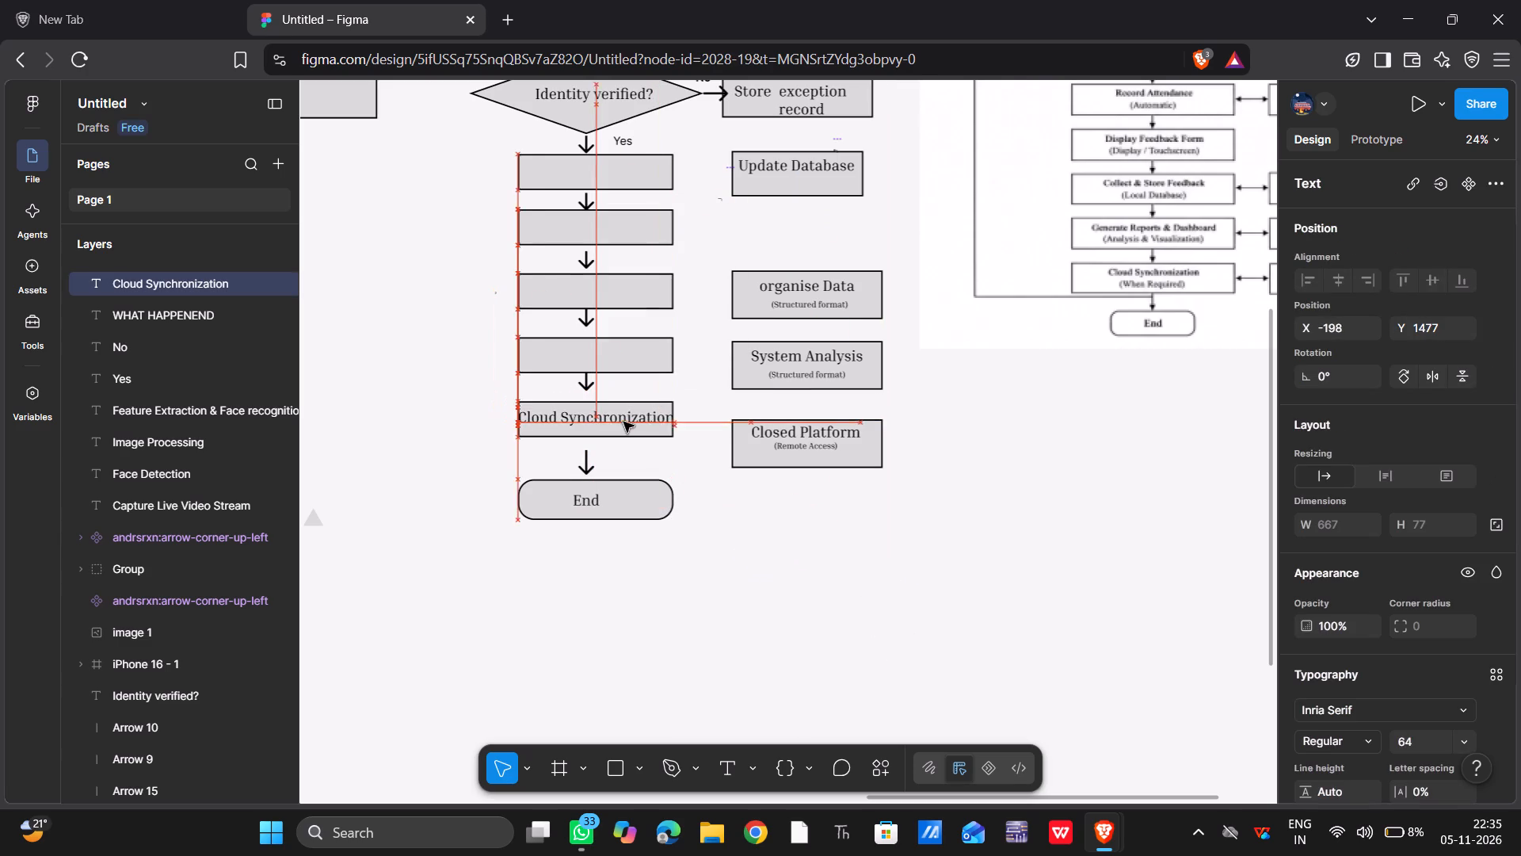
Set the font size of the Cloud Synchronization text to 48.
left_click_drag(623, 422, 627, 421)
double_click(627, 421)
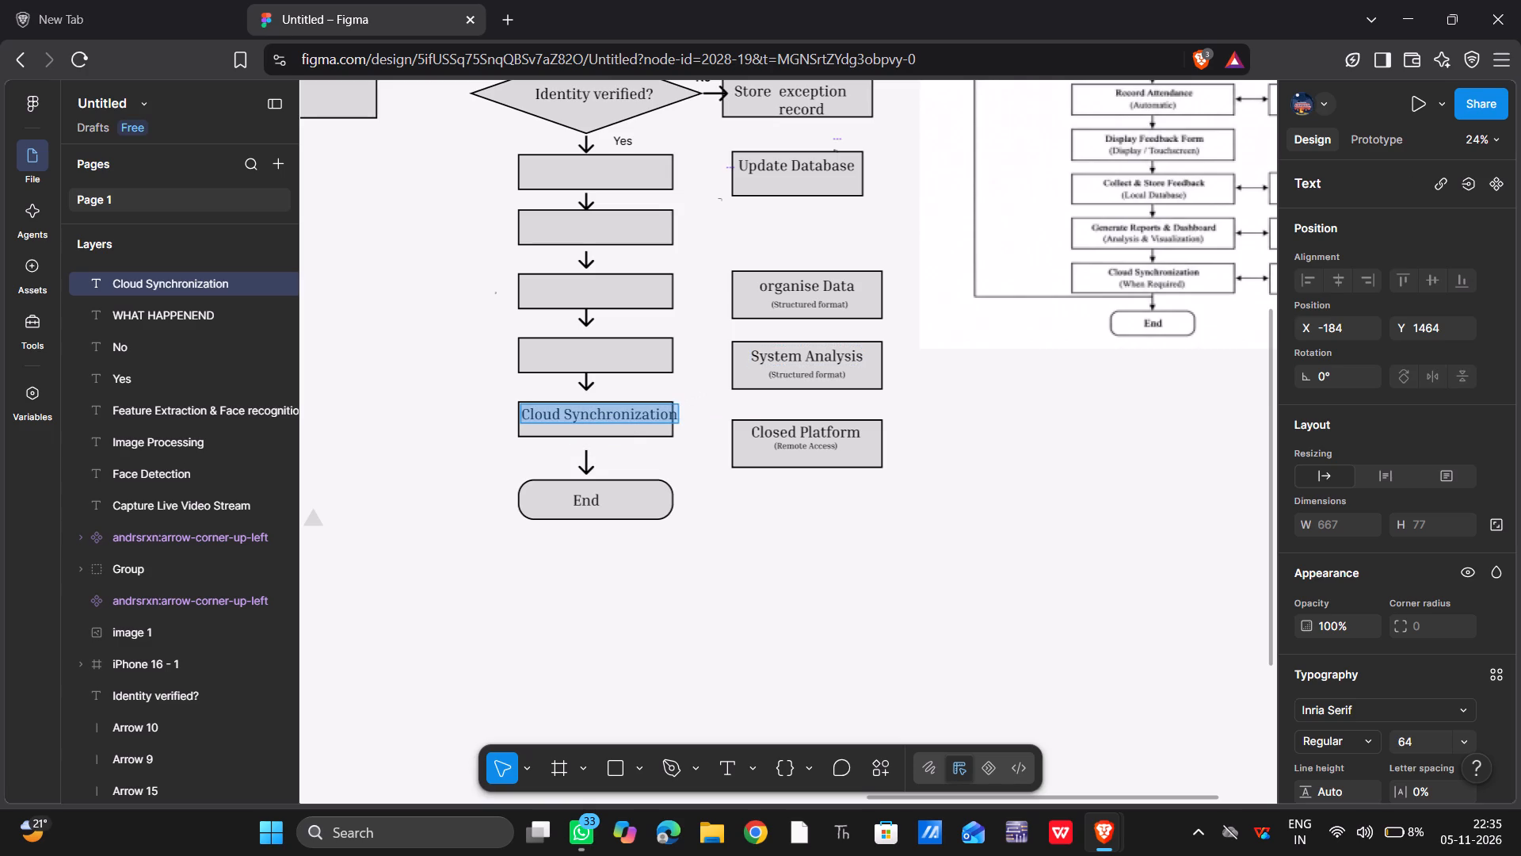
left_click(1462, 741)
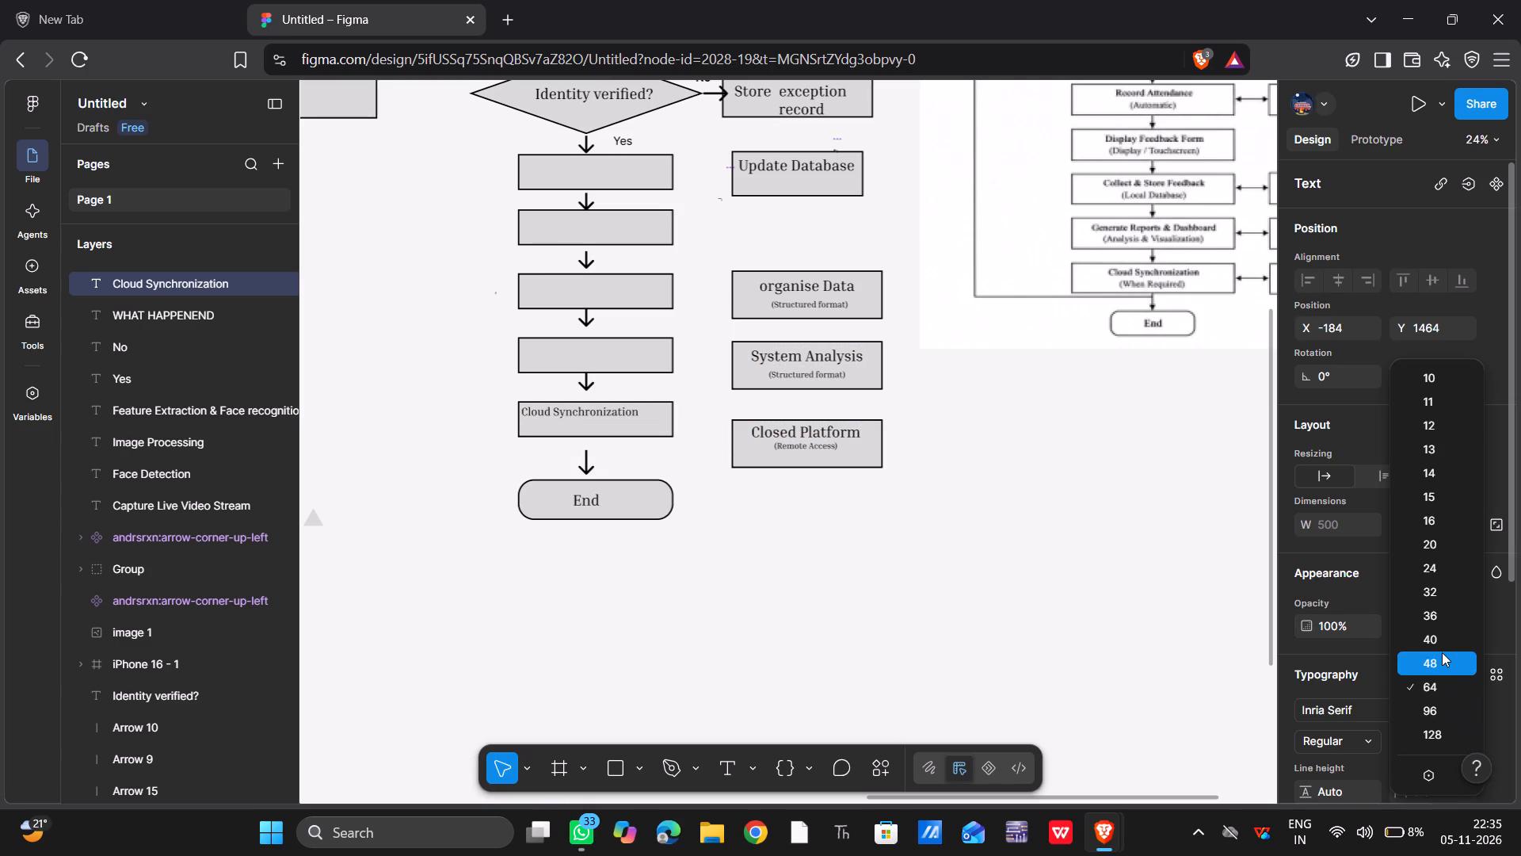
left_click(1442, 654)
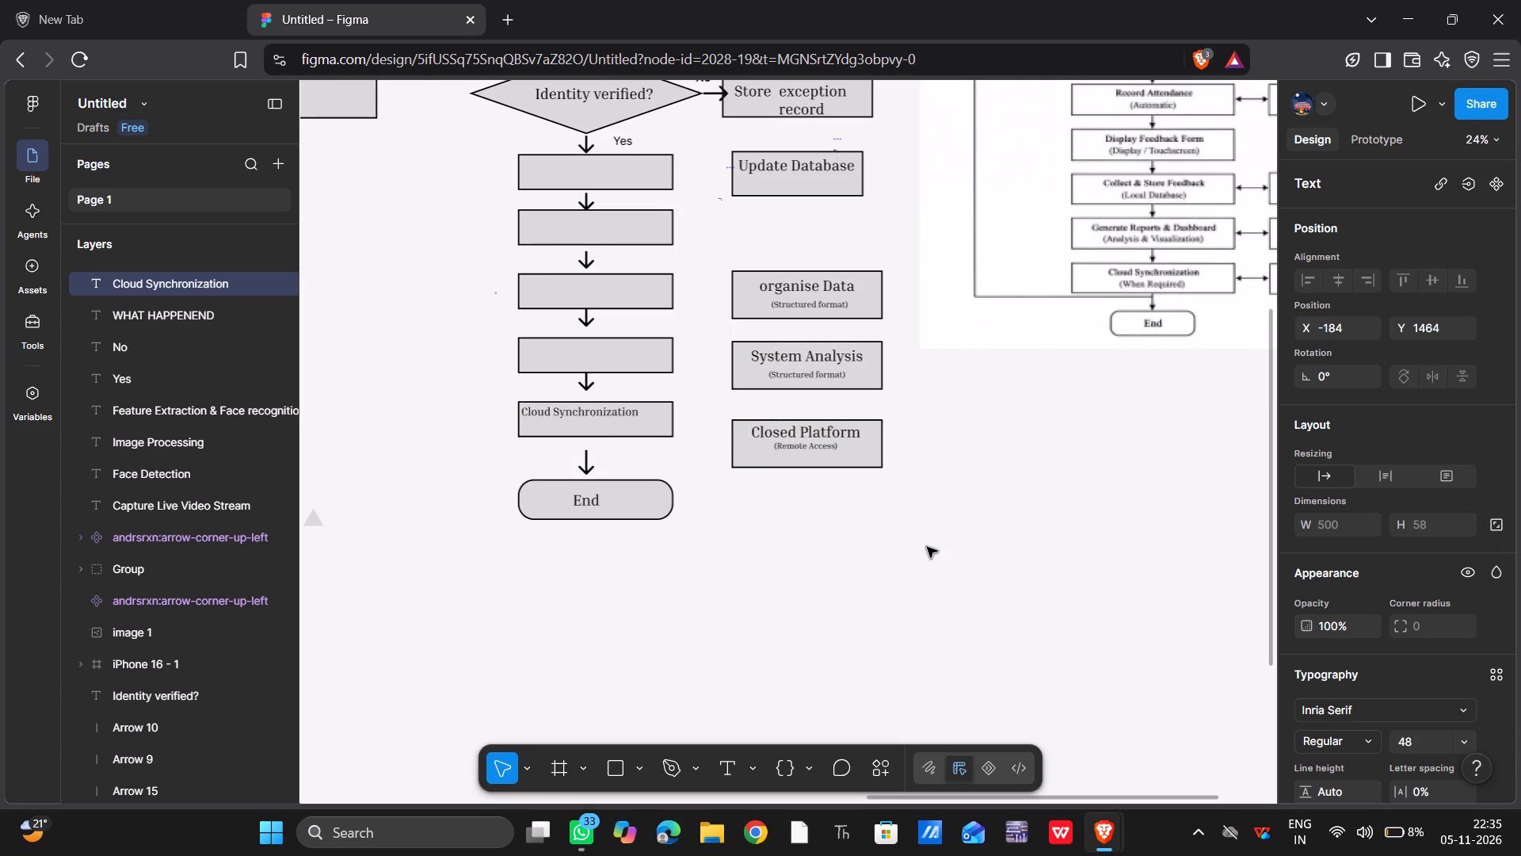
Centre the Cloud Synchronization text inside the box just above the End box.
left_click_drag(613, 412, 630, 421)
left_click(722, 710)
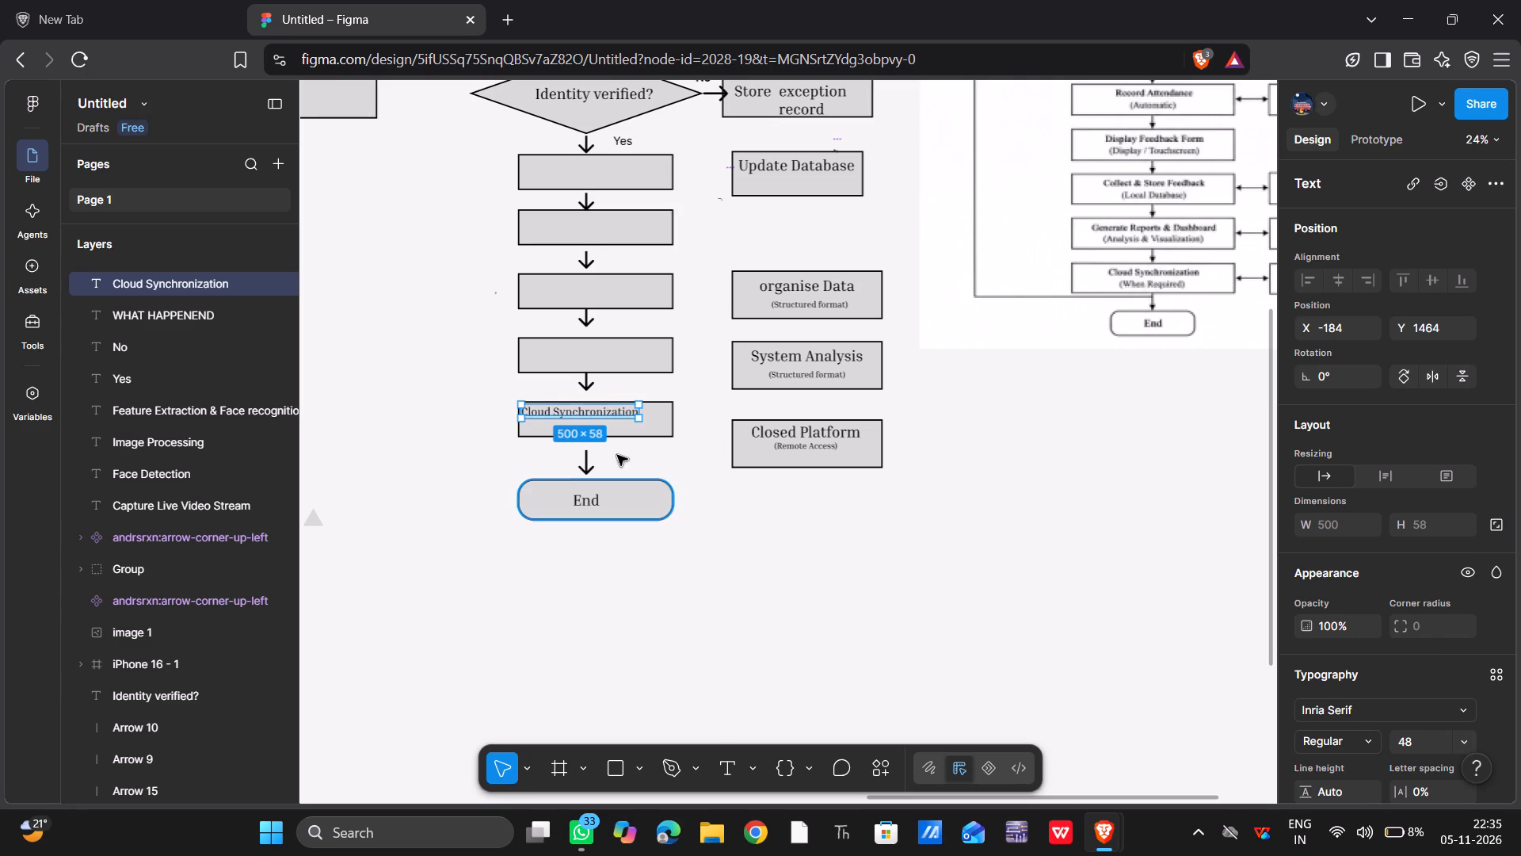
left_click_drag(608, 412, 616, 416)
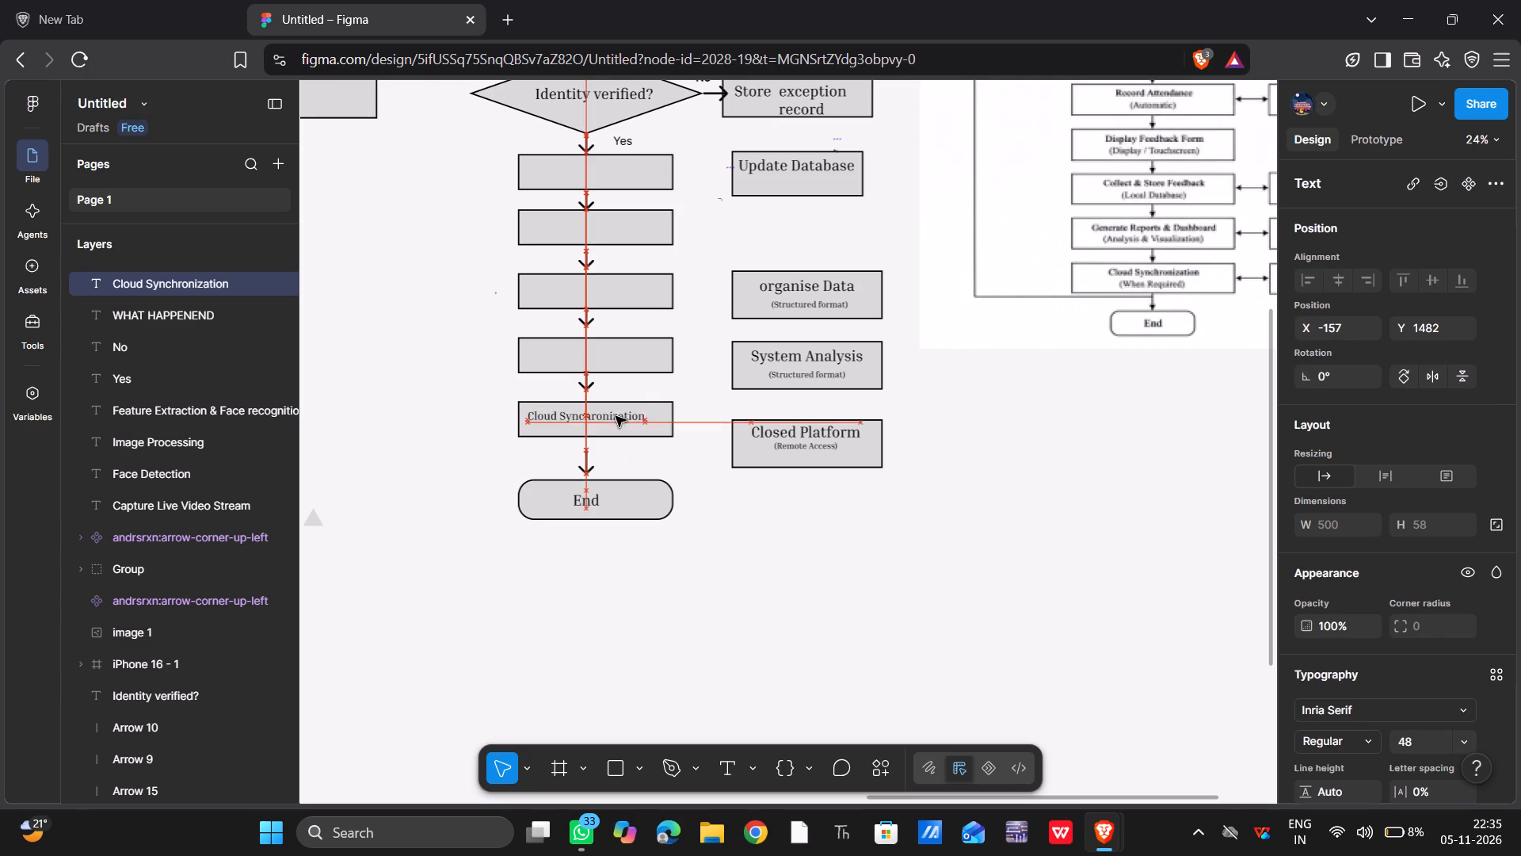
left_click_drag(616, 416, 622, 425)
left_click_drag(622, 425, 624, 420)
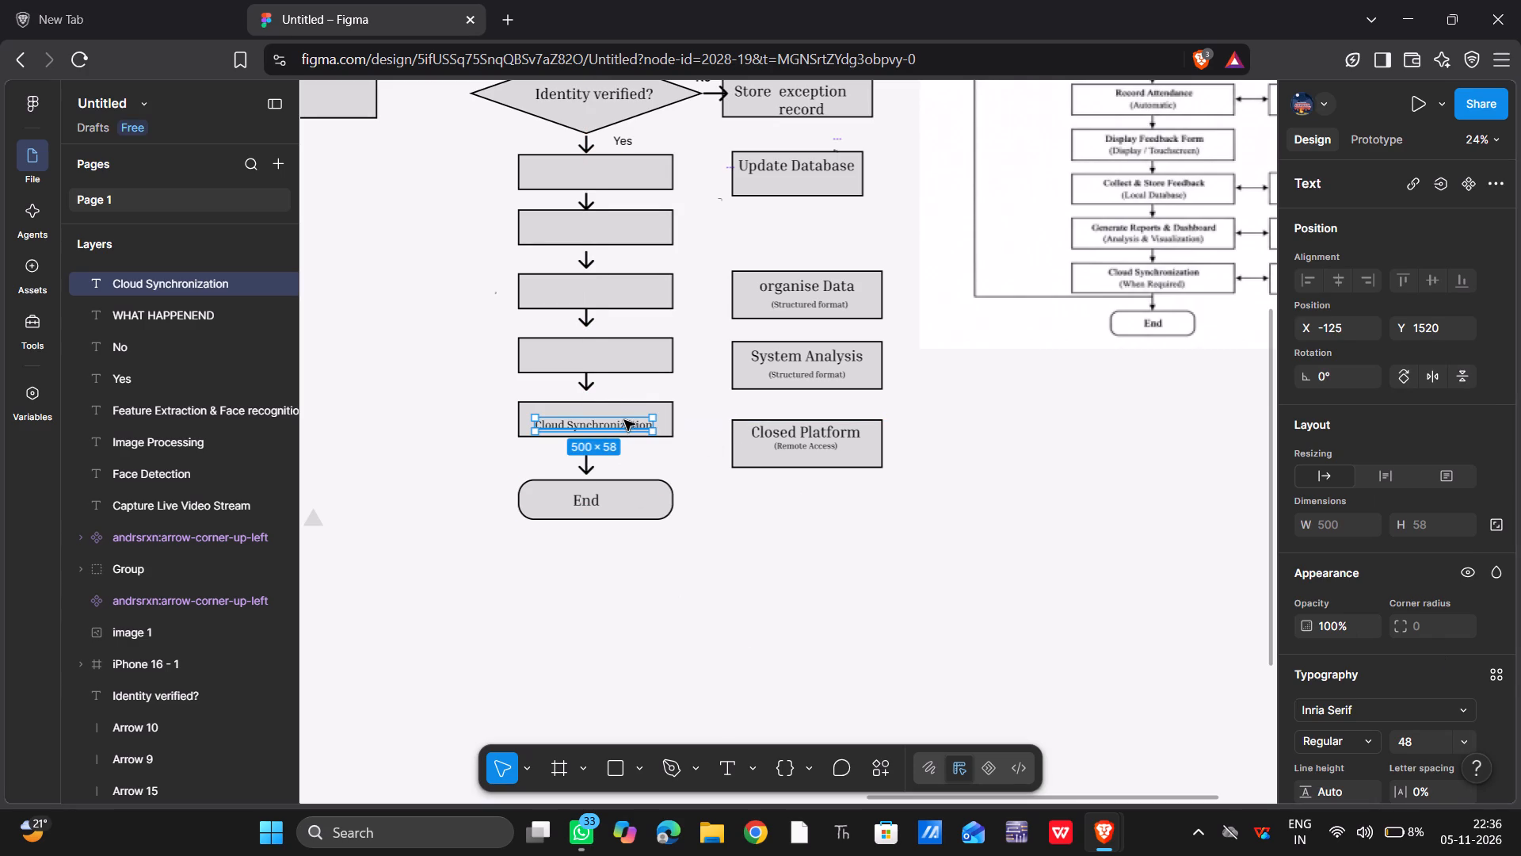
left_click_drag(624, 420, 623, 419)
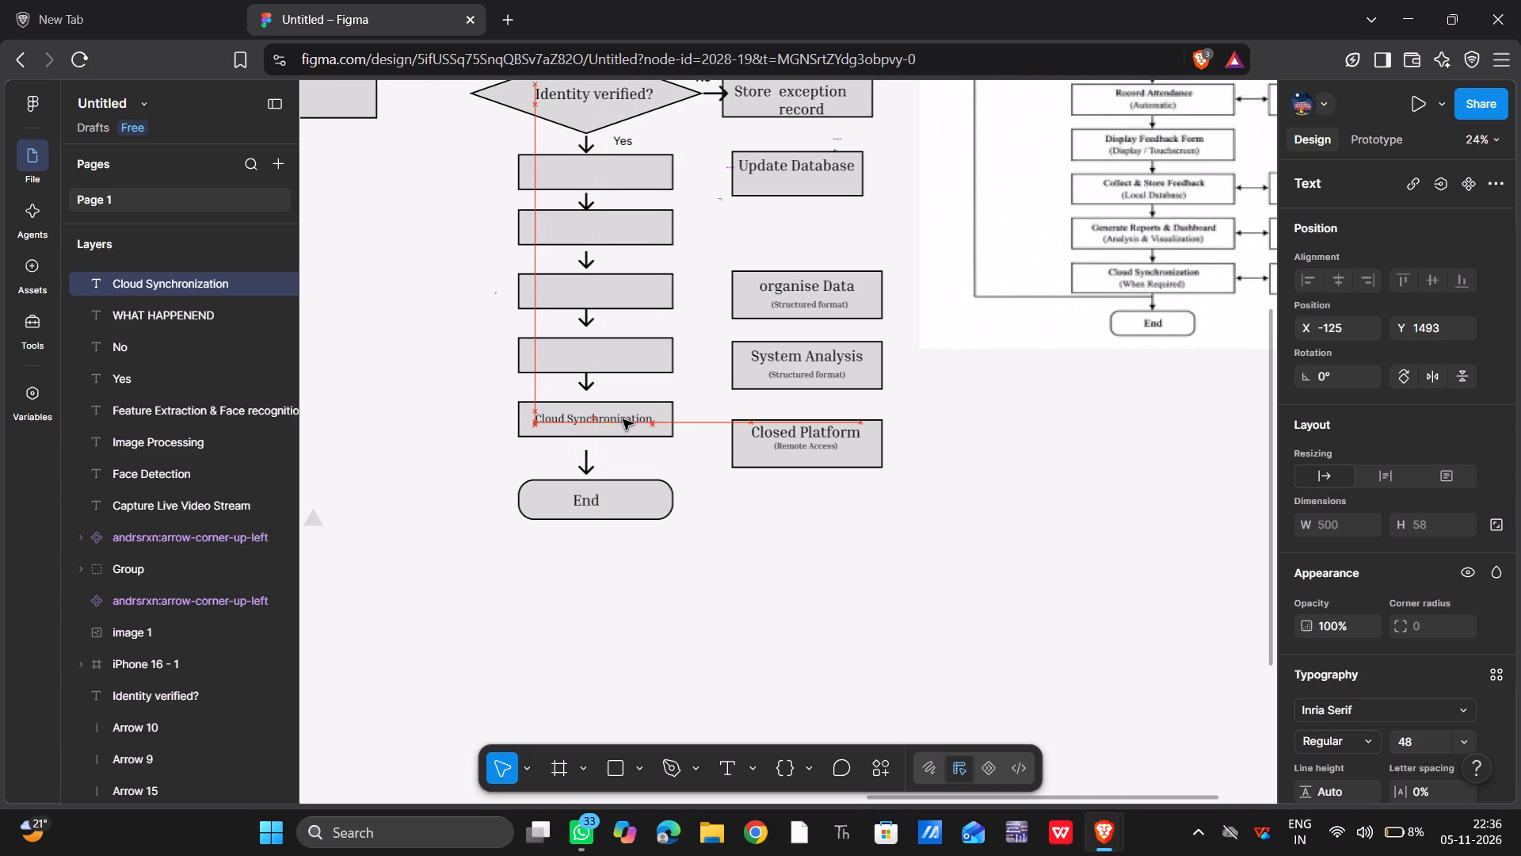
left_click_drag(623, 419, 625, 415)
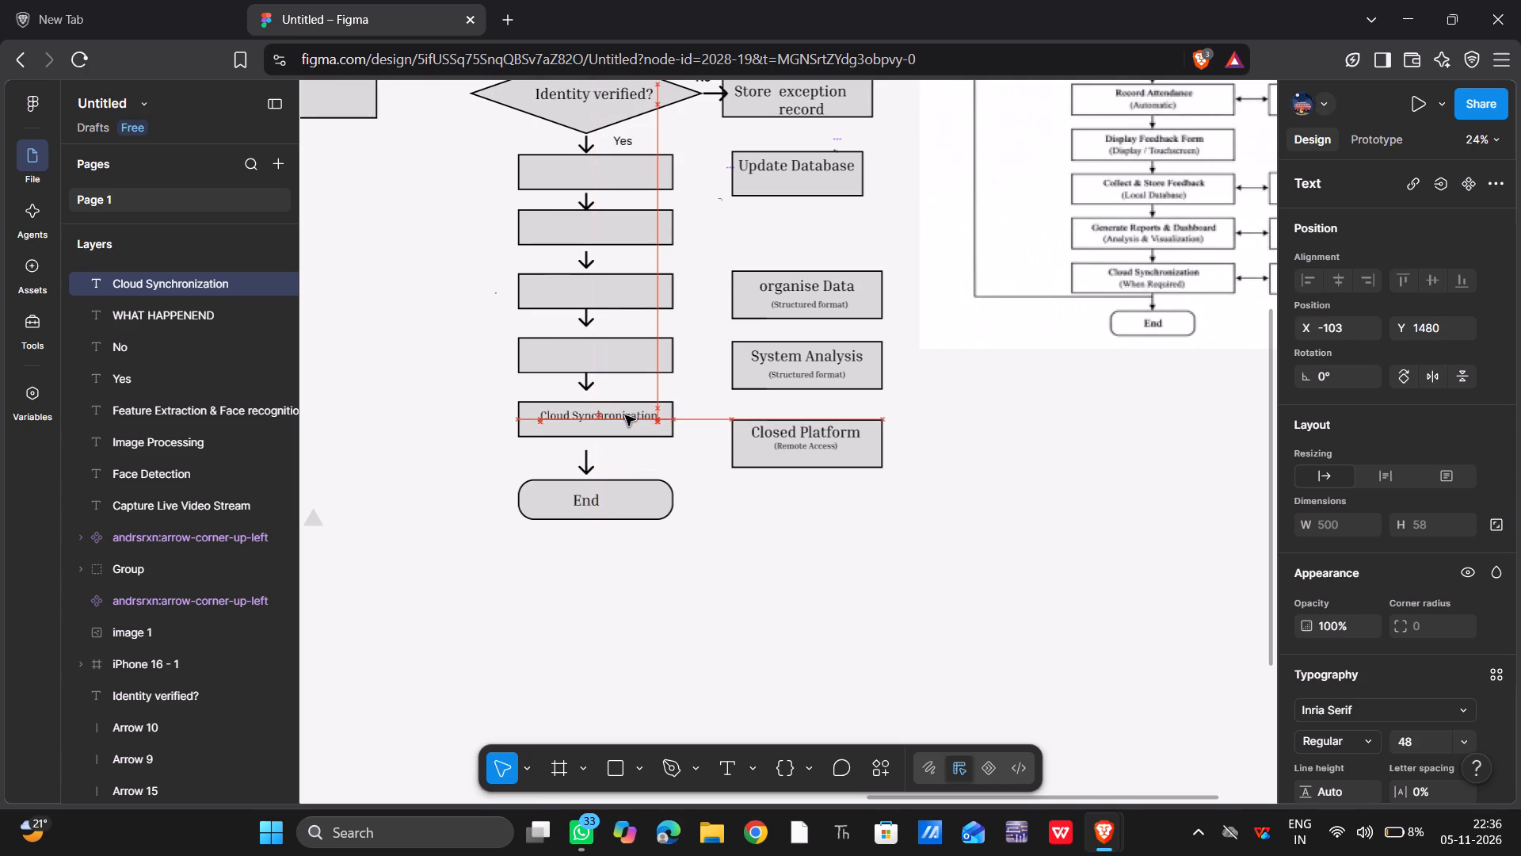
left_click_drag(625, 415, 624, 417)
left_click(699, 570)
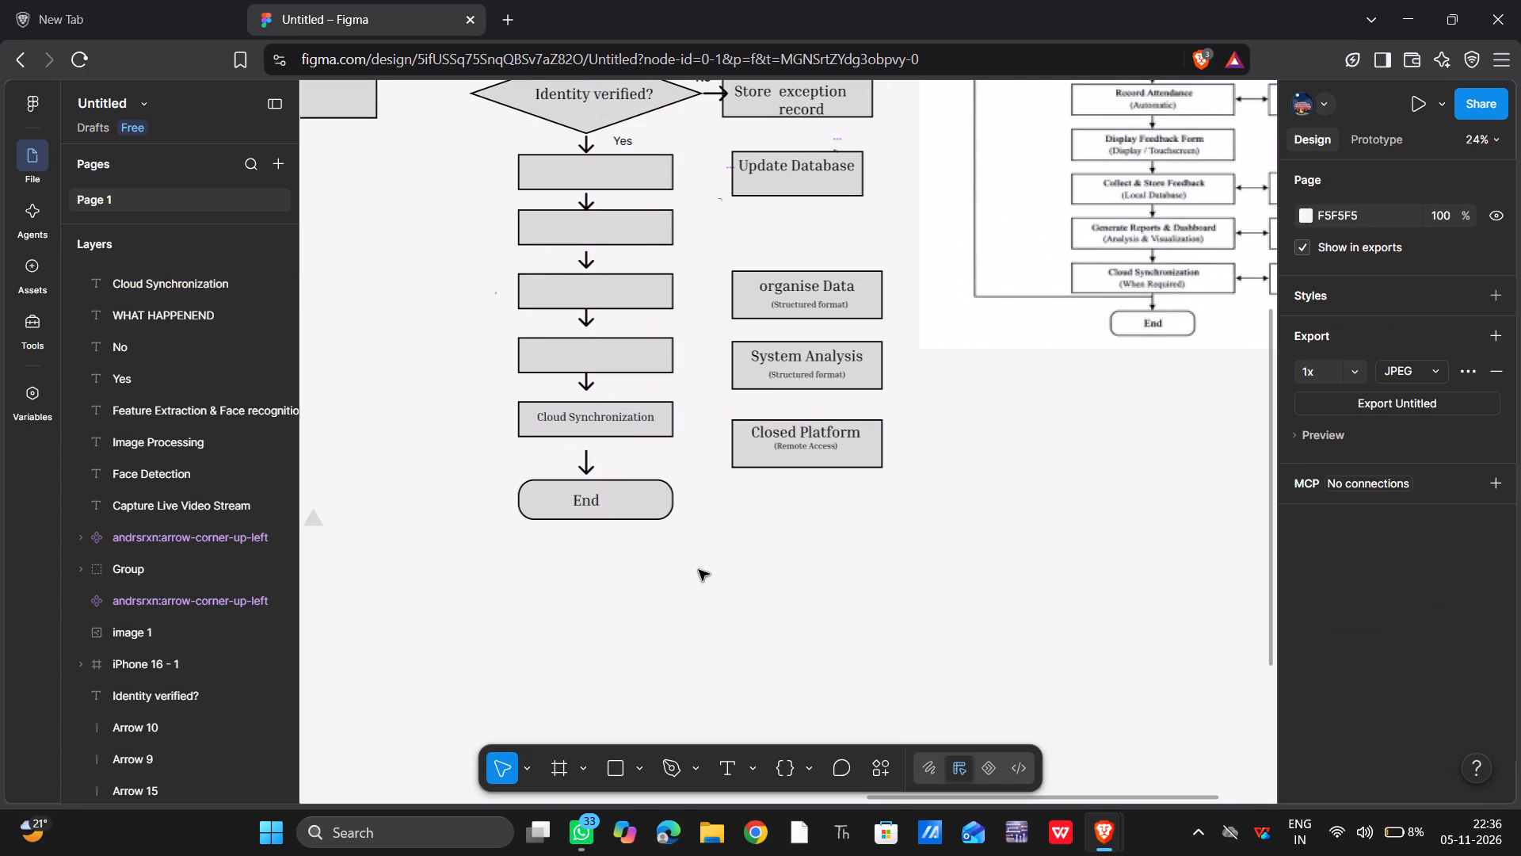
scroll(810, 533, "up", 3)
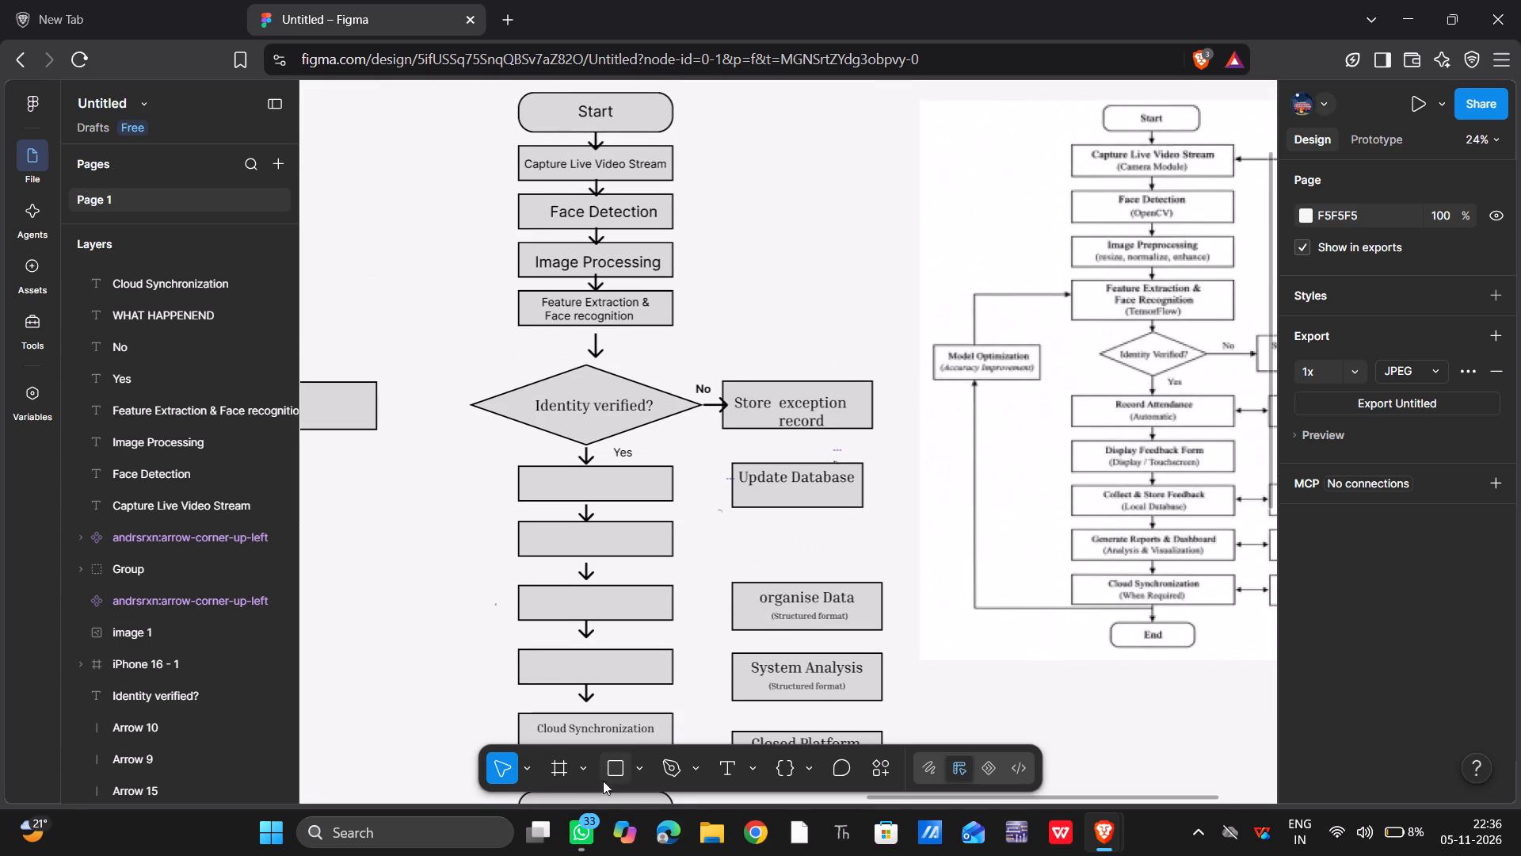
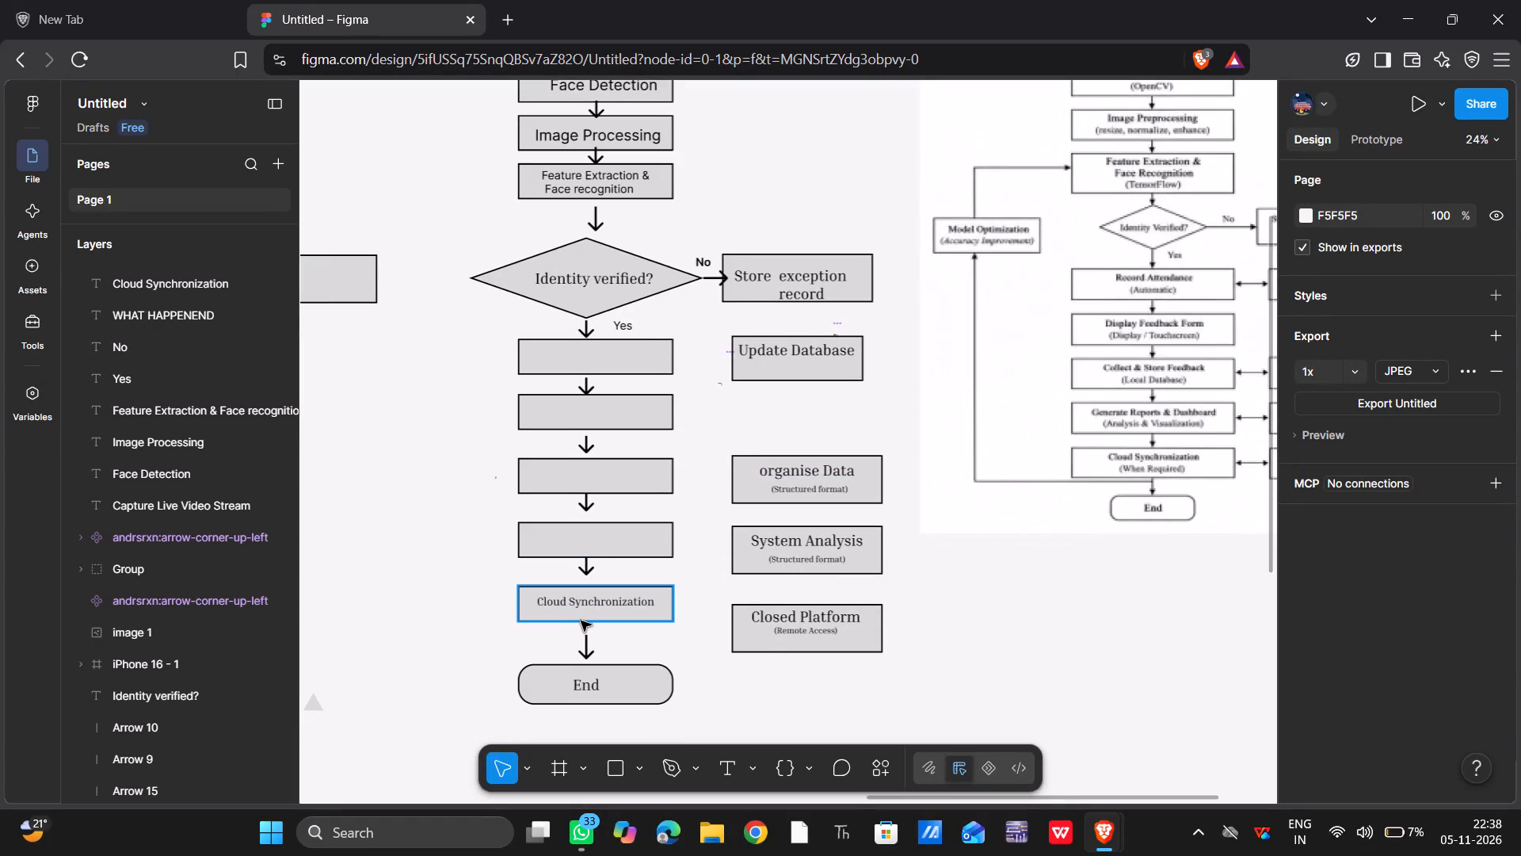
Select the empty flowchart box directly above the Cloud Synchronization box.
left_click(546, 539)
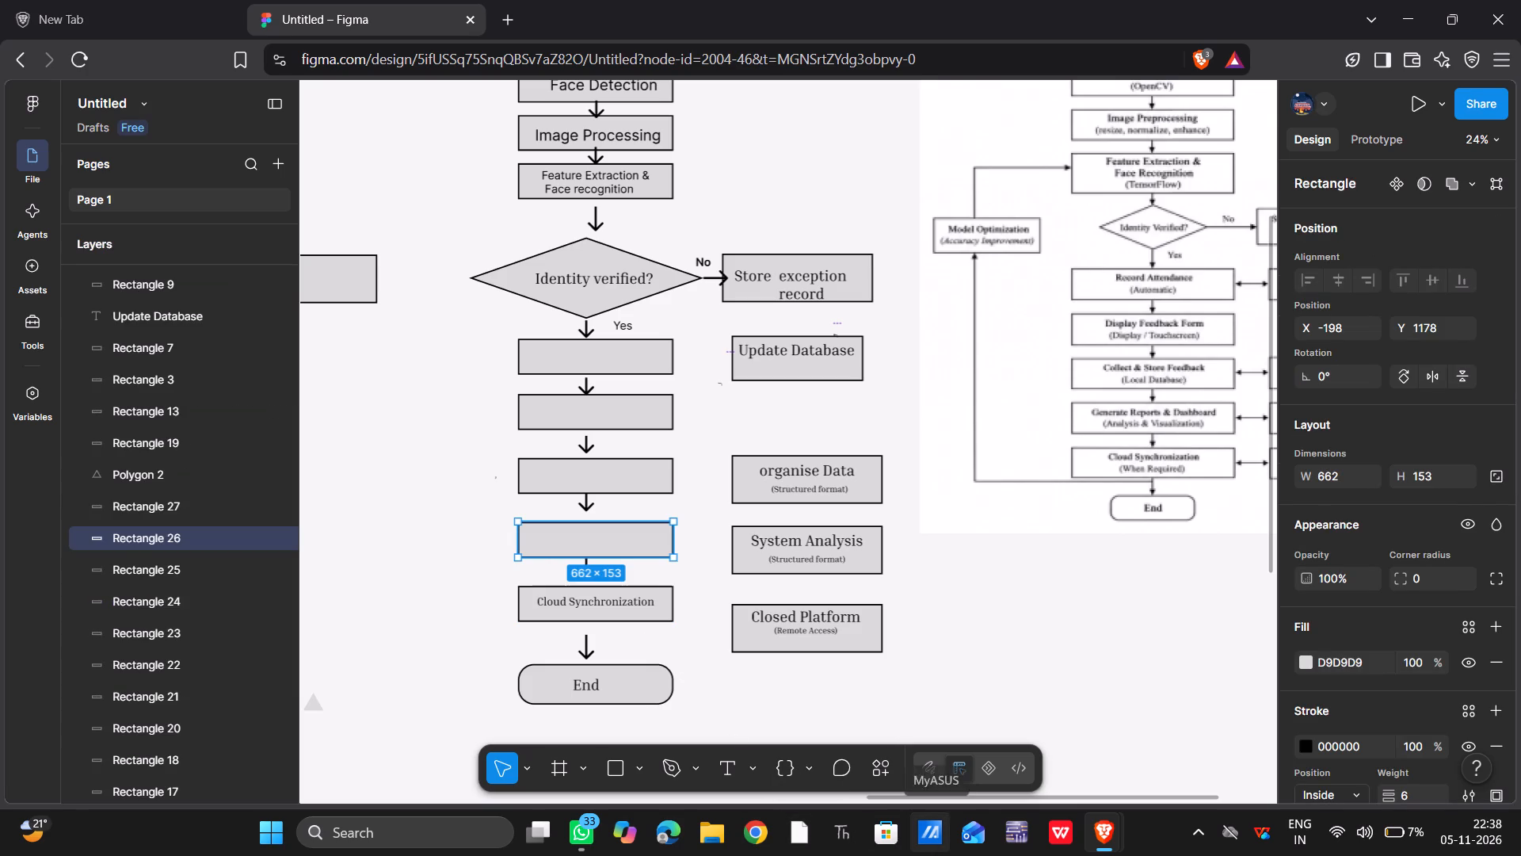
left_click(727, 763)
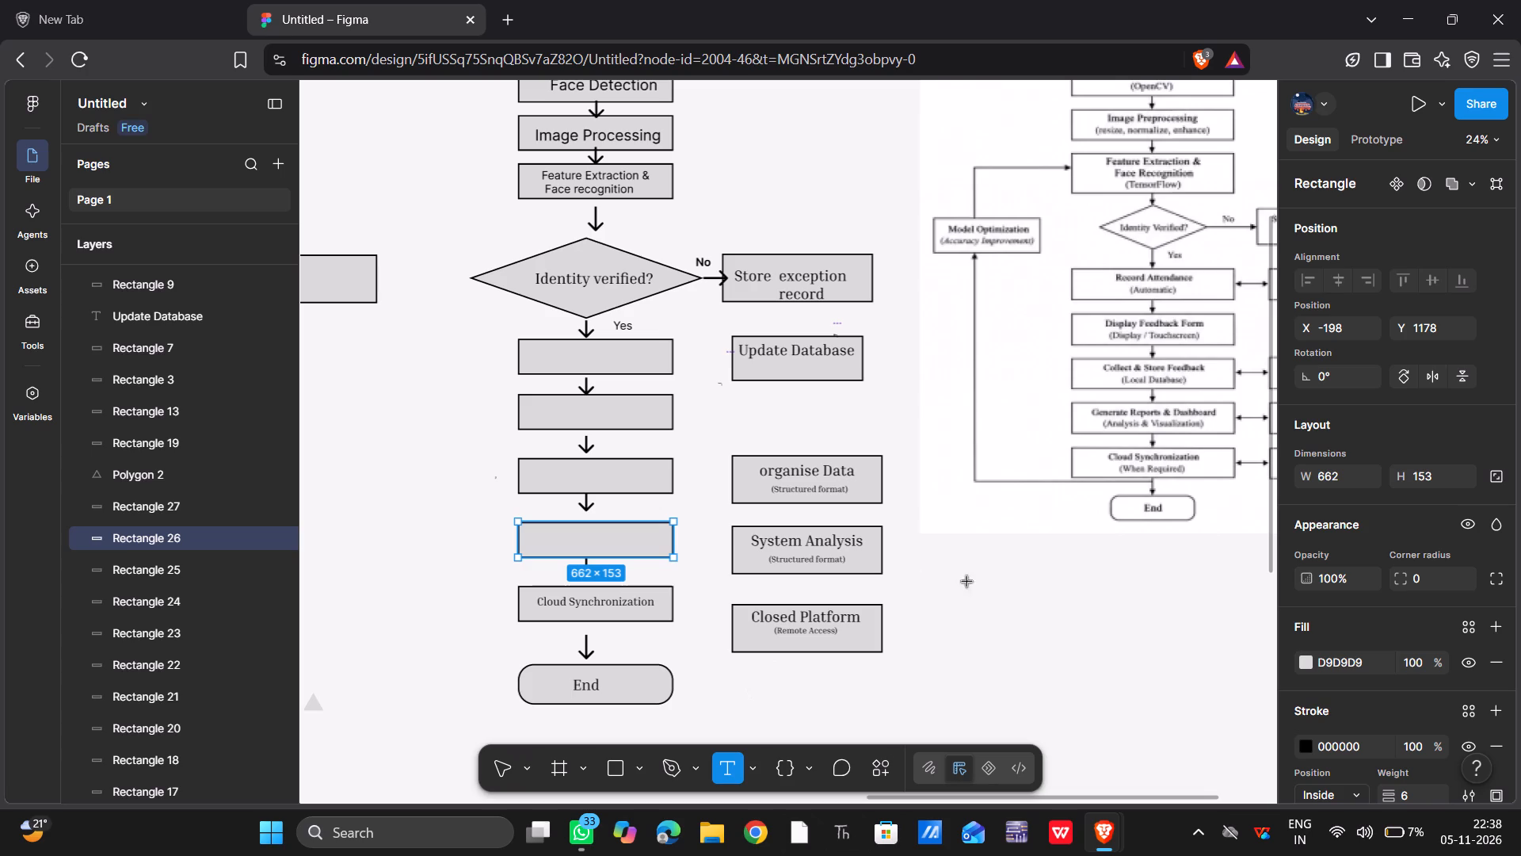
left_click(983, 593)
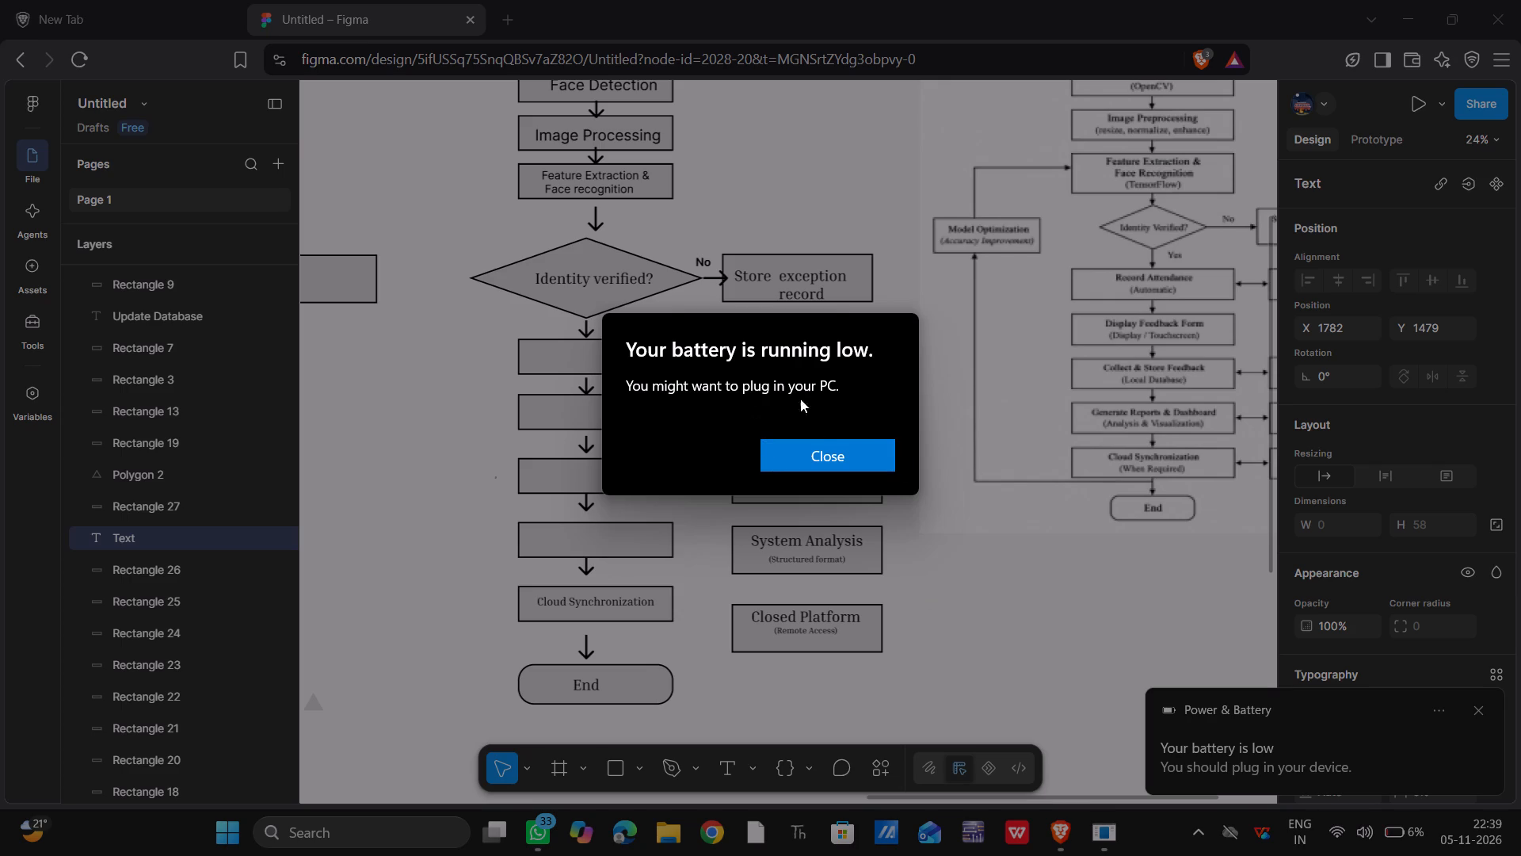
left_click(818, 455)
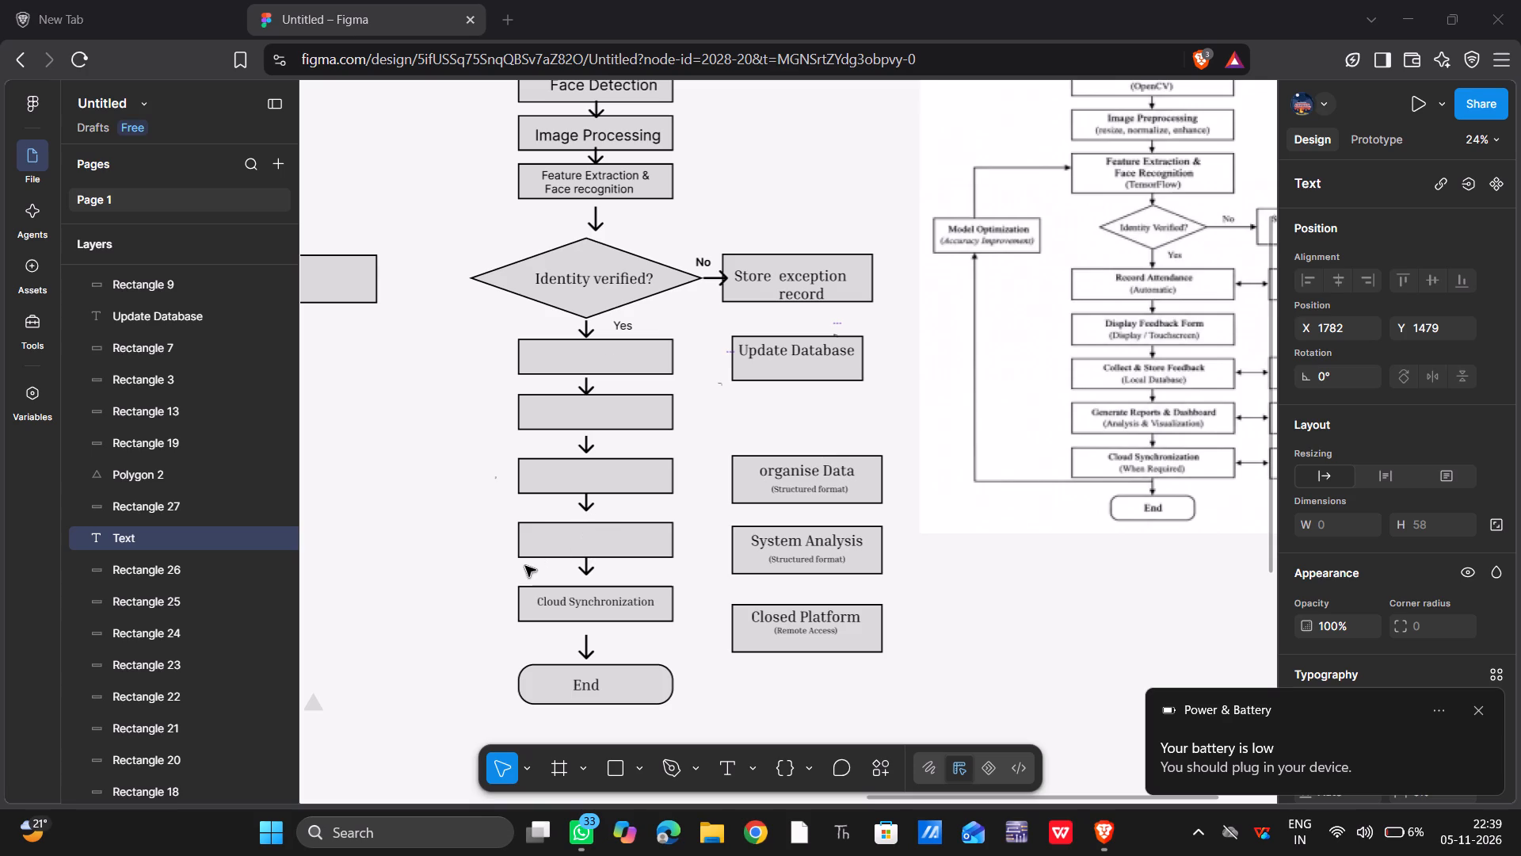
Add a text object reading Generate Reports & Dashboard in the empty box above Cloud Synchronization, at about X -122, Y 1260.
left_click(722, 763)
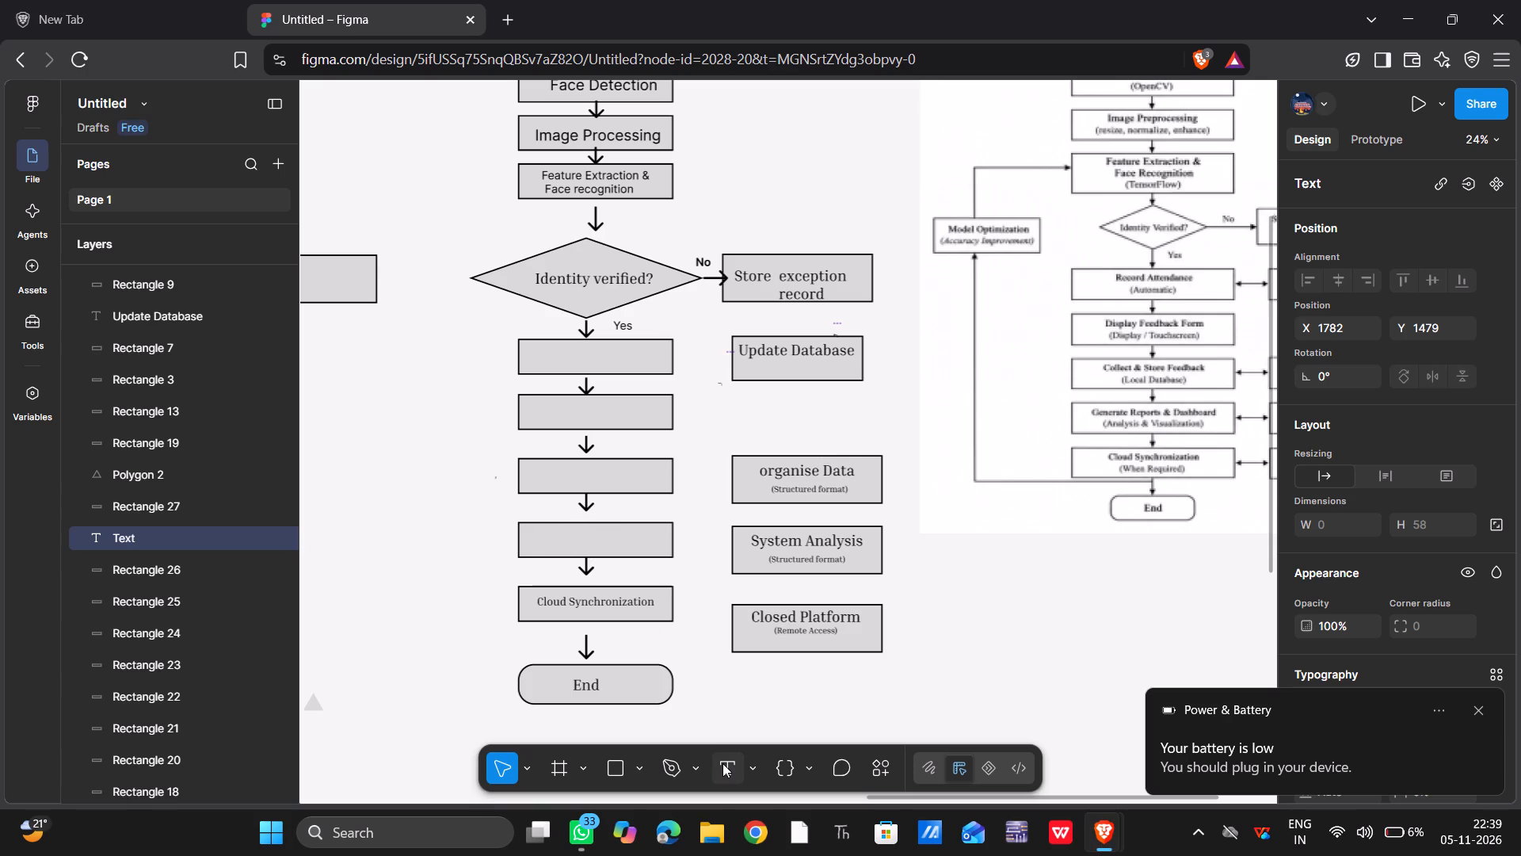
left_click(536, 541)
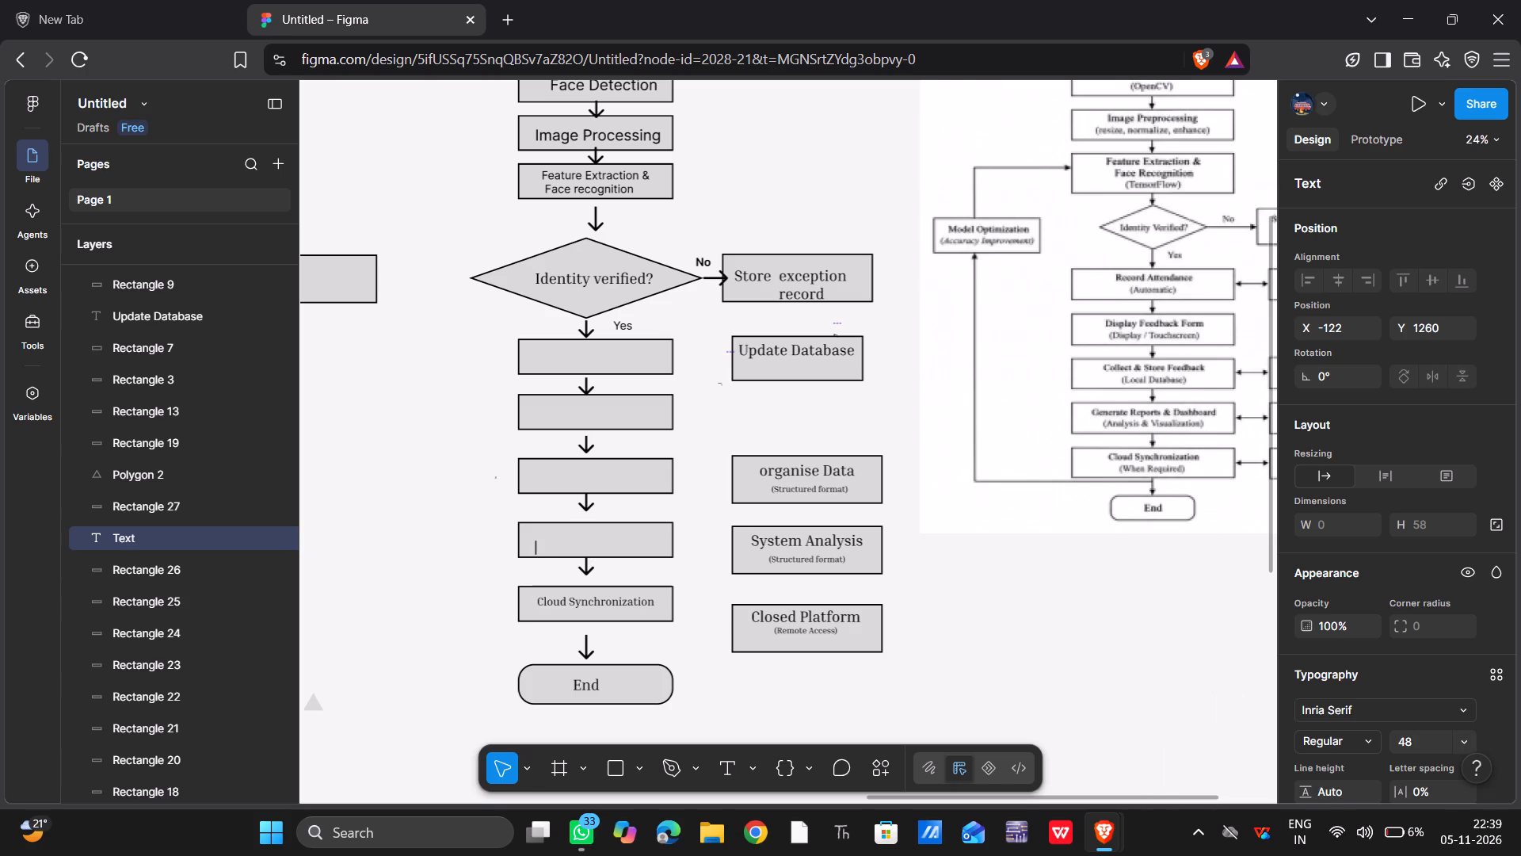
type("enerate")
key("space")
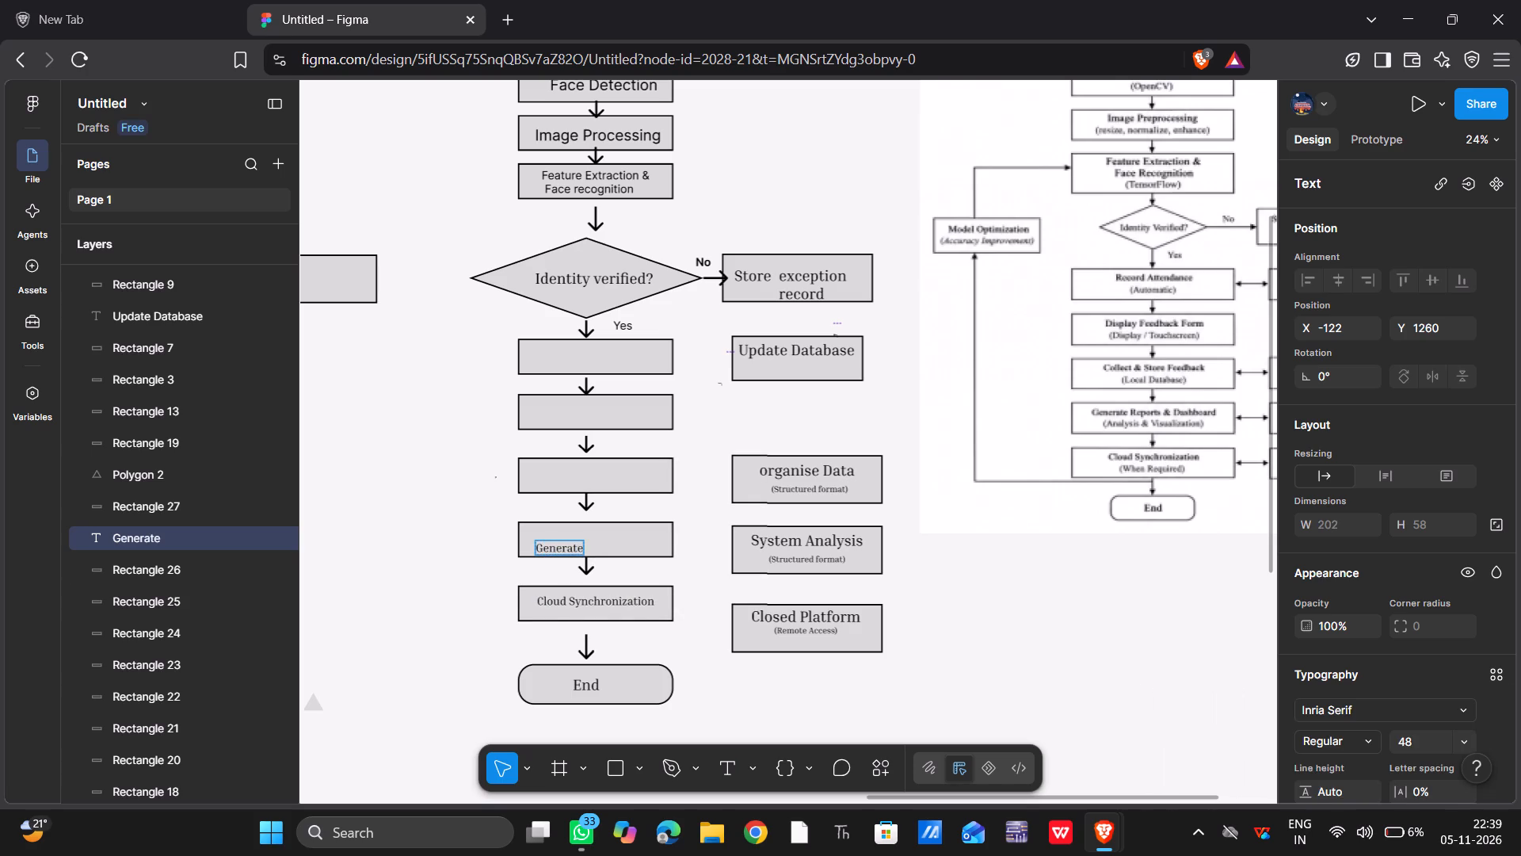
type("eports")
key("space")
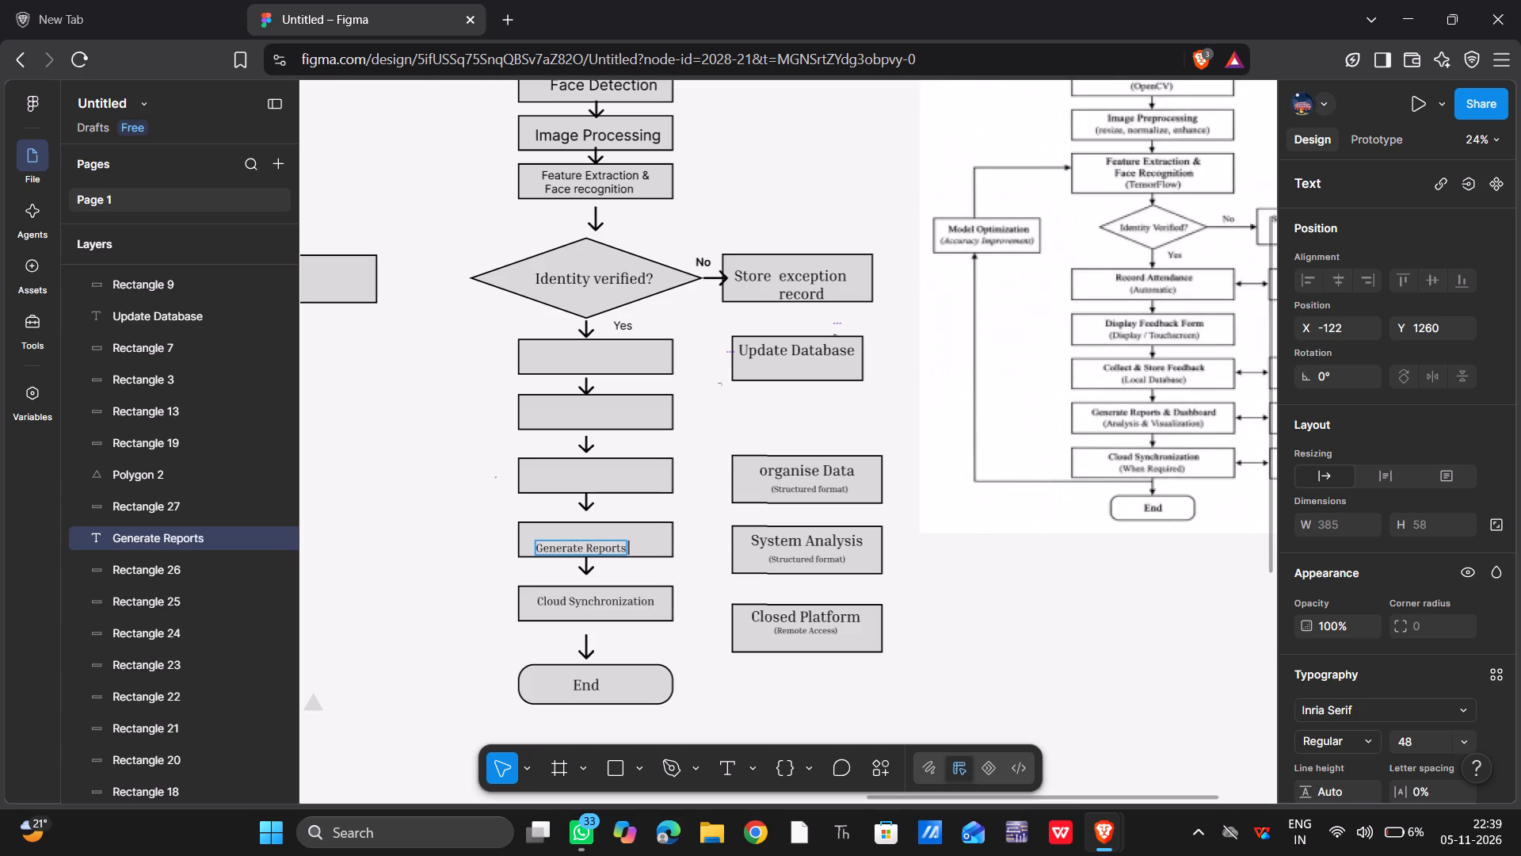
key("shift+ampersand")
key("space")
type("ash")
type("board")
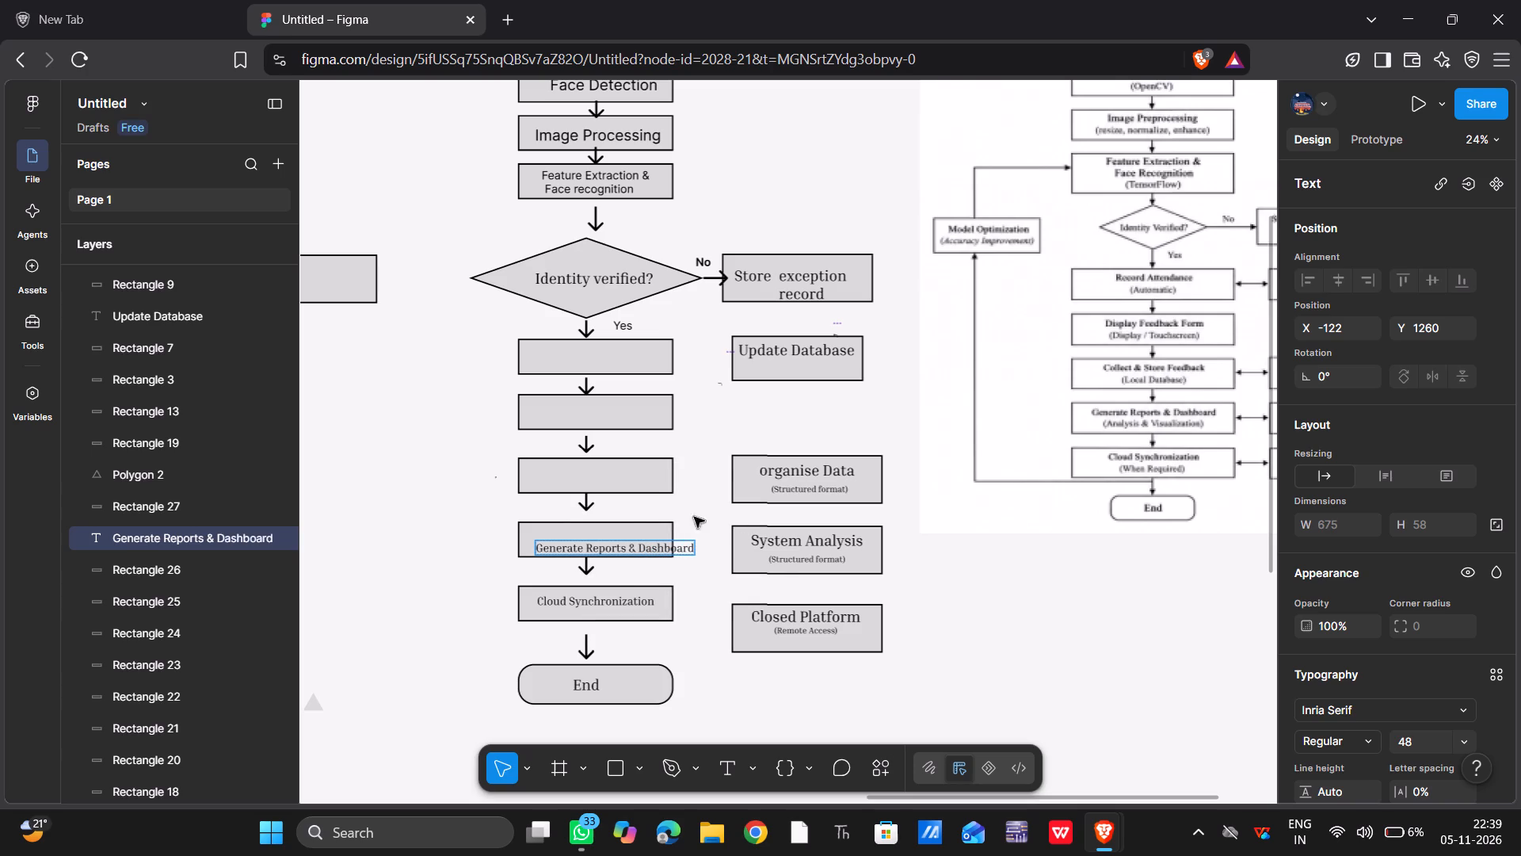
left_click(1039, 624)
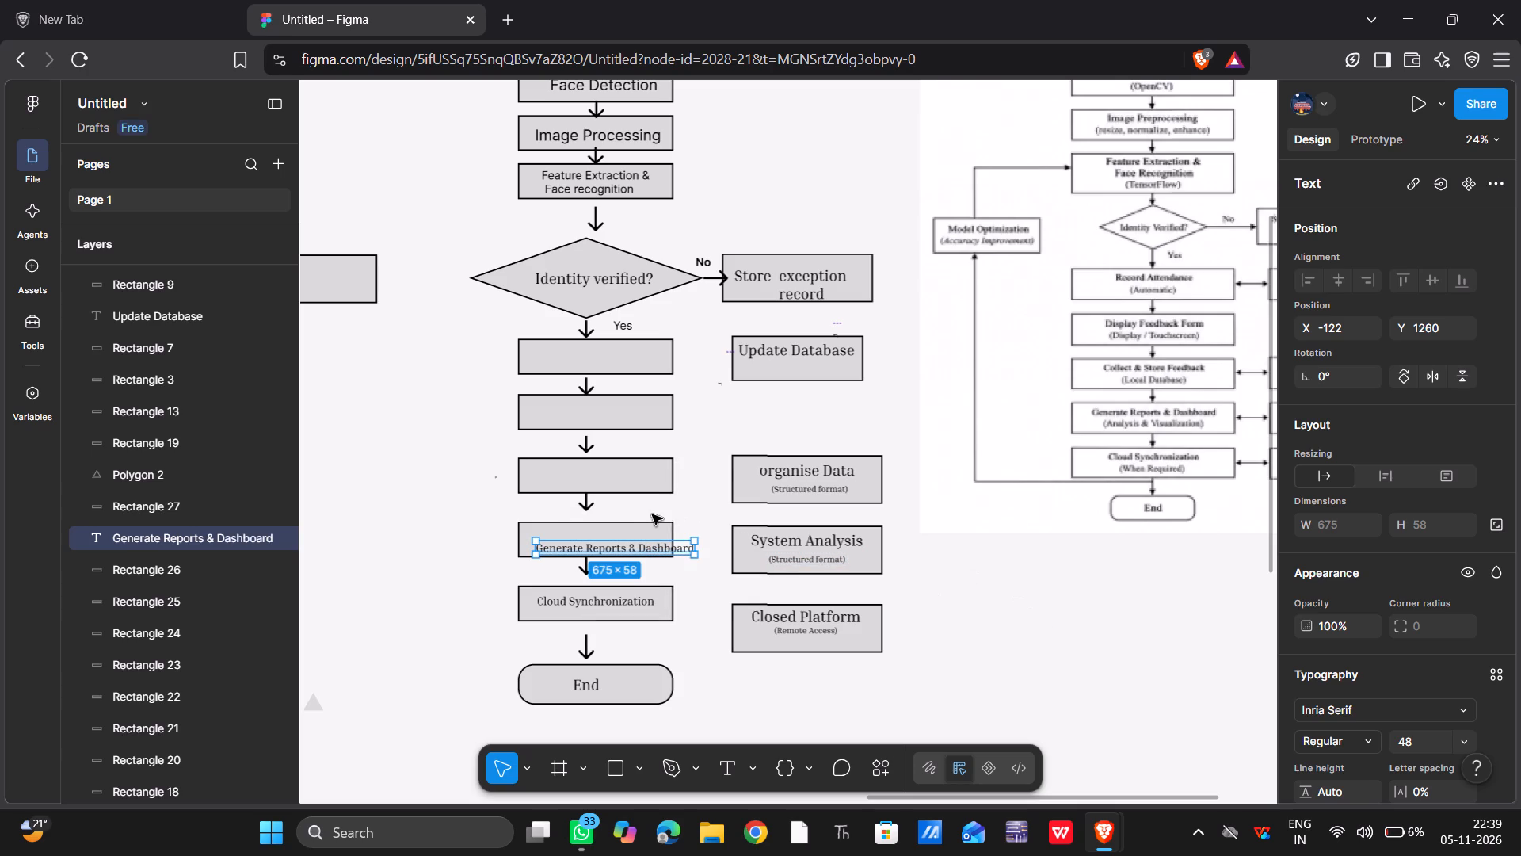
Shift the Generate Reports & Dashboard text over its box and resize its frame to about 622 × 75, wrapping it onto two lines.
left_click_drag(658, 547, 631, 534)
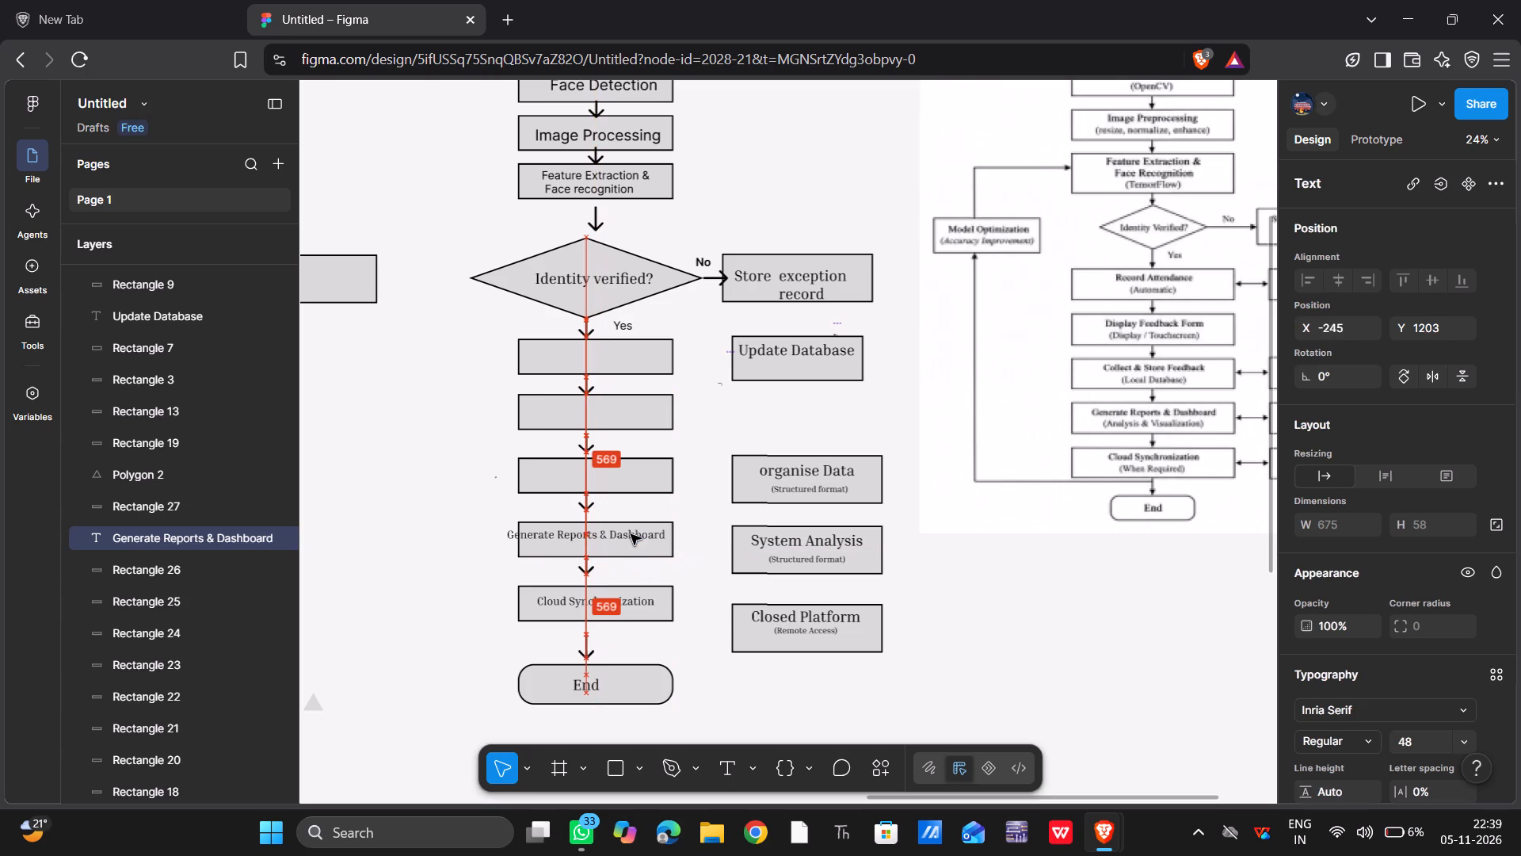
left_click_drag(631, 534, 643, 537)
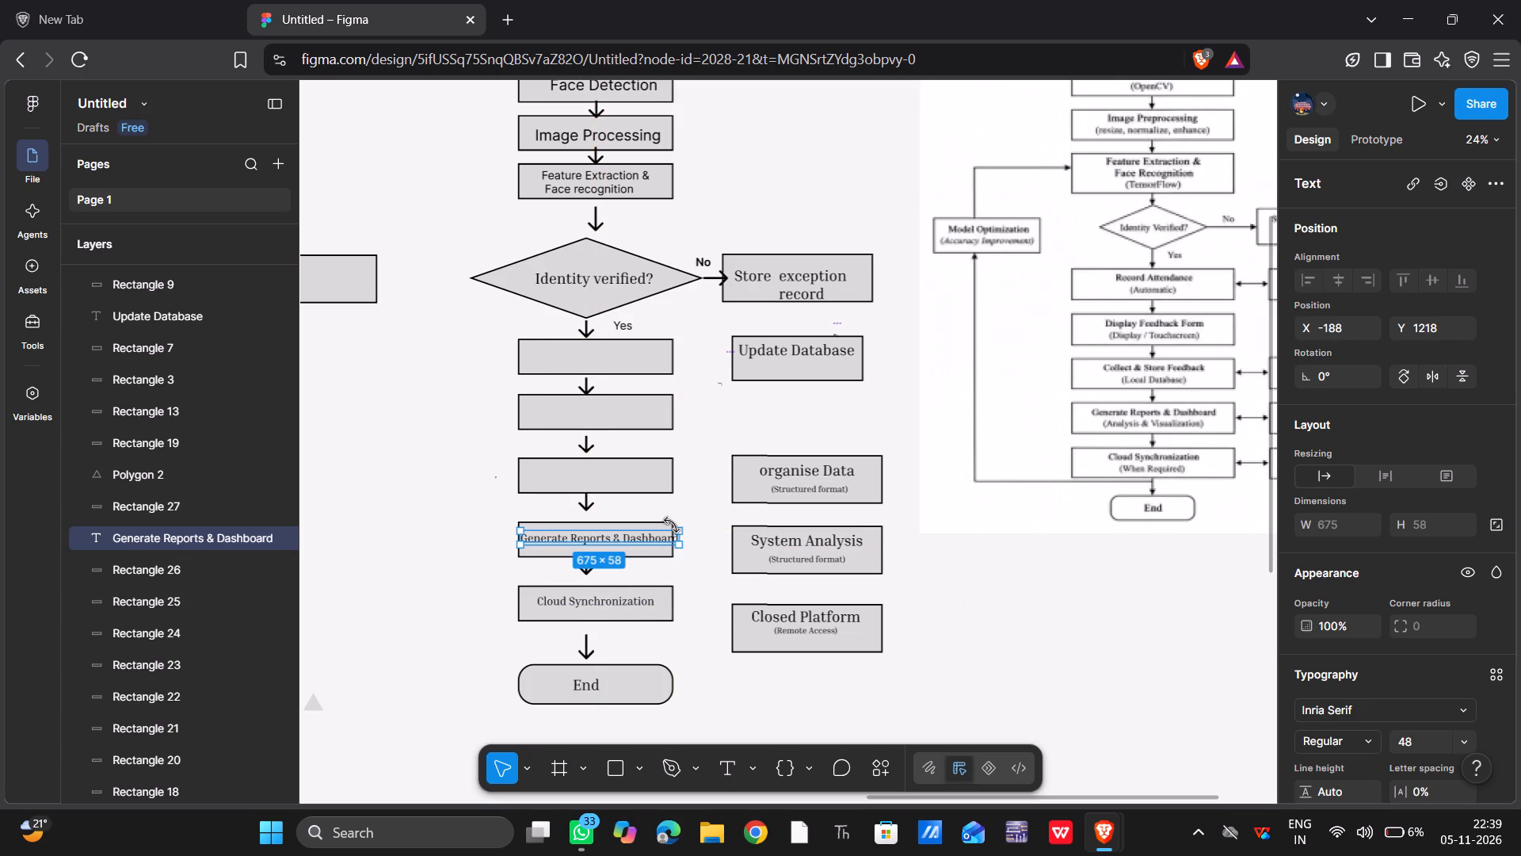
left_click_drag(680, 545, 666, 548)
left_click_drag(666, 548, 674, 544)
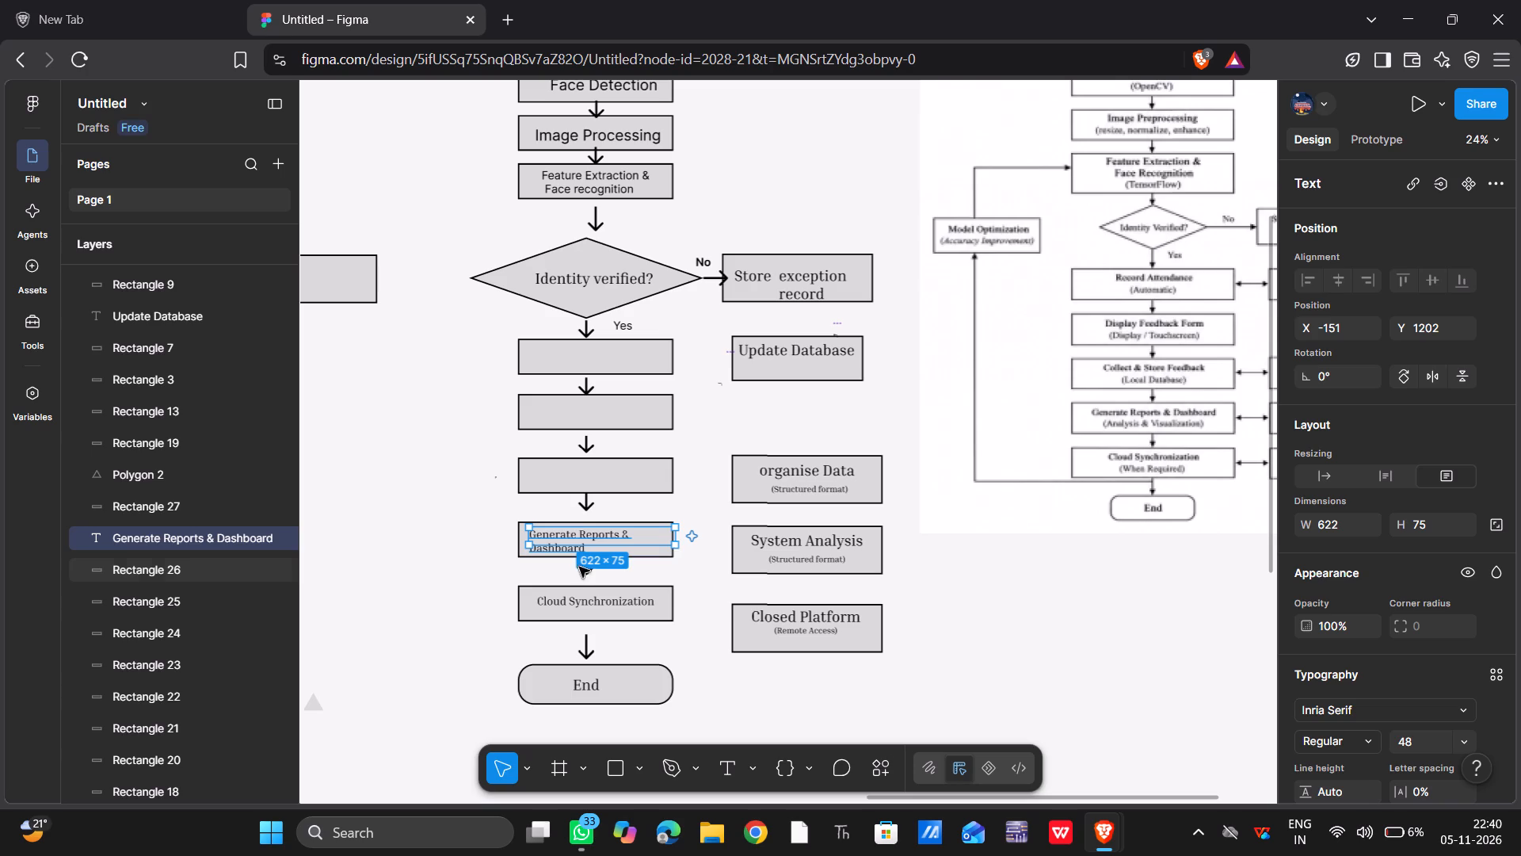
left_click(716, 680)
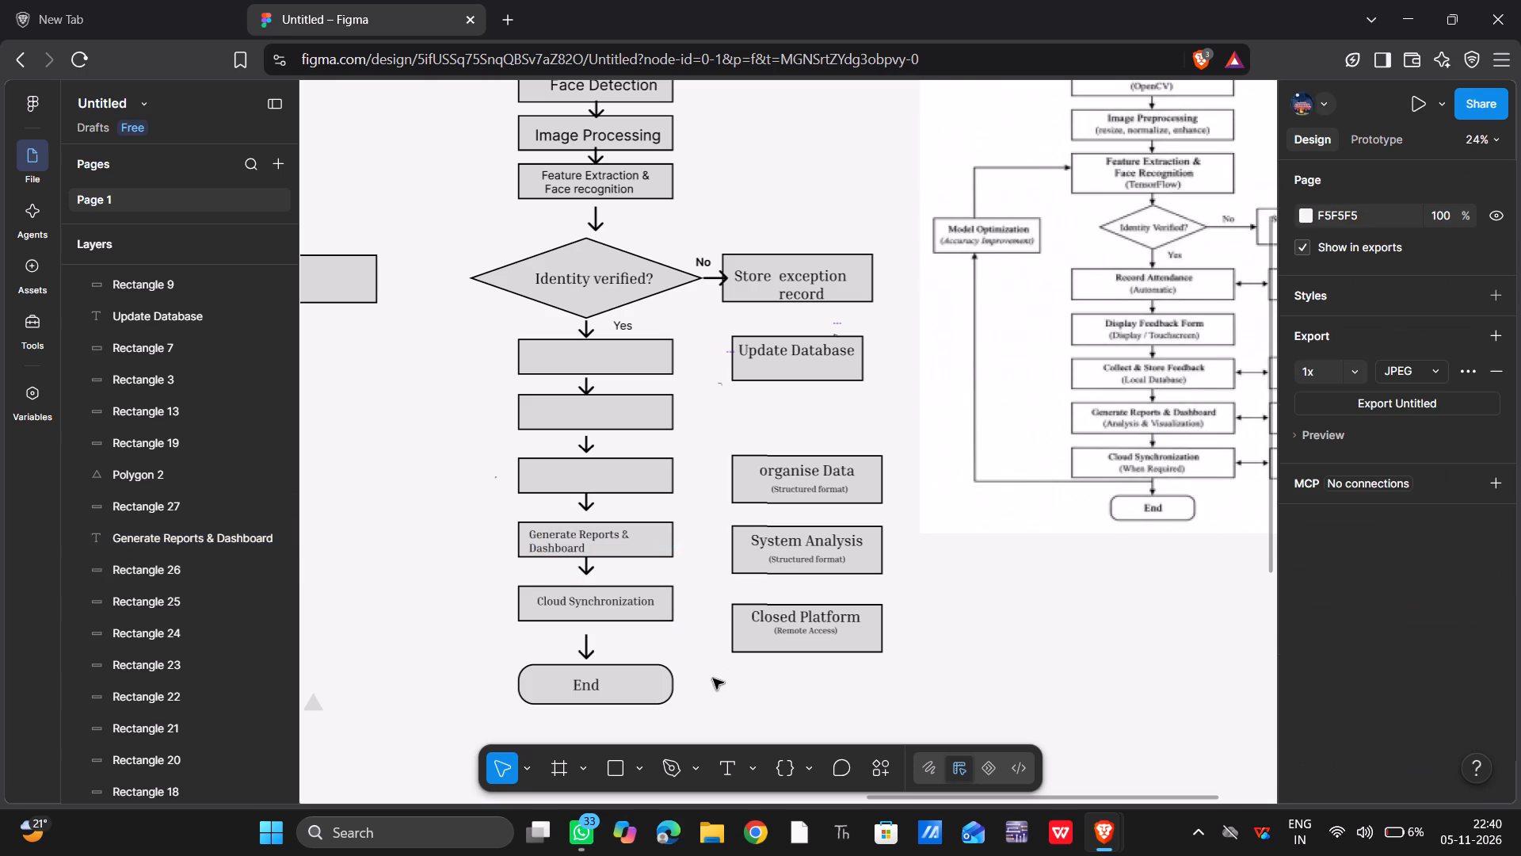
Nudge the Generate Reports & Dashboard text up within its box to about X -151, Y 1189.
left_click(565, 544)
left_click_drag(565, 544, 574, 542)
left_click_drag(574, 542, 568, 541)
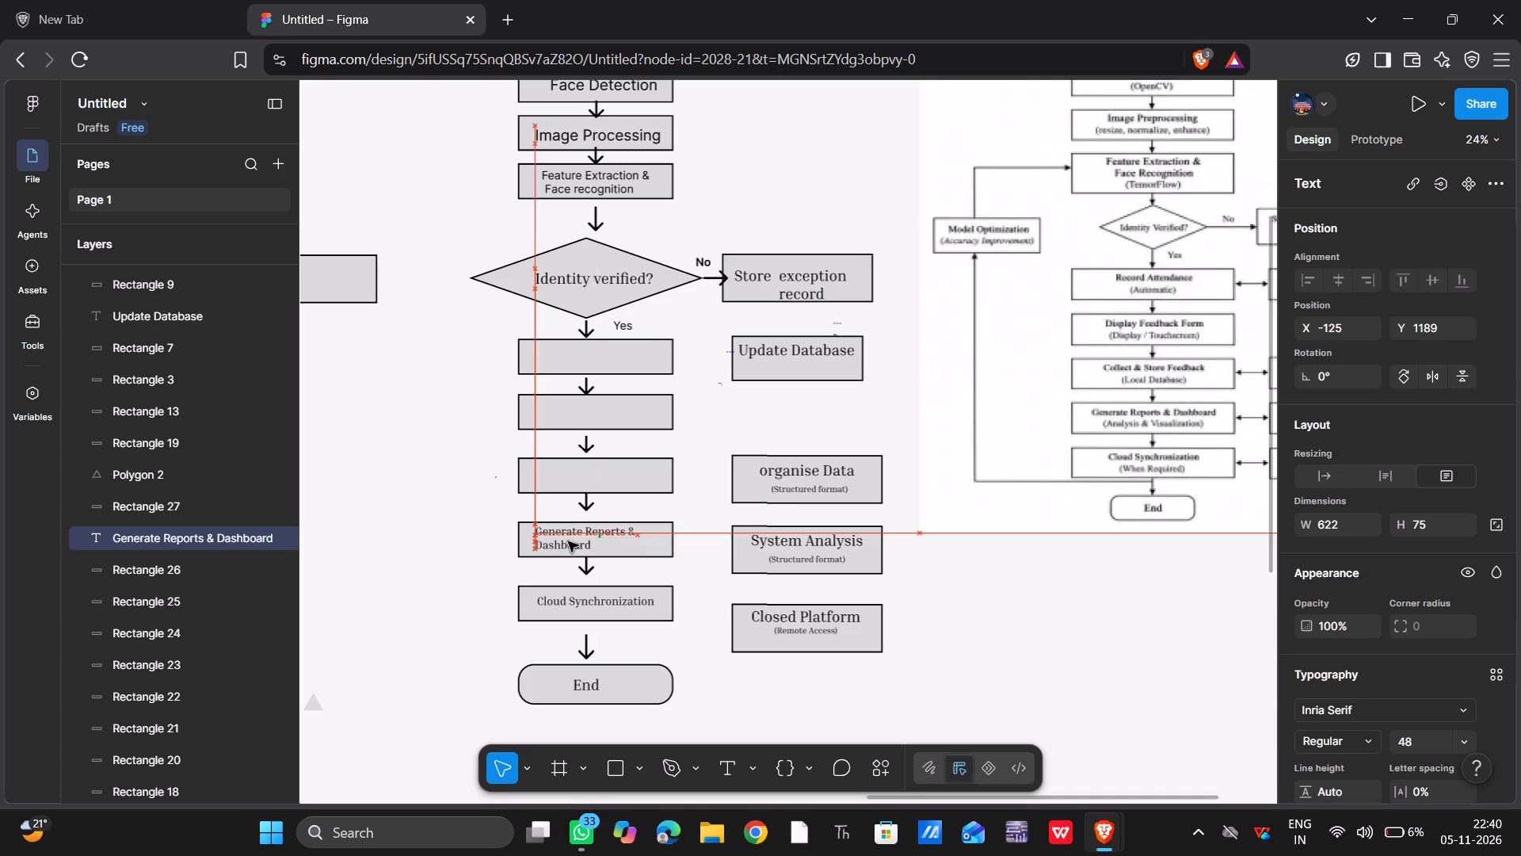
left_click_drag(568, 541, 563, 541)
left_click(563, 541)
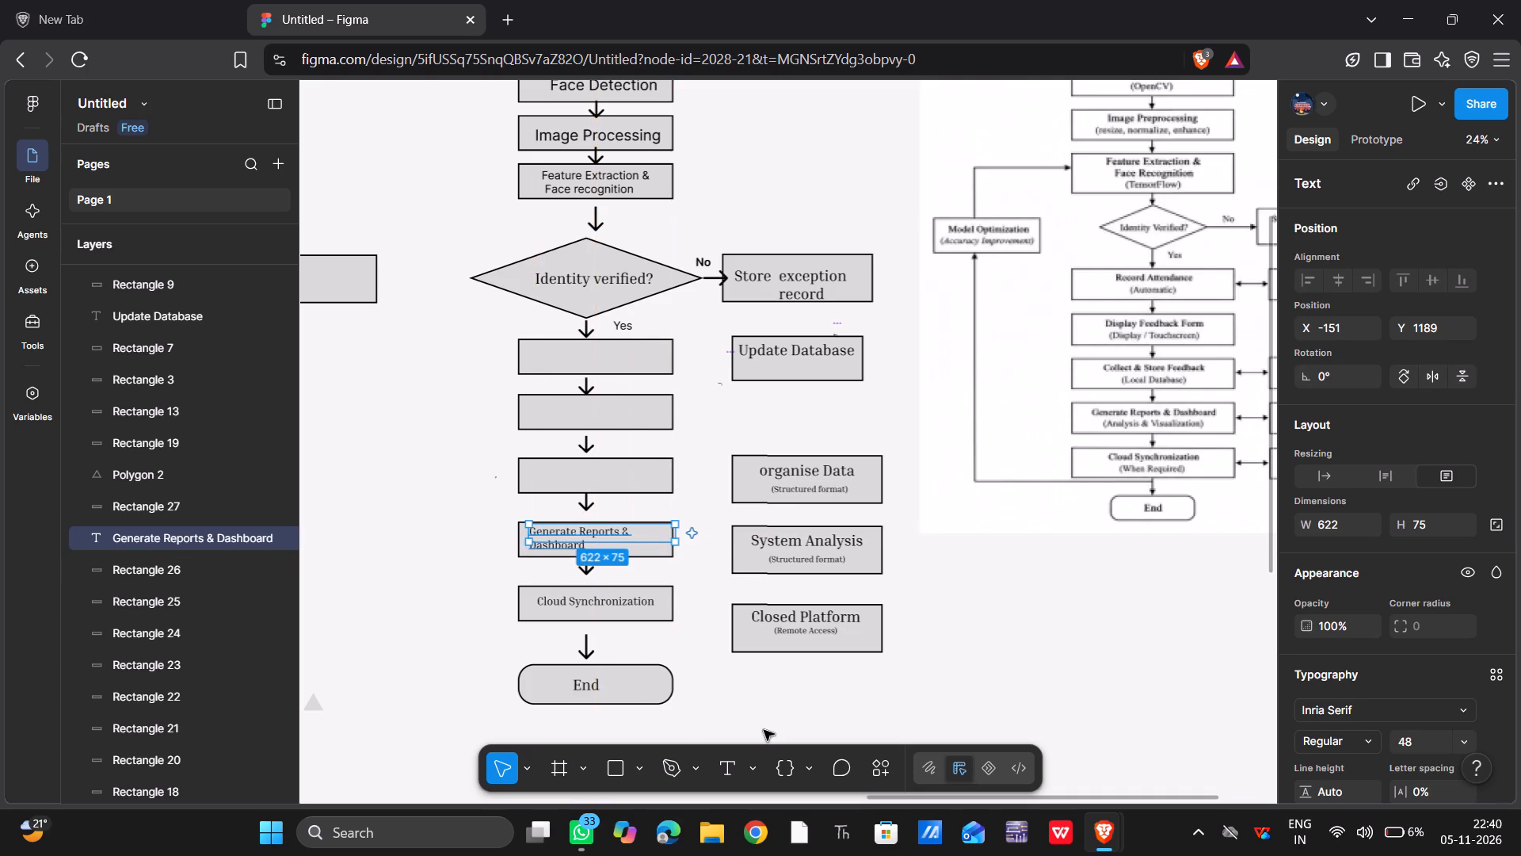
left_click(763, 725)
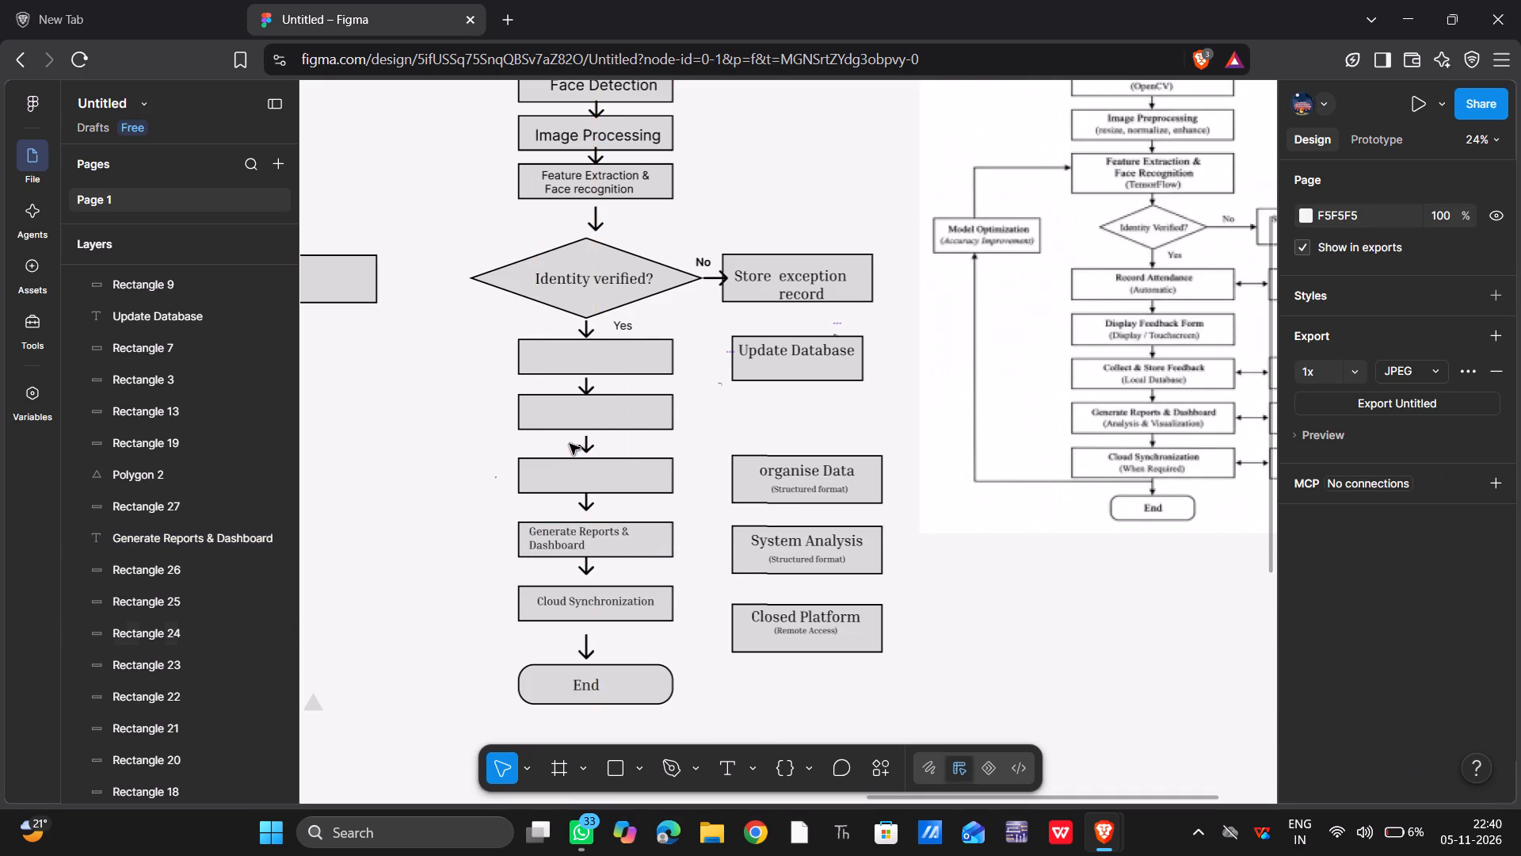
Add a text object reading Collect & Store Feedback in the empty area below the reference image, at about X 1702, Y 1529.
left_click(566, 472)
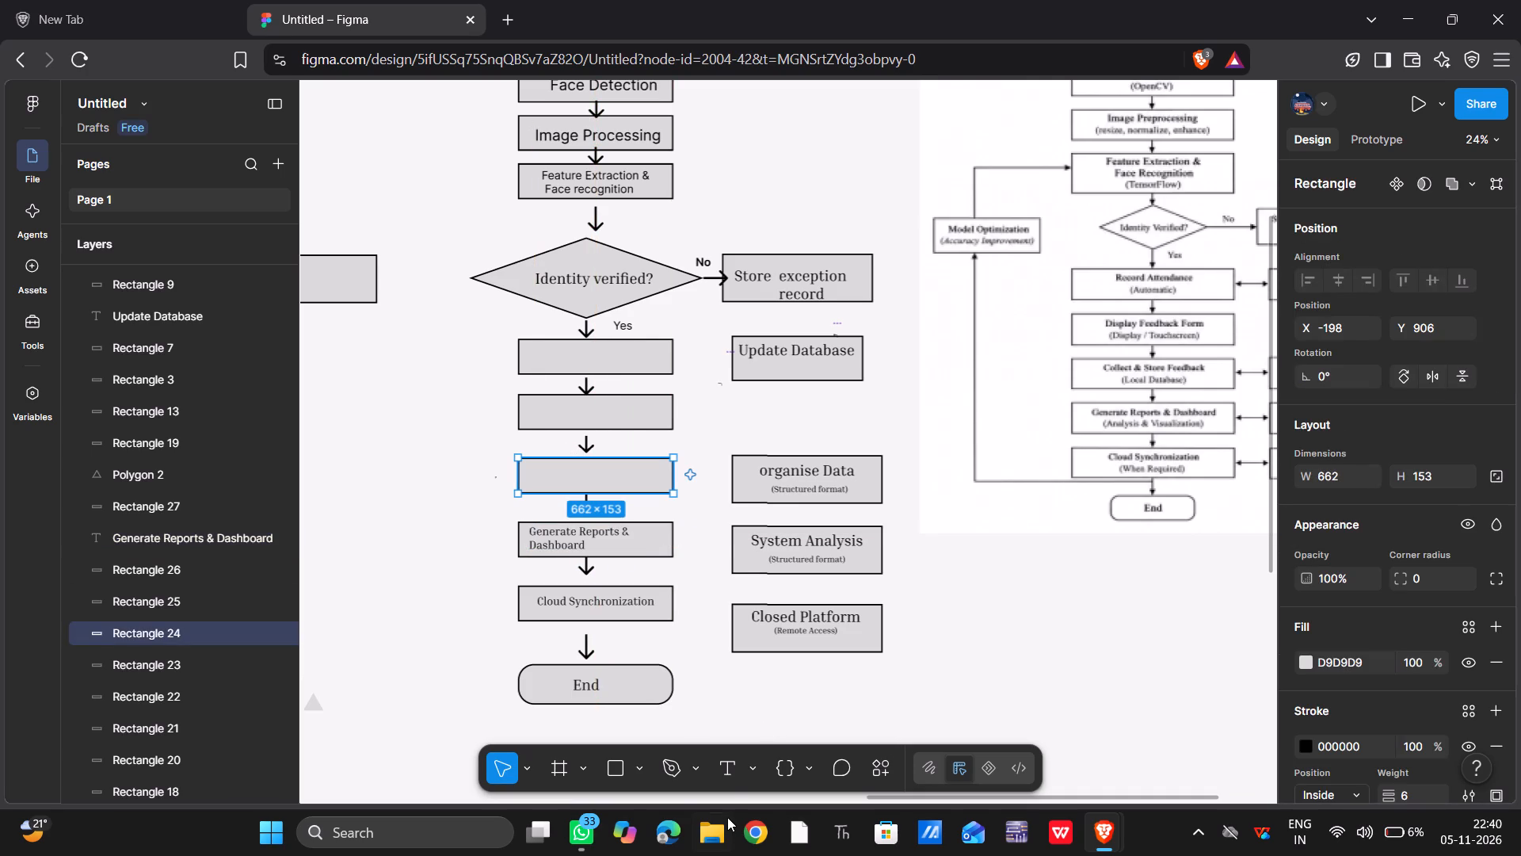
left_click(727, 773)
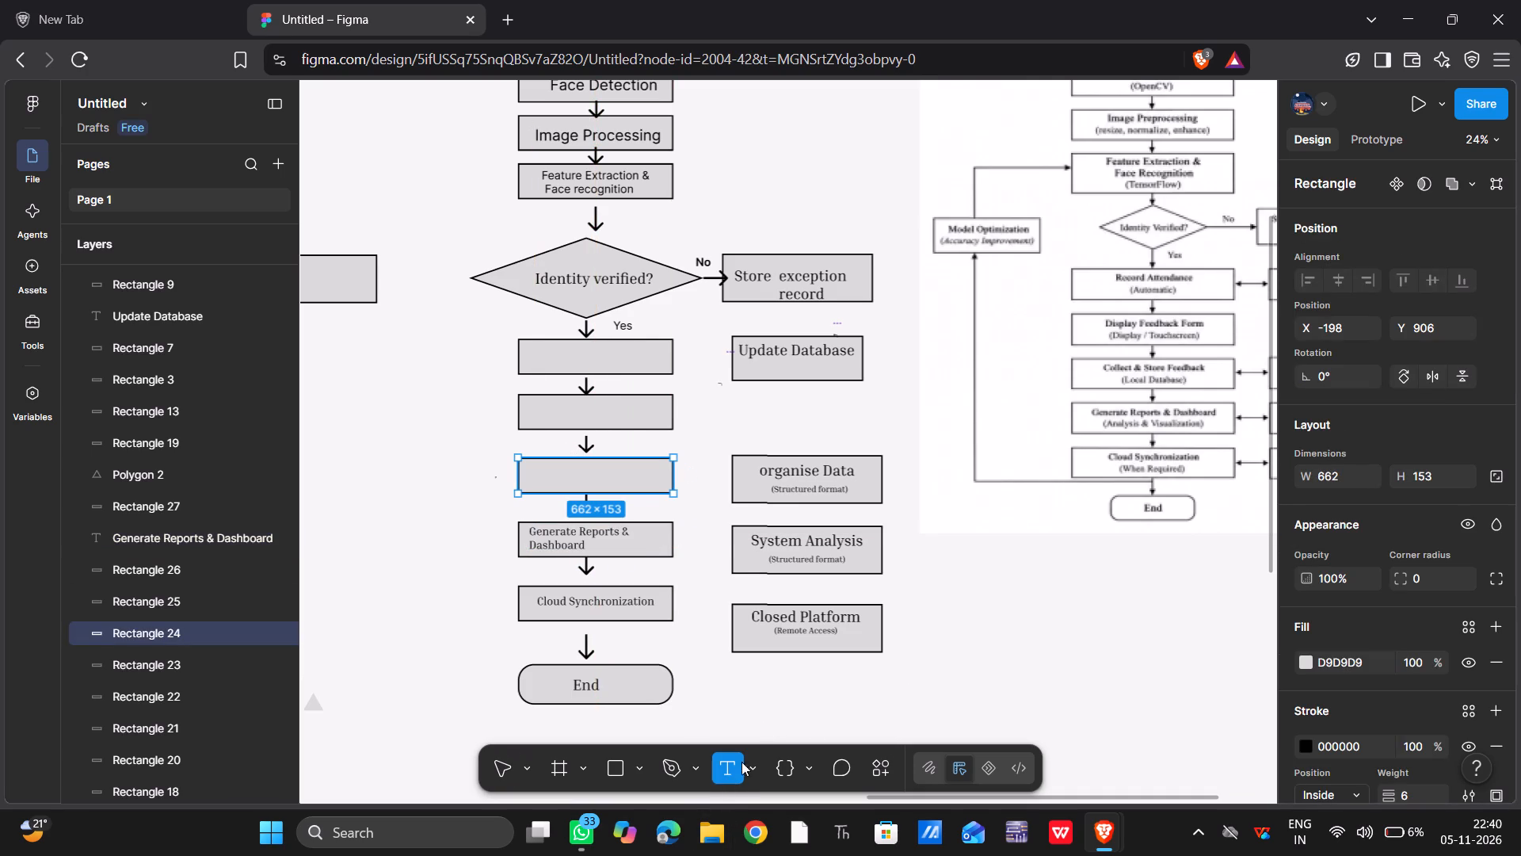
left_click(965, 605)
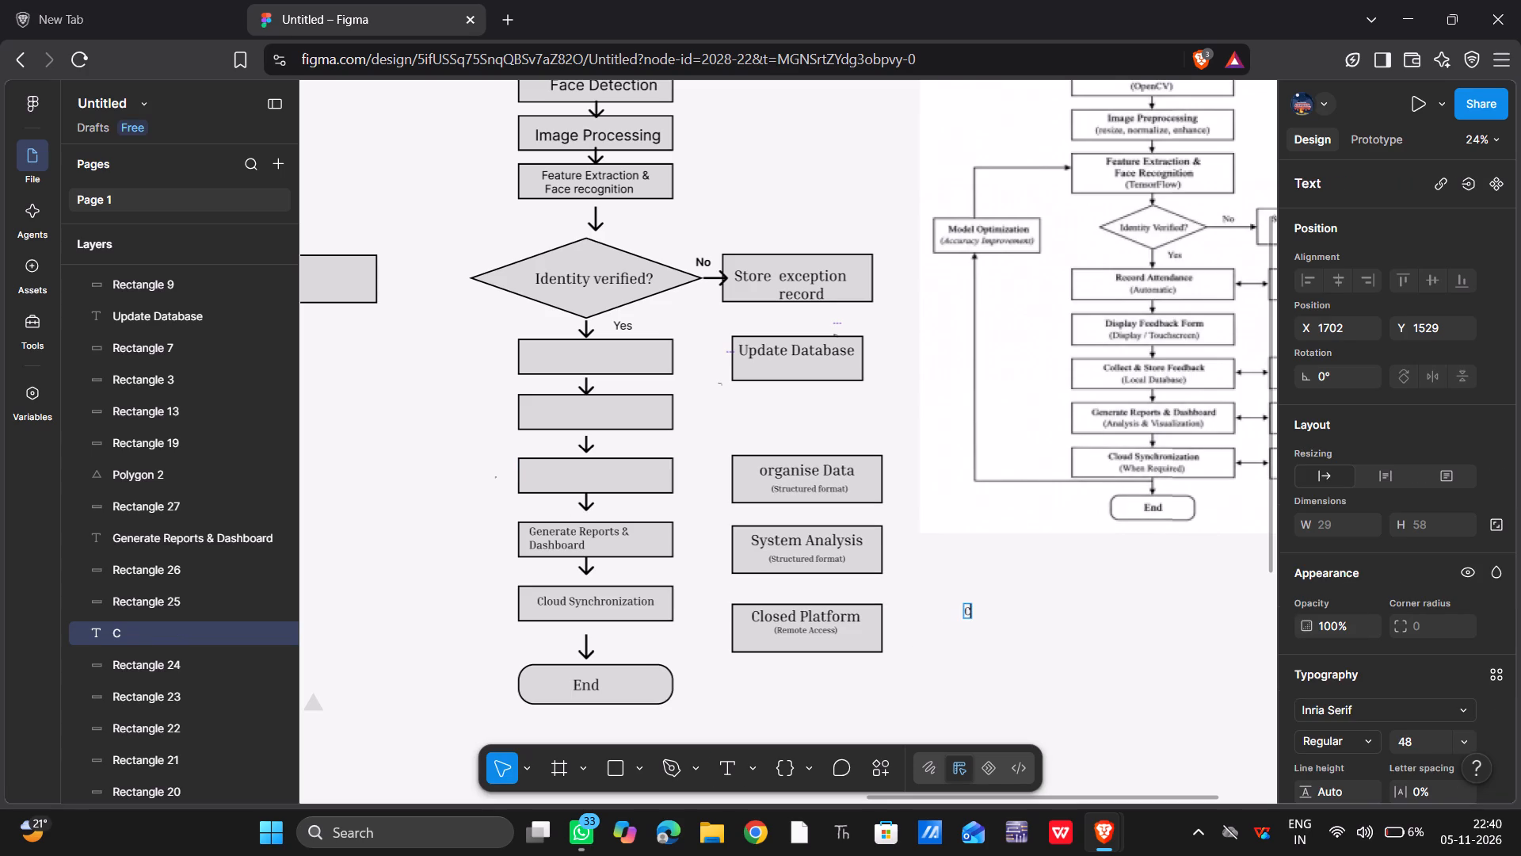
type("ollect")
key("space")
key("shift+ampersand")
key("space")
type("tore")
key("space")
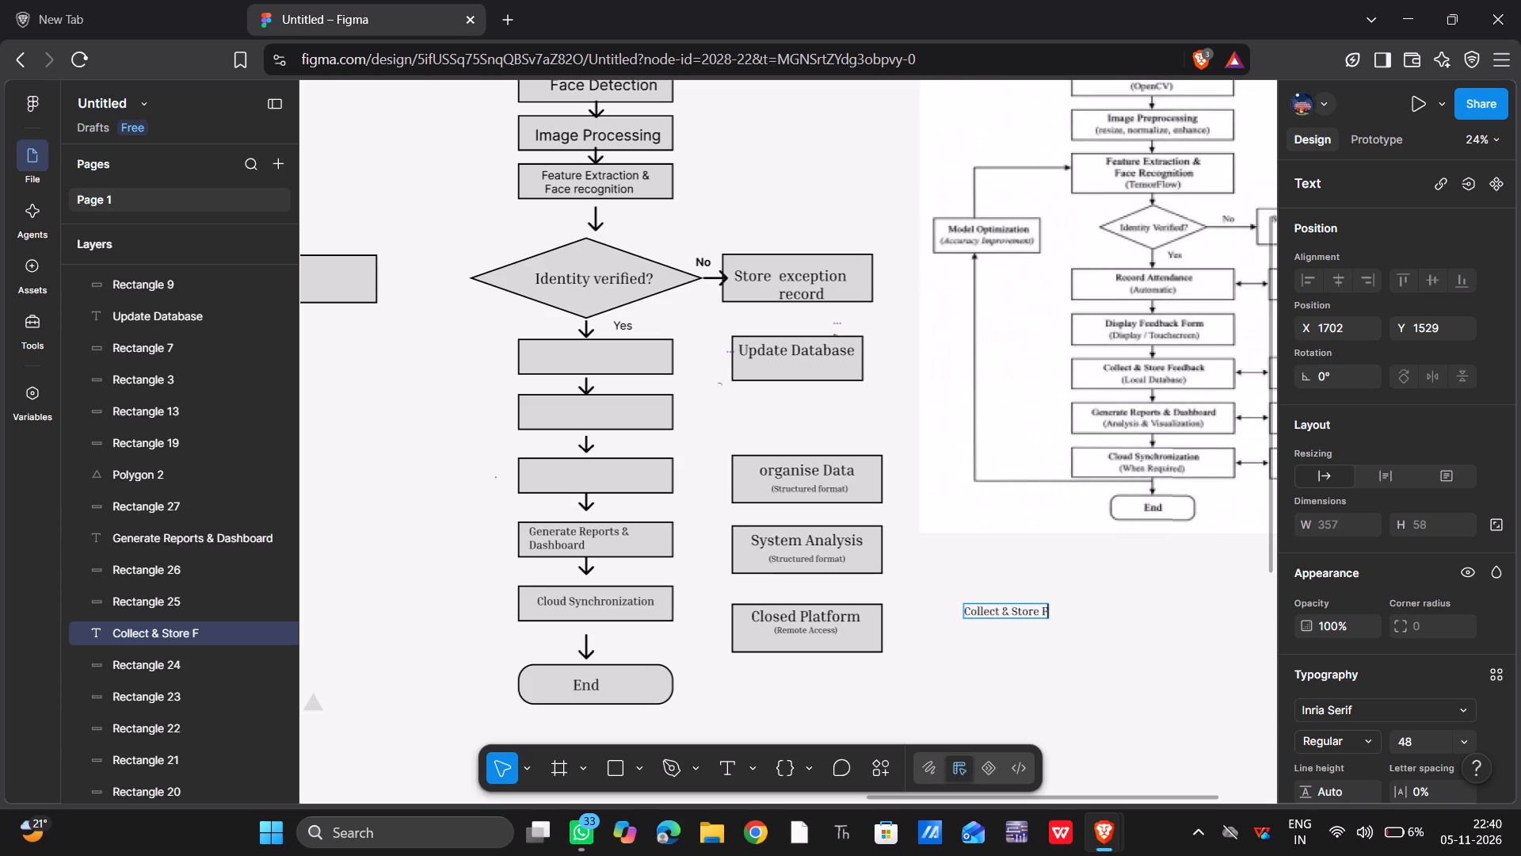
type("eedbac")
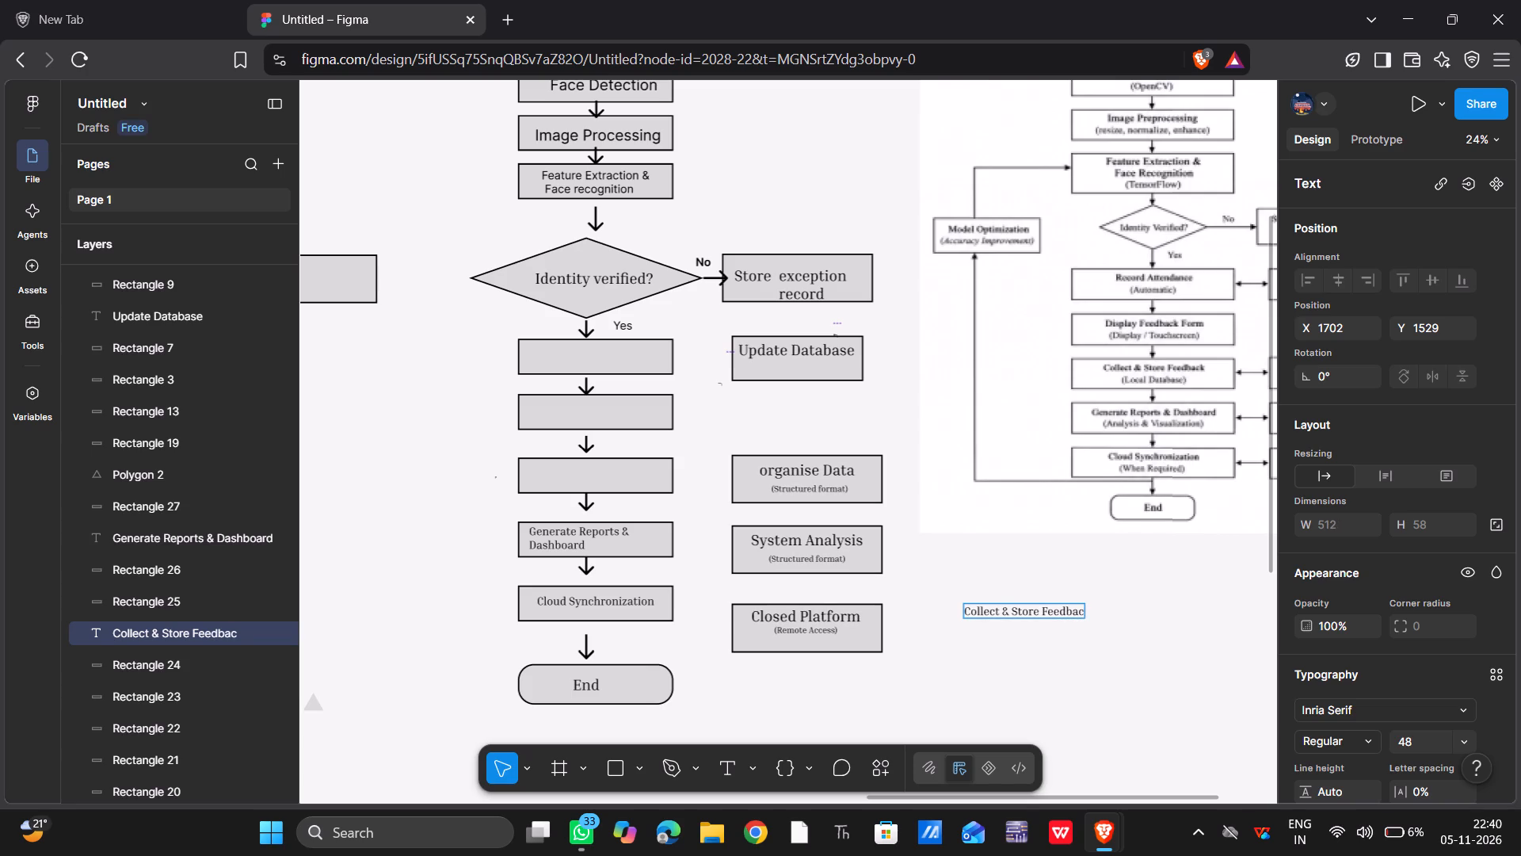
key("k")
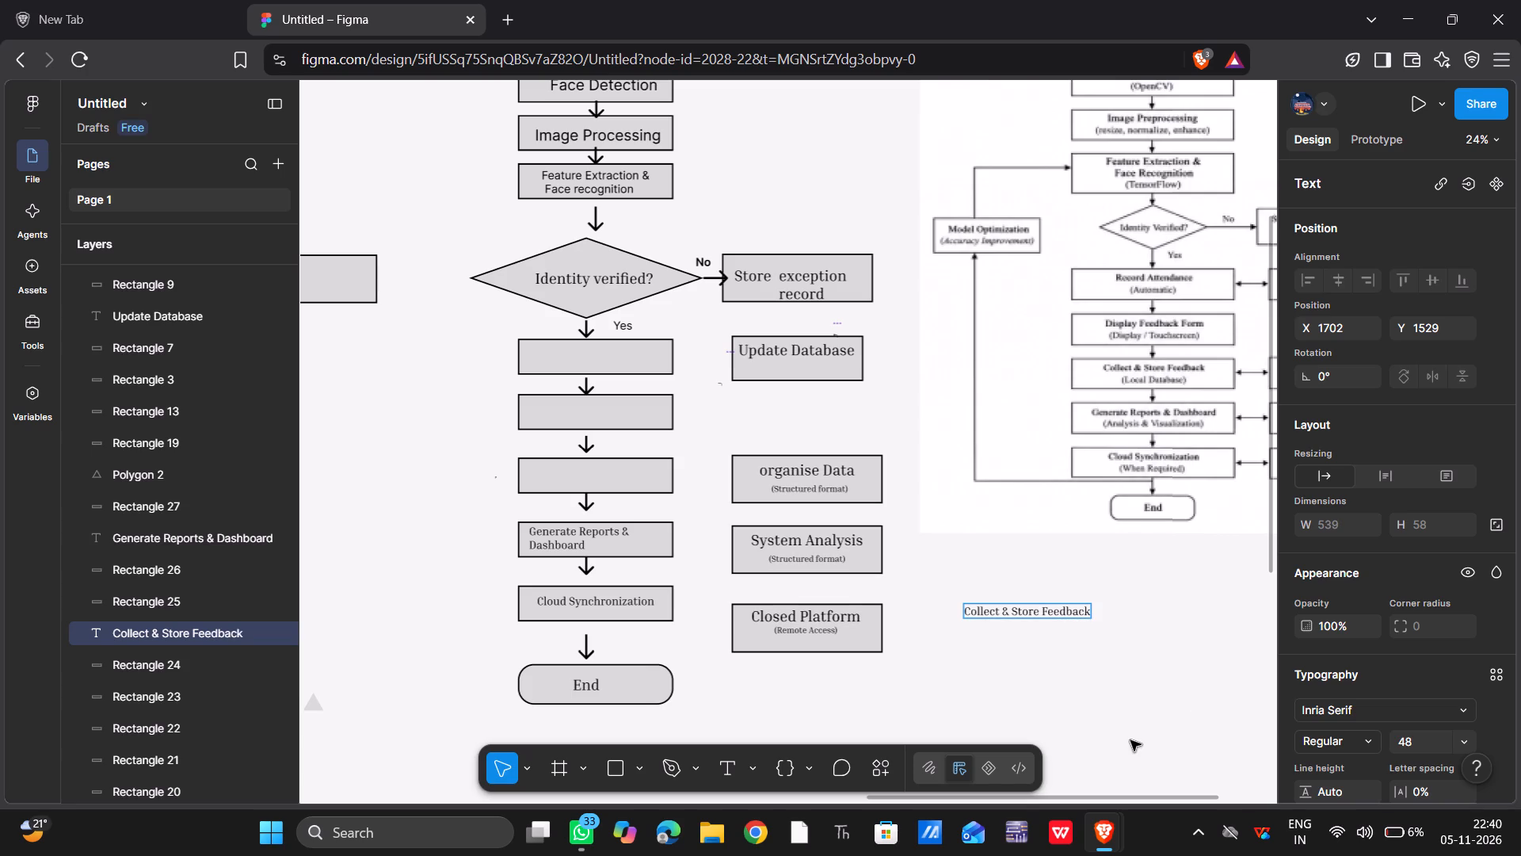
left_click(1130, 740)
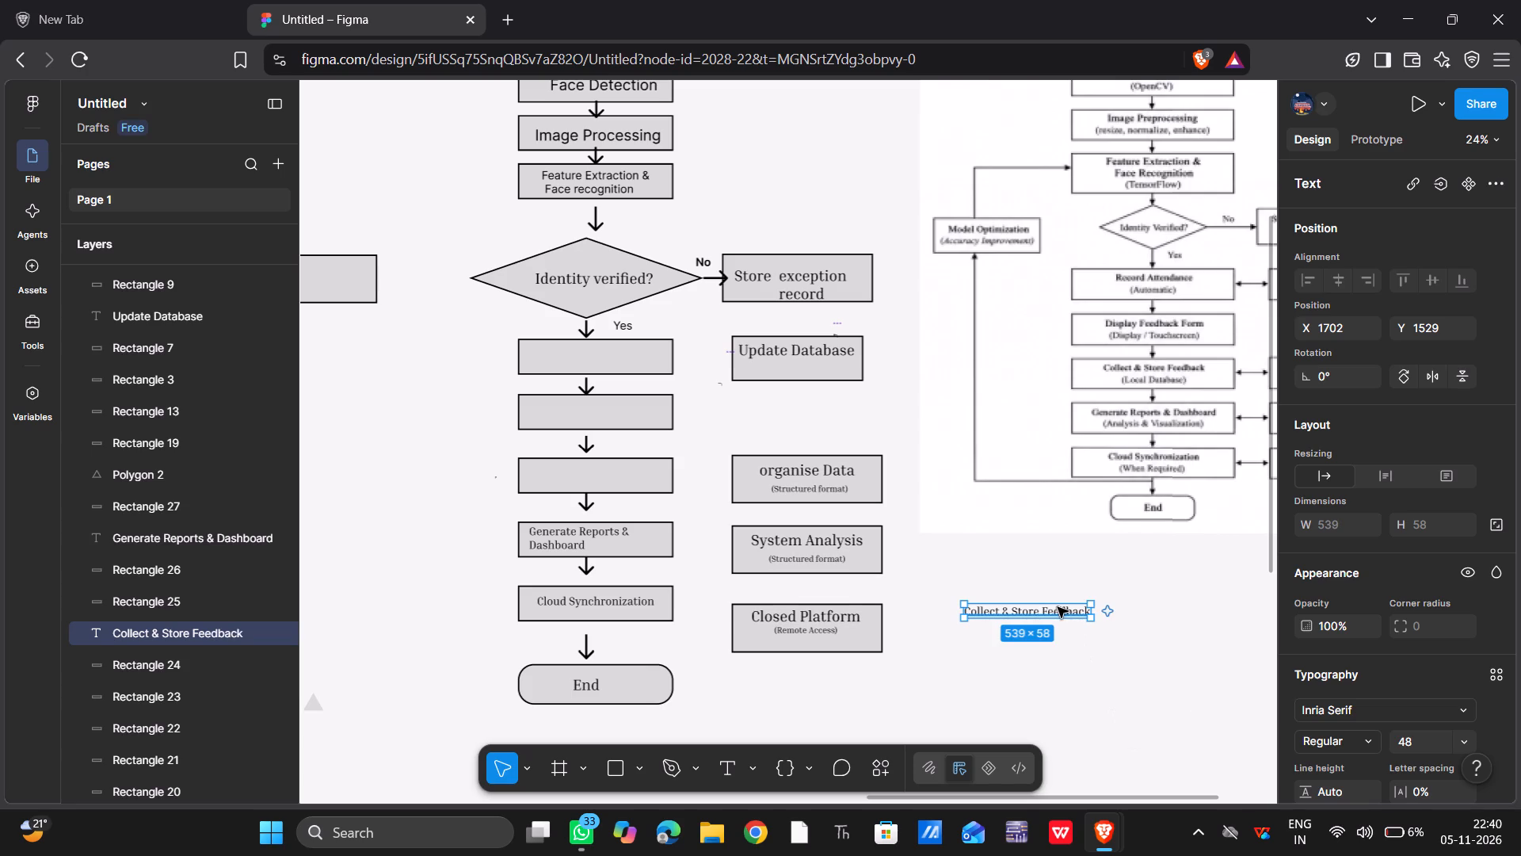
Move the Collect & Store Feedback text into the empty box just above the Generate Reports & Dashboard box.
left_click_drag(1058, 607, 631, 460)
left_click_drag(631, 460, 625, 468)
left_click(625, 468)
left_click(1110, 662)
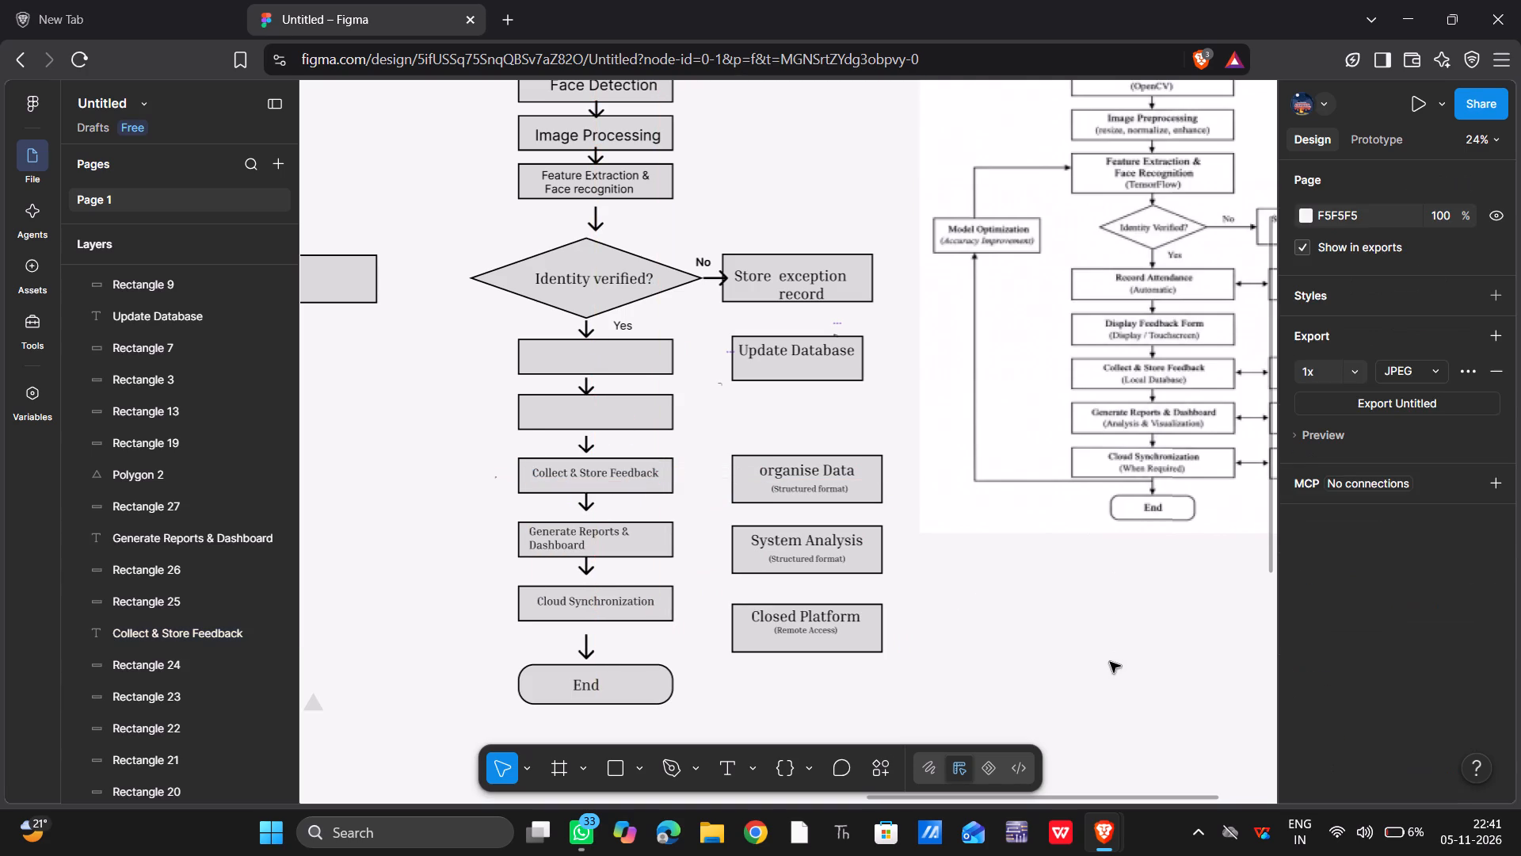
Add a text object reading Display Feedback form, single-spaced, in the empty area below the reference image, at about X 1820, Y 1774.
left_click(734, 760)
left_click(992, 662)
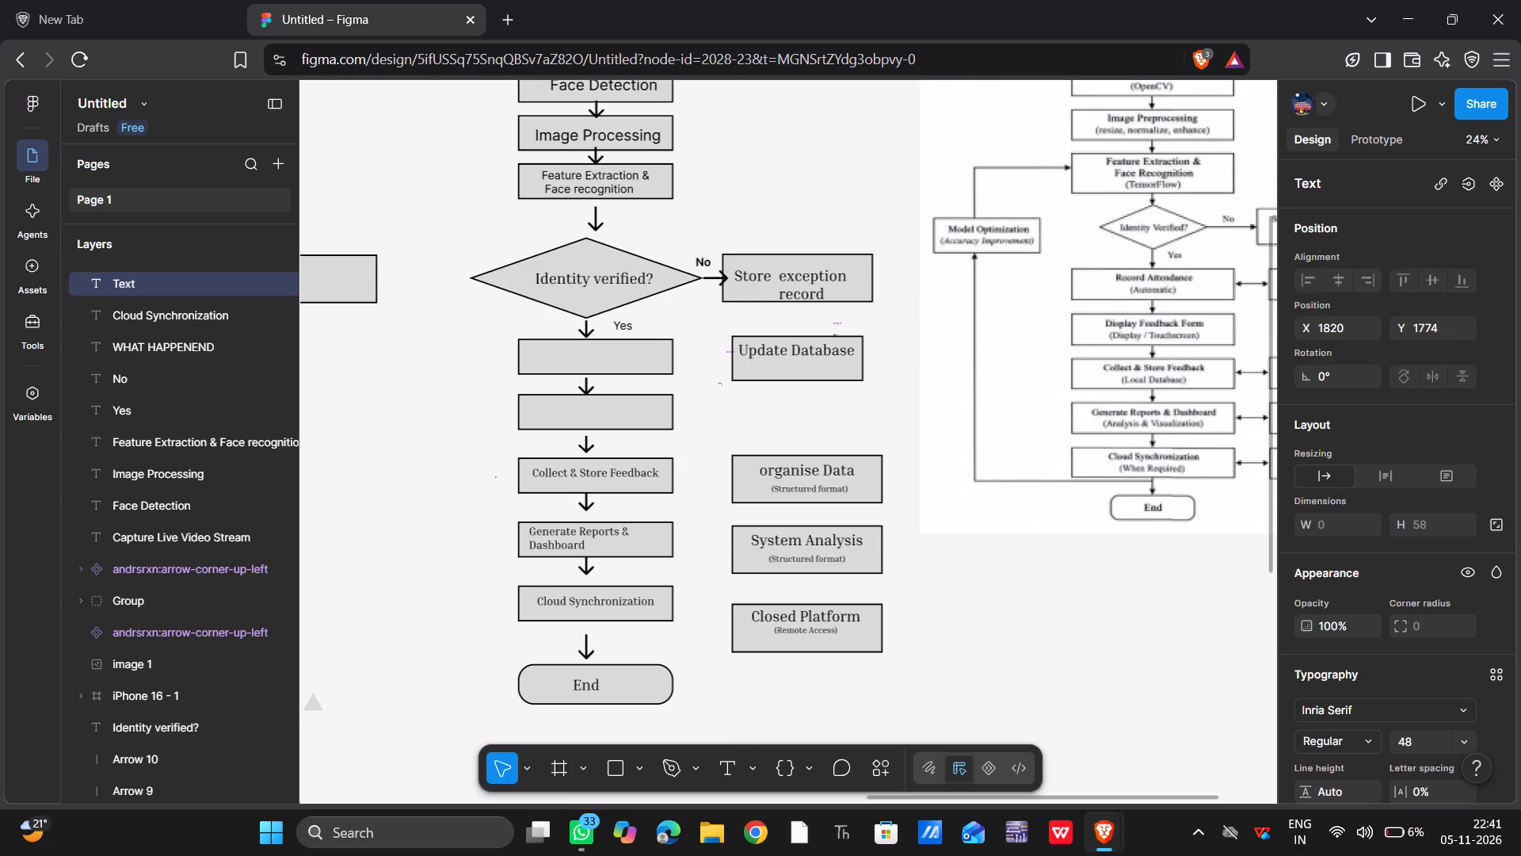
key("d")
type("is")
type("play")
key("space")
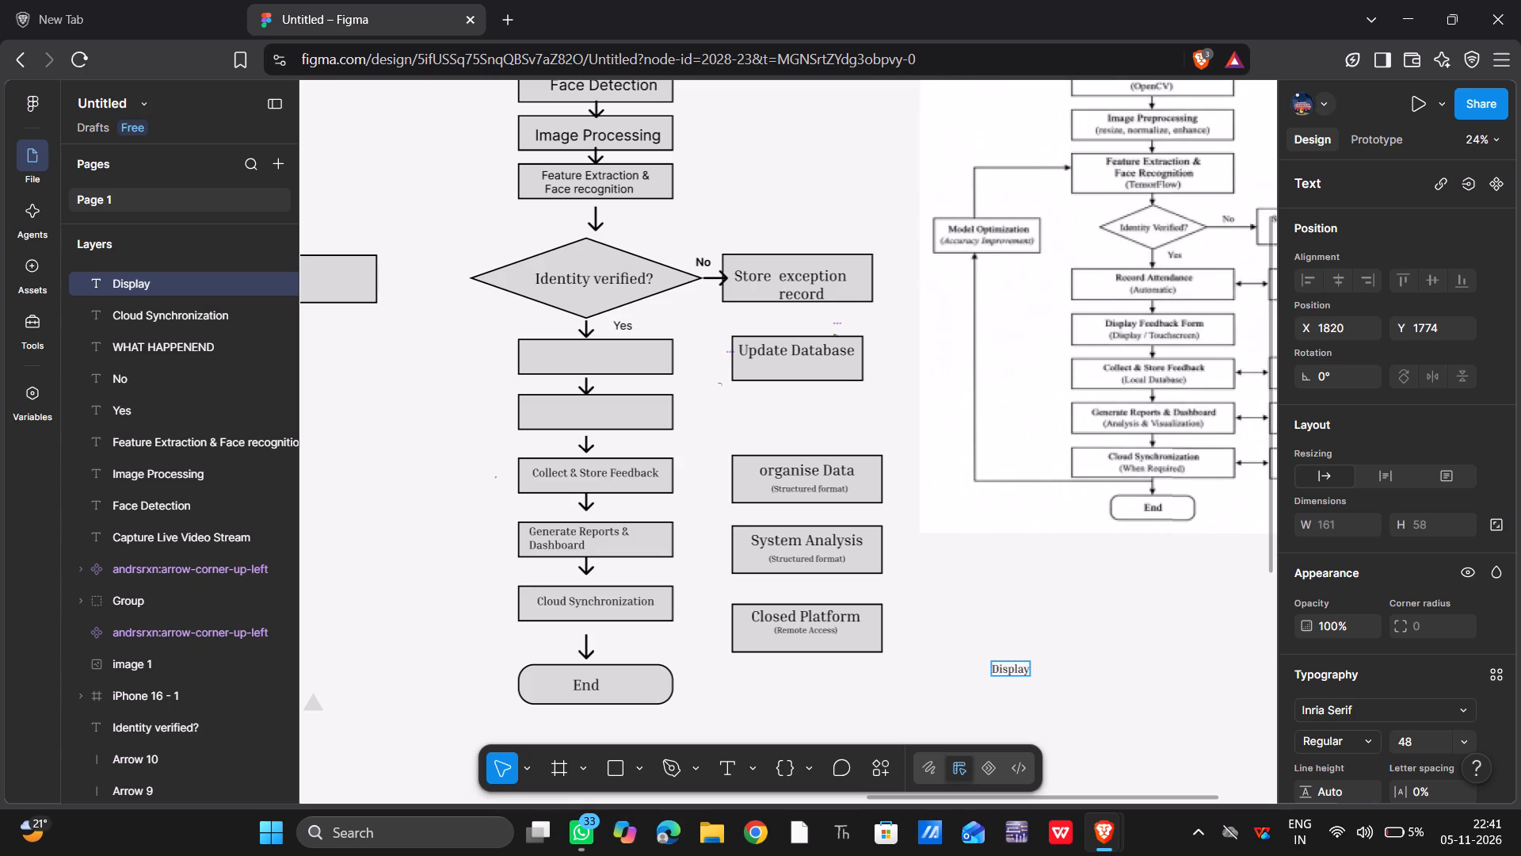
key("space")
type("eedback")
key("space")
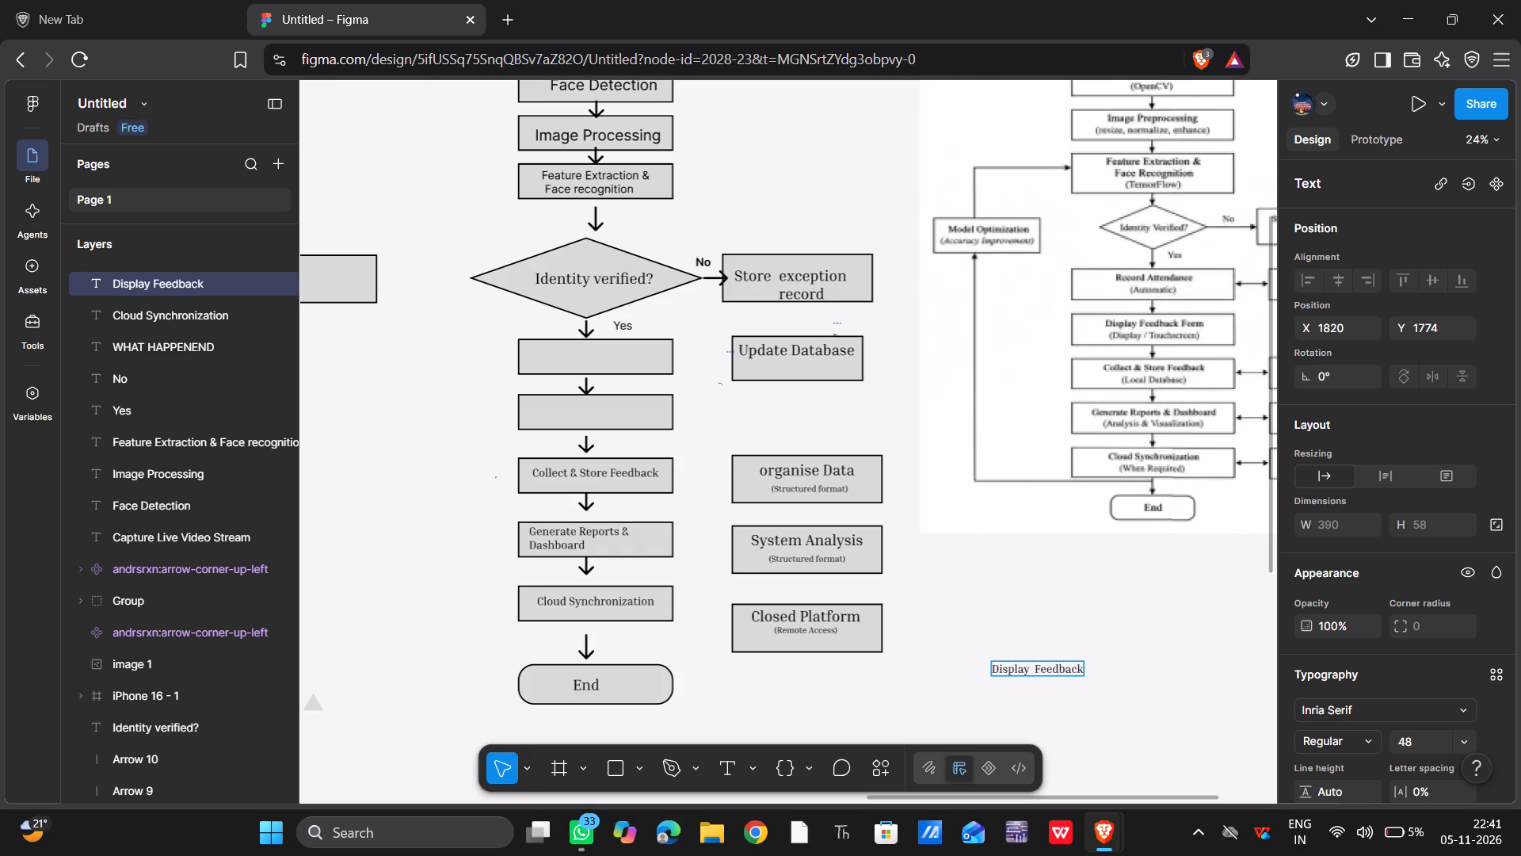
type("form")
left_click(1034, 671)
key("BackSpace")
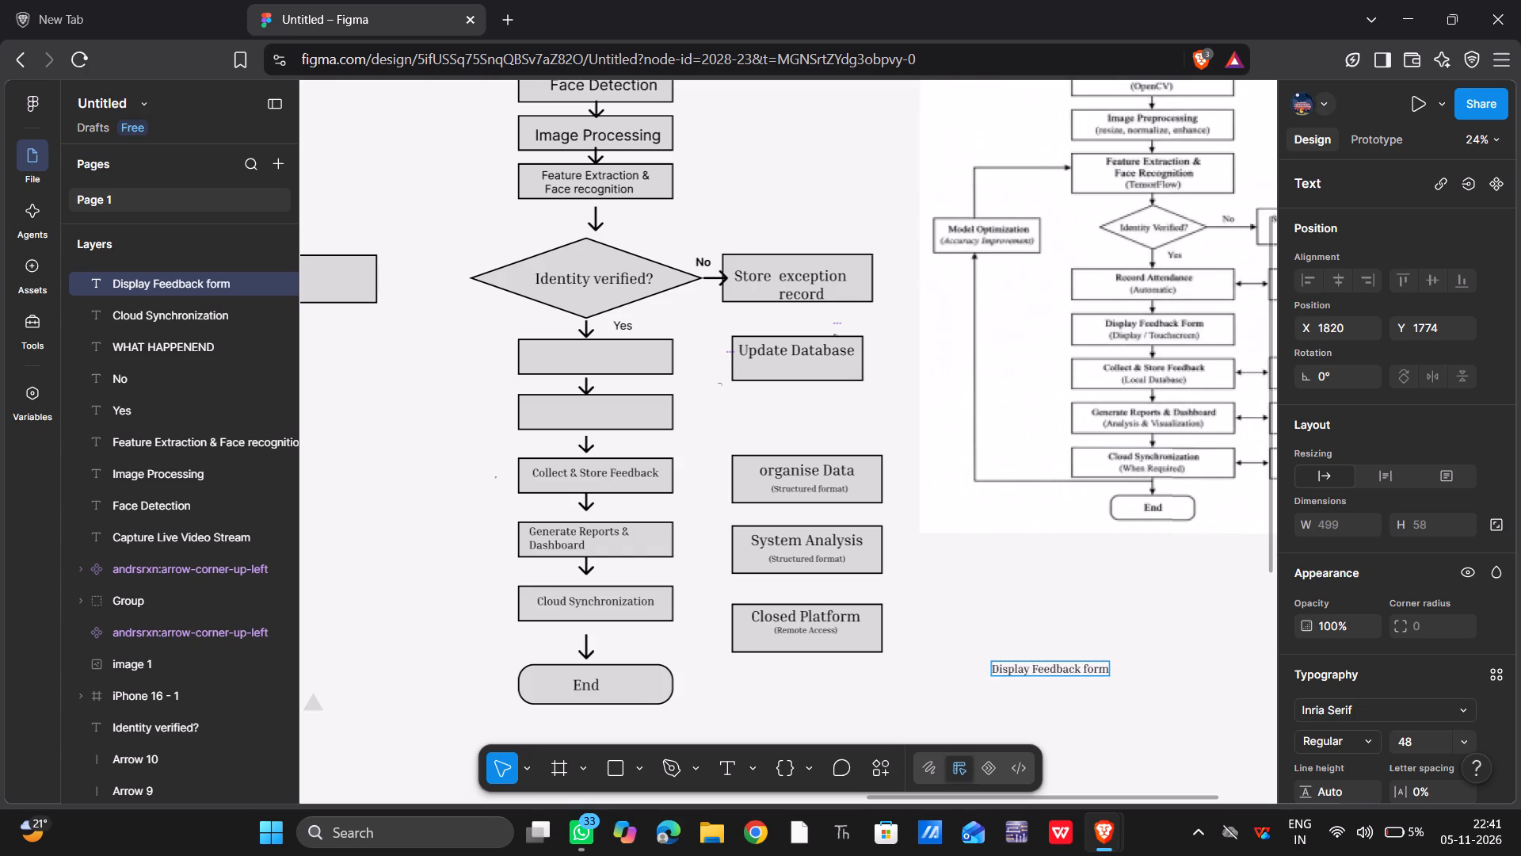
Capitalize the last word of the feedback form label so it reads Display Feedback Form.
left_click(1088, 668)
key("BackSpace")
left_click(1063, 640)
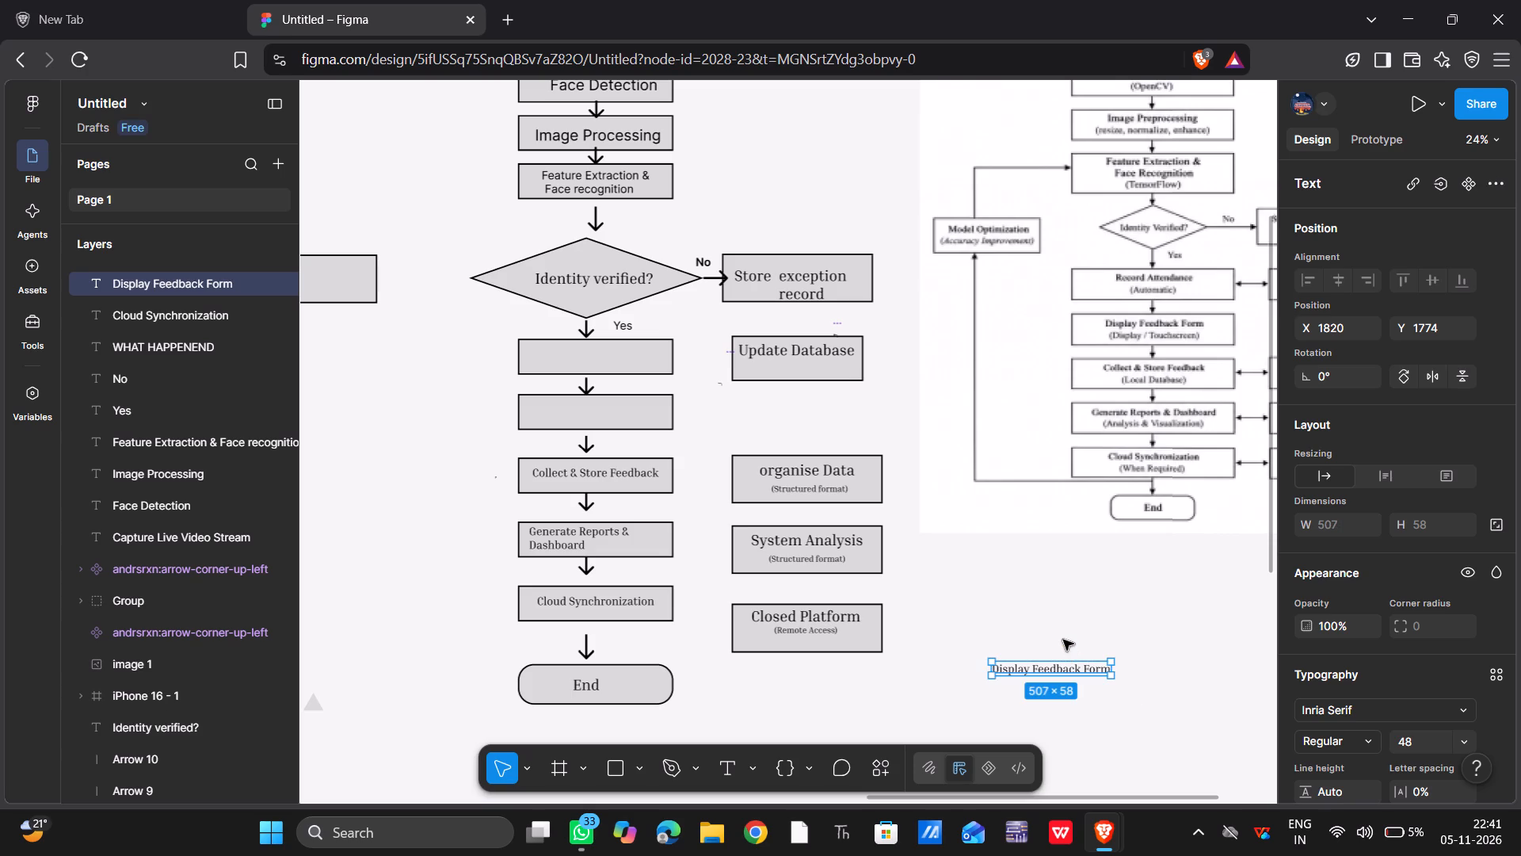
Move the Display Feedback Form text into the empty box just above Collect & Store Feedback, at about X -121, Y 654.
left_click_drag(1046, 665, 681, 456)
double_click(681, 456)
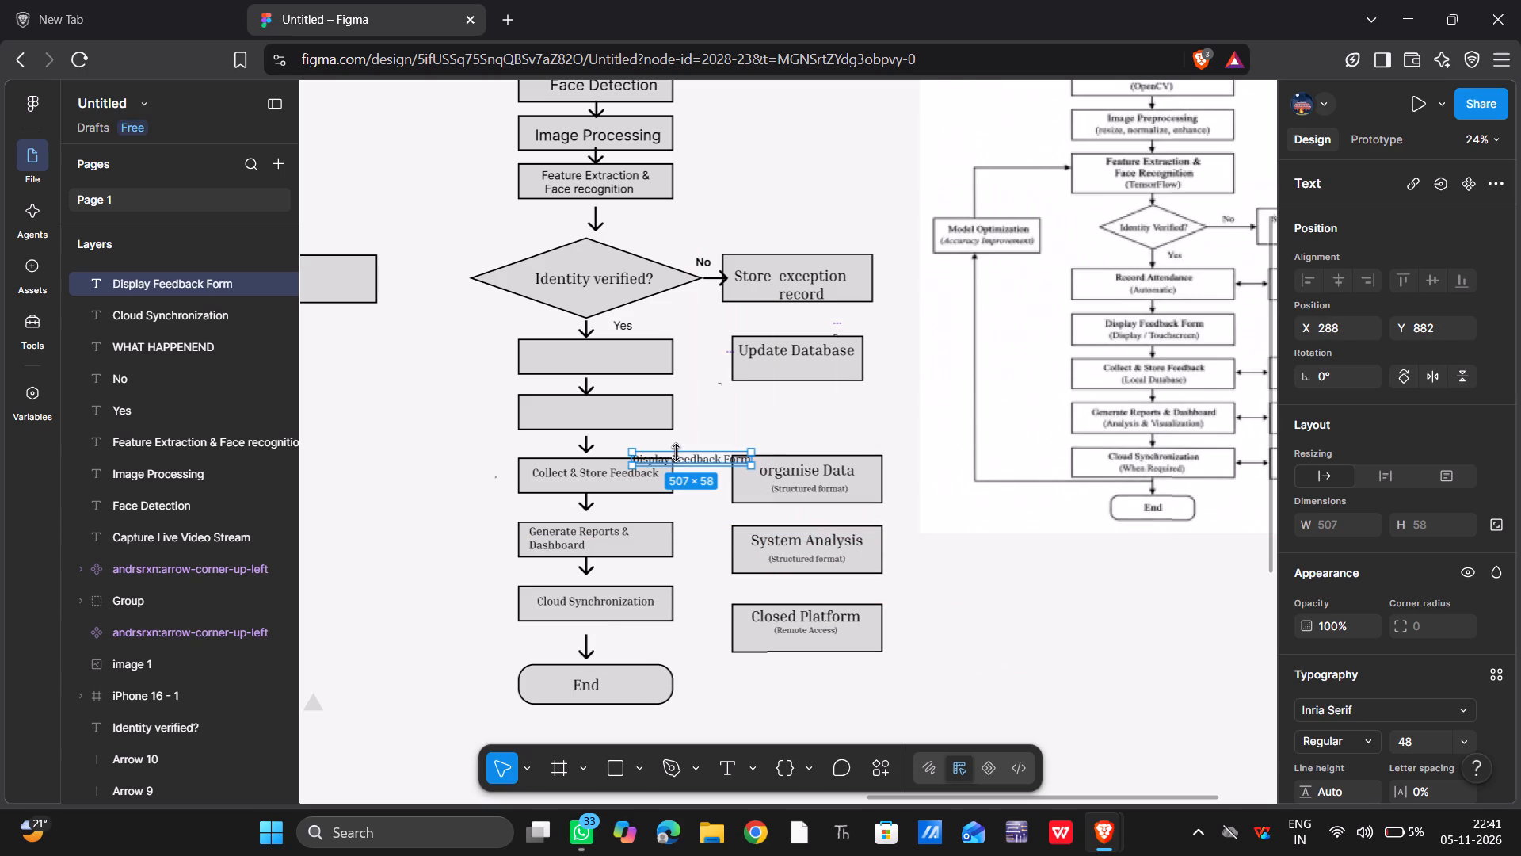
left_click(722, 441)
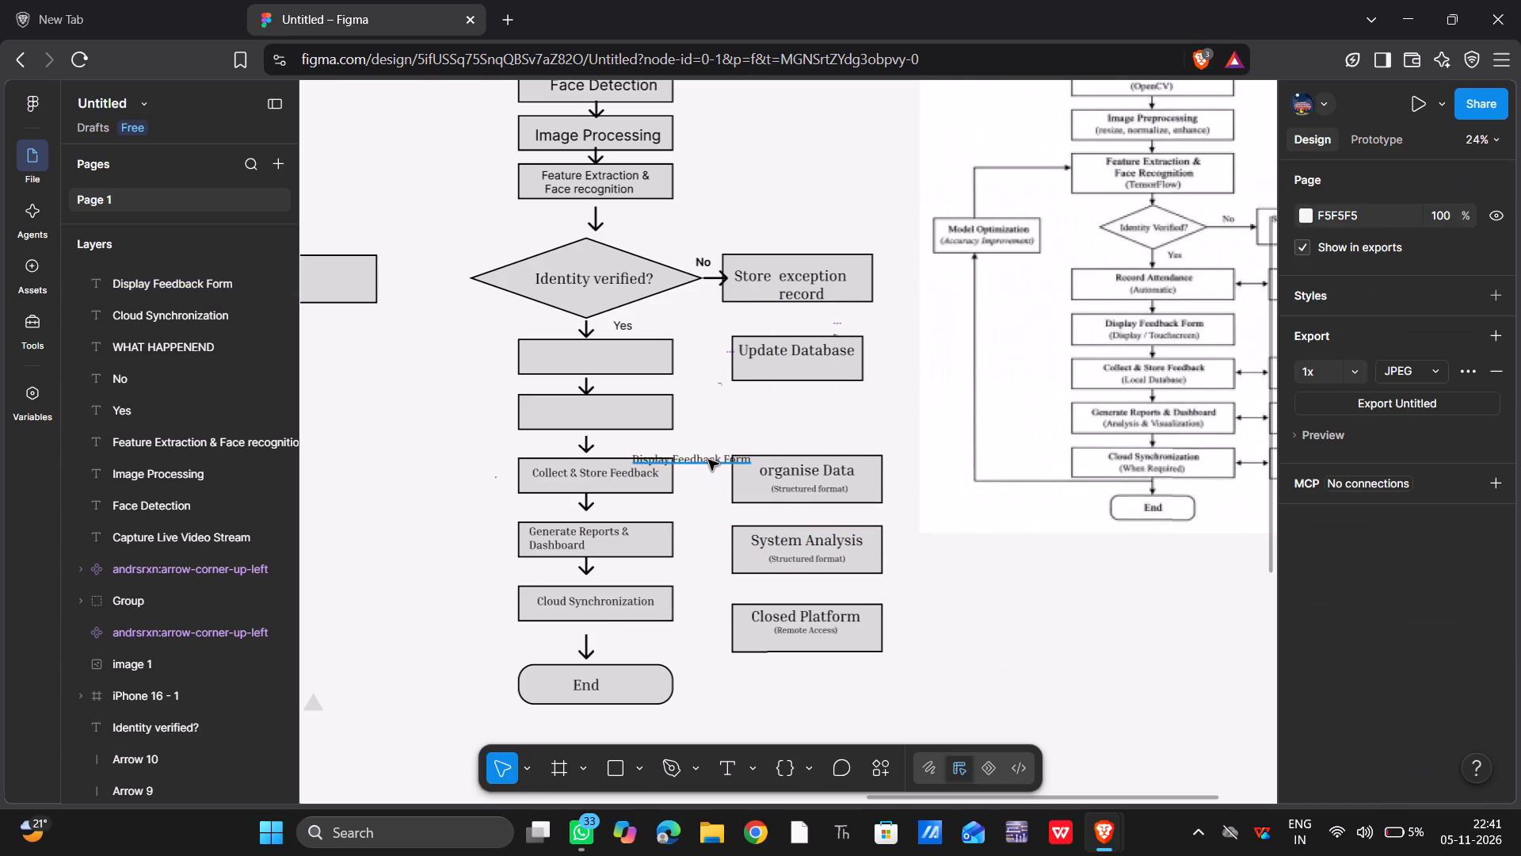
left_click(707, 460)
left_click_drag(707, 460, 597, 399)
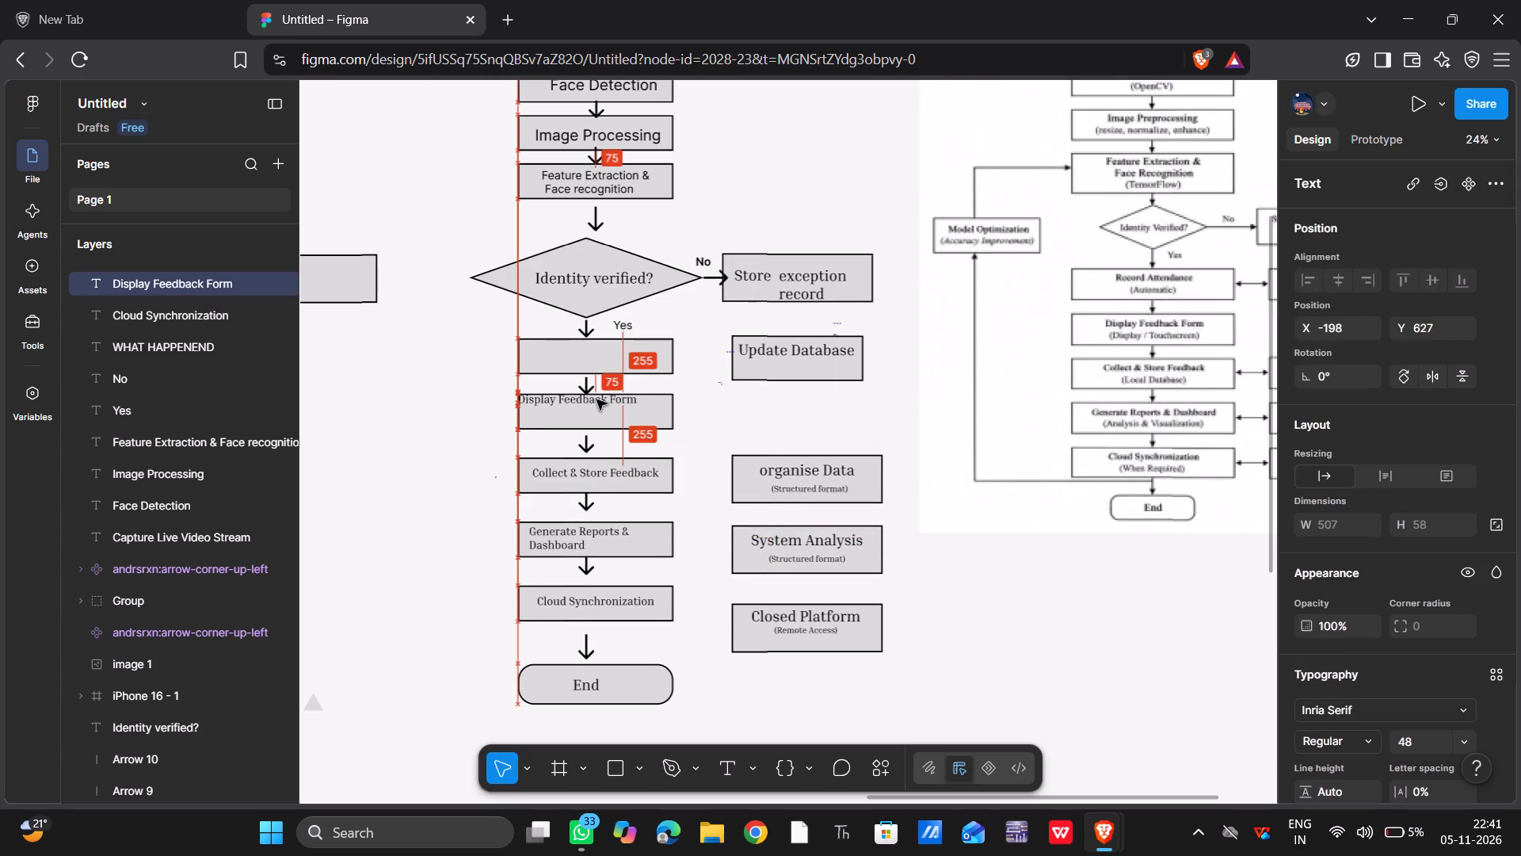
left_click_drag(597, 399, 611, 407)
left_click(611, 407)
left_click(611, 407)
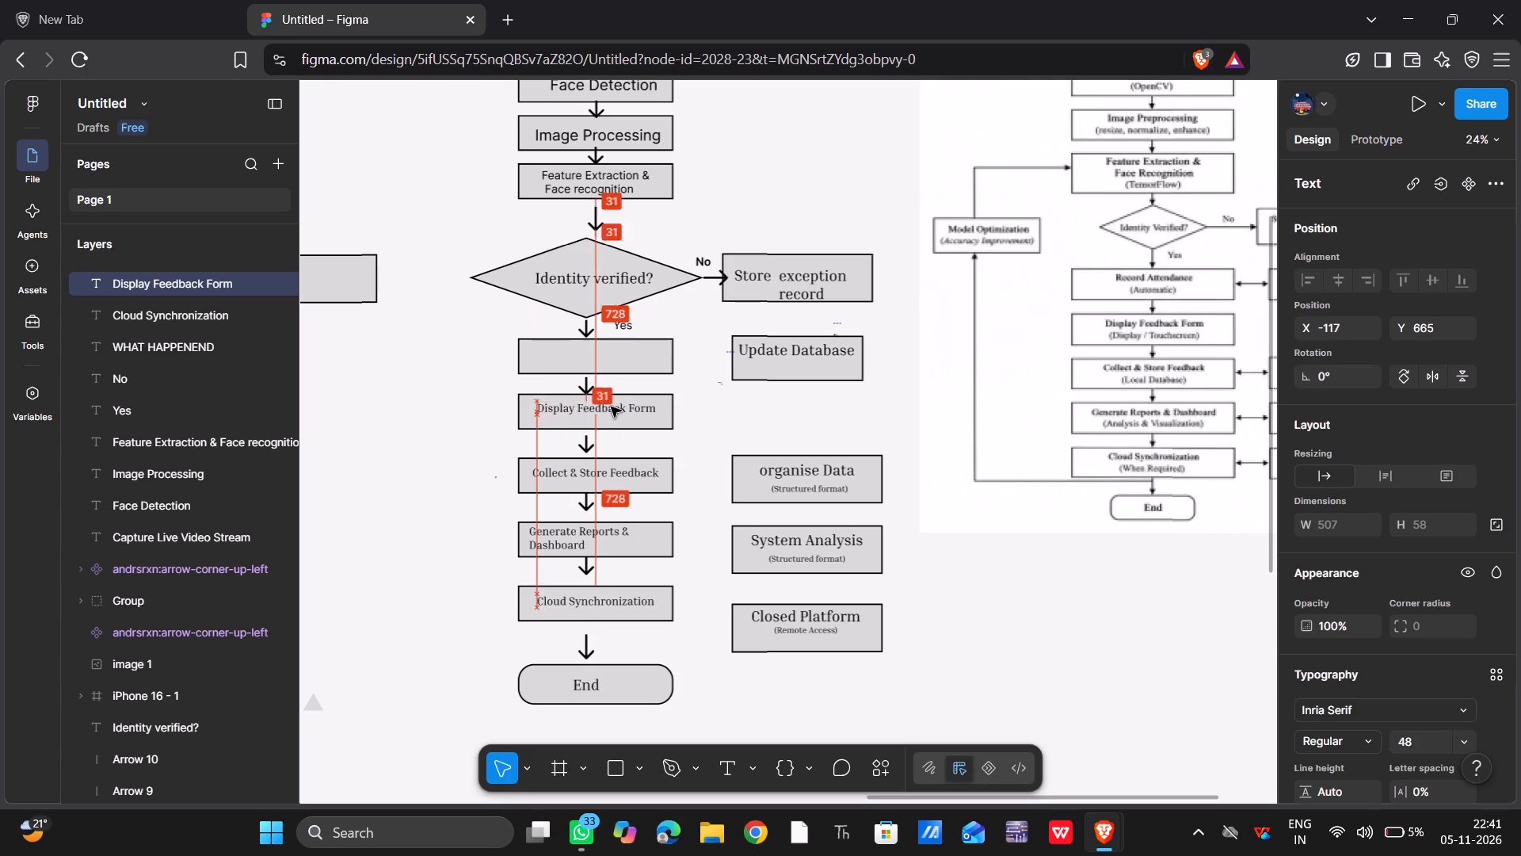
left_click(915, 647)
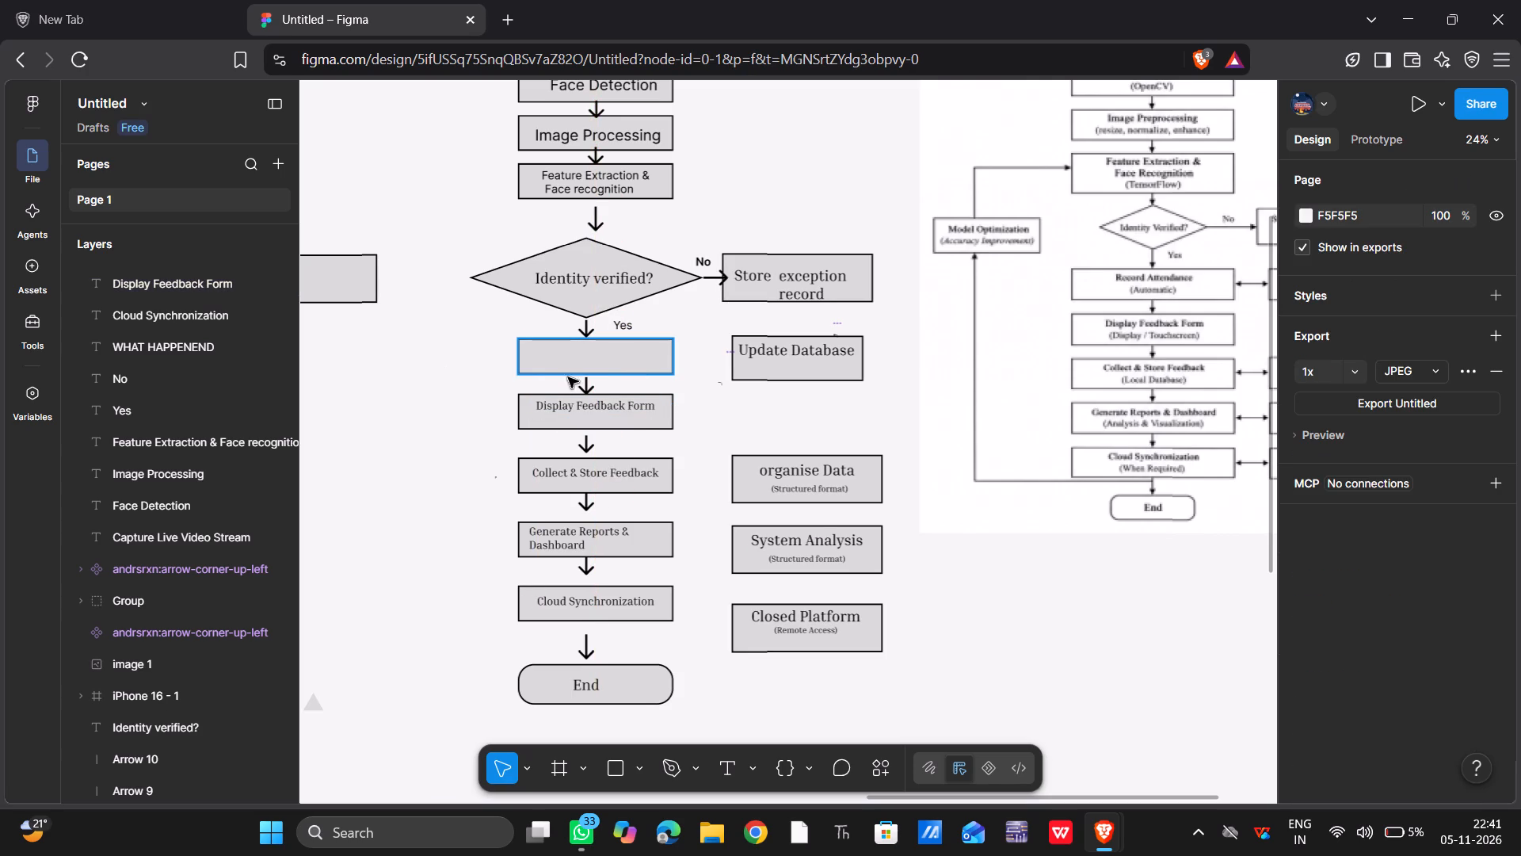
Add a text object reading Record Attendance in the empty area below the reference image, at about X 1816, Y 1702.
left_click(551, 355)
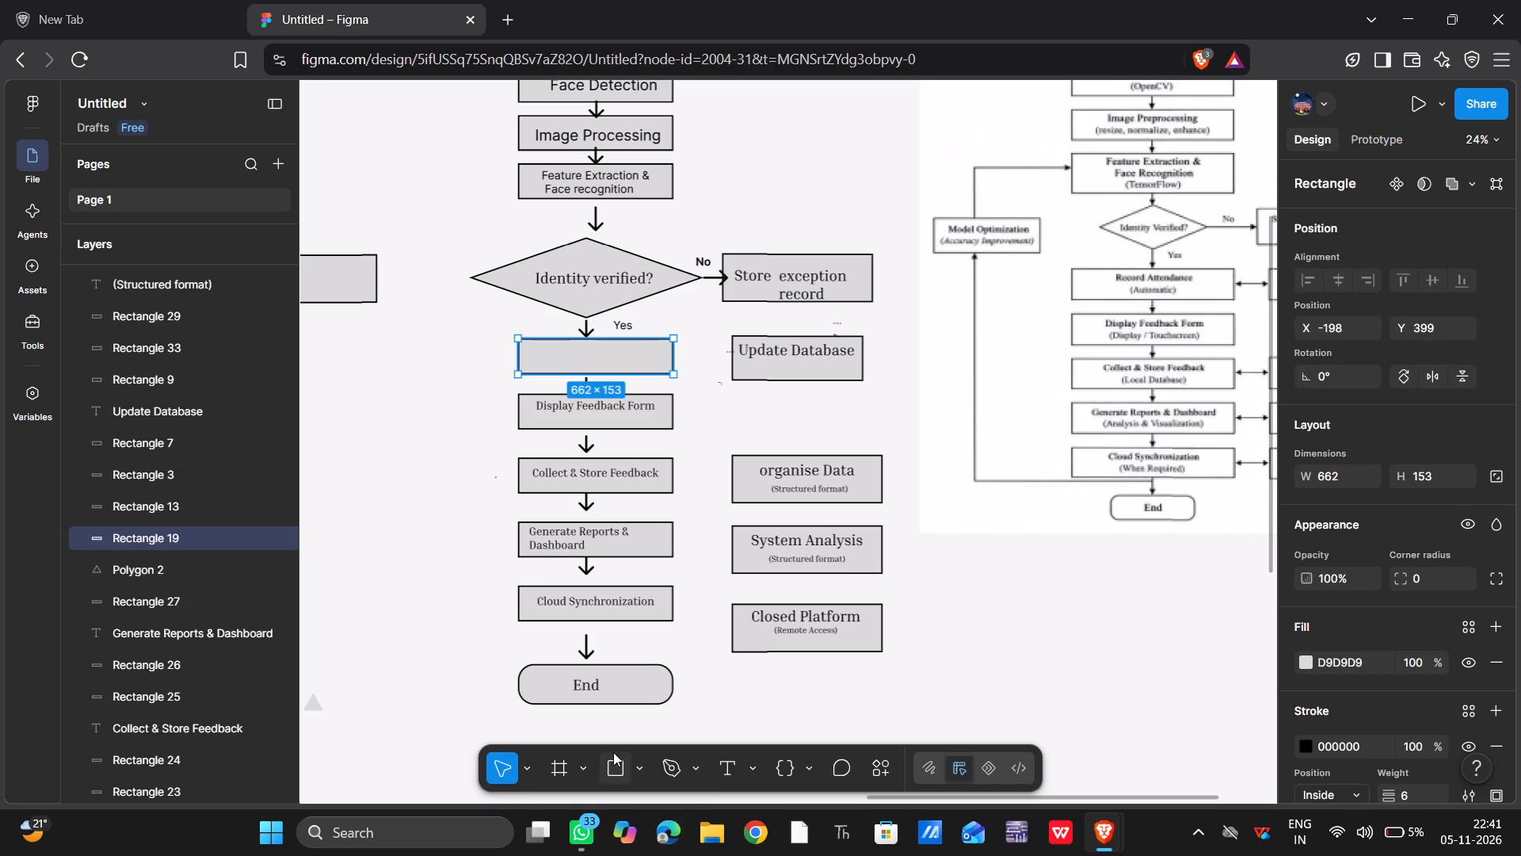
left_click(722, 771)
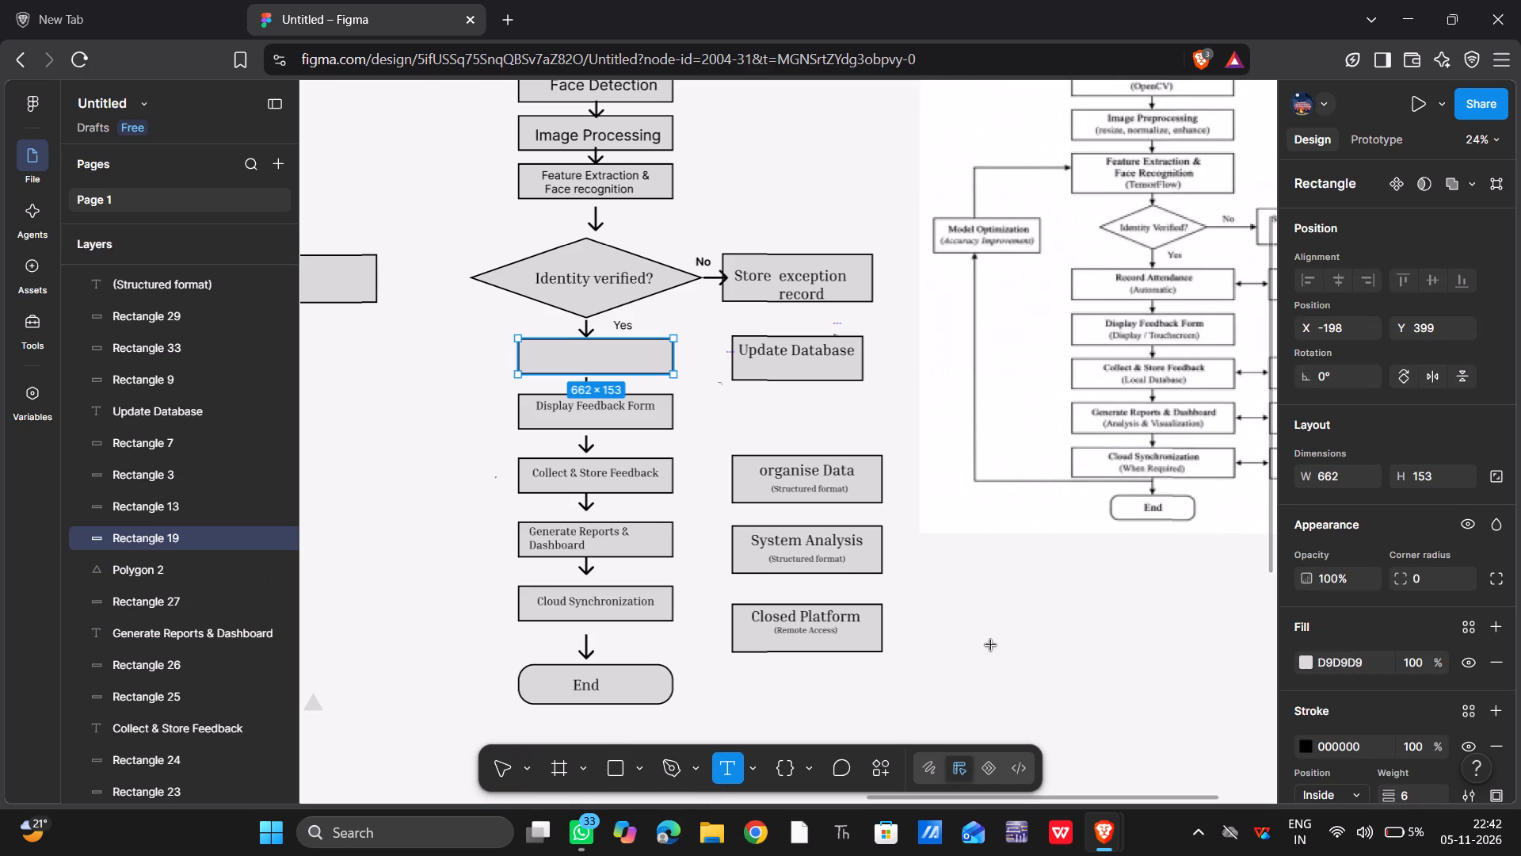
left_click(991, 645)
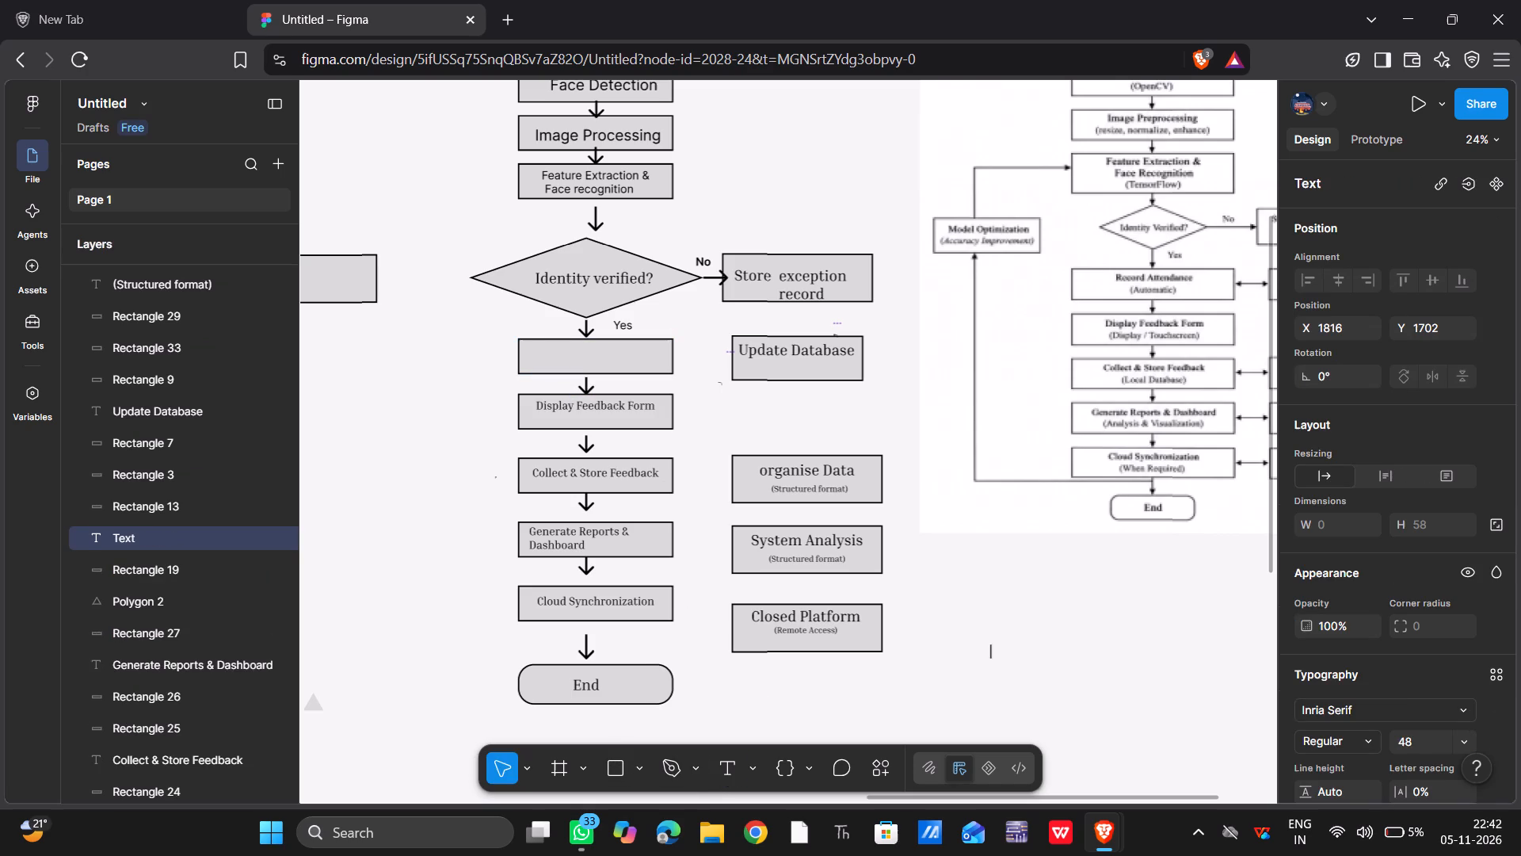
type("re")
key("BackSpace")
key("BackSpace")
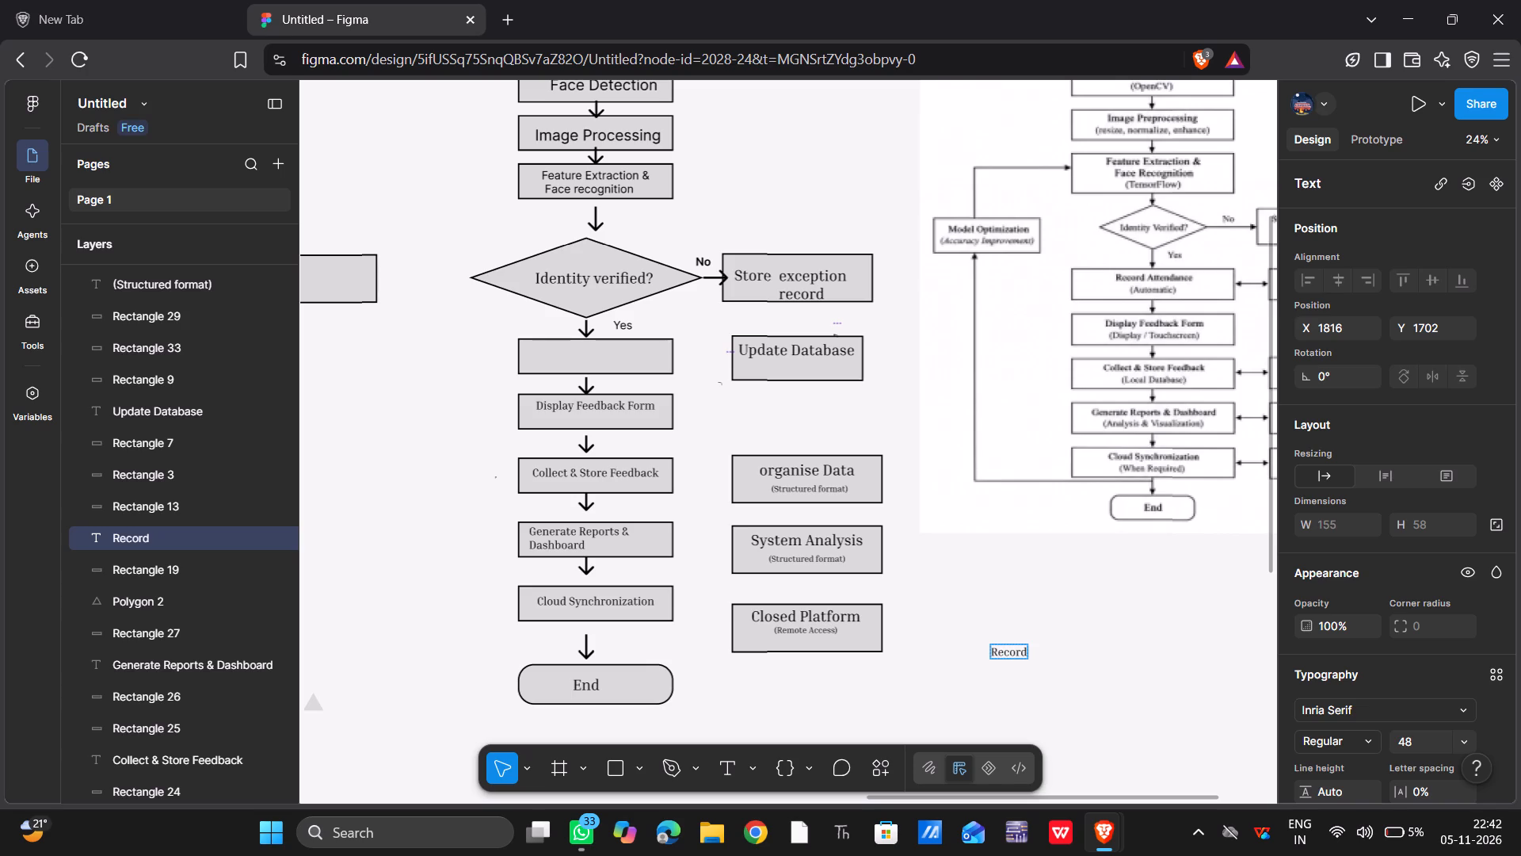
type("attendance")
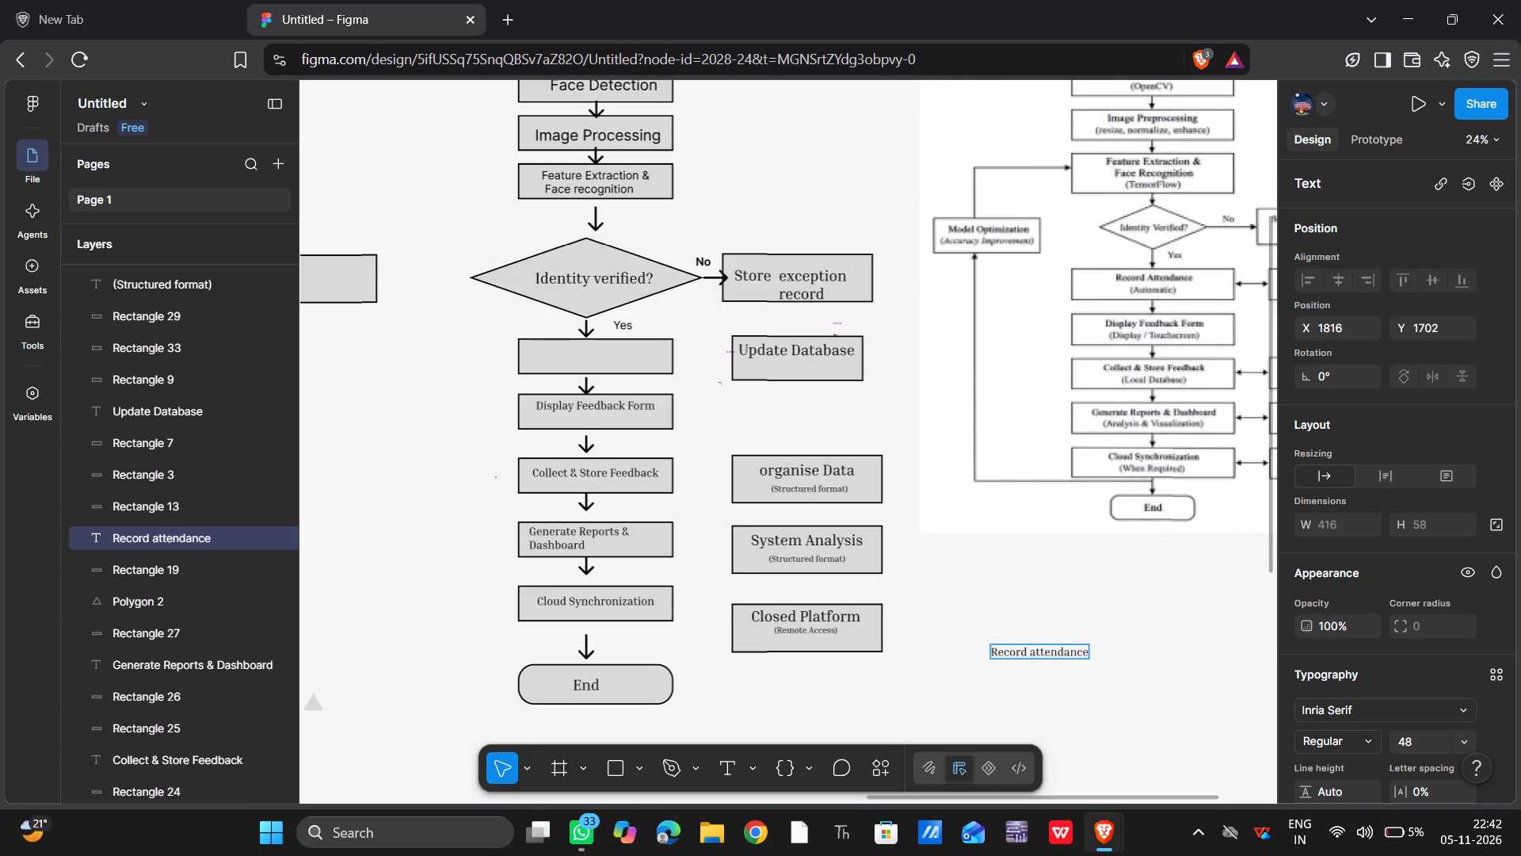
left_click(1035, 657)
key("BackSpace")
key("space")
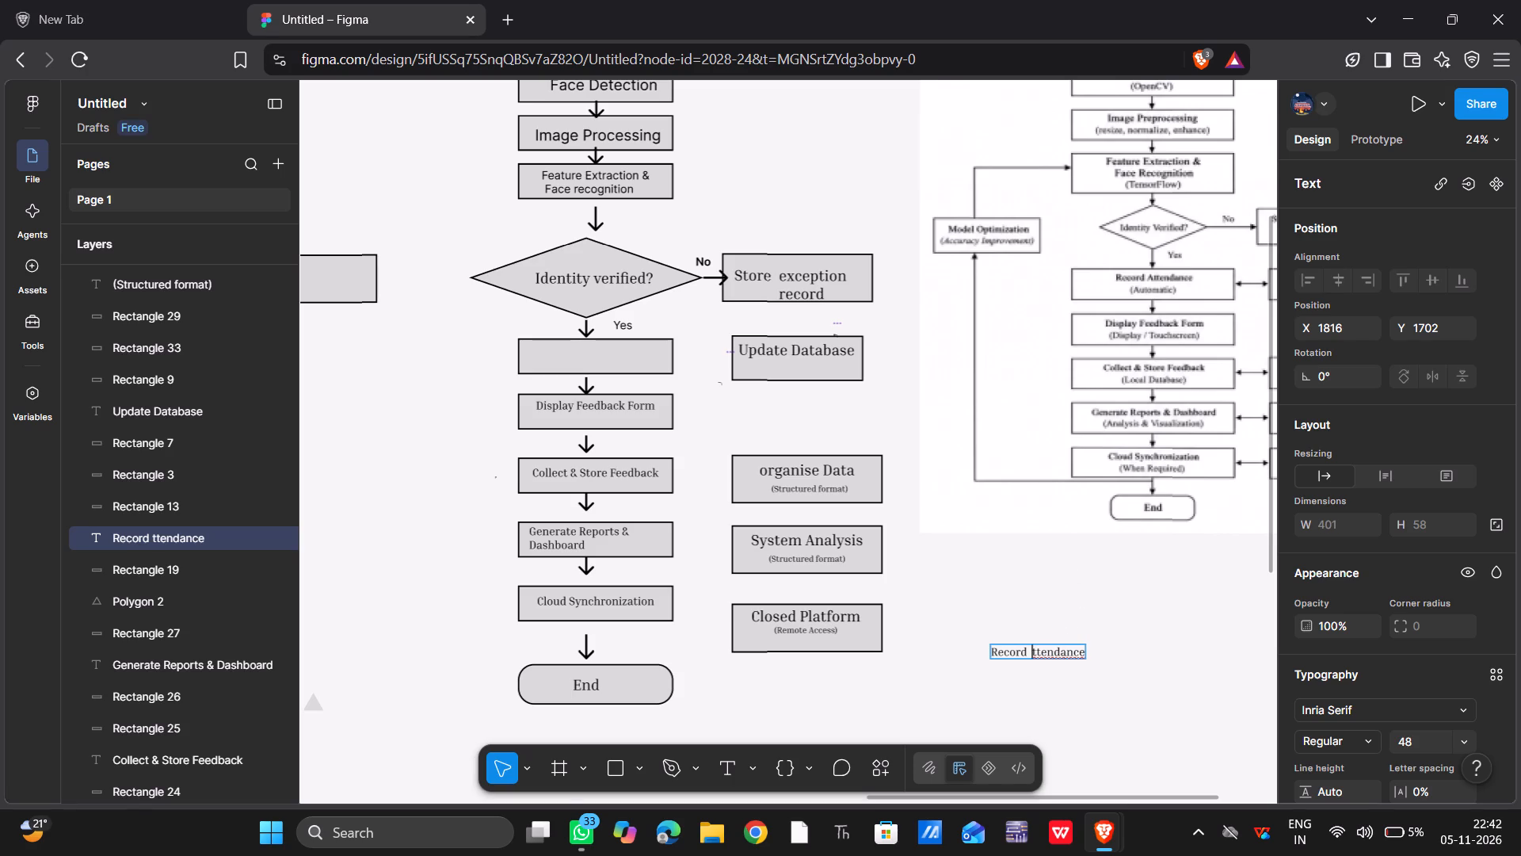
key("a")
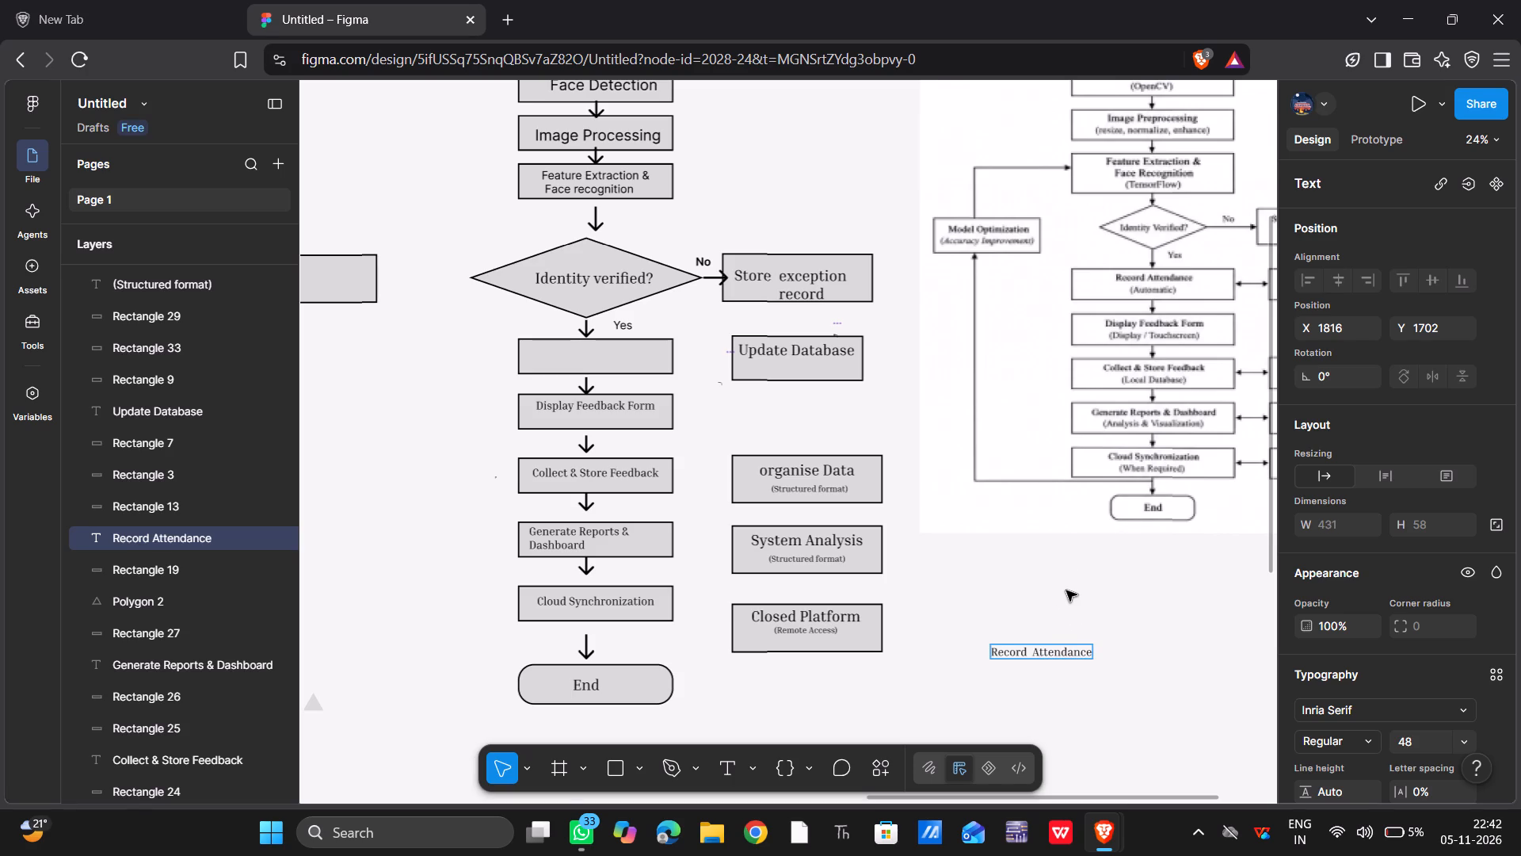
left_click(1066, 590)
left_click(1065, 607)
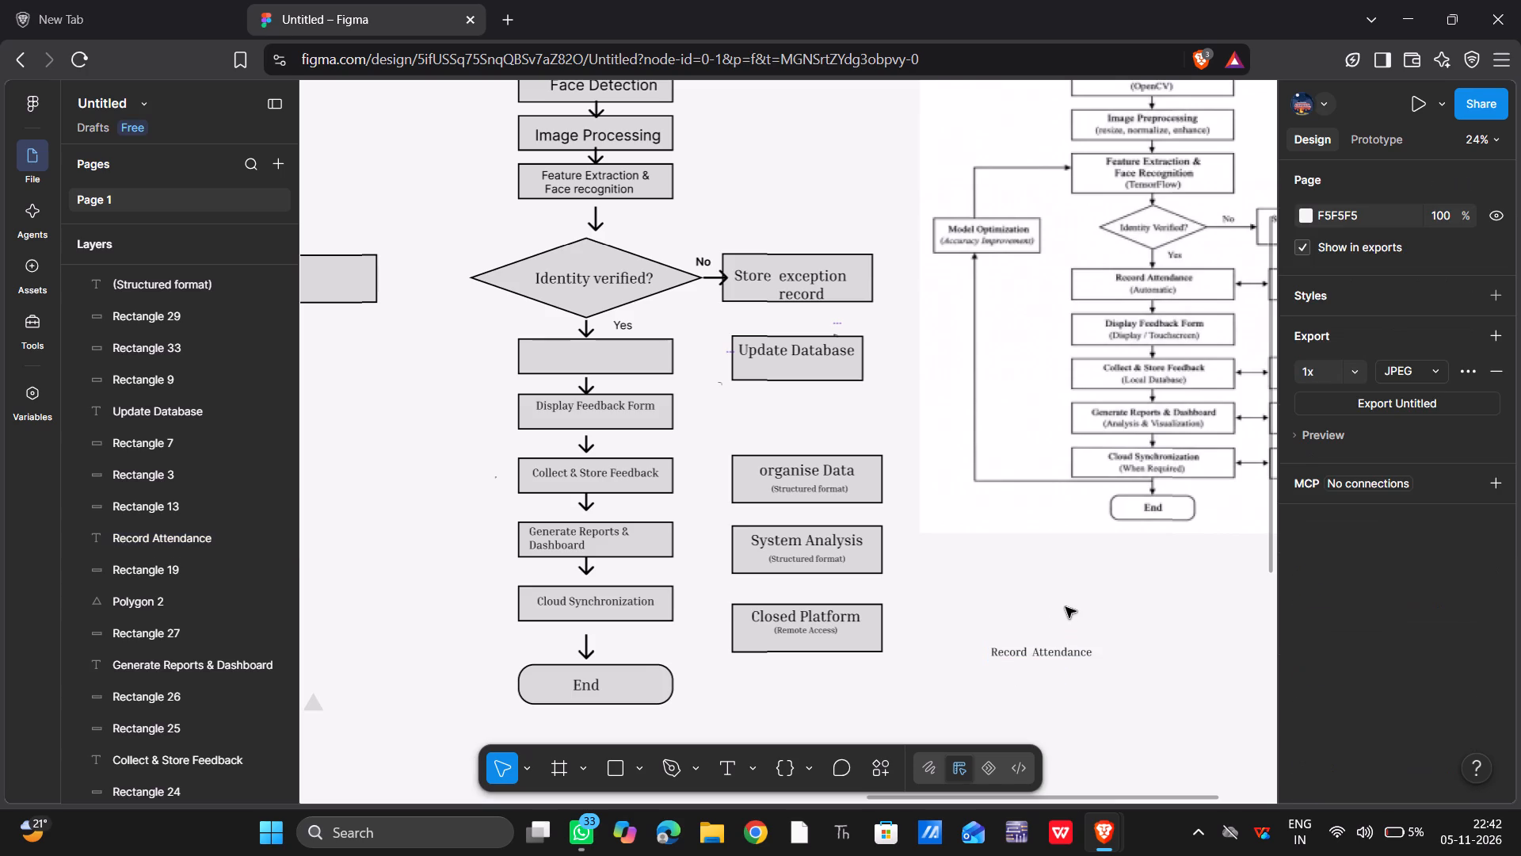
Move the Record Attendance text into the empty box below the Identity verified? diamond, at about X -125, Y 411.
left_click(1054, 655)
left_click_drag(1054, 655, 821, 545)
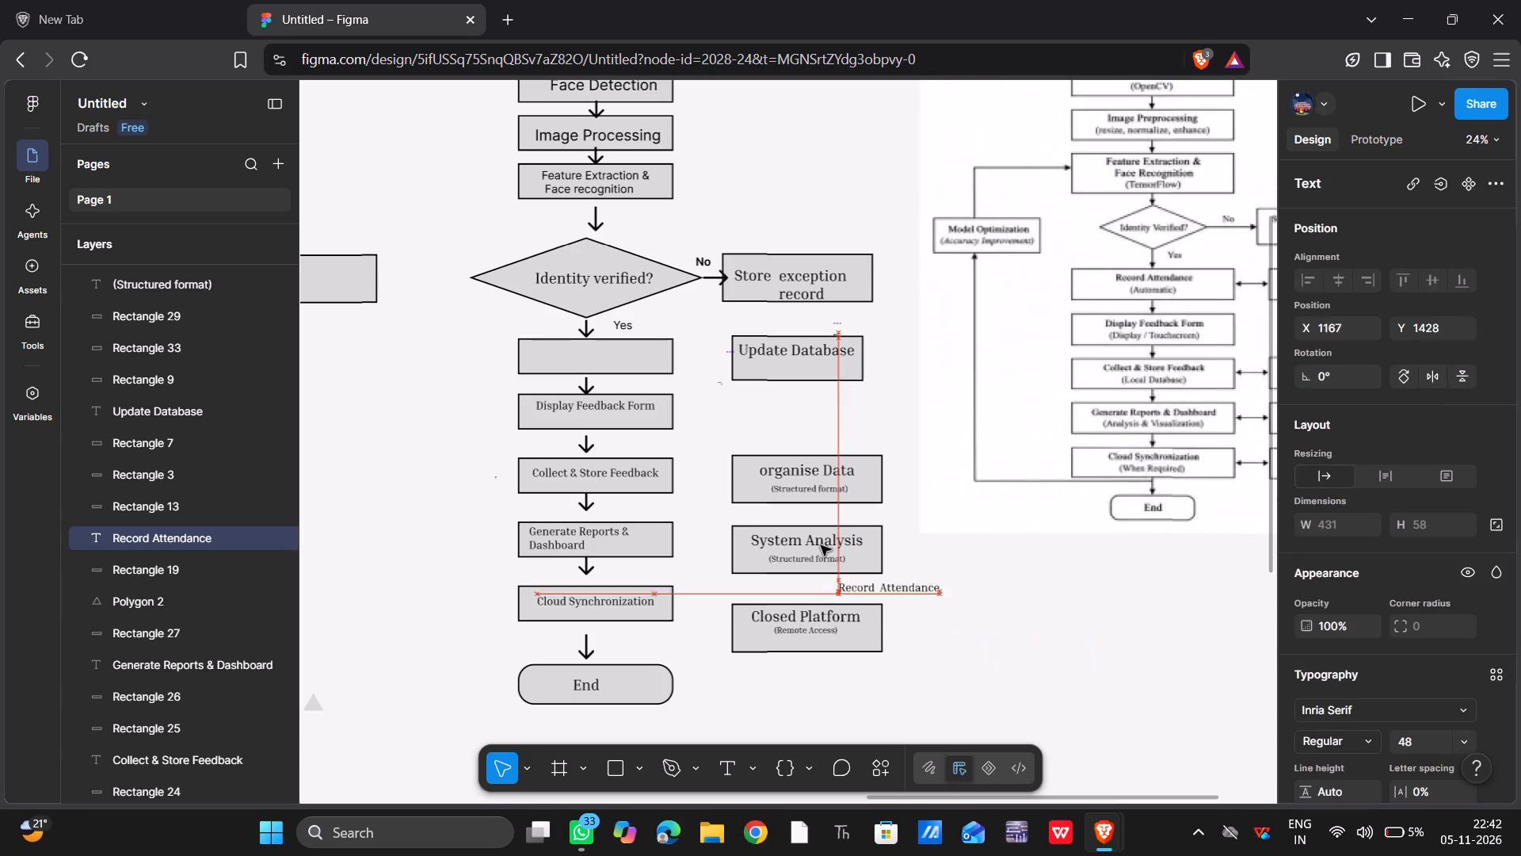
left_click_drag(821, 545, 641, 382)
left_click(641, 382)
left_click(638, 378)
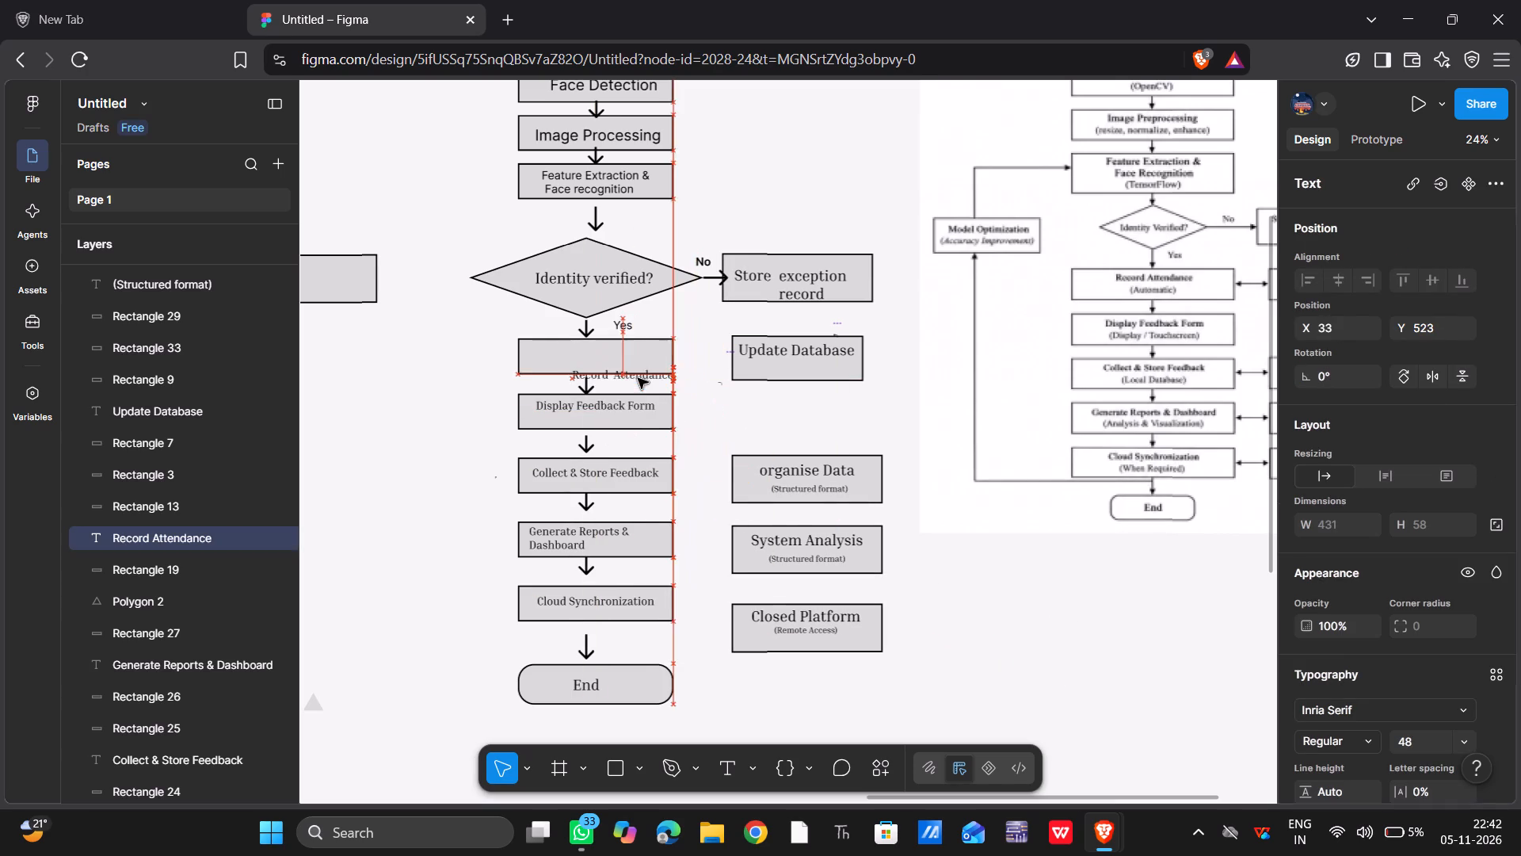
left_click_drag(712, 407, 619, 381)
left_click(700, 416)
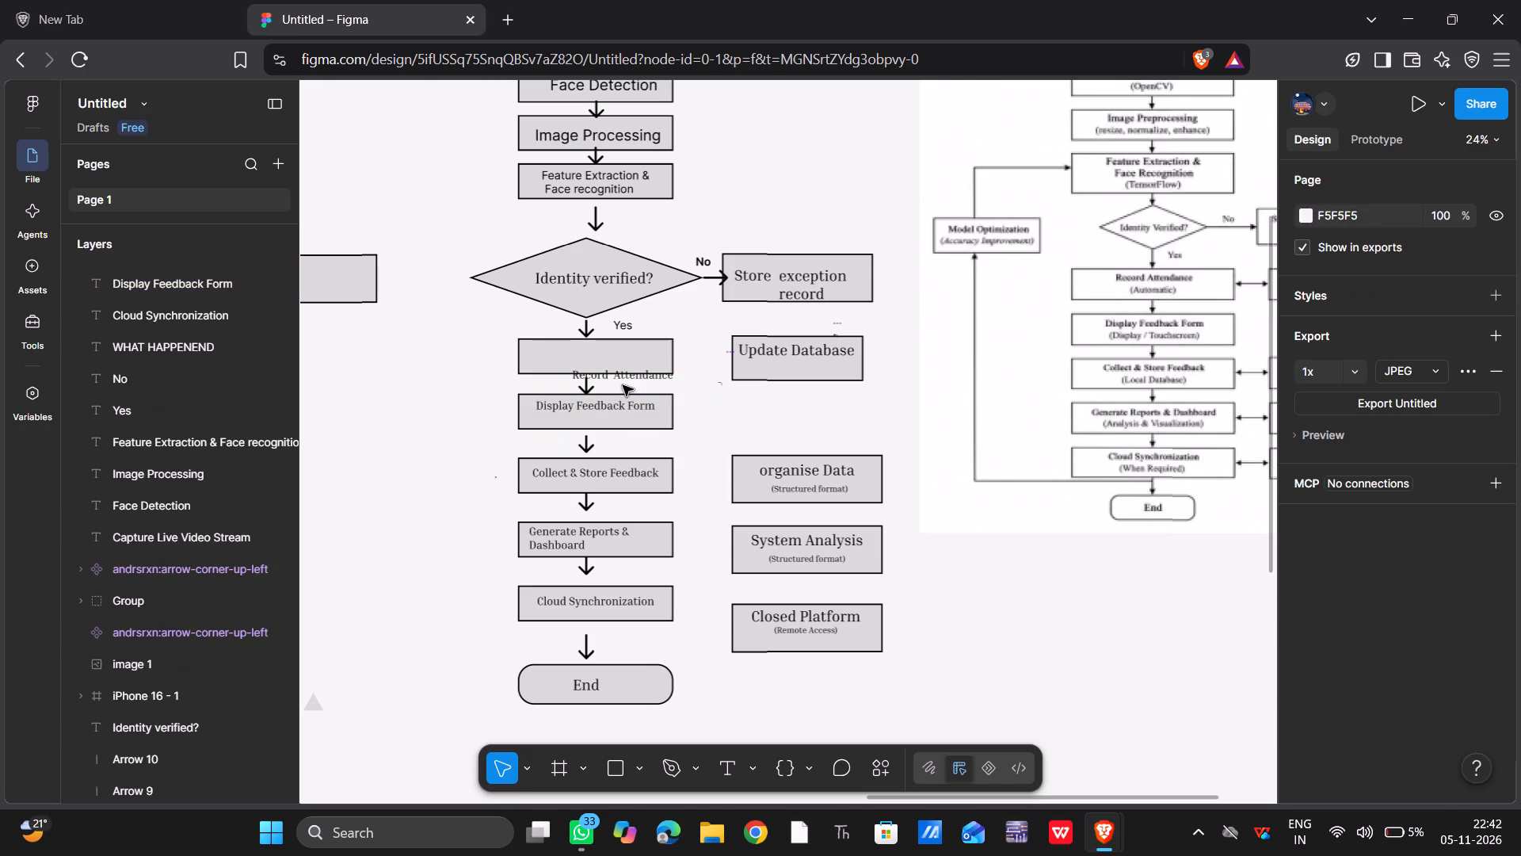
left_click(624, 378)
left_click(624, 378)
left_click_drag(624, 378, 601, 355)
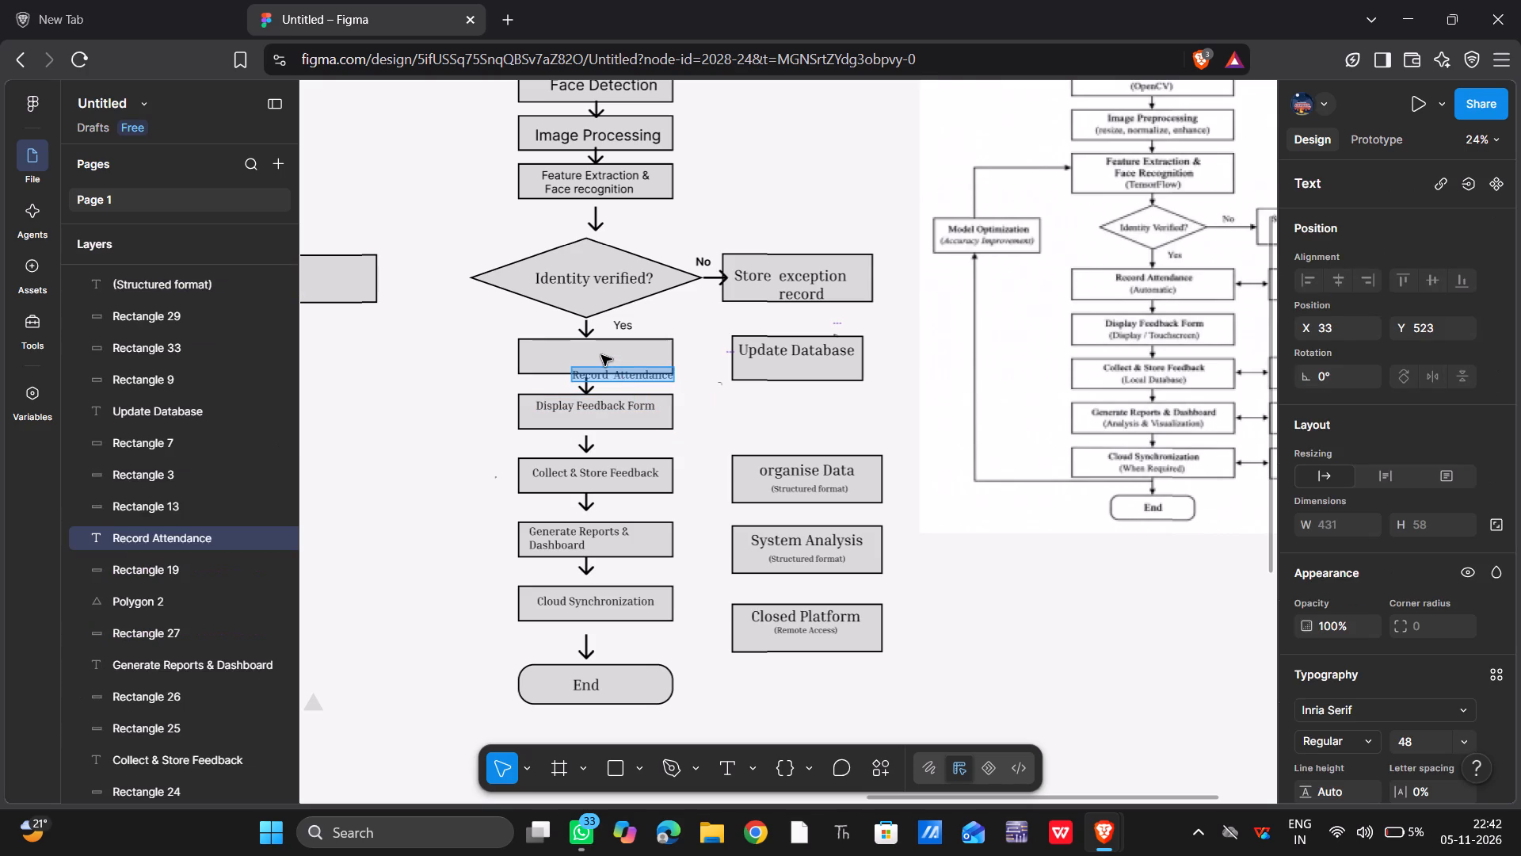
left_click(711, 422)
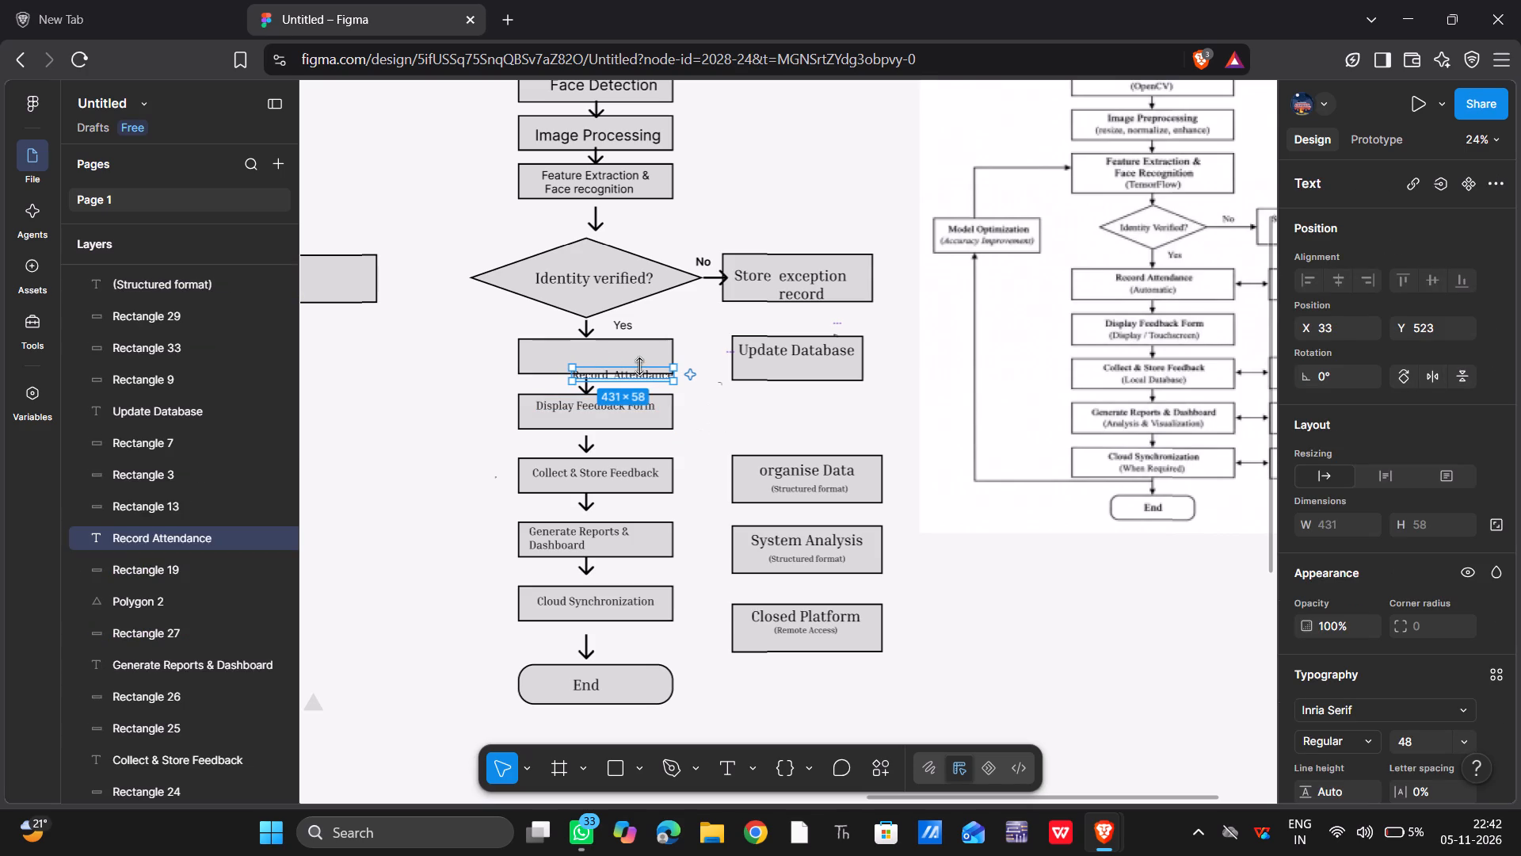
left_click_drag(637, 376, 599, 351)
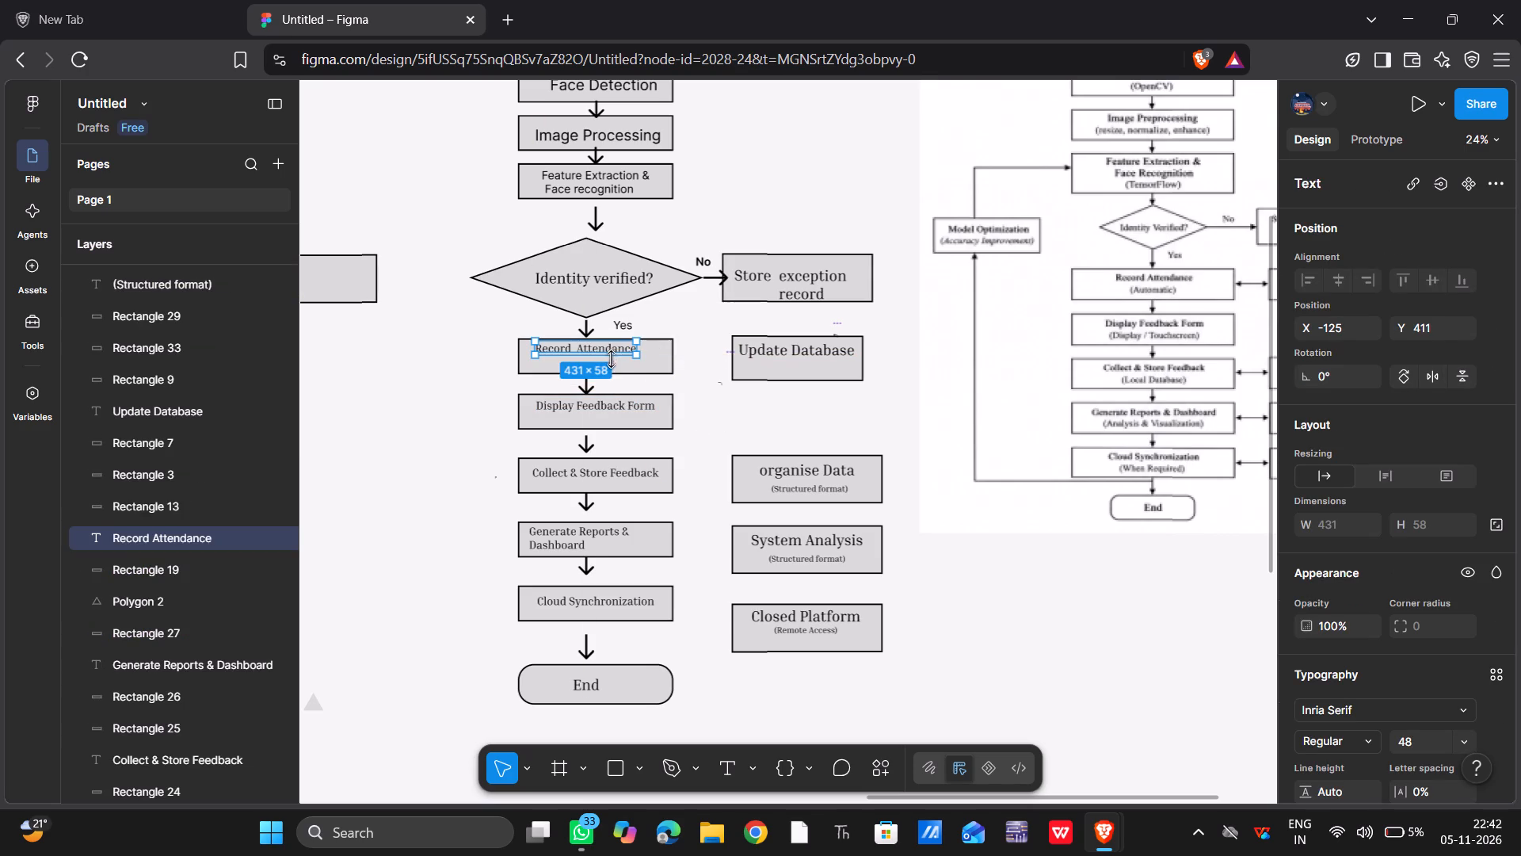
left_click(627, 366)
left_click(708, 424)
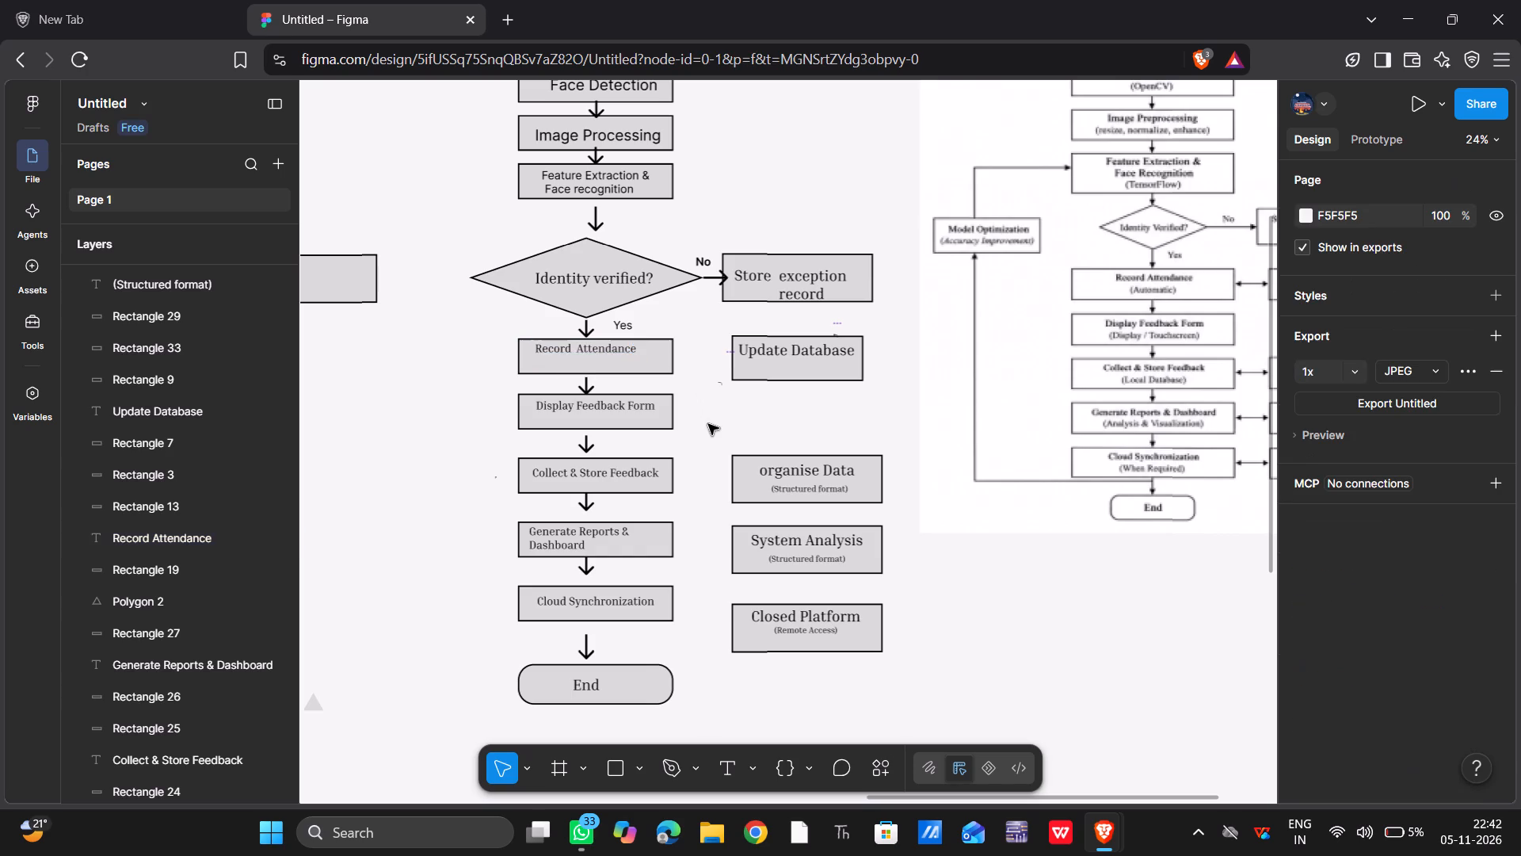
Nudge the Record Attendance text toward the centre of its box, to about X -83, Y 416.
left_click(578, 350)
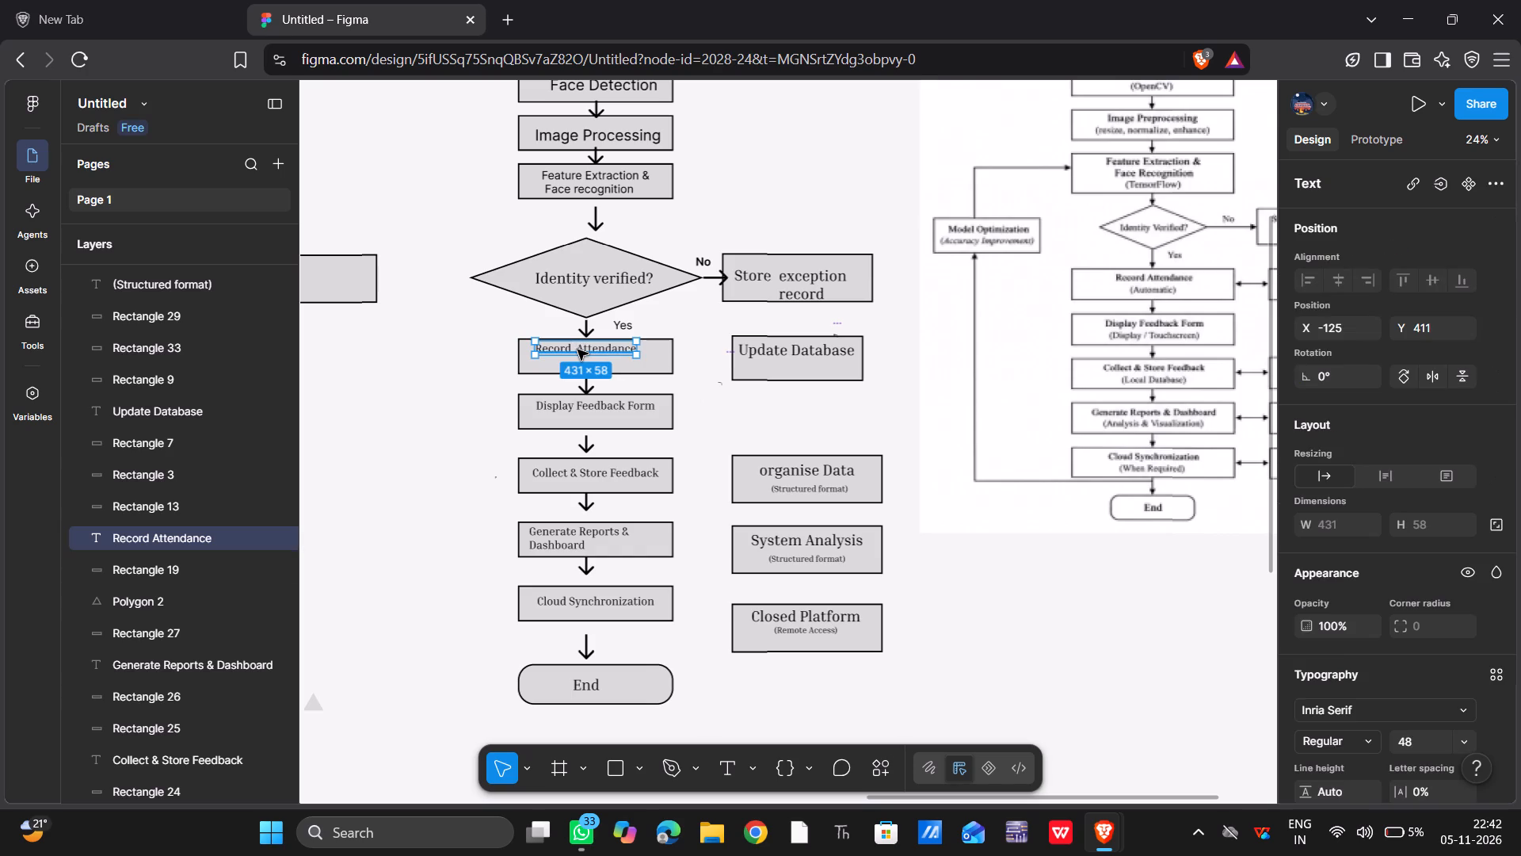
left_click_drag(578, 350, 587, 350)
left_click(587, 350)
left_click(587, 350)
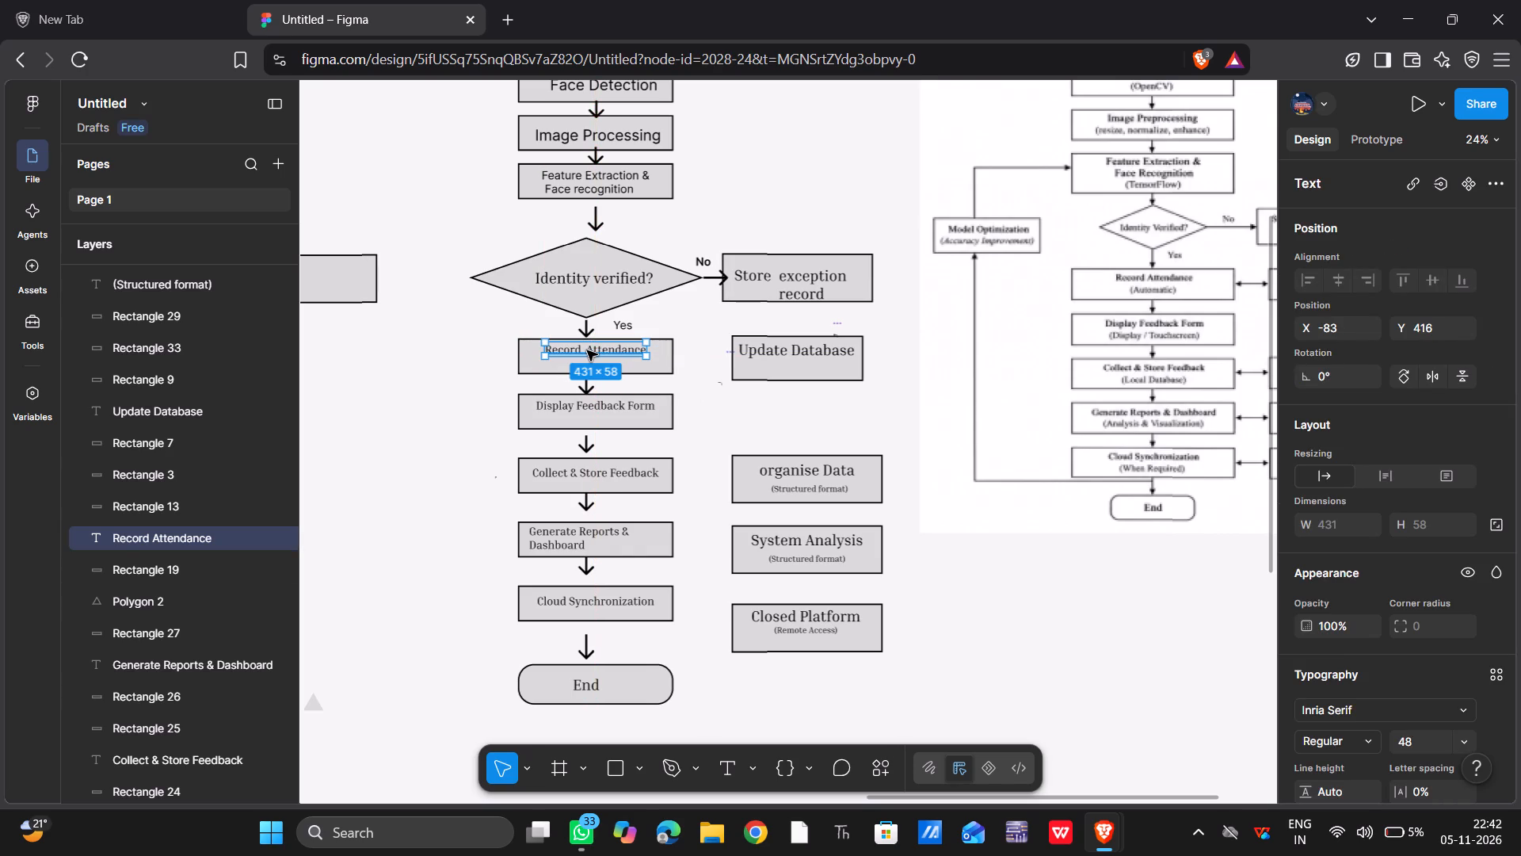
left_click(689, 407)
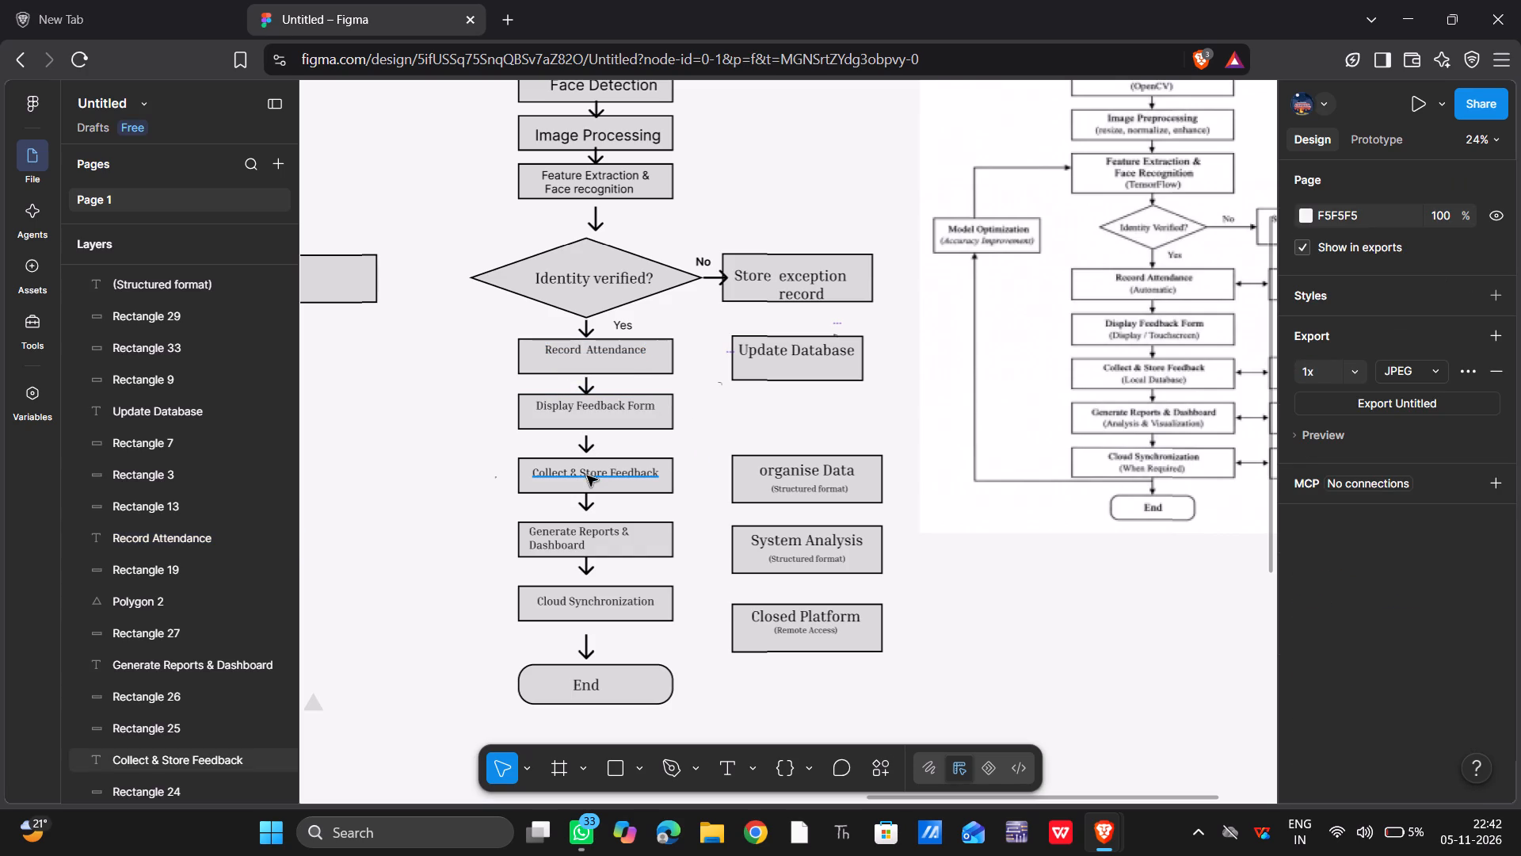
Add a text object reading Model Optimization in the empty area below the reference image, at about X 1609, Y 1479.
scroll(602, 563, "left", 1)
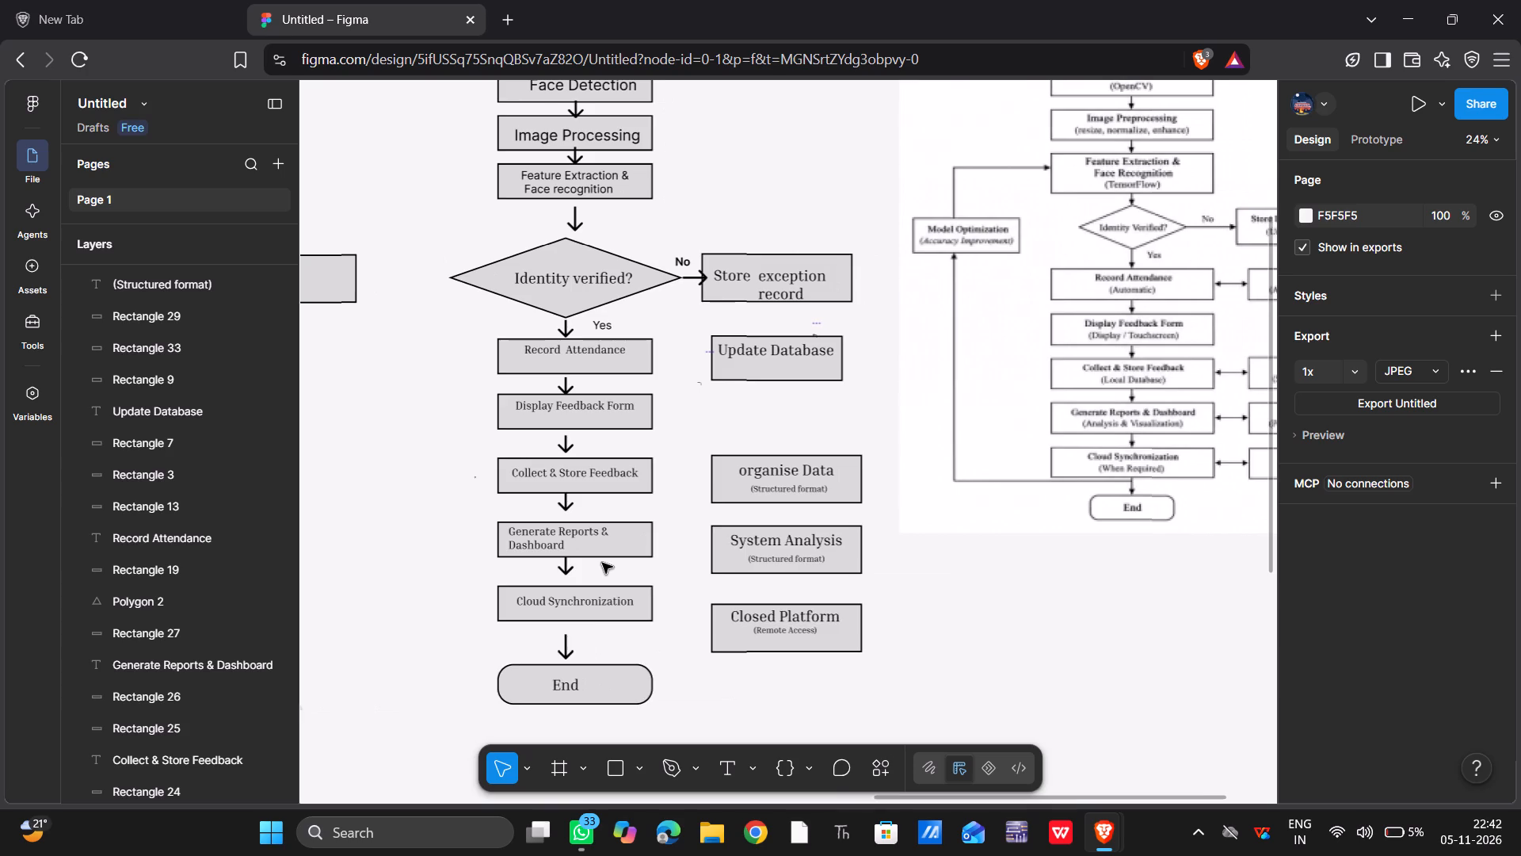
scroll(602, 563, "left", 1)
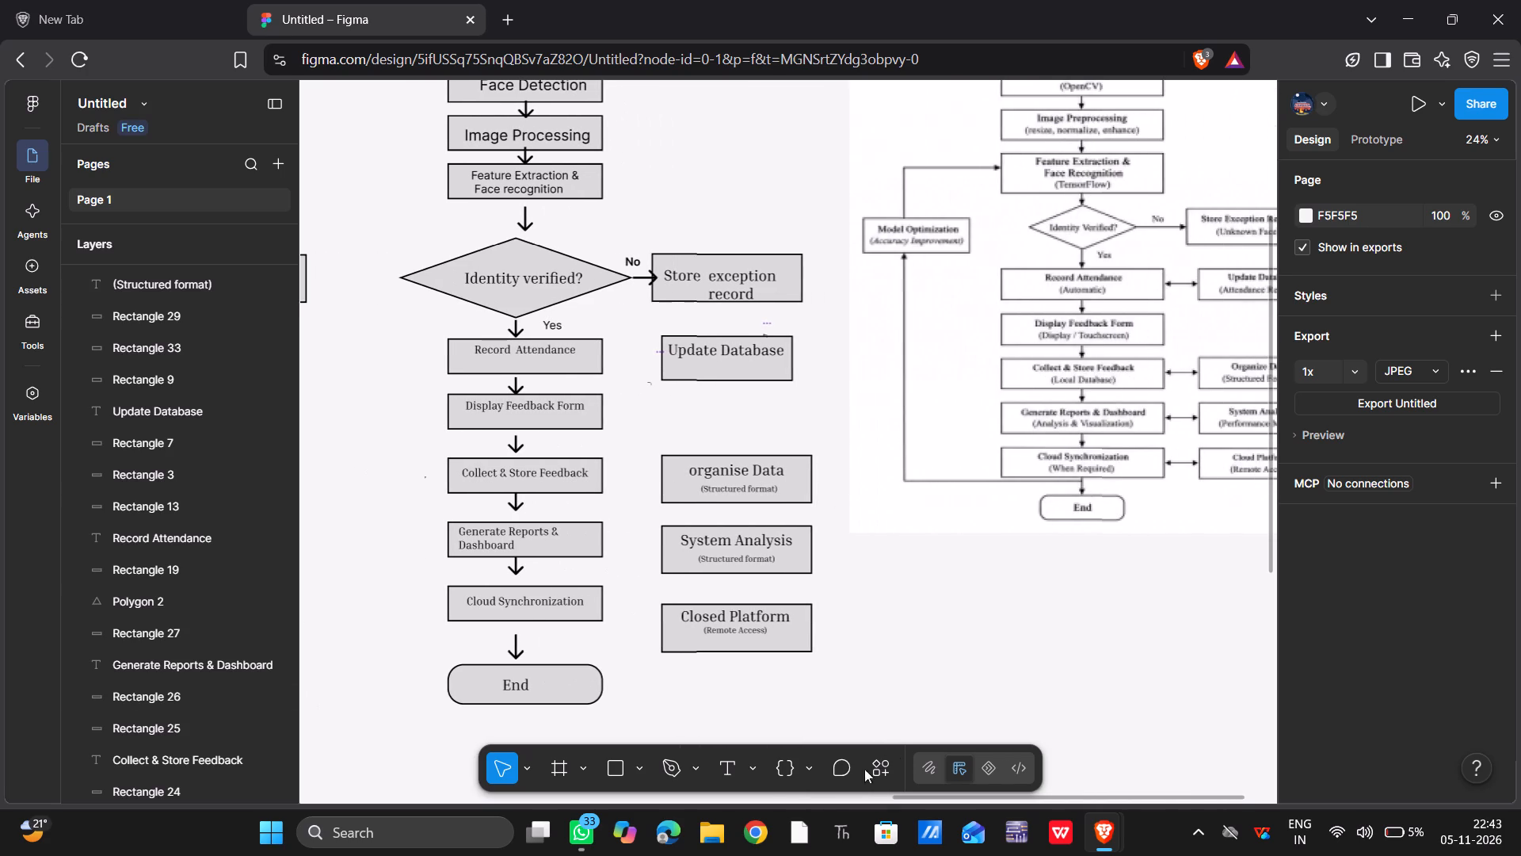
left_click(718, 757)
left_click(872, 593)
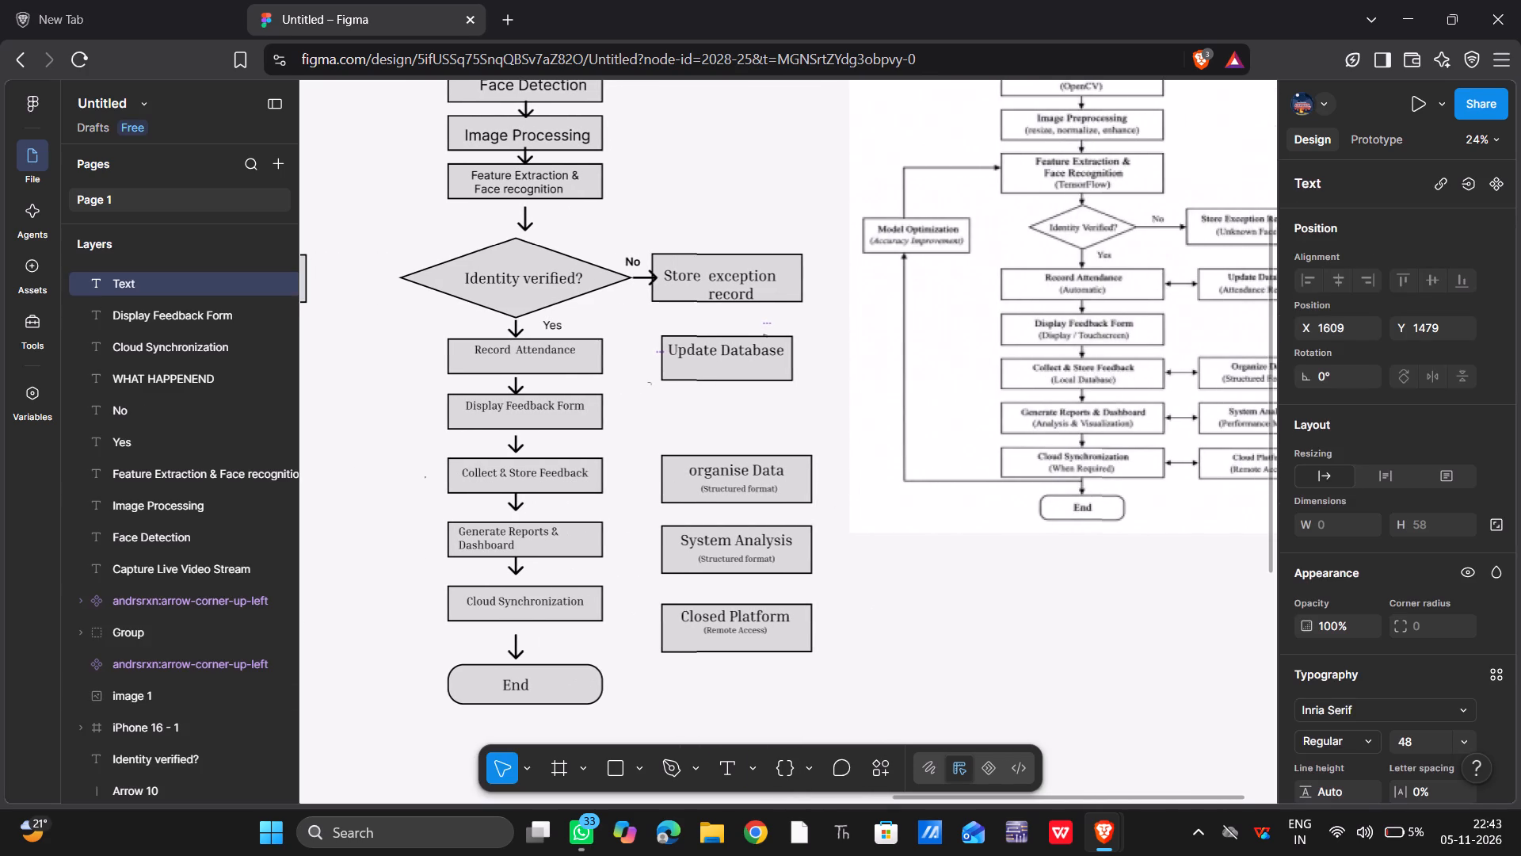
type("odel")
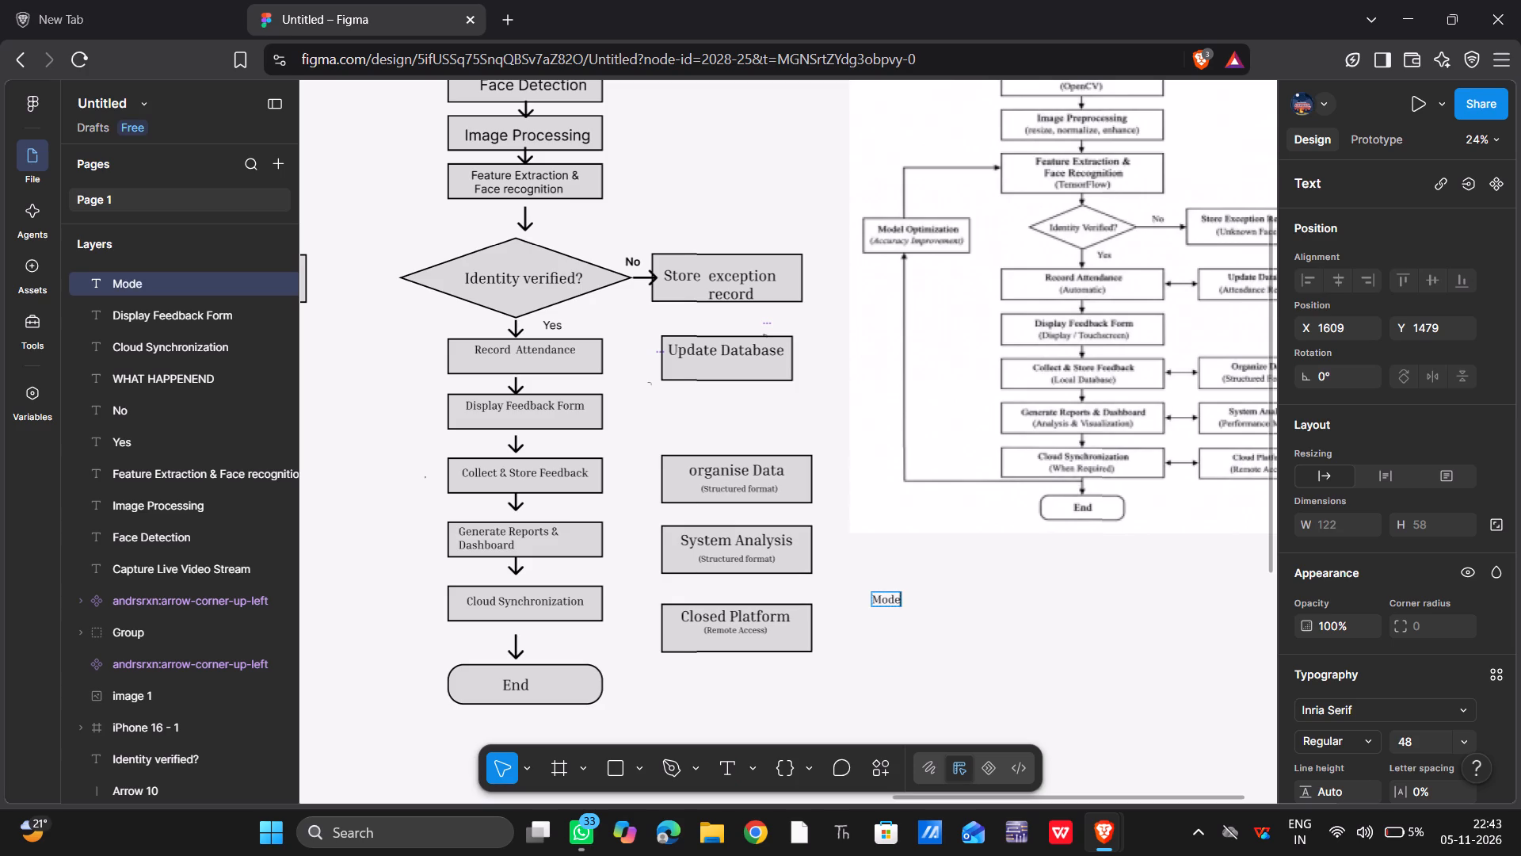
key("space")
type("op")
key("BackSpace")
key("BackSpace")
type("pti")
type("mo")
key("BackSpace")
type("ization")
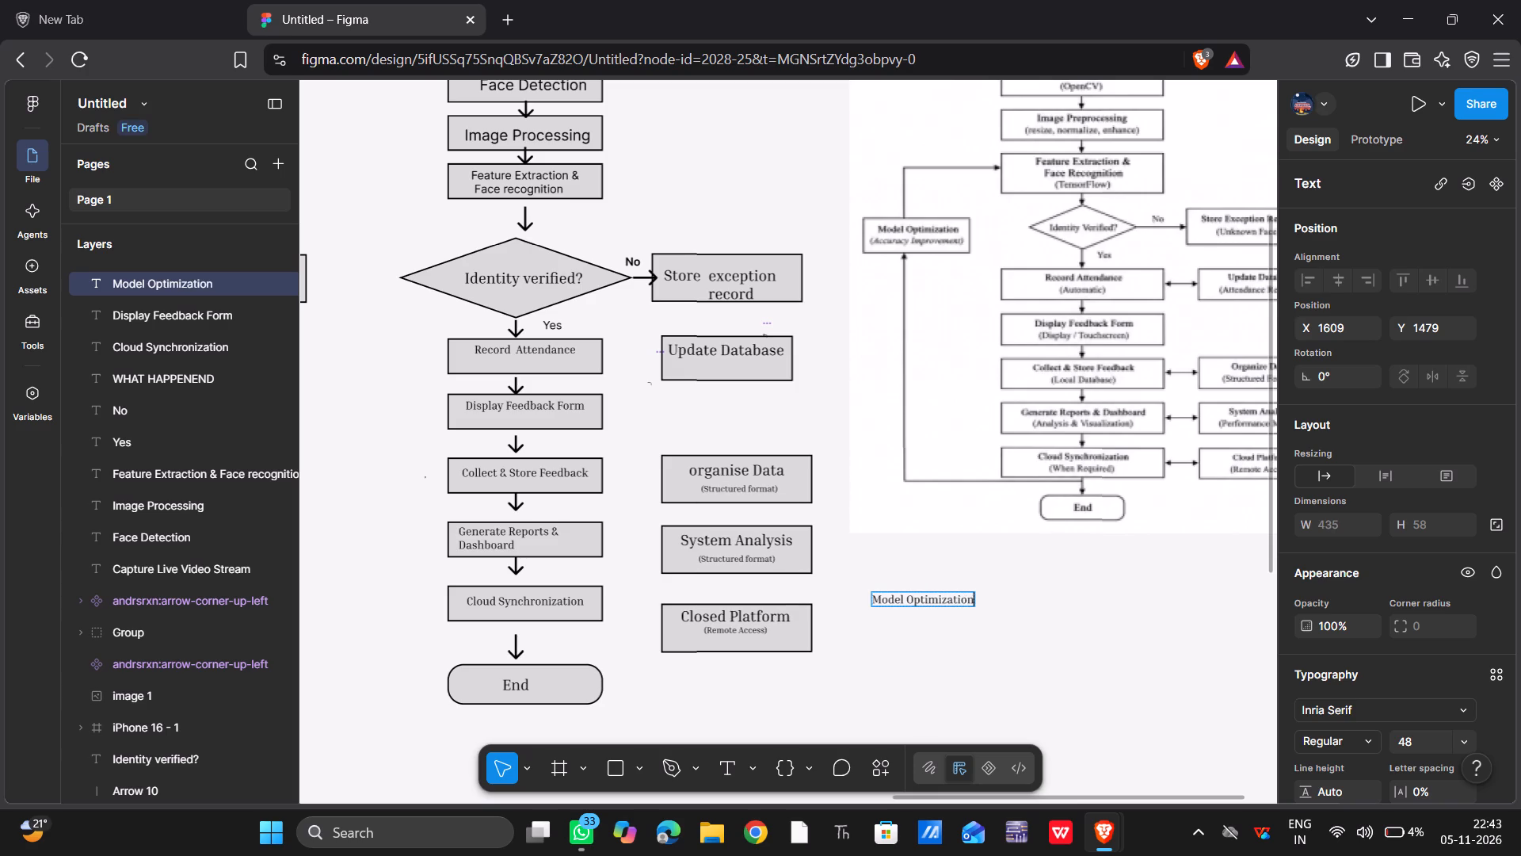
left_click(891, 720)
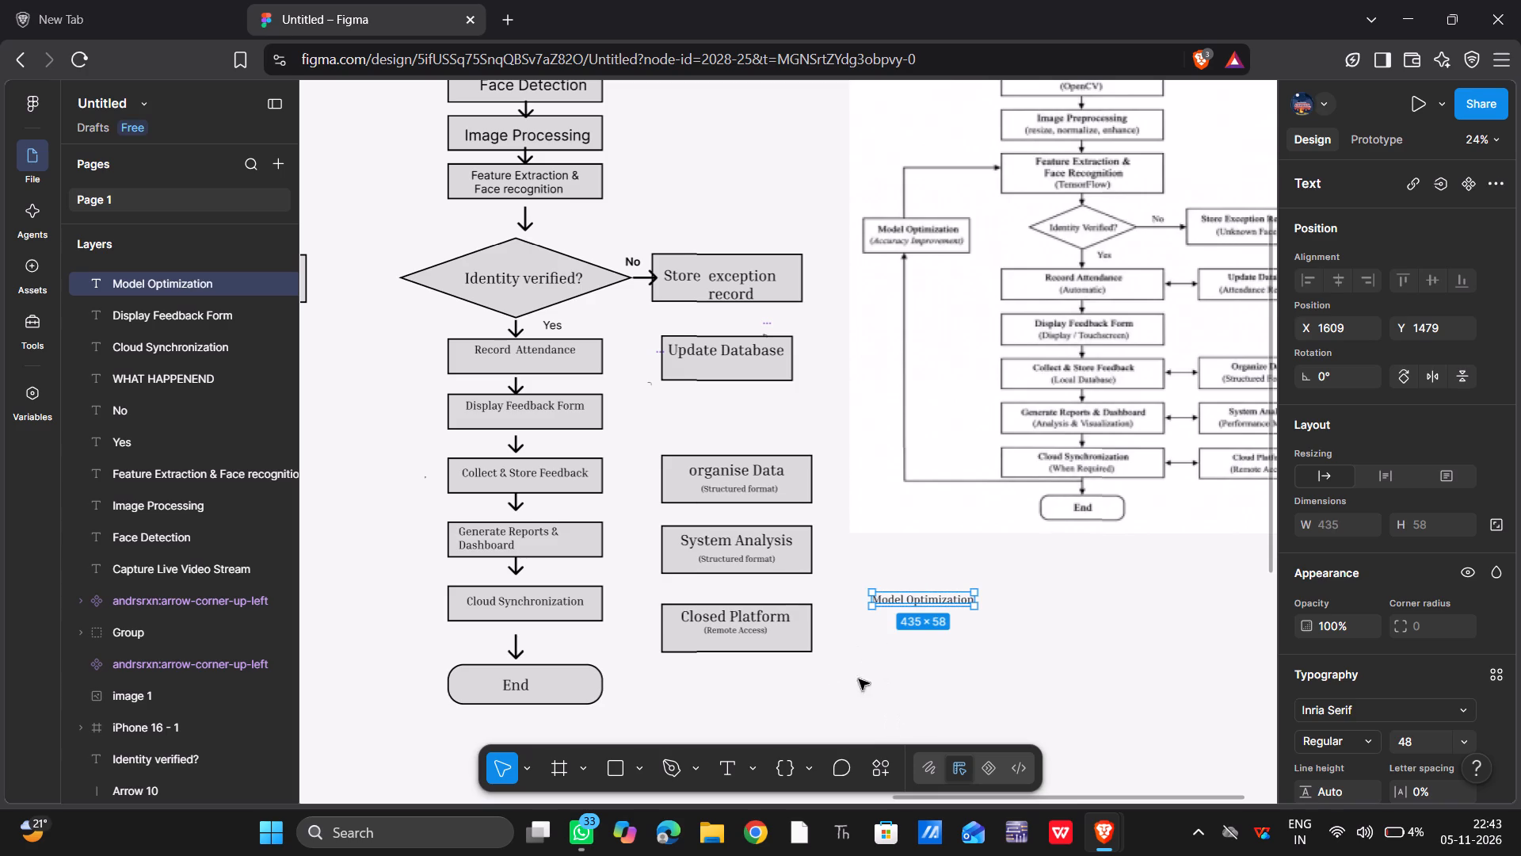
Move the Model Optimization text into the empty box to the left of the Identity verified? diamond, at about X -1357, Y 69.
scroll(813, 684, "right", 1)
left_click_drag(984, 680, 1088, 638)
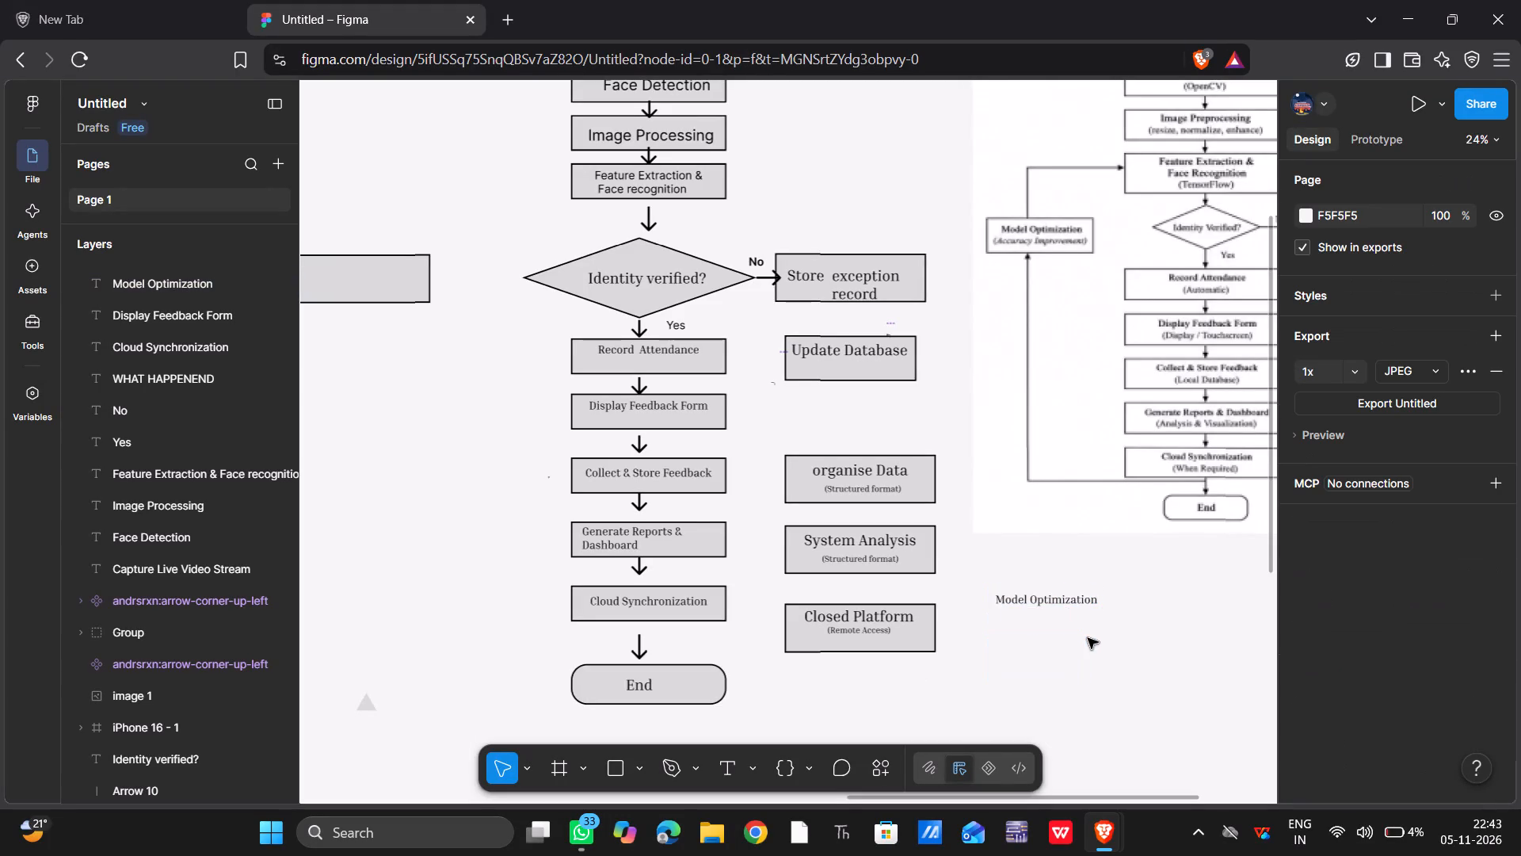
left_click(1079, 604)
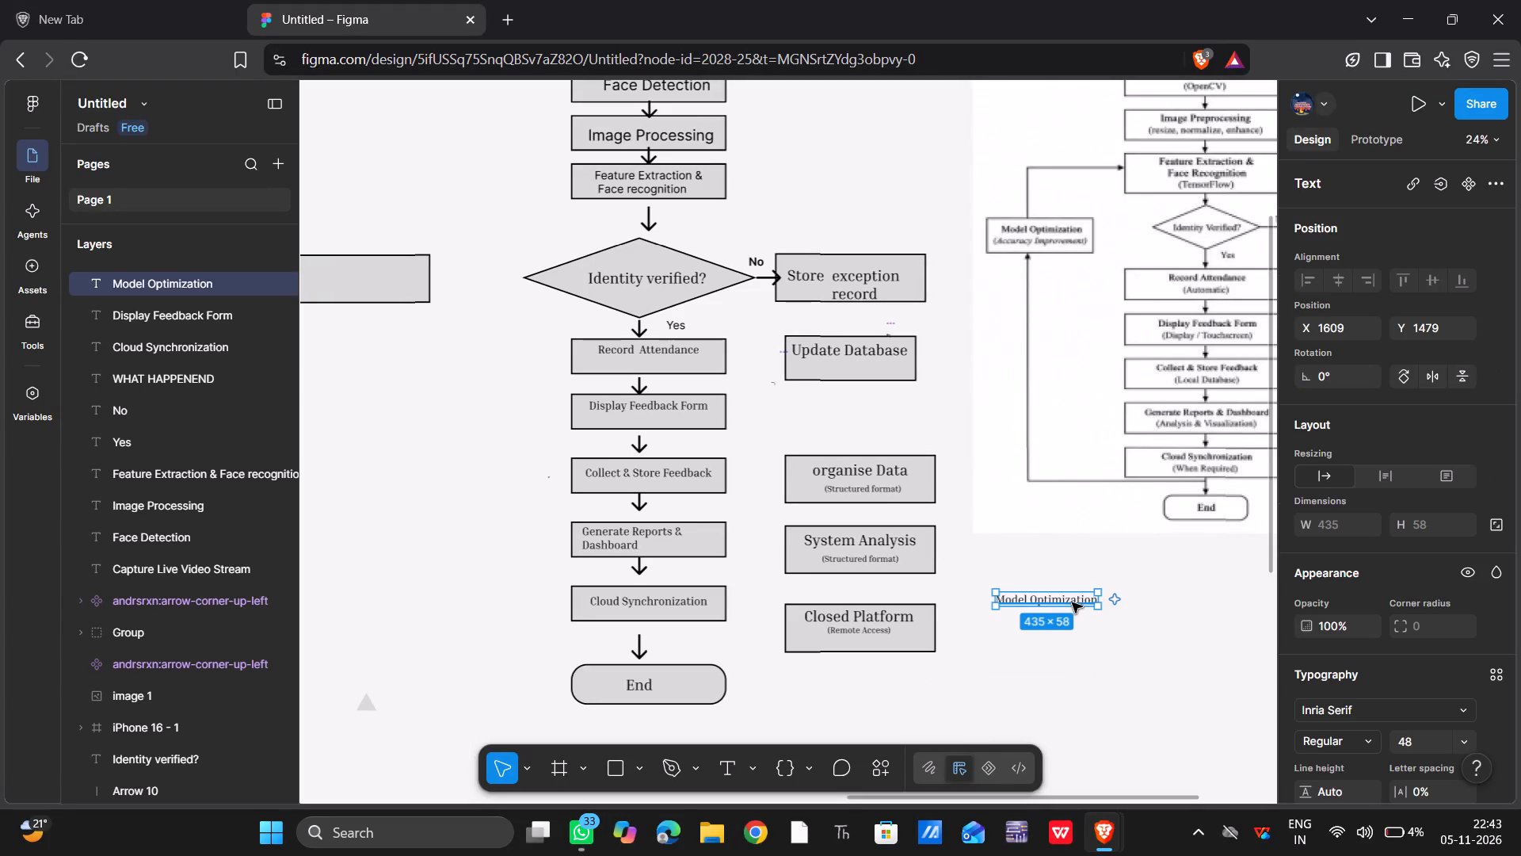
left_click_drag(1073, 600, 448, 338)
left_click(421, 323)
left_click_drag(421, 323, 416, 312)
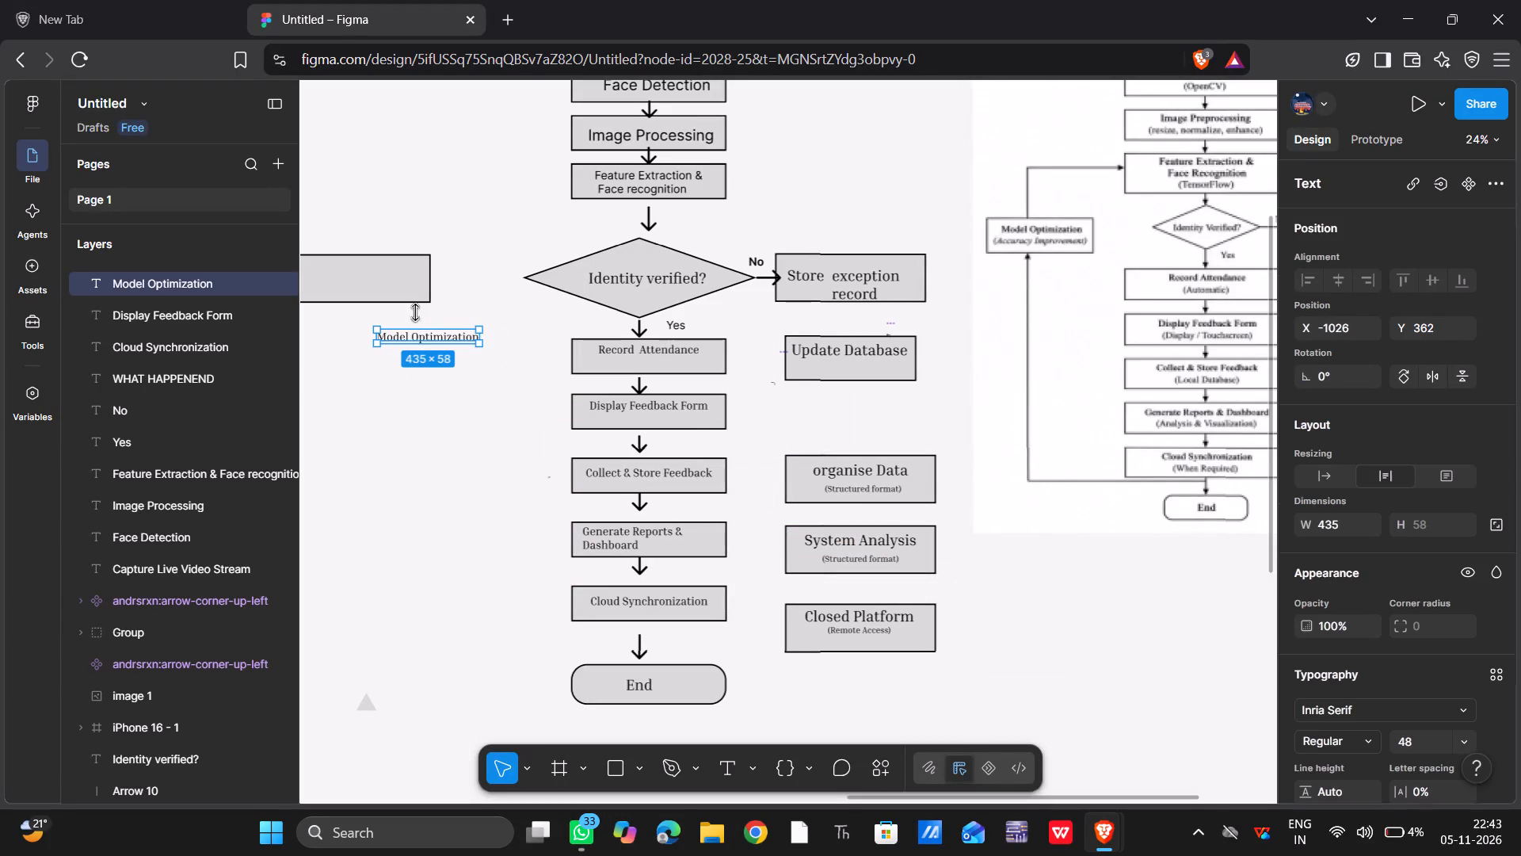
left_click_drag(416, 312, 417, 311)
scroll(488, 524, "right", 1)
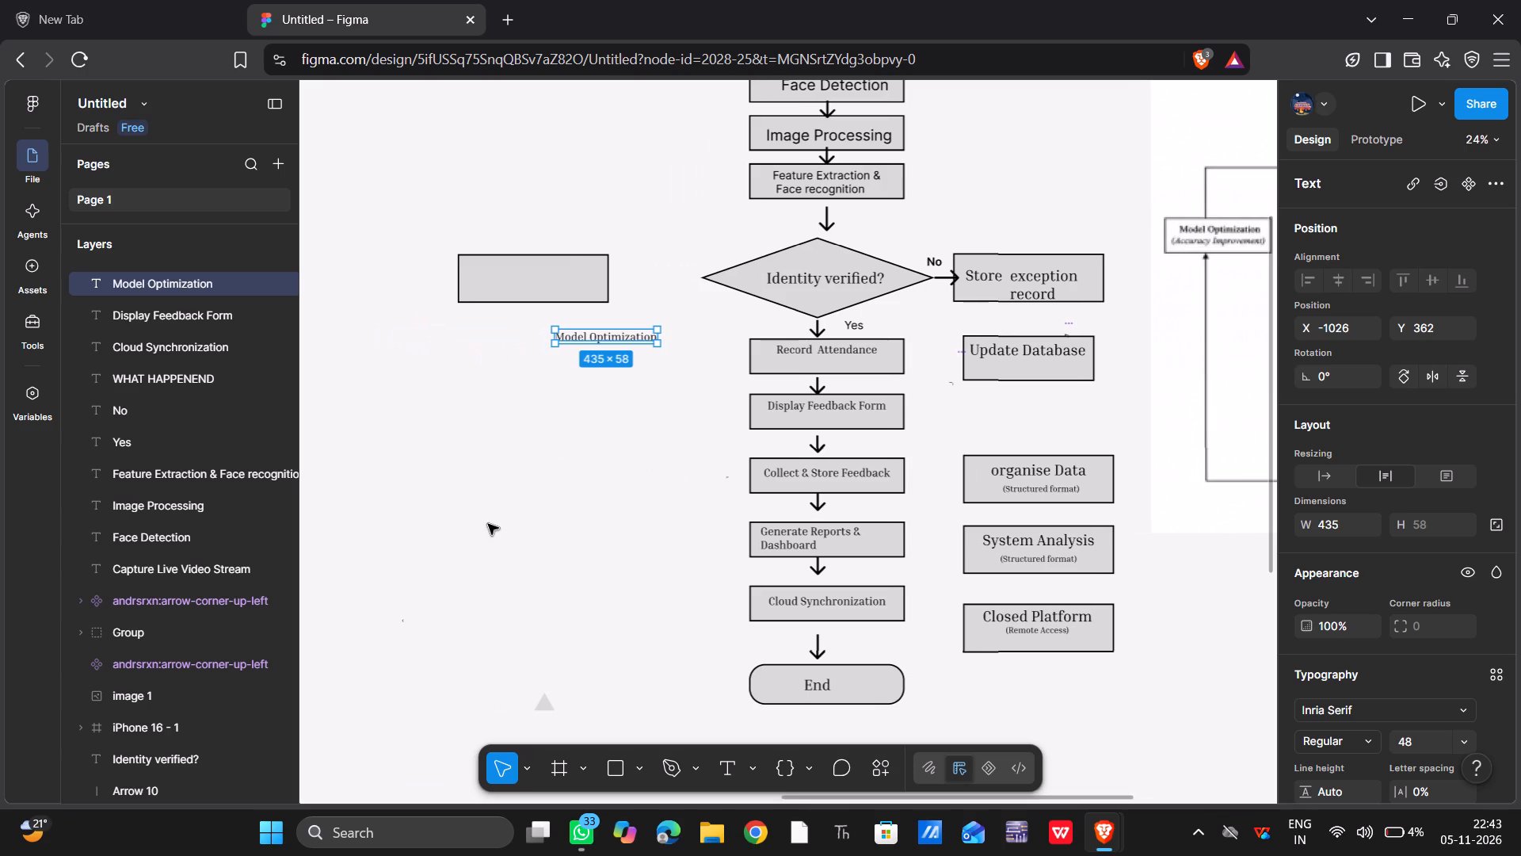
left_click(539, 499)
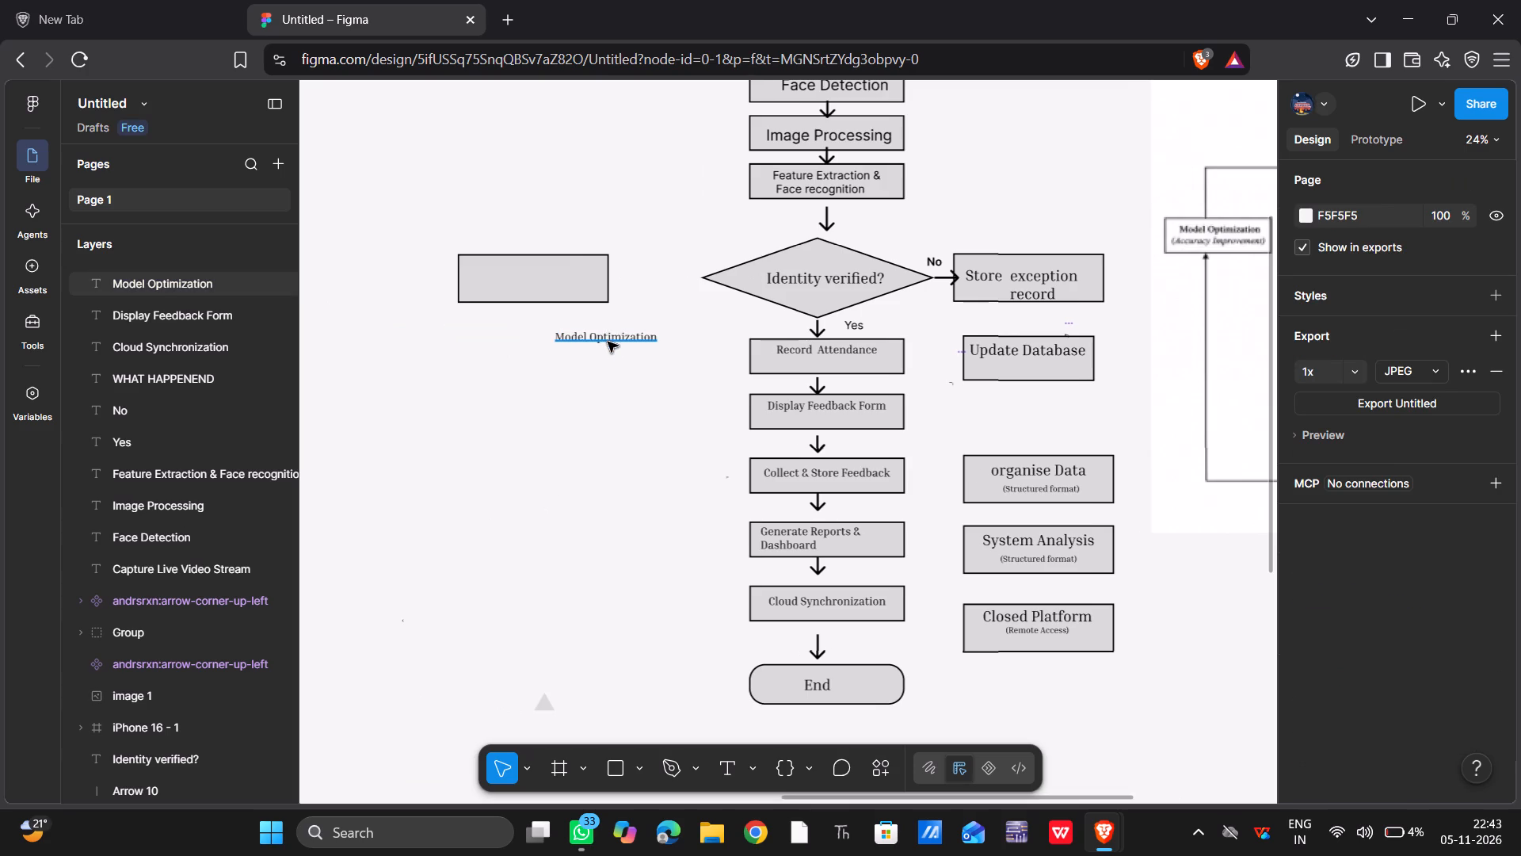
left_click(611, 342)
left_click_drag(611, 342, 514, 271)
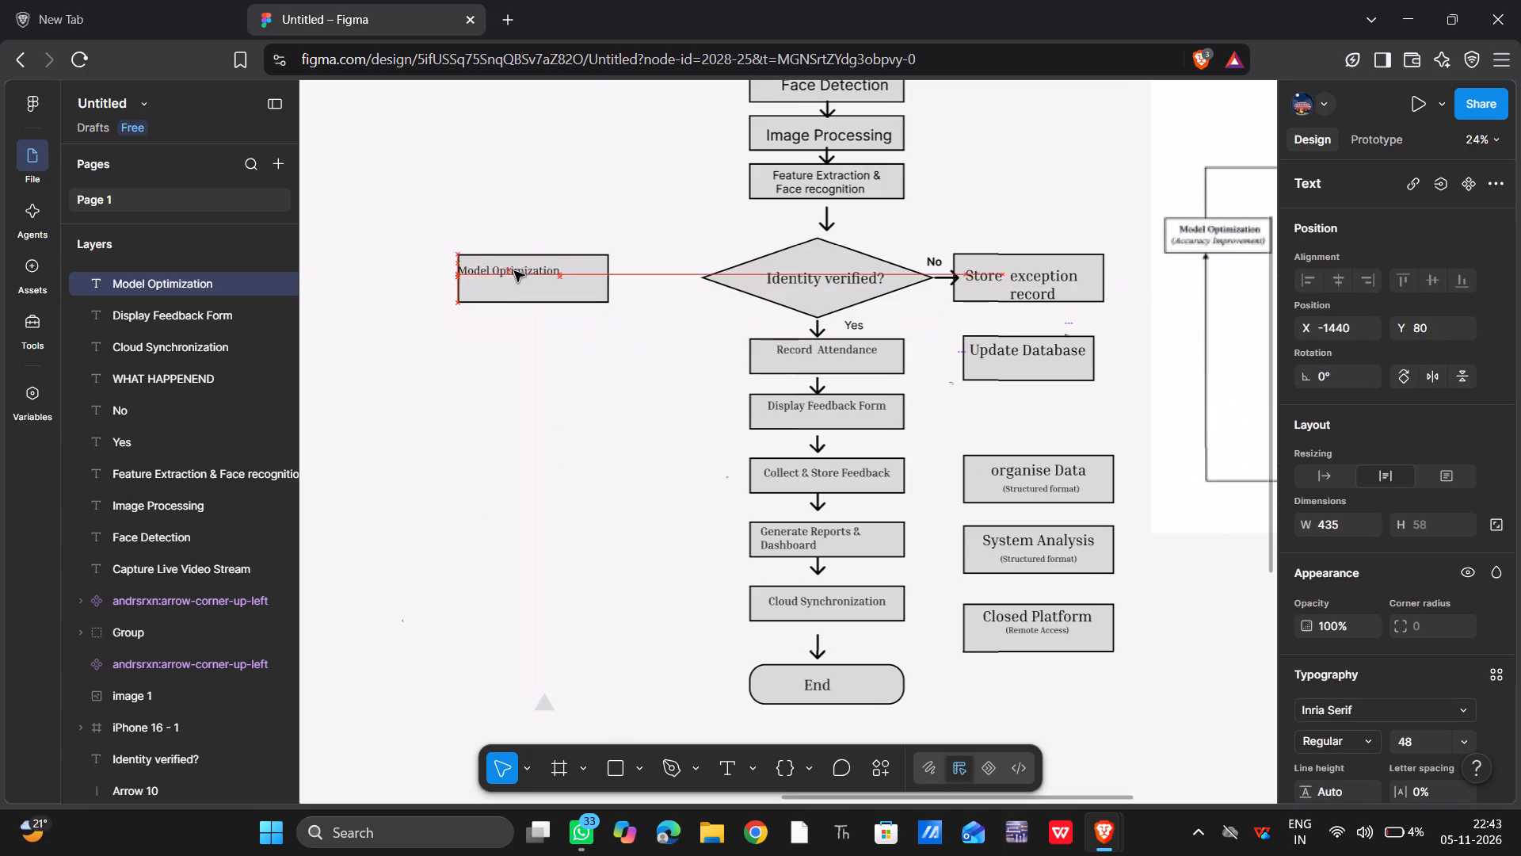
left_click_drag(514, 271, 529, 273)
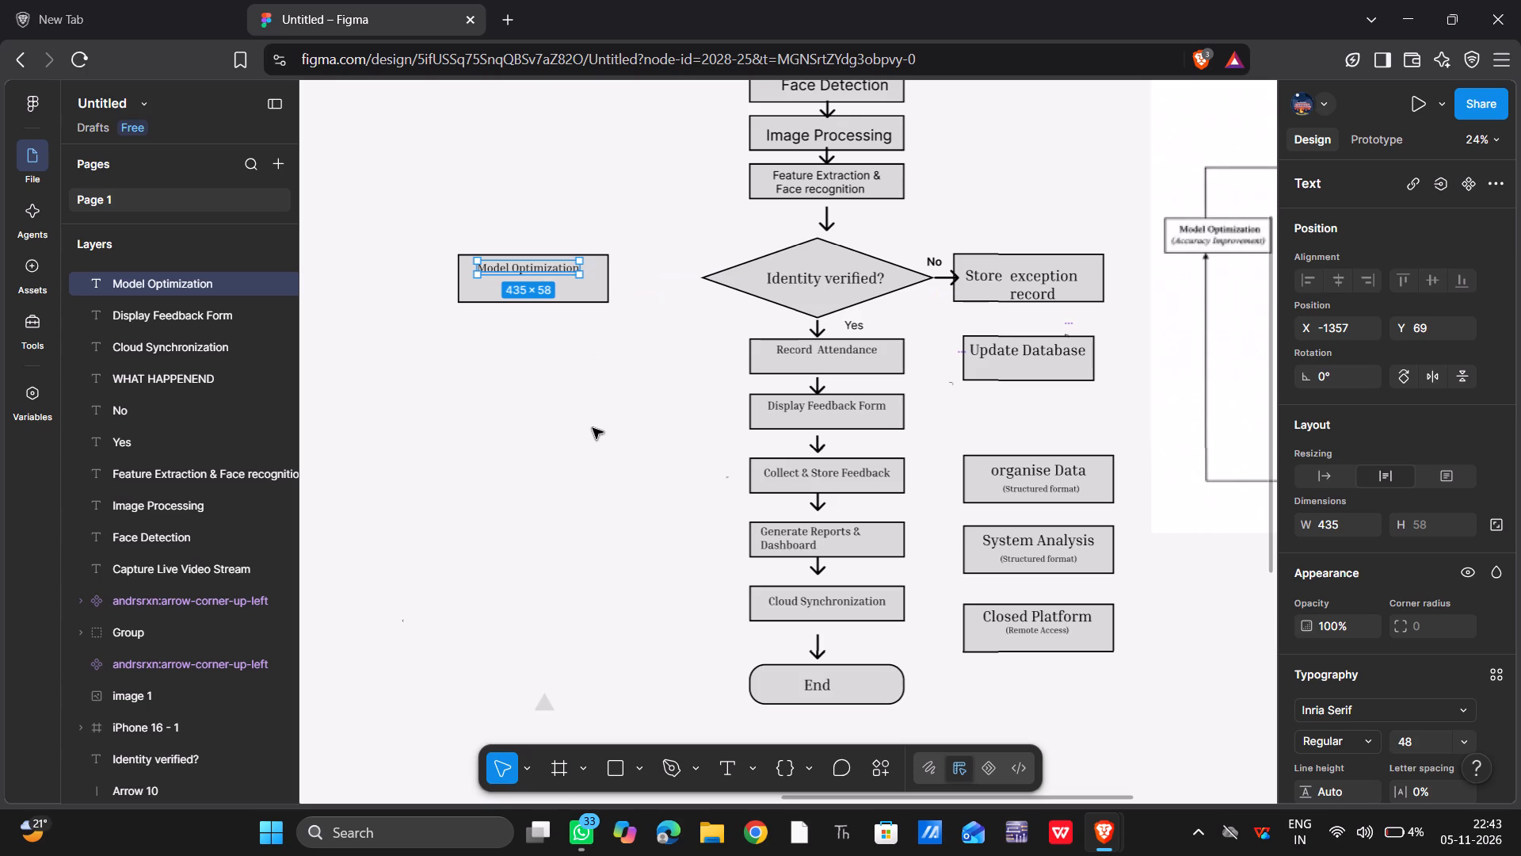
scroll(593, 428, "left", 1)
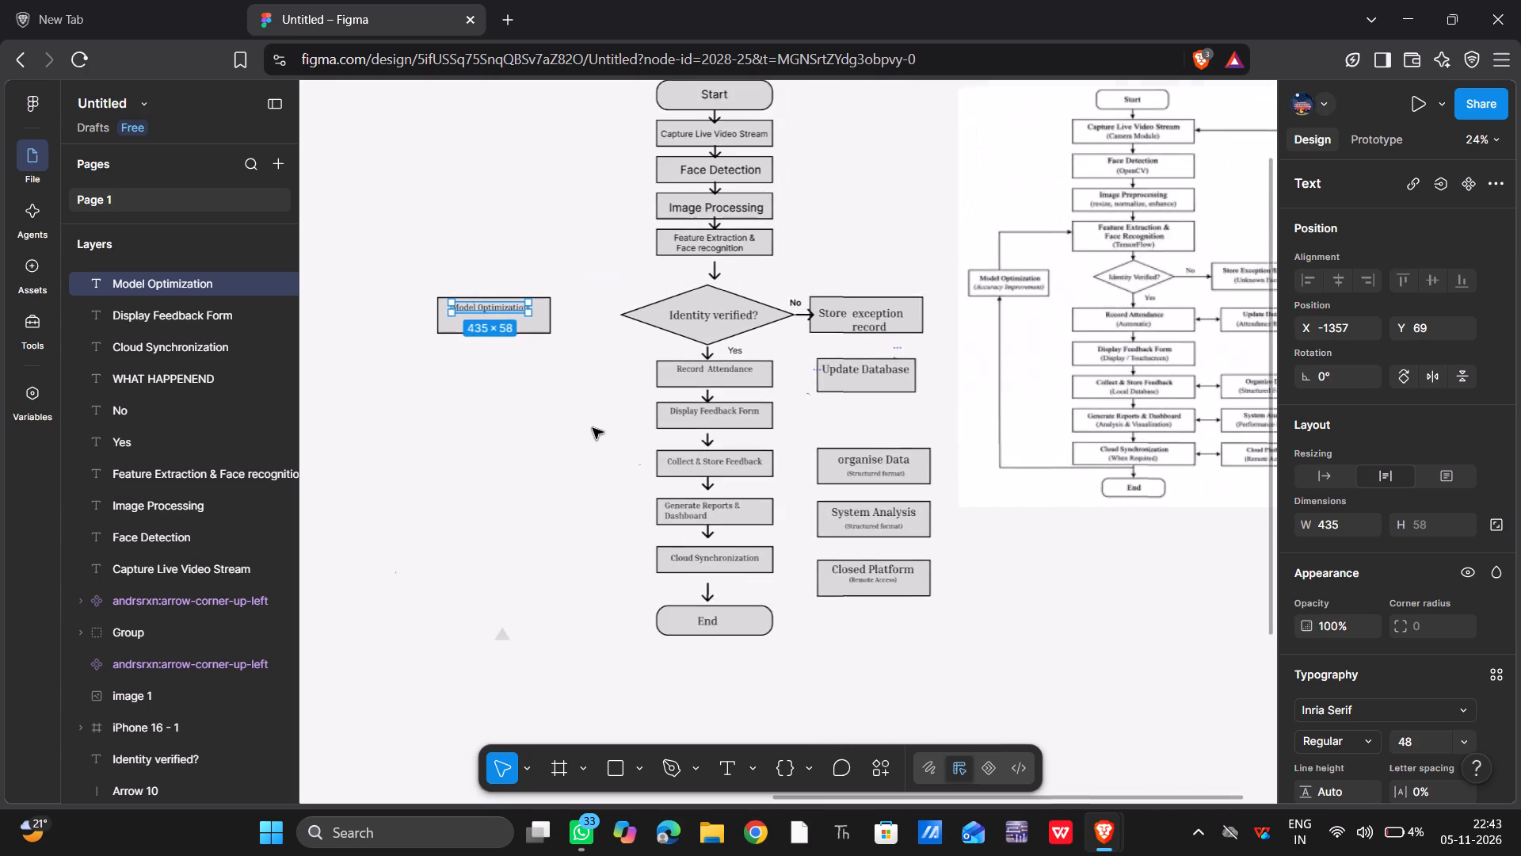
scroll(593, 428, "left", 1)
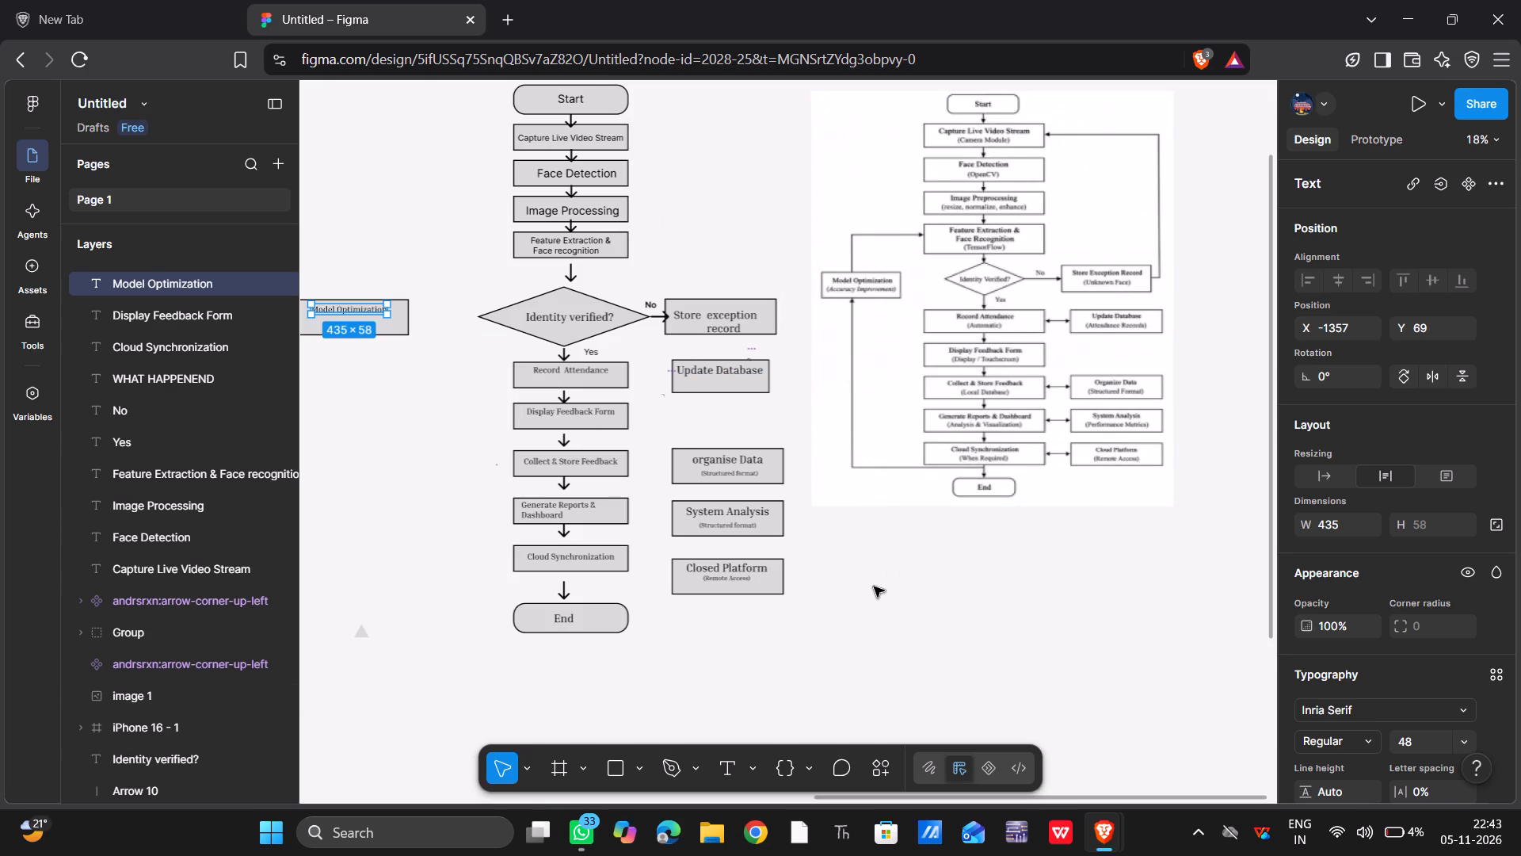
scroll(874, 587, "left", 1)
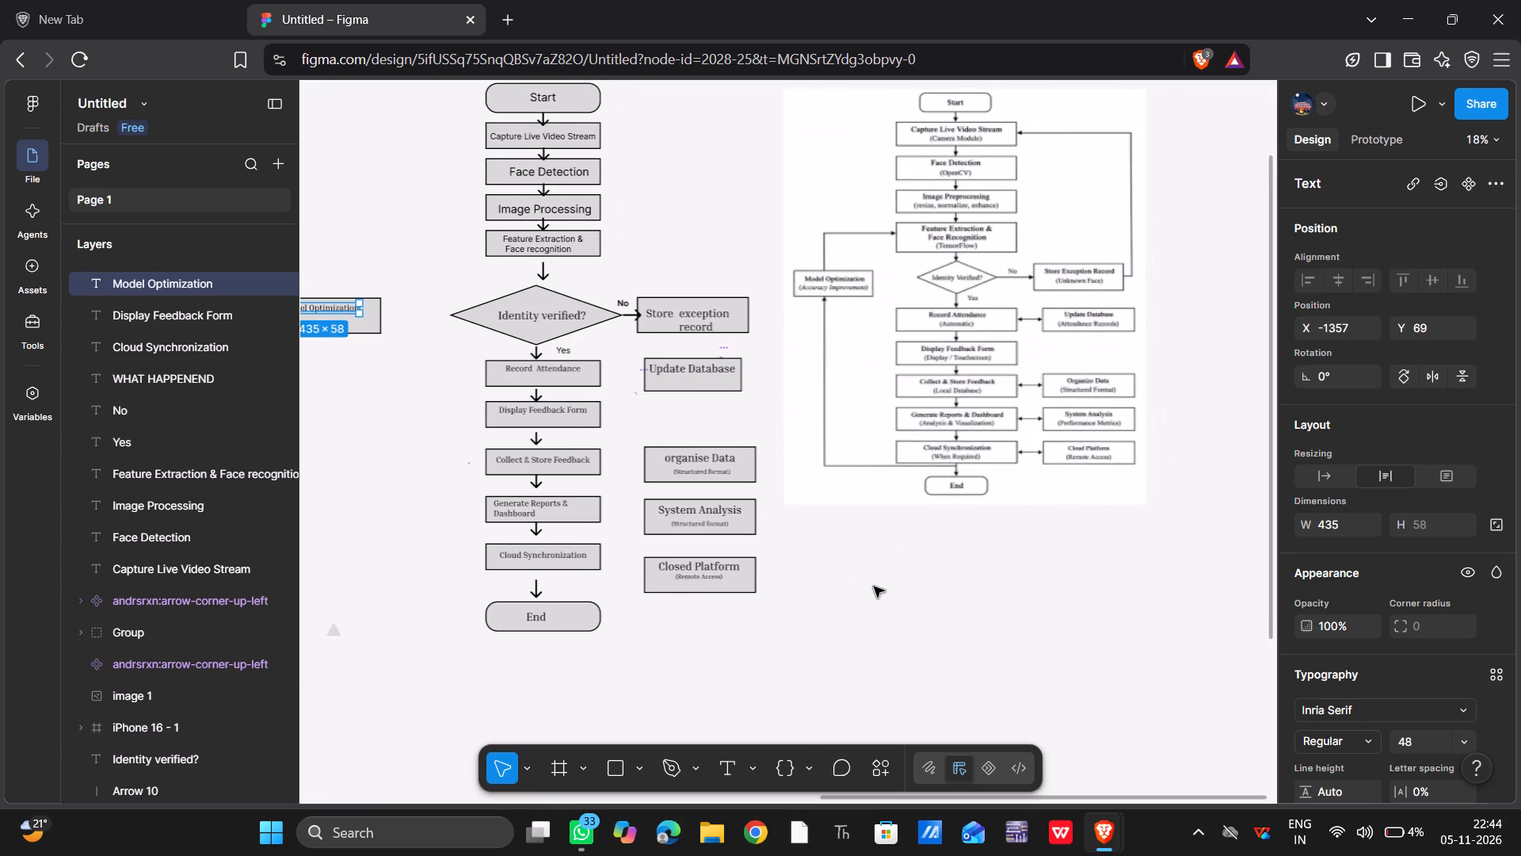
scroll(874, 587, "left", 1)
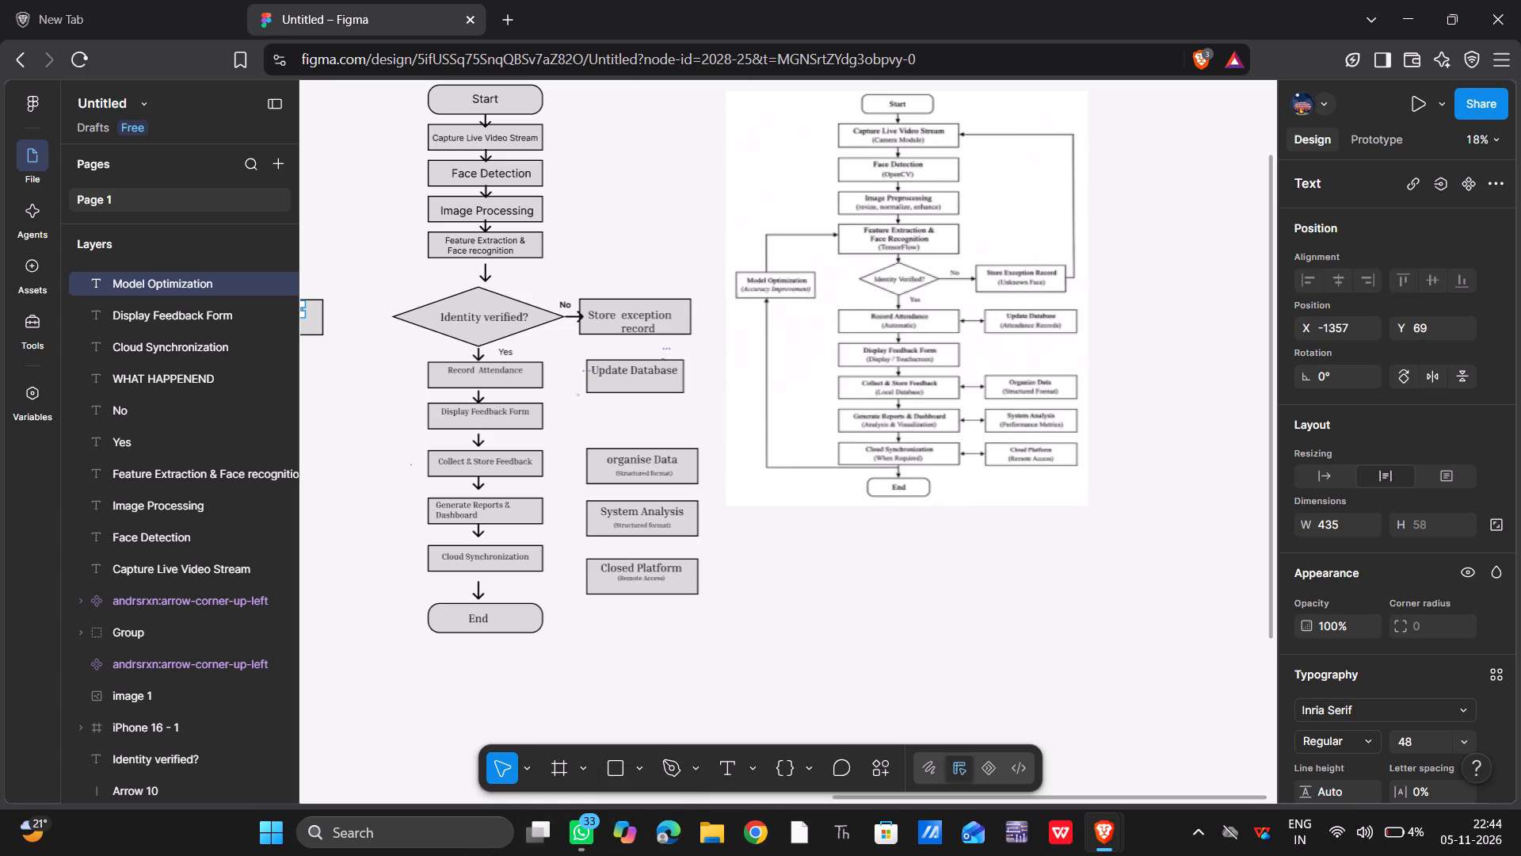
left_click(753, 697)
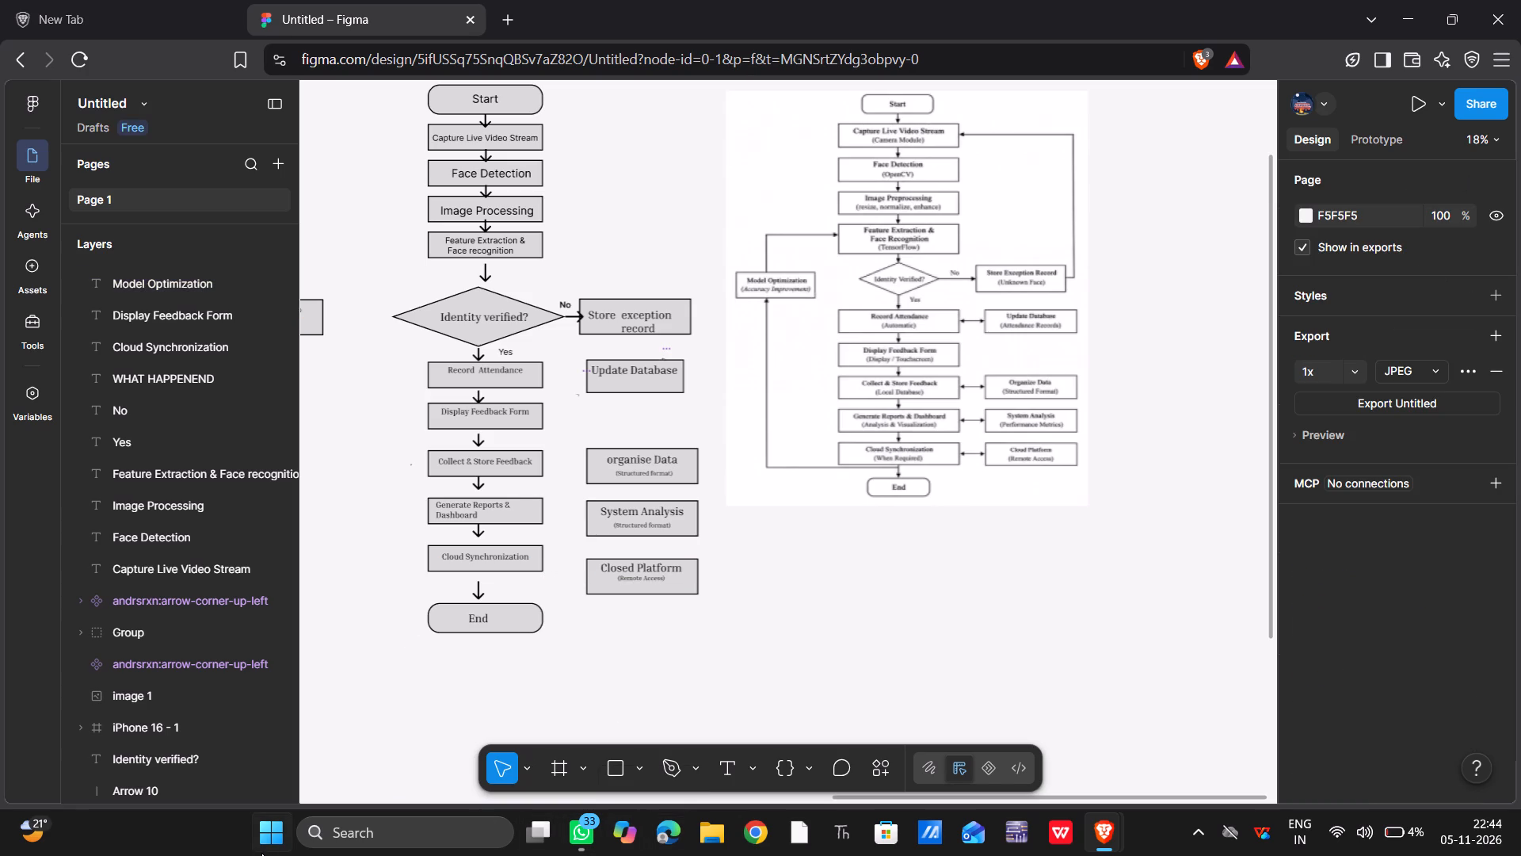
Browse the alphabetical list of applications installed in Windows.
left_click(266, 851)
scroll(552, 606, "down", 8)
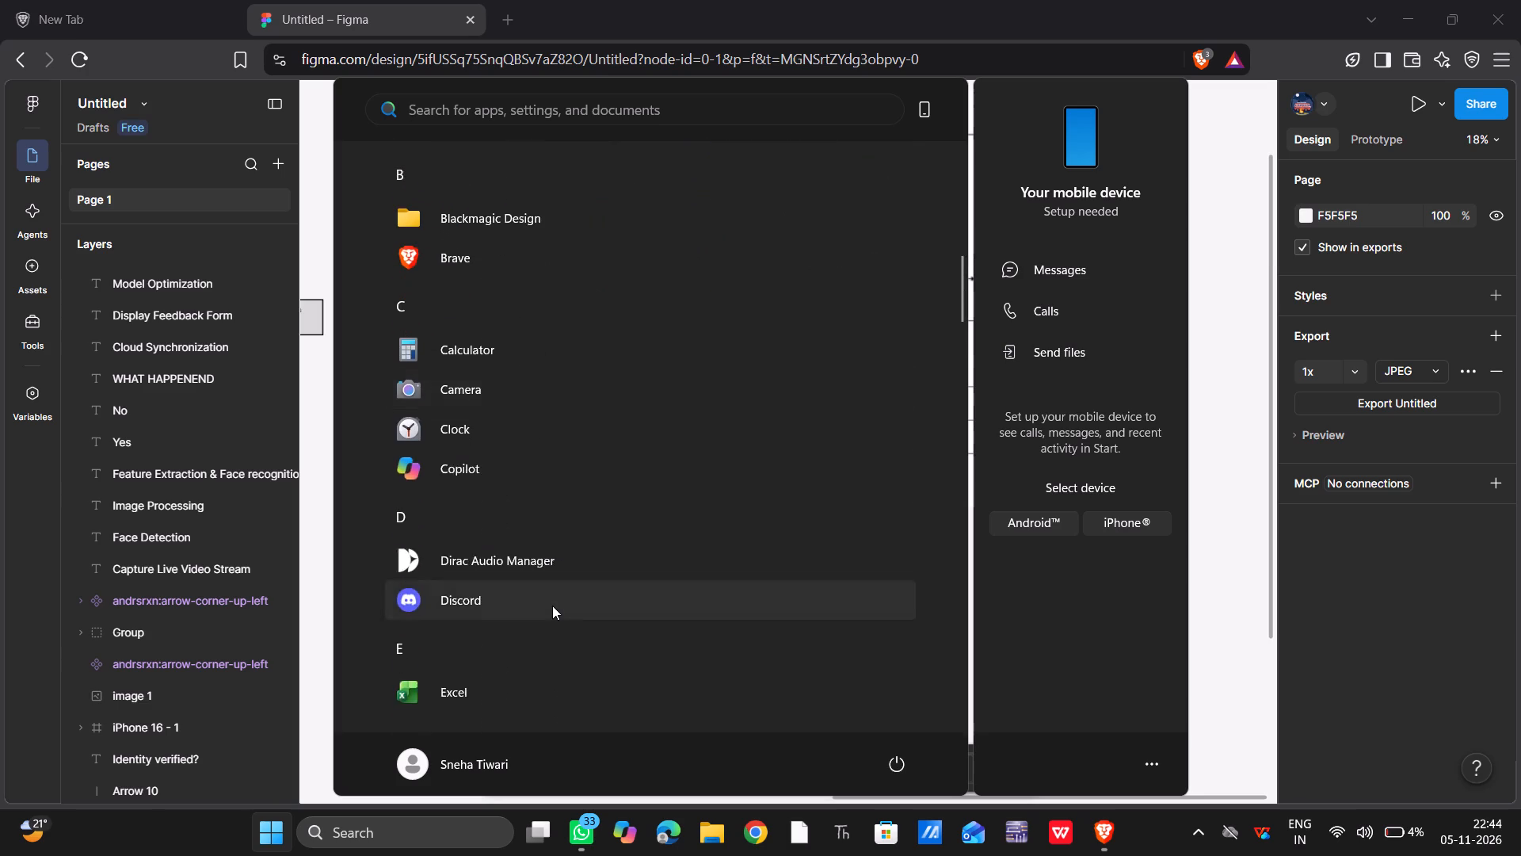
scroll(552, 606, "down", 7)
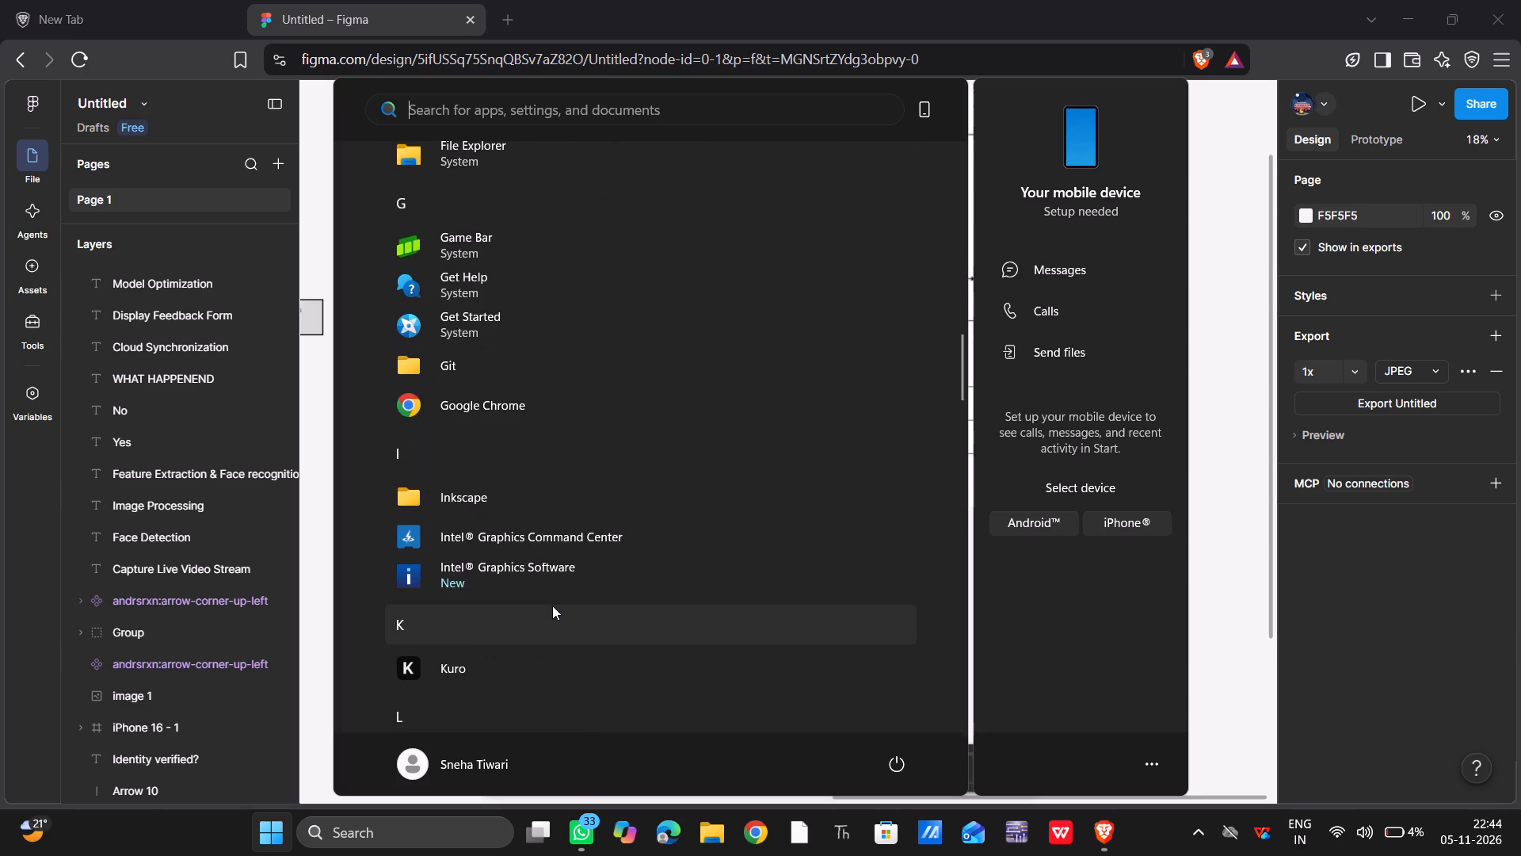
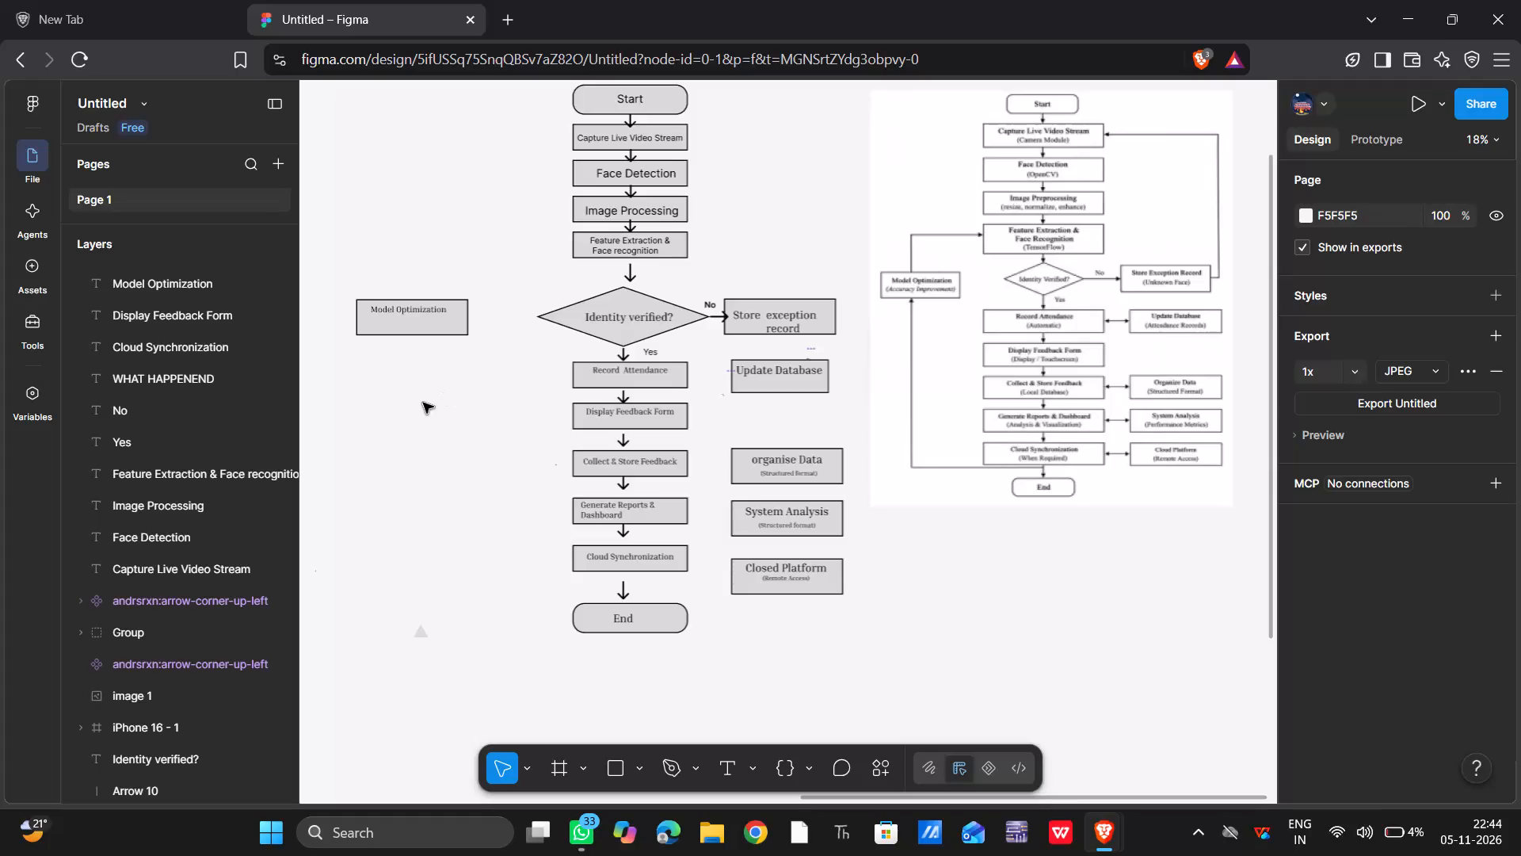
Change the fill of the rounded Start box to the page colour F5F5F5.
scroll(341, 391, "up", 1)
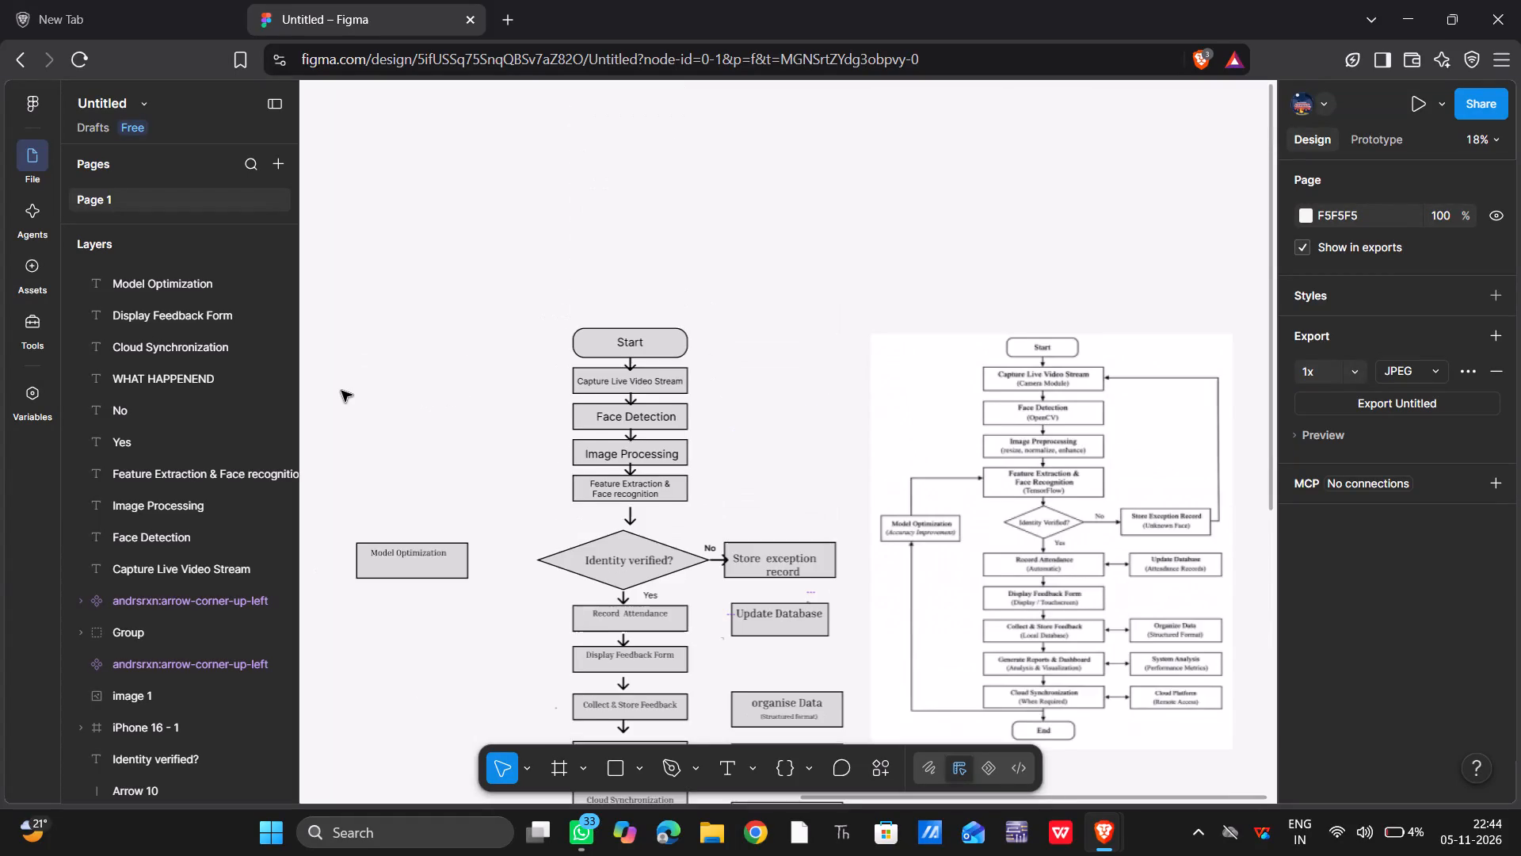
scroll(341, 391, "up", 1)
scroll(341, 391, "down", 1)
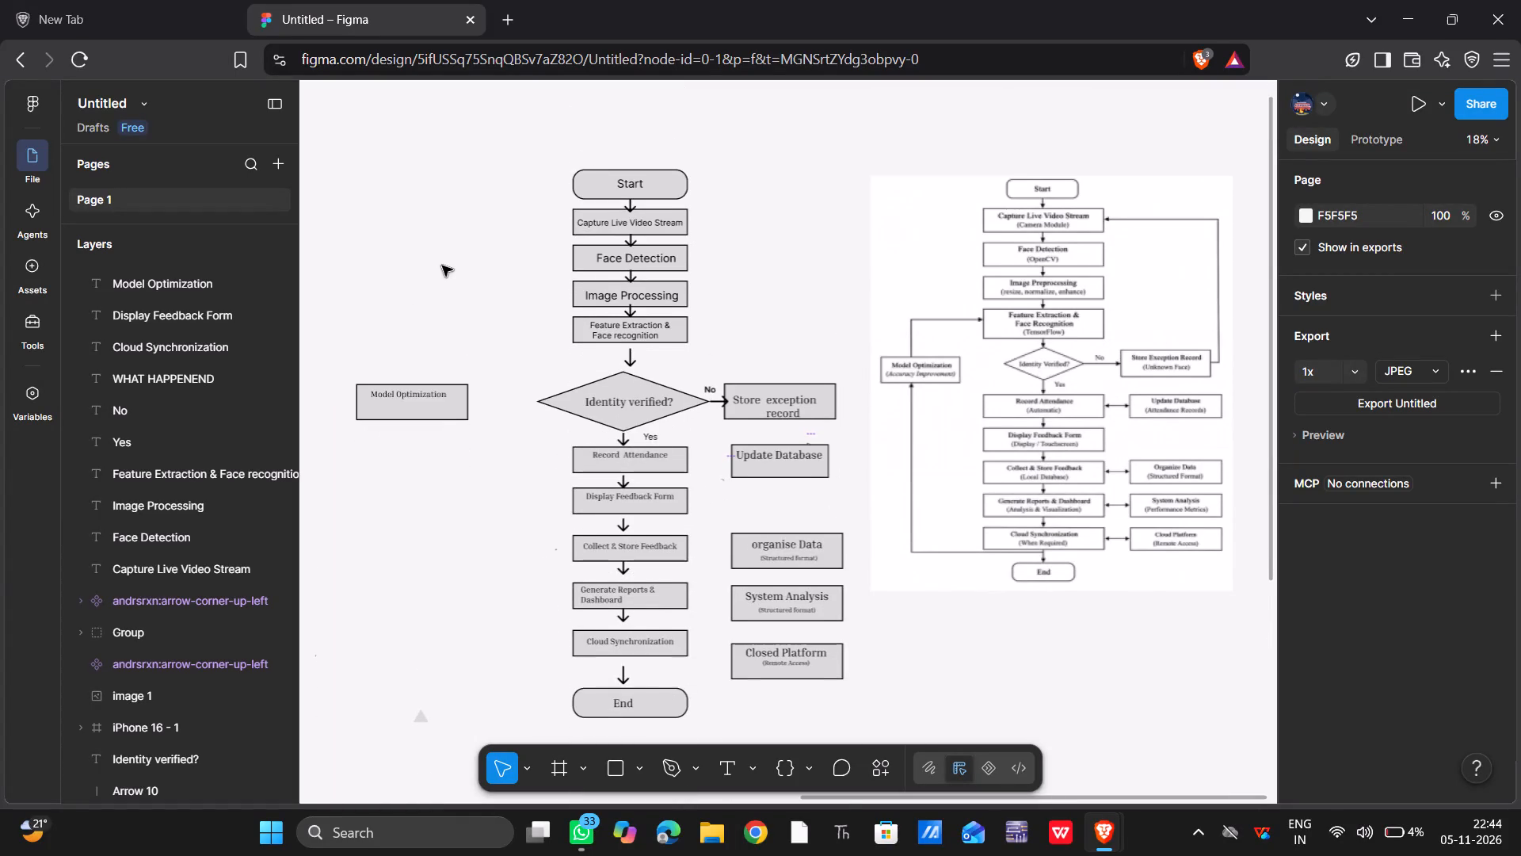
left_click(608, 182)
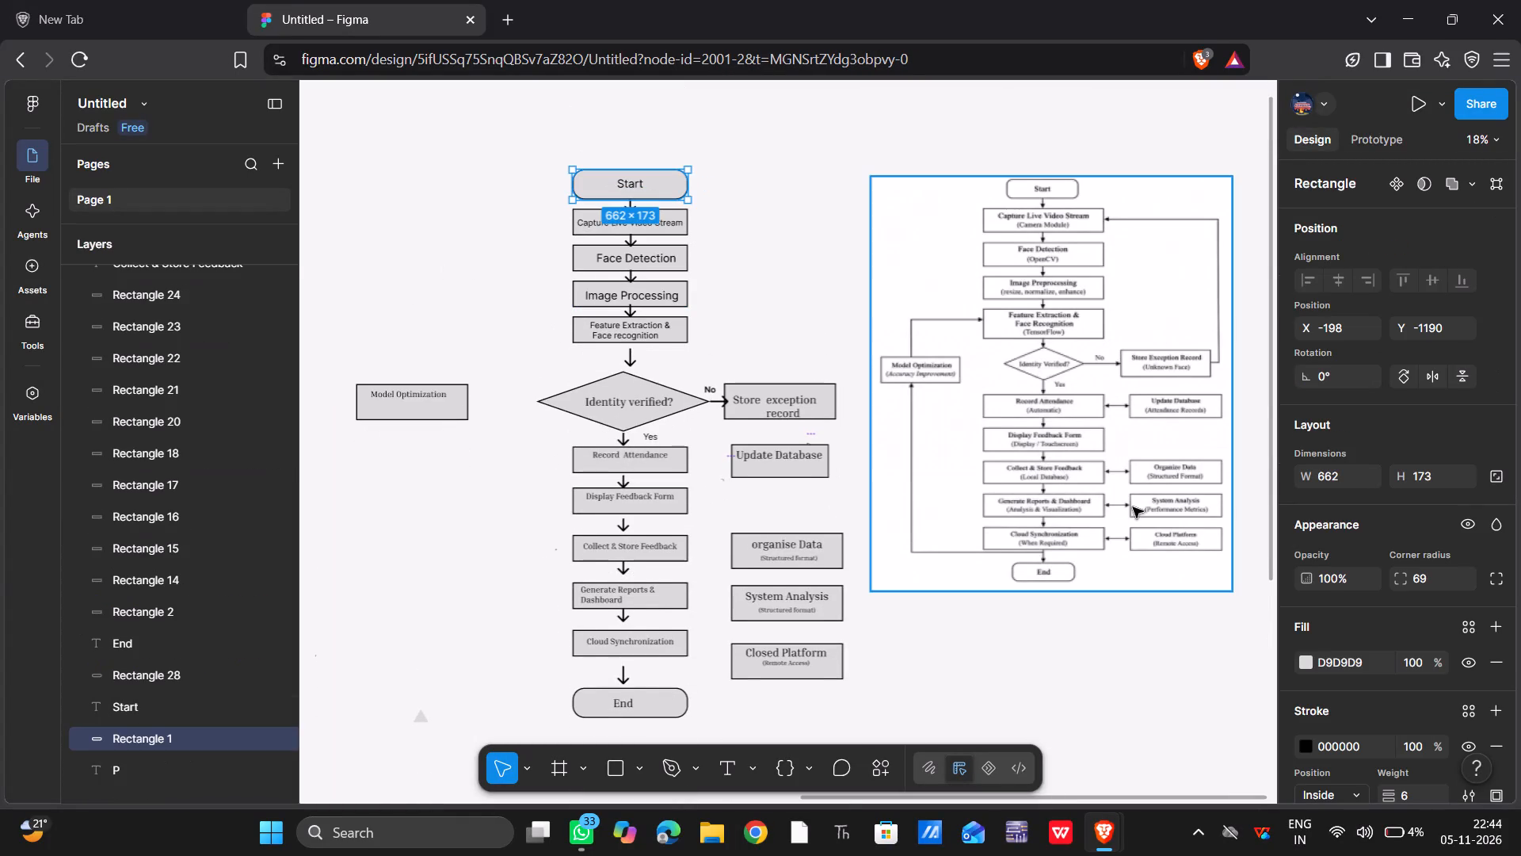
scroll(1362, 663, "down", 1)
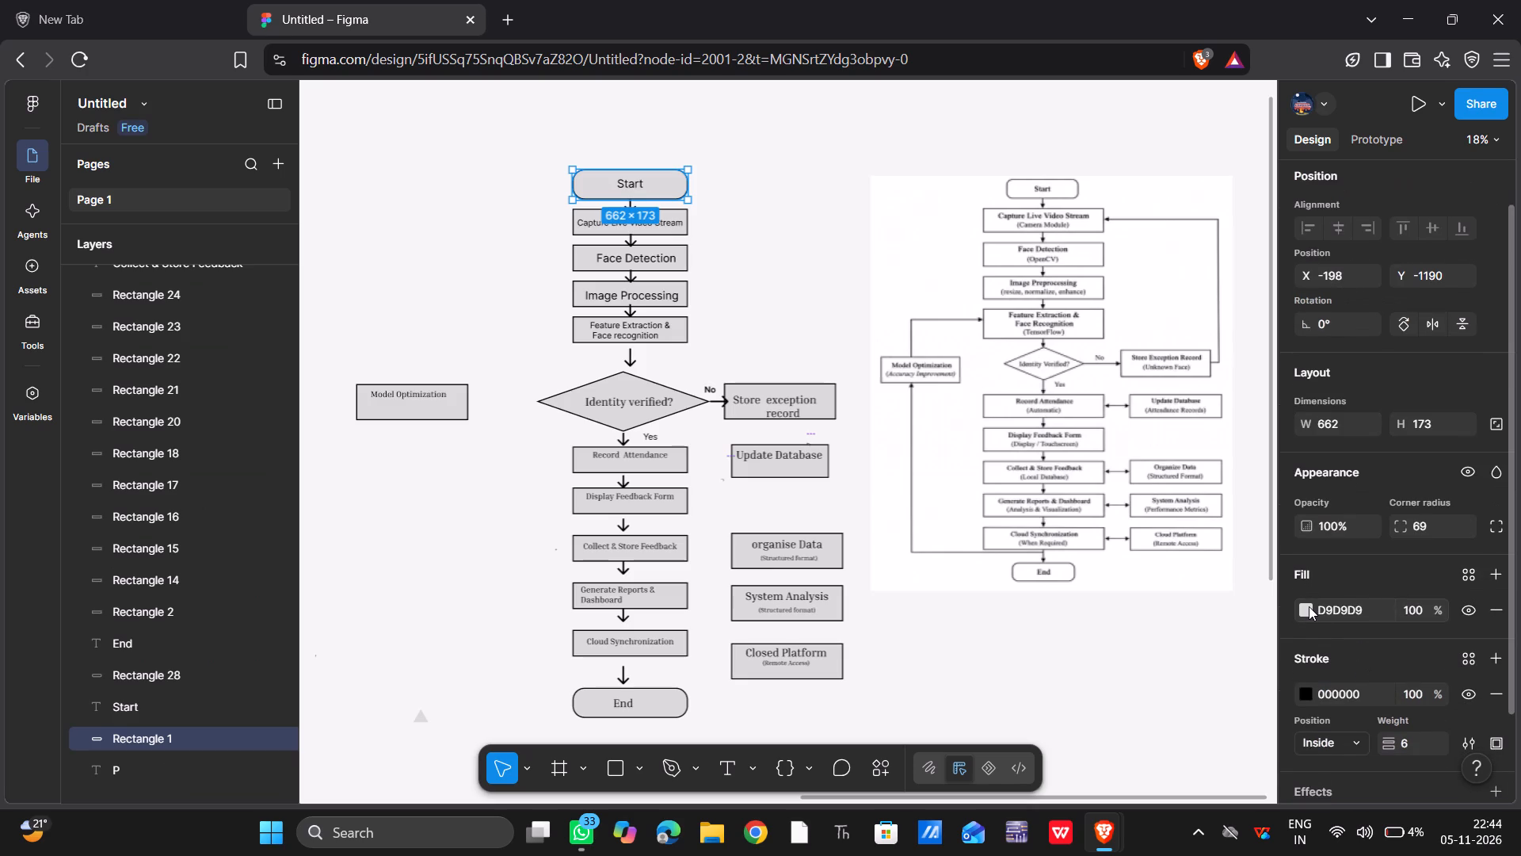
left_click(1309, 606)
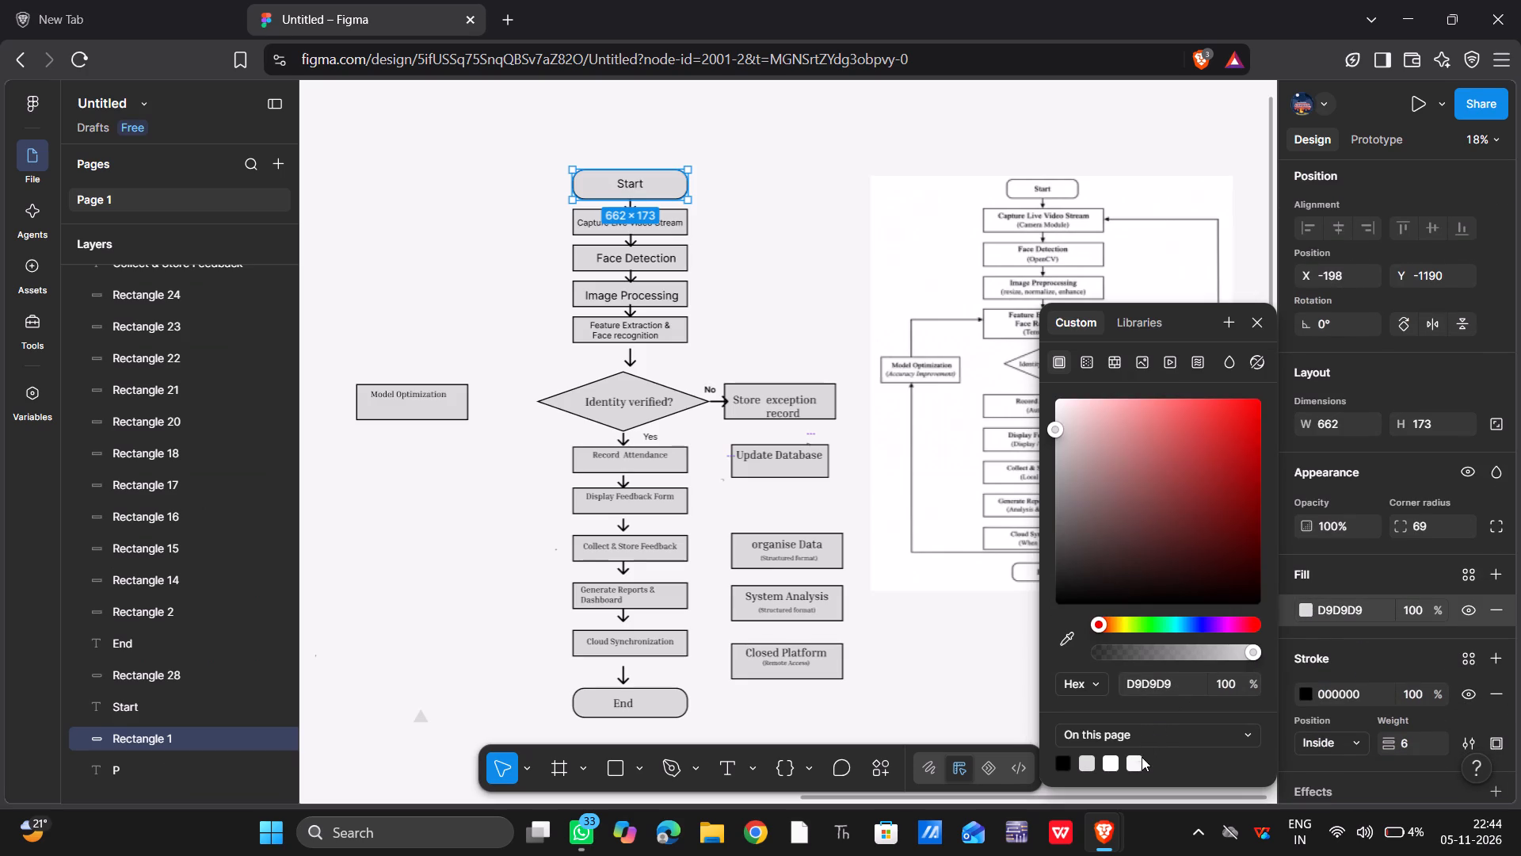
left_click(1140, 760)
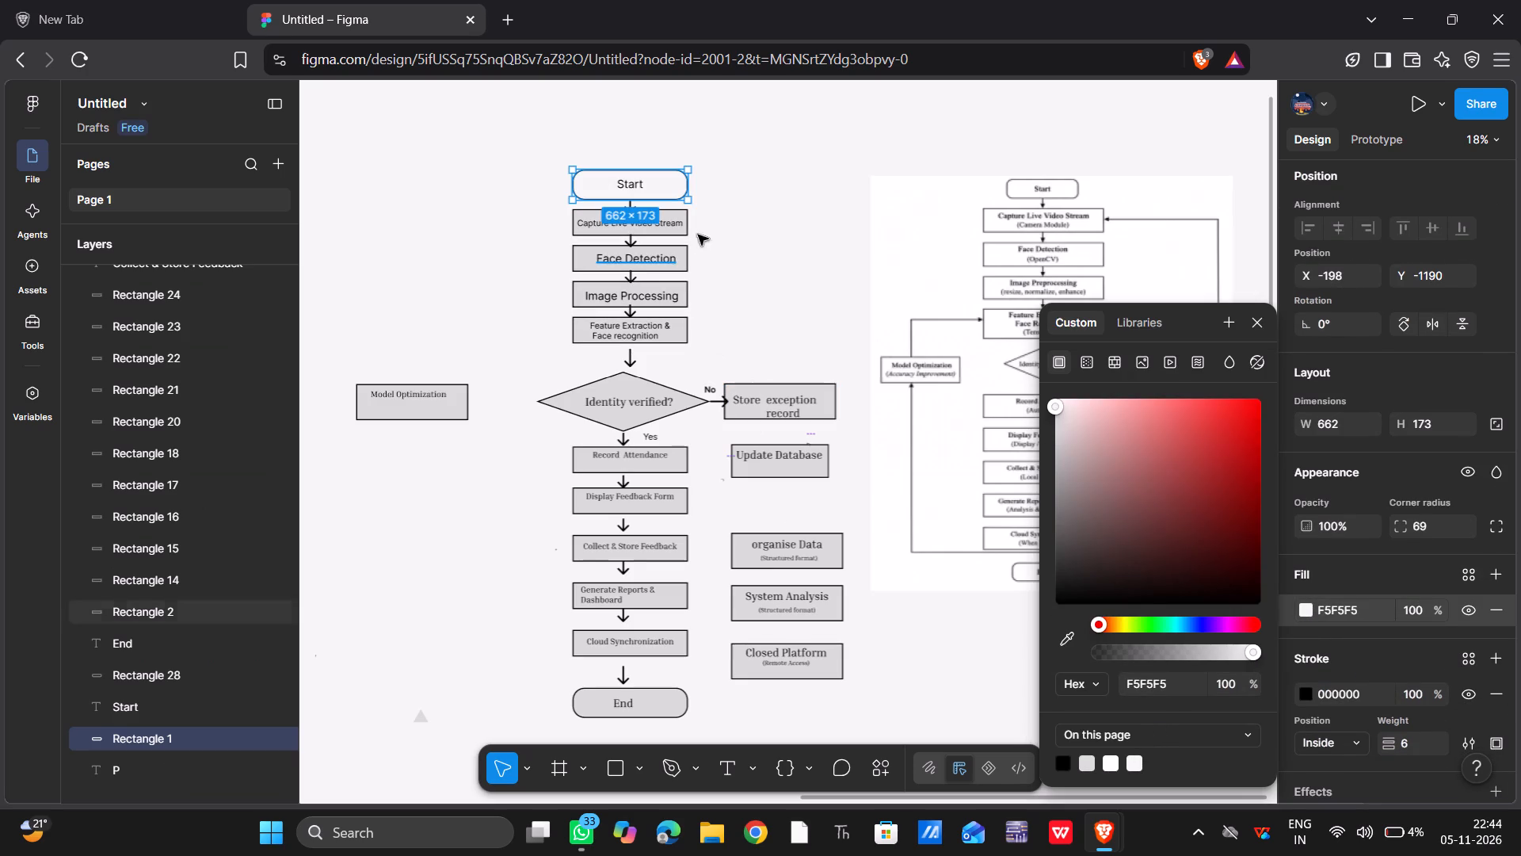
left_click(745, 246)
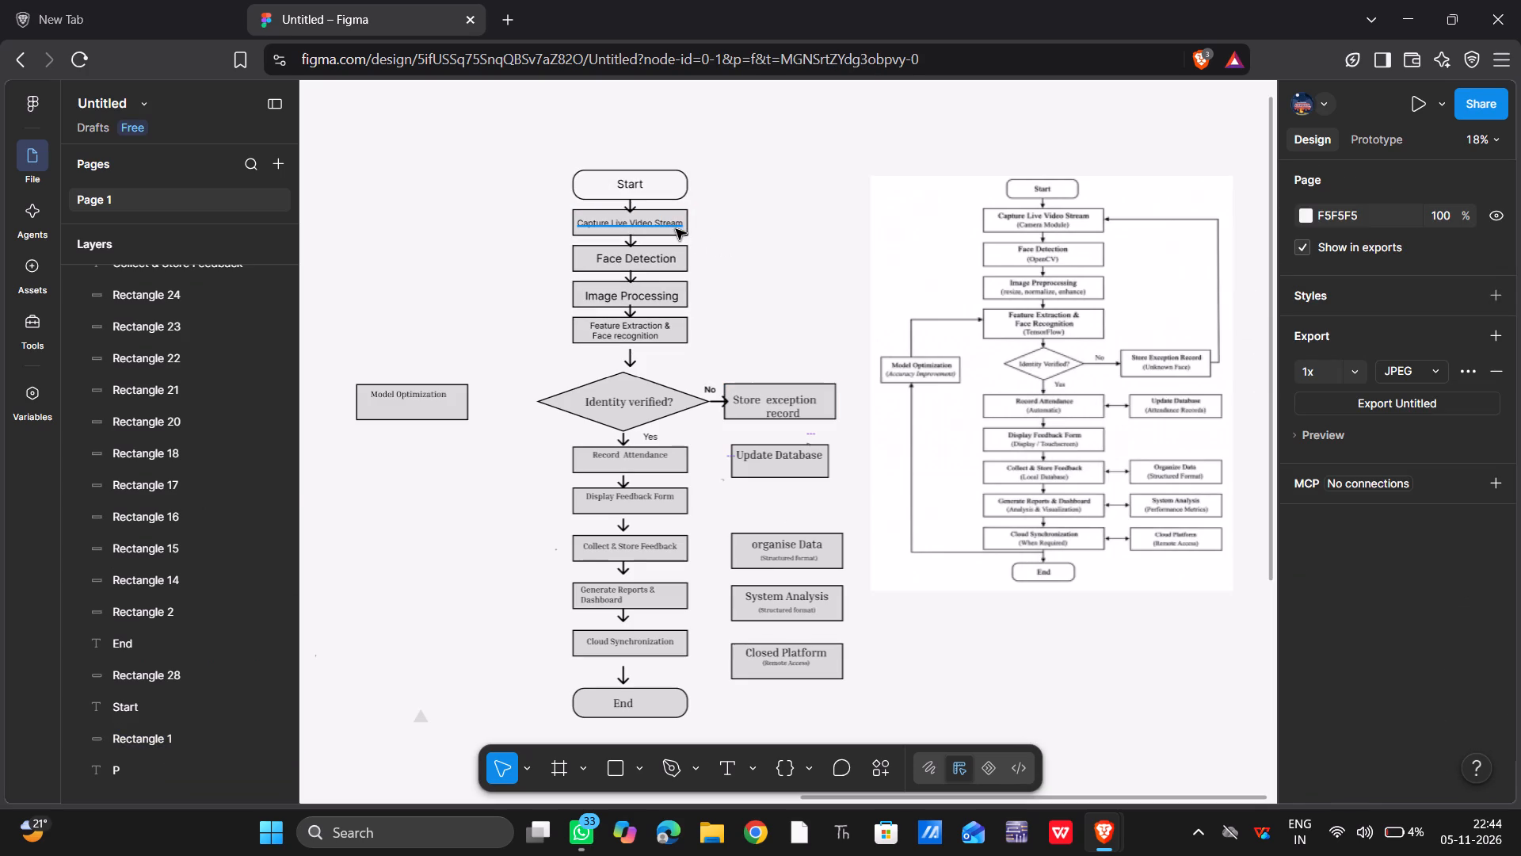
Change the fill of the Capture Live Video Stream box to F5F5F5.
left_click(674, 233)
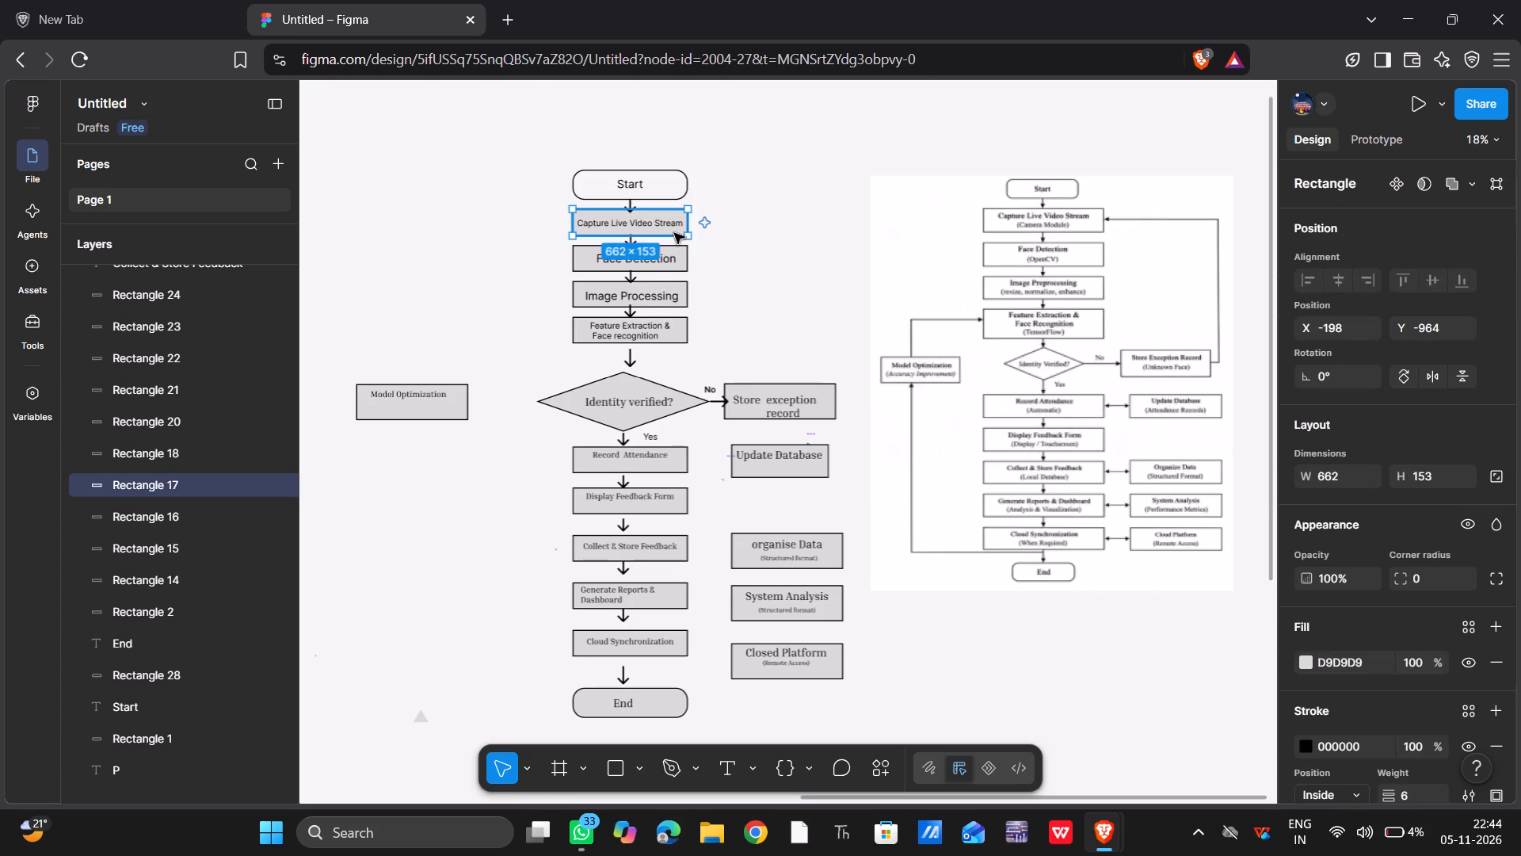
left_click(1305, 662)
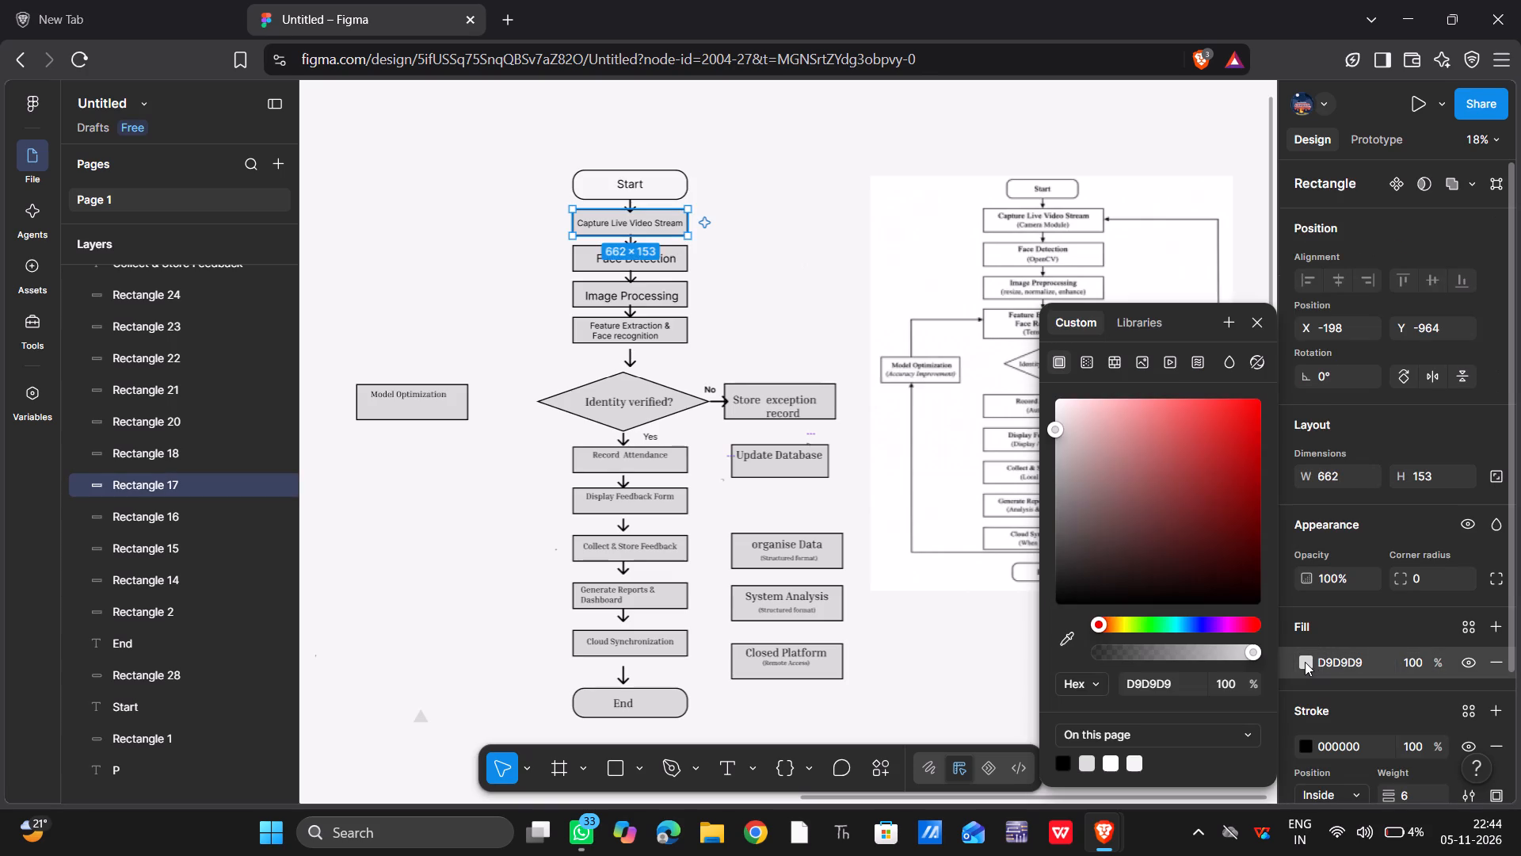
left_click(1144, 763)
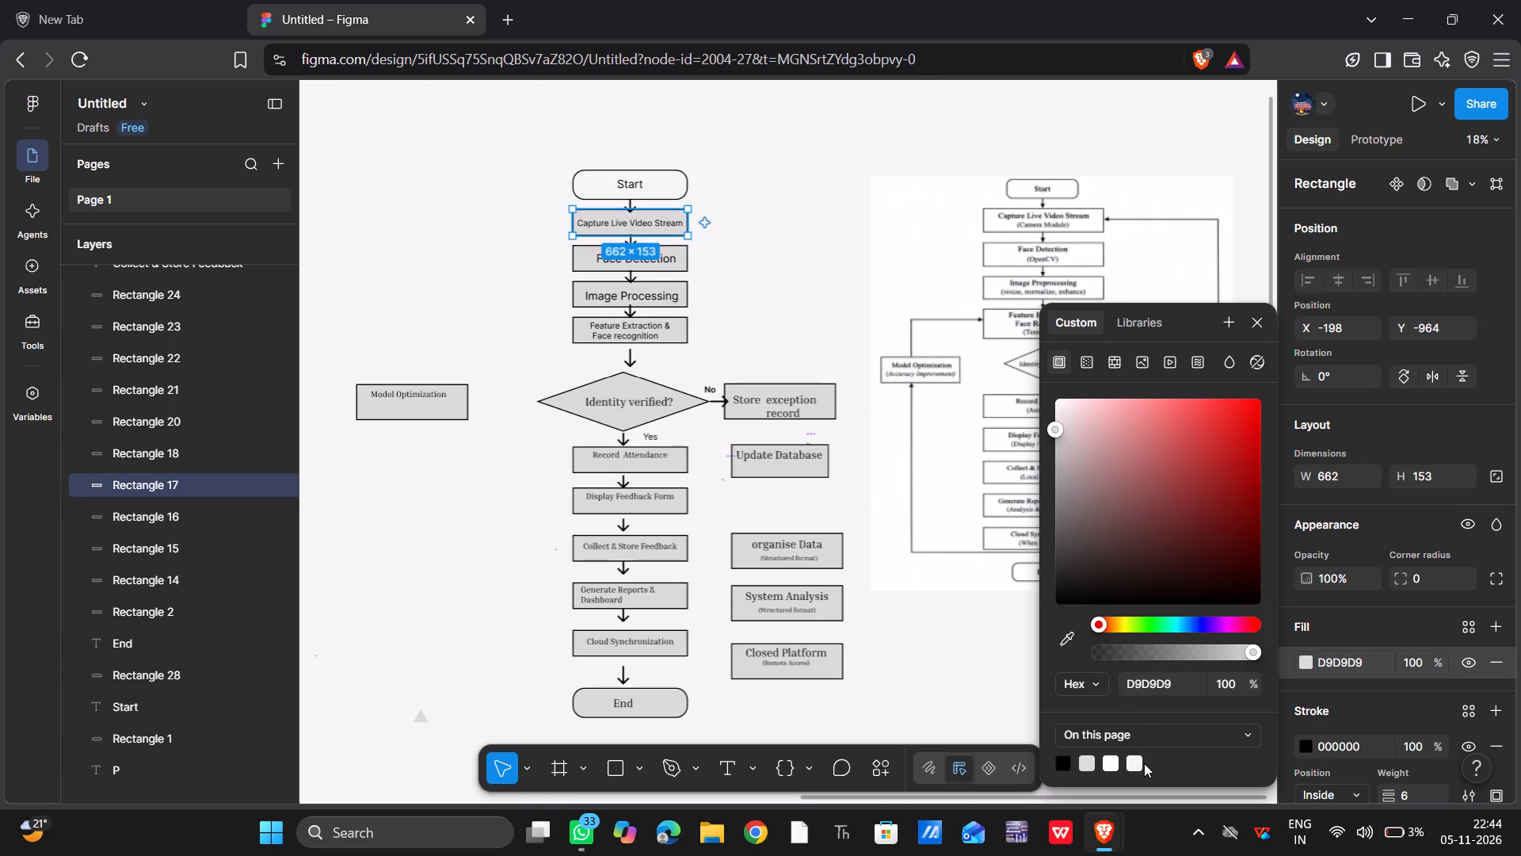
left_click(1134, 766)
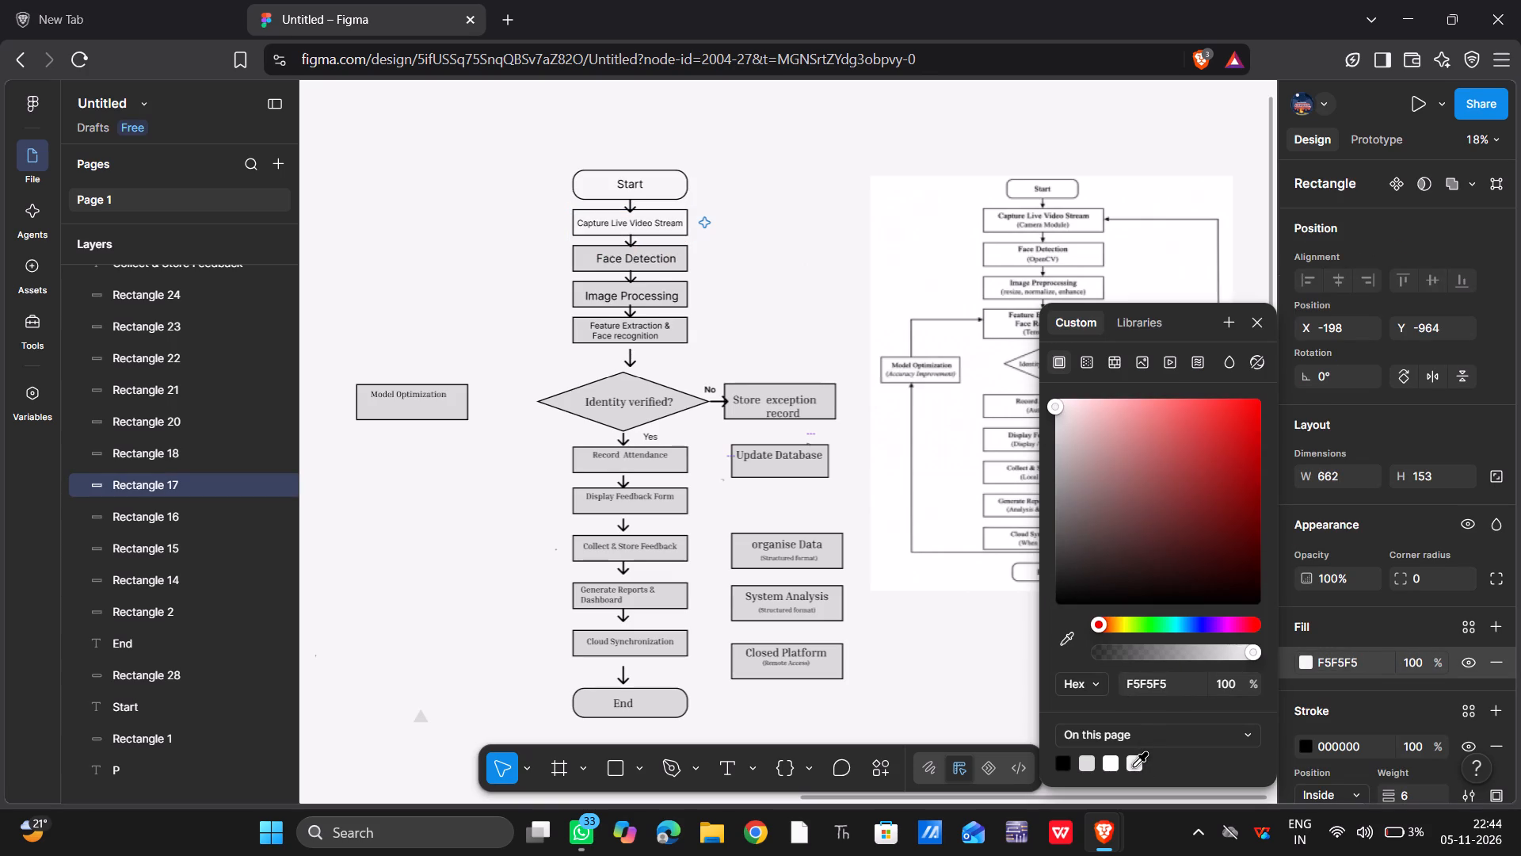
left_click(747, 262)
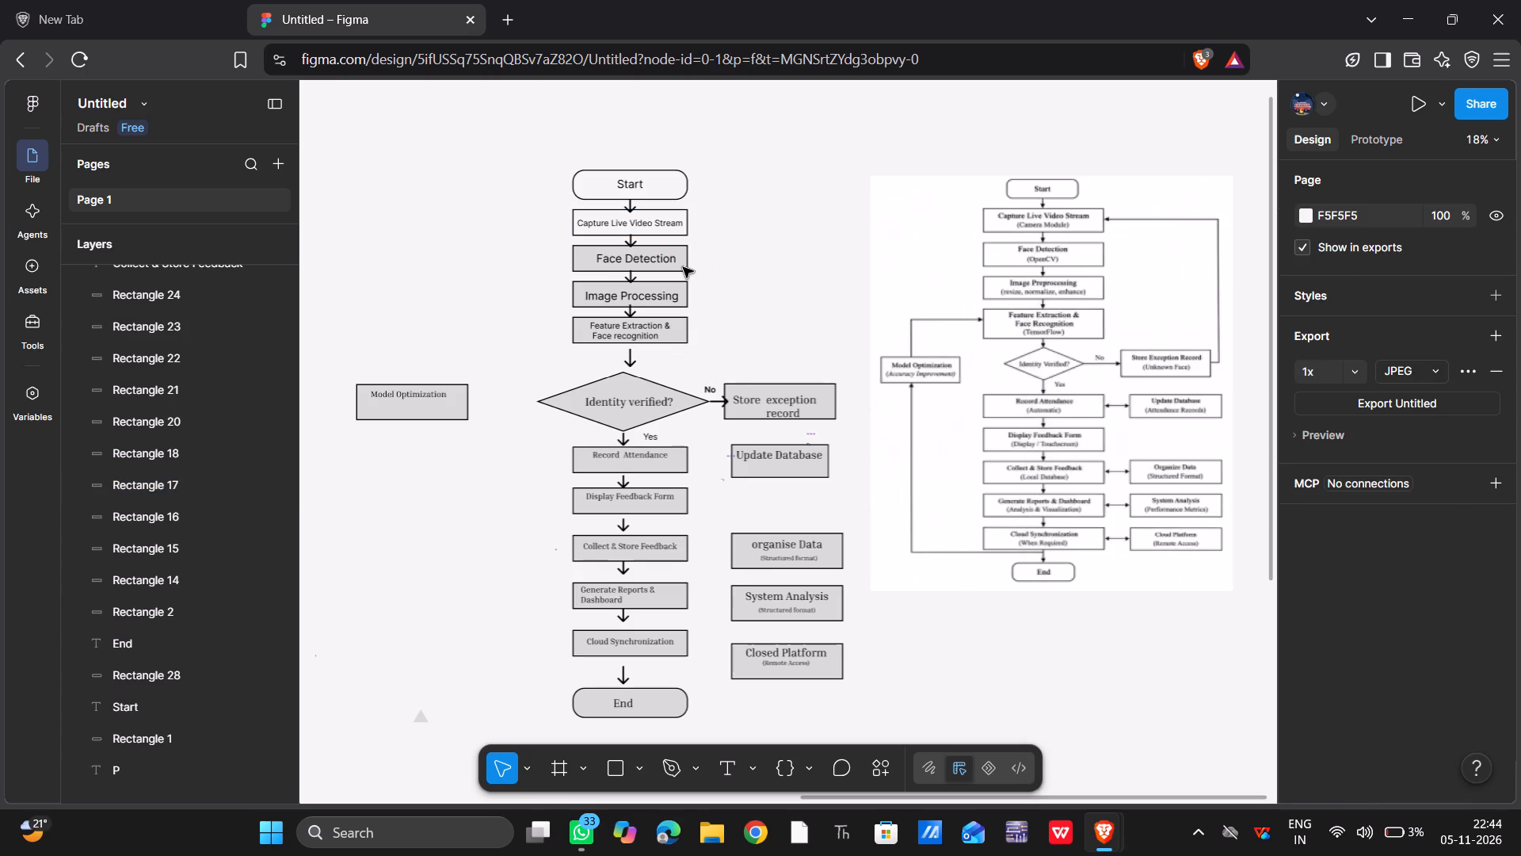
Fill the Face Detection box with F5F5F5 by sampling that colour with the eyedropper.
left_click(679, 267)
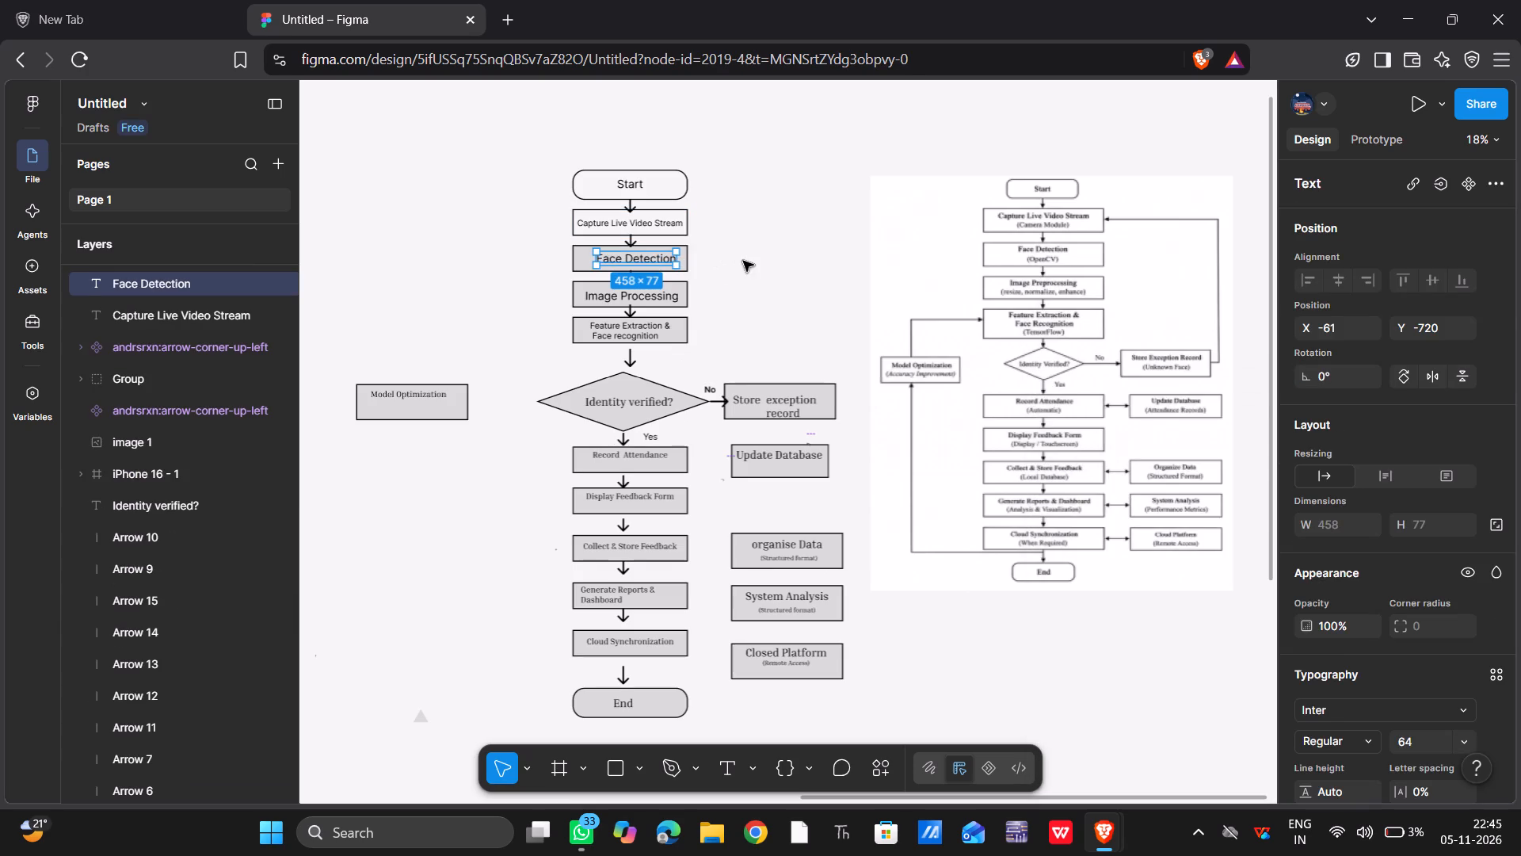
left_click(743, 261)
left_click(681, 266)
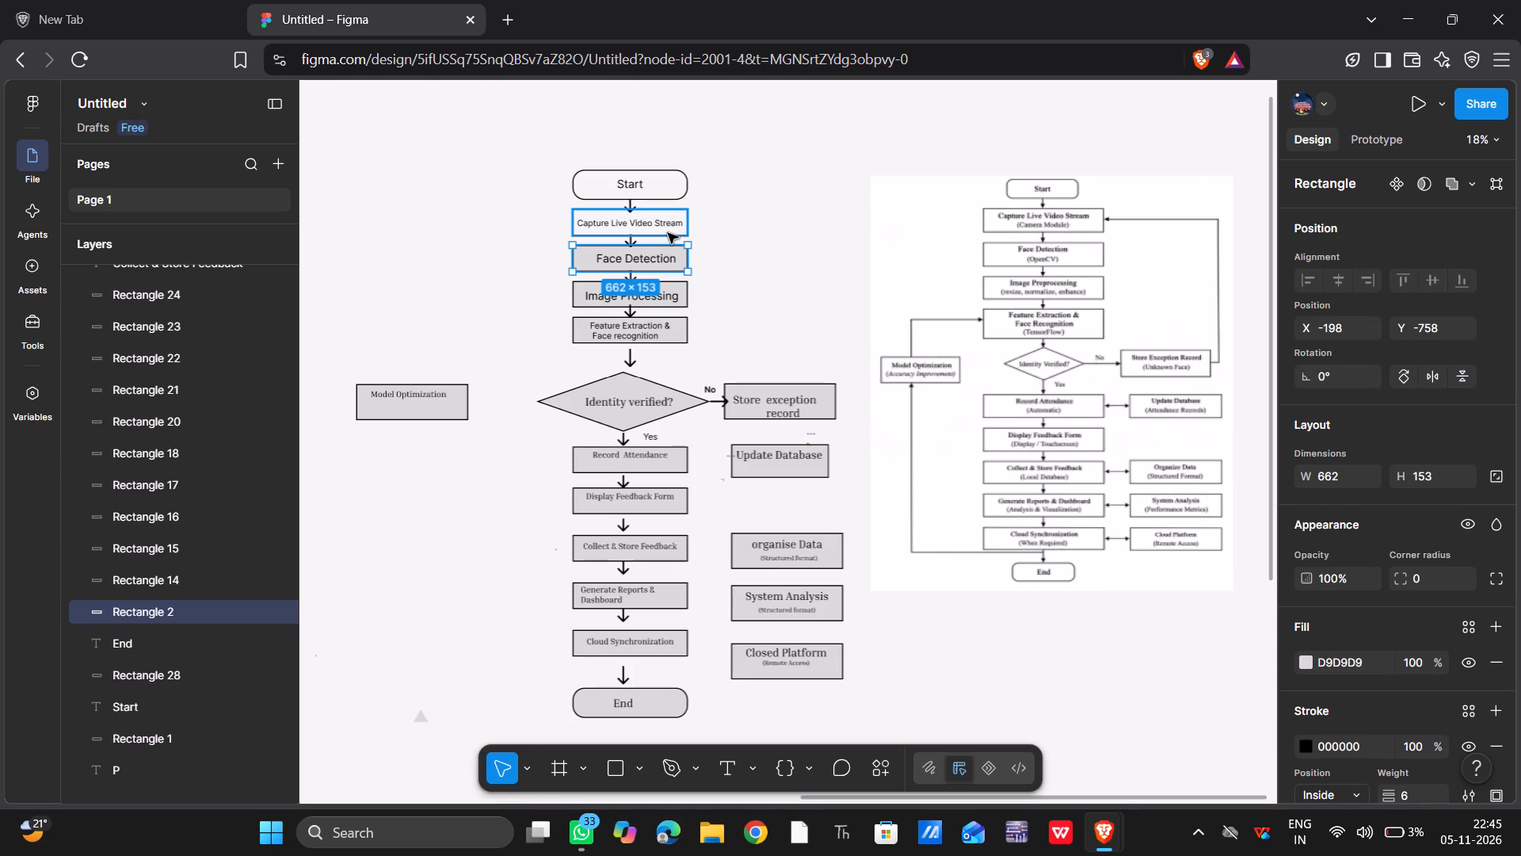
key("i")
key("i")
key("i")
key("i")
key("i")
key("i")
key("i")
key("i")
key("i")
key("i")
key("i")
key("i")
key("i")
key("i")
key("i")
key("i")
key("i")
key("i")
key("i")
key("i")
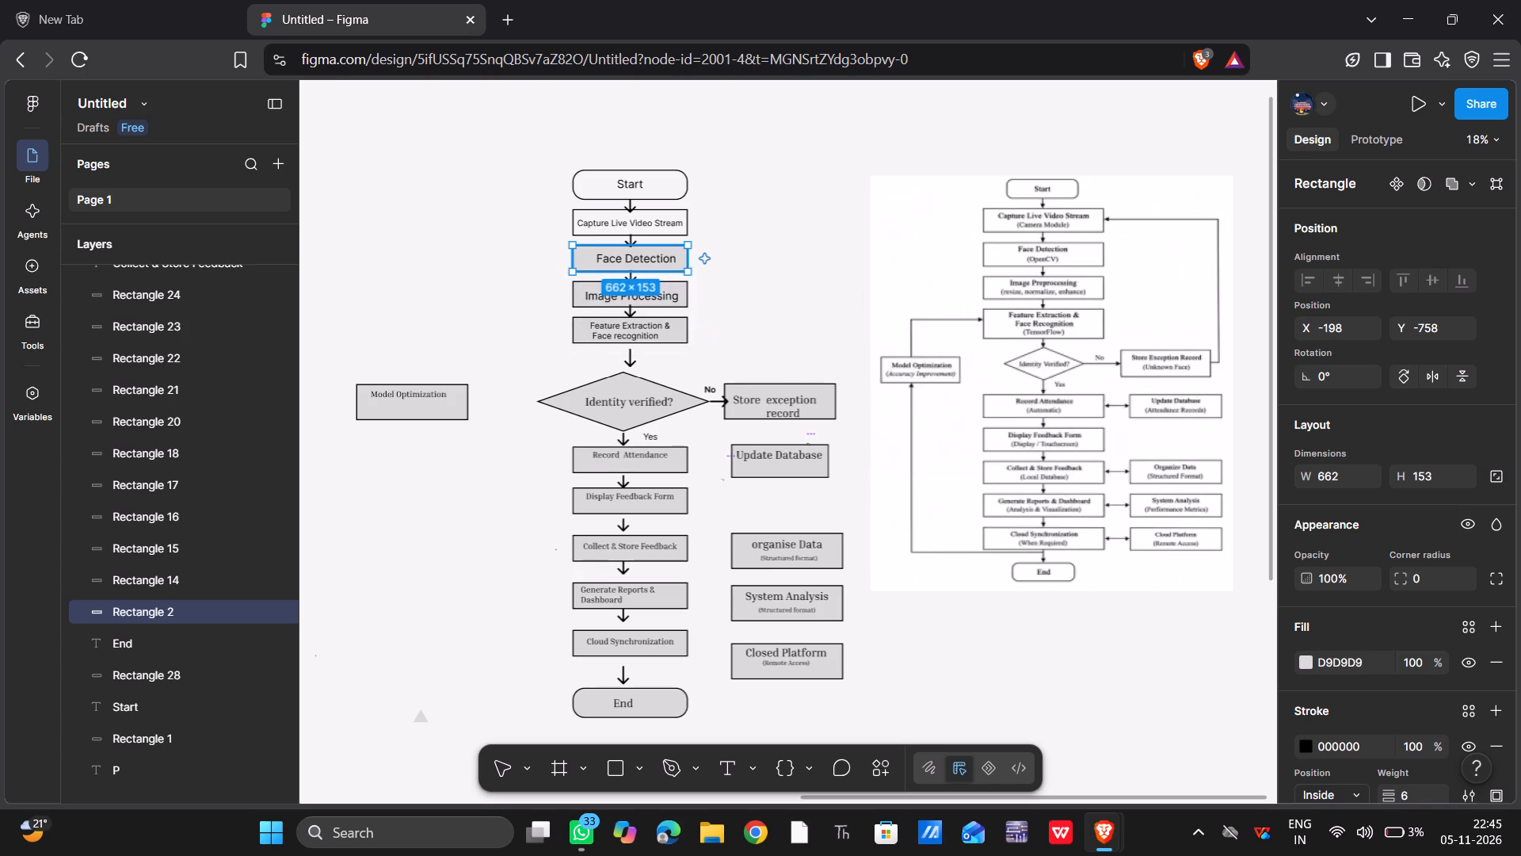
key("Return")
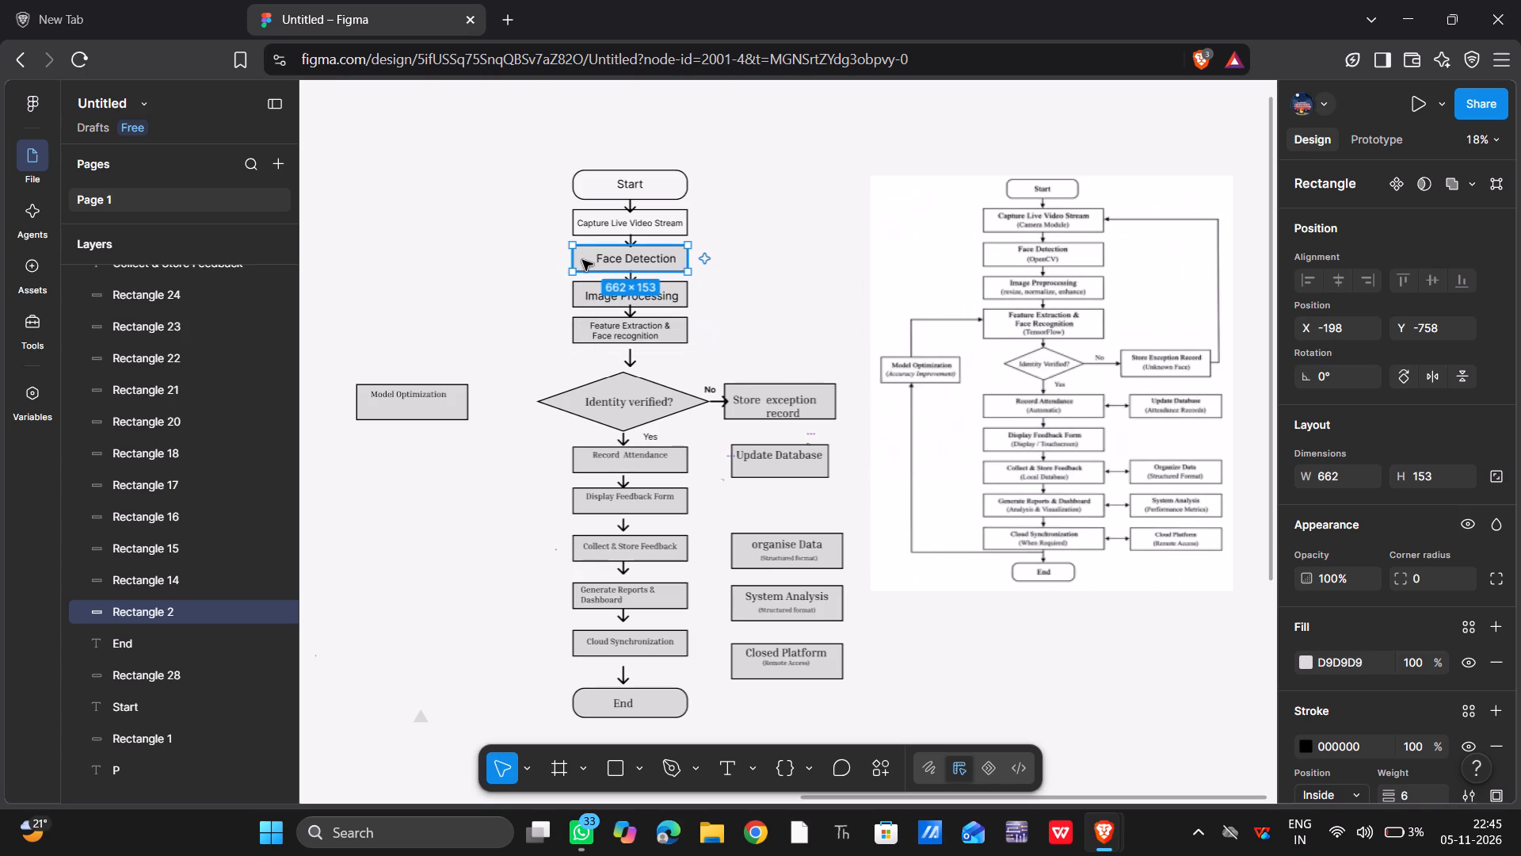
left_click(584, 255)
left_click(606, 239)
left_click_drag(681, 216, 676, 269)
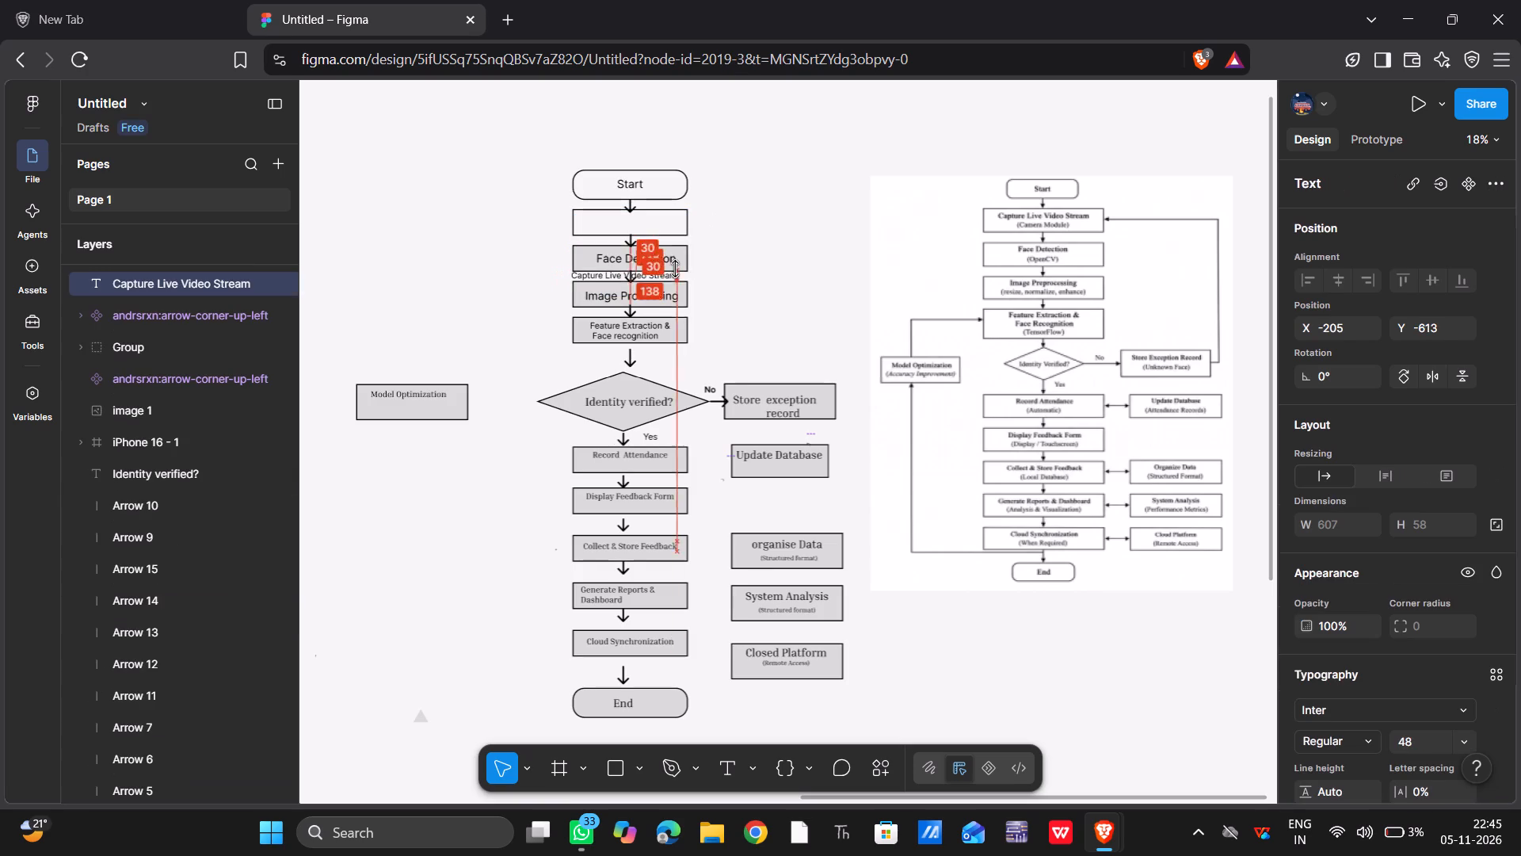
key("i")
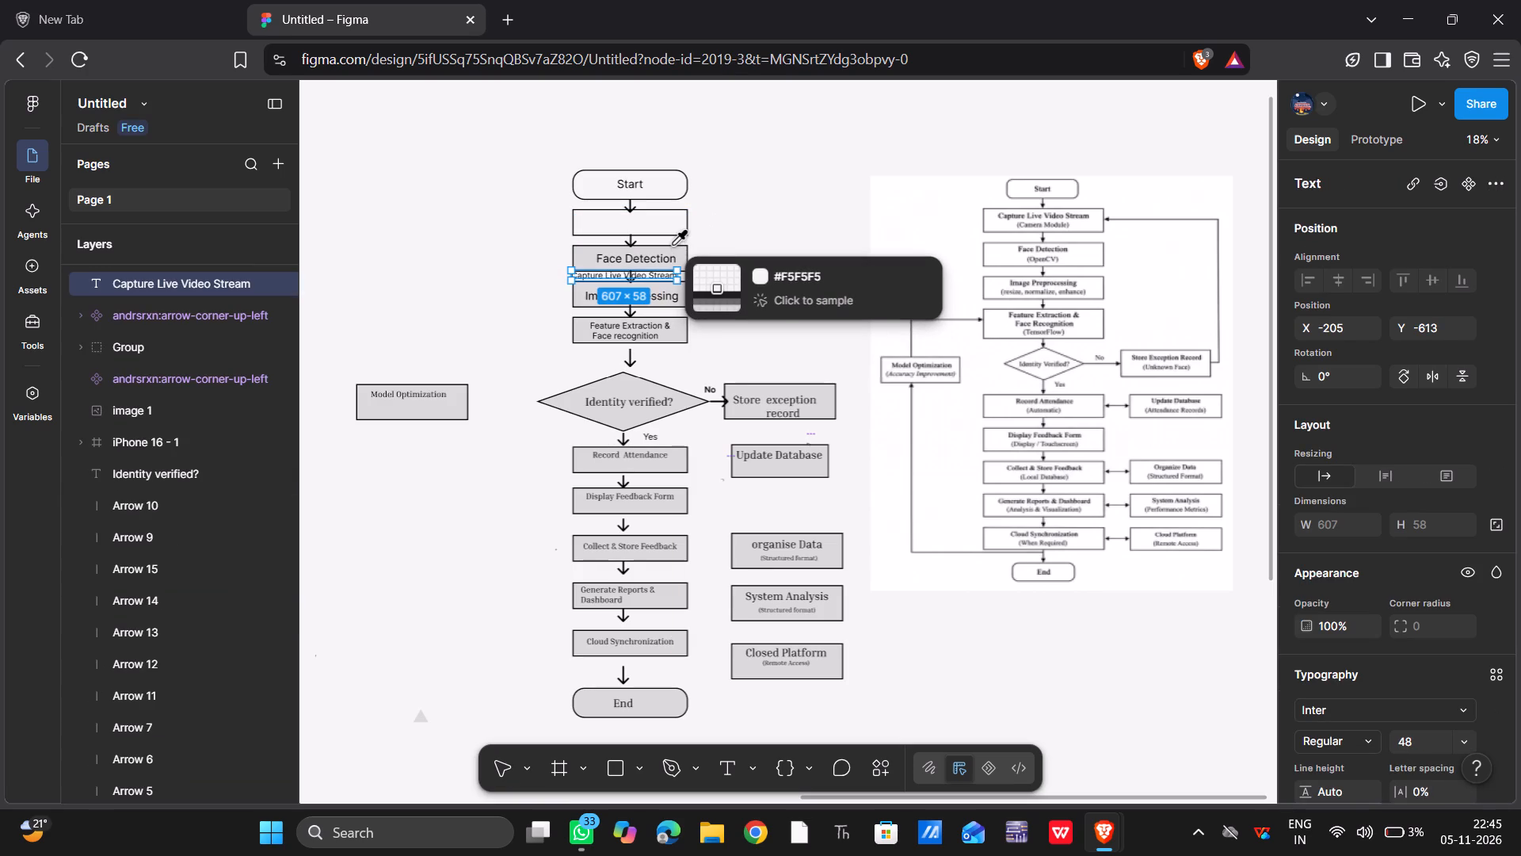
key("ctrl+z")
left_click(673, 245)
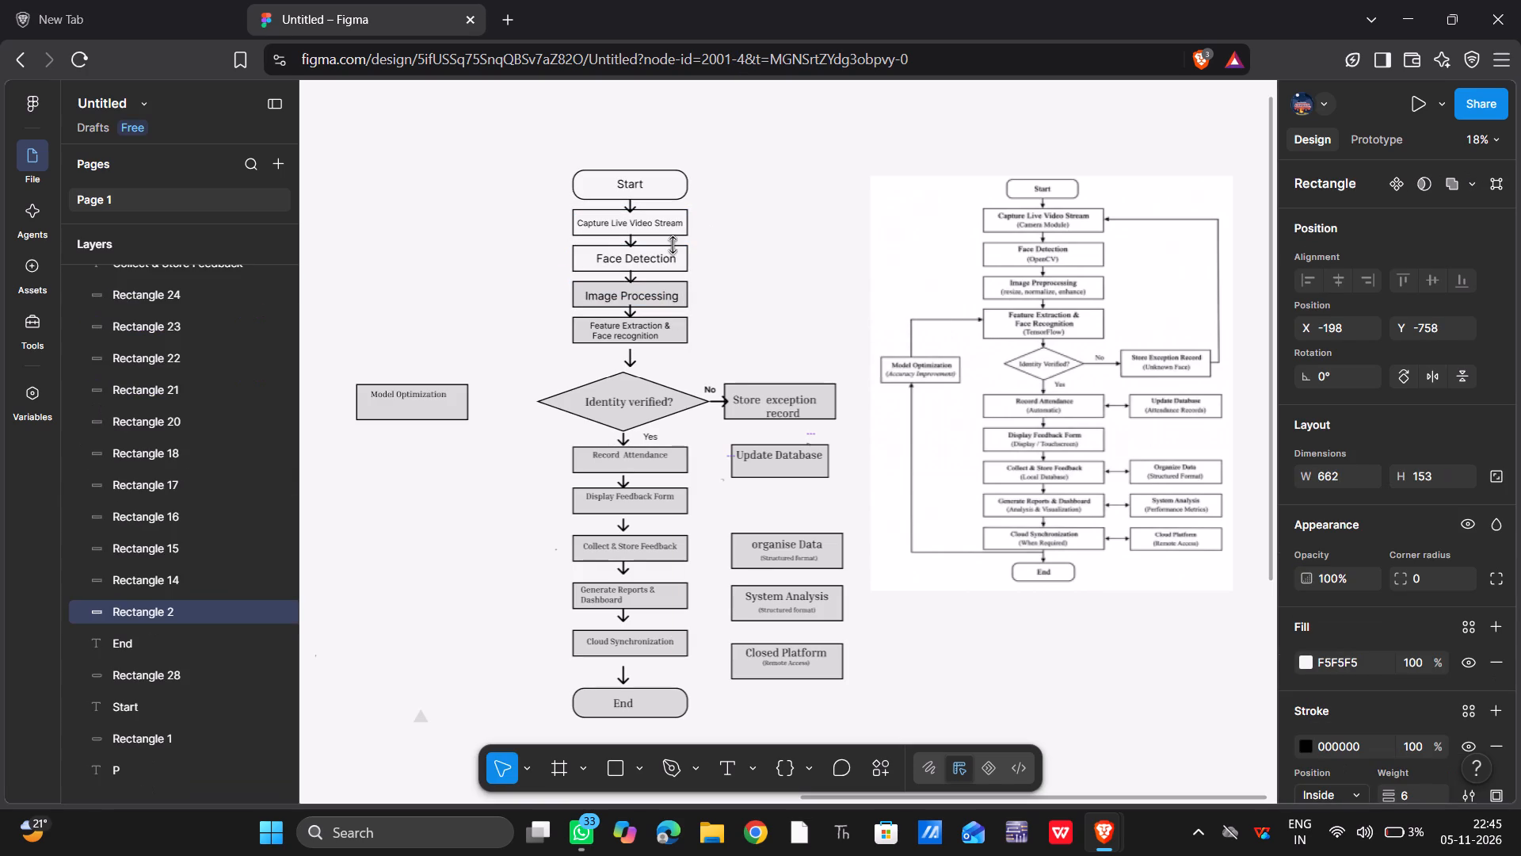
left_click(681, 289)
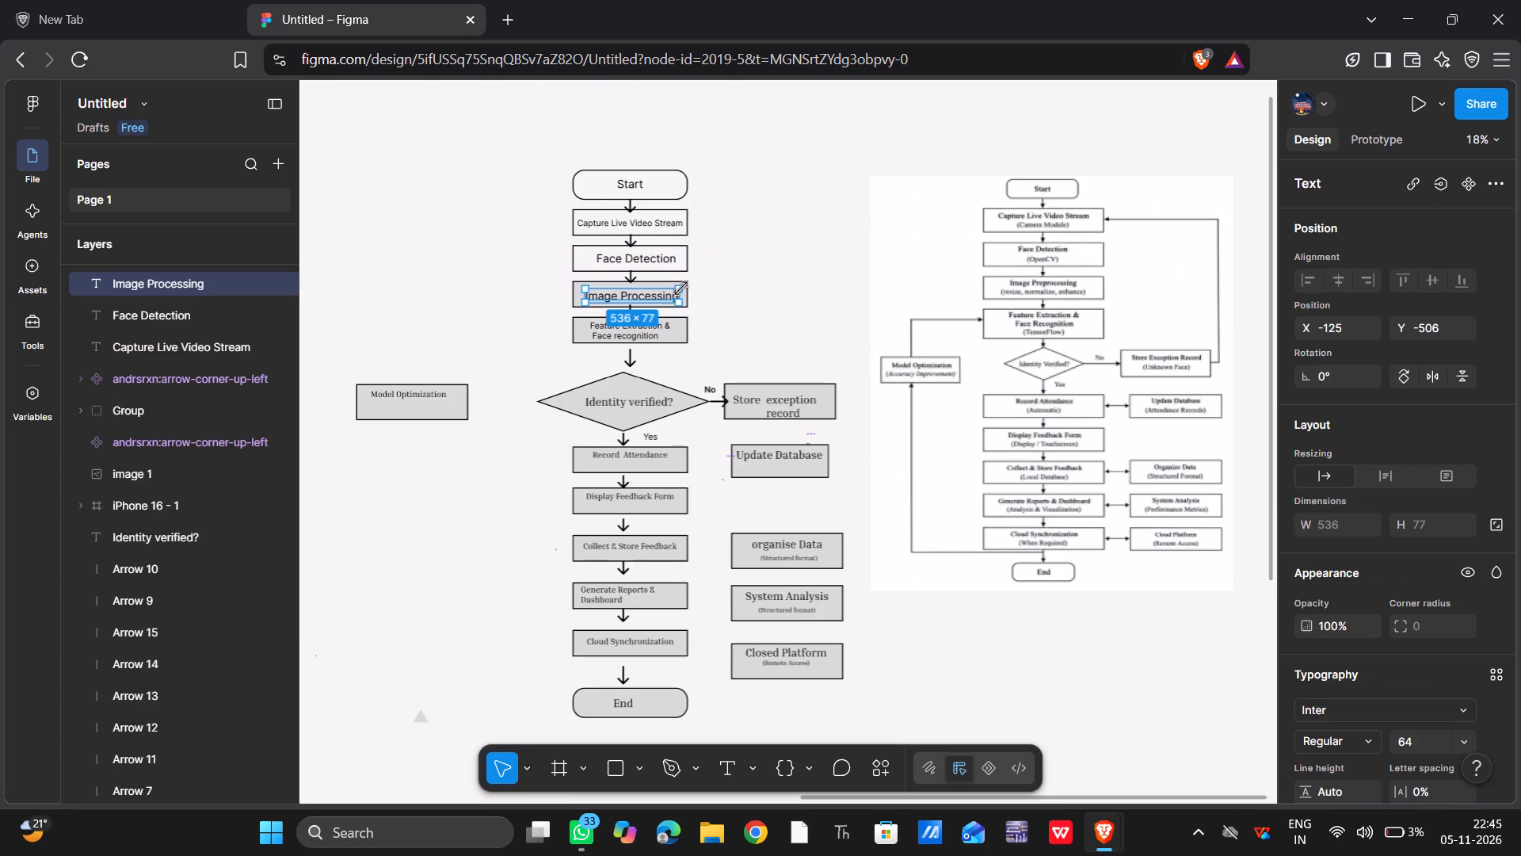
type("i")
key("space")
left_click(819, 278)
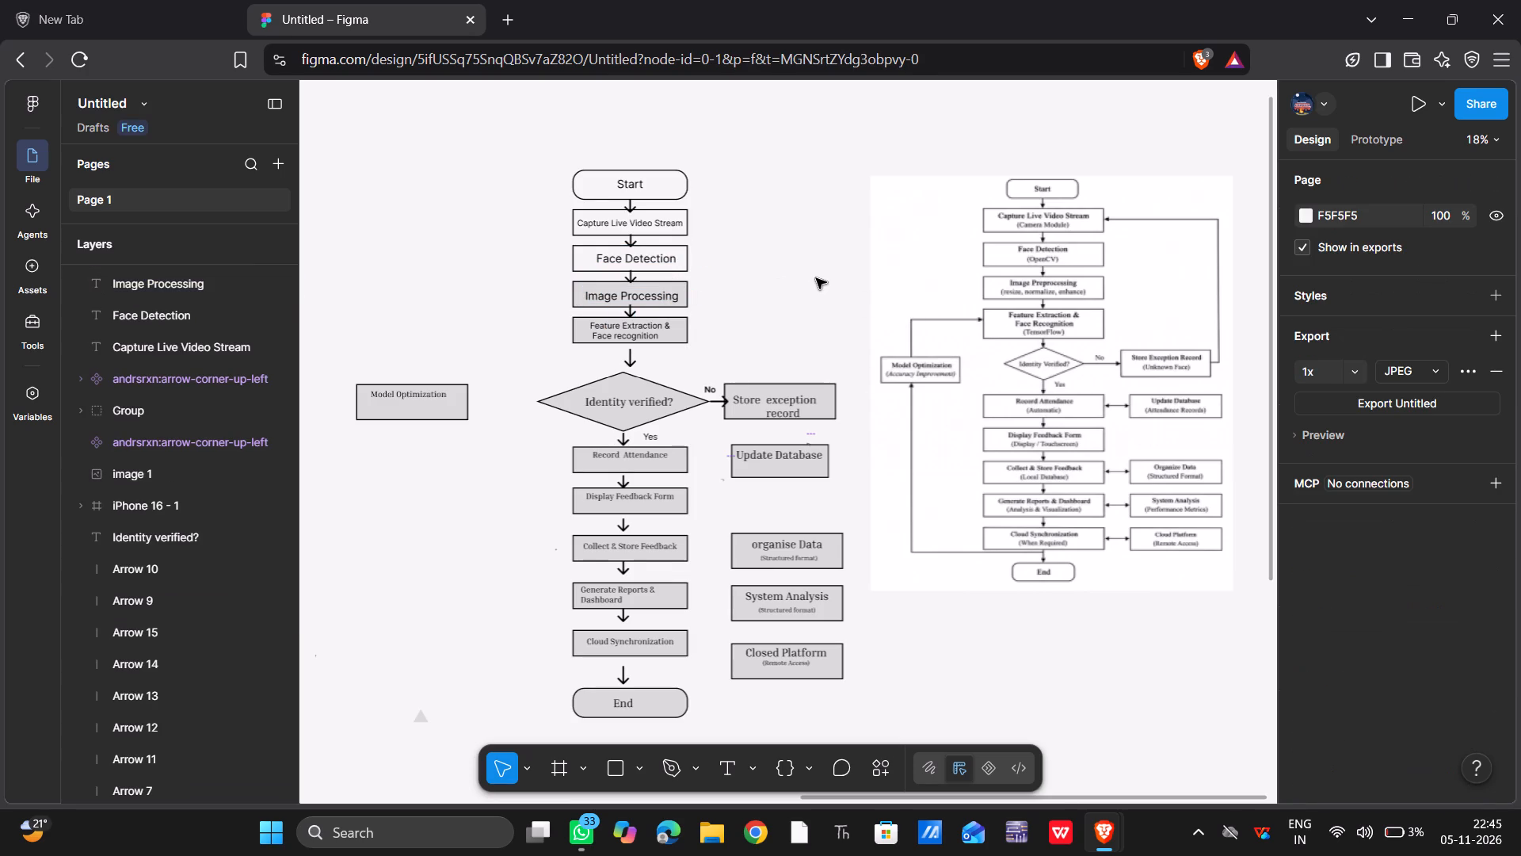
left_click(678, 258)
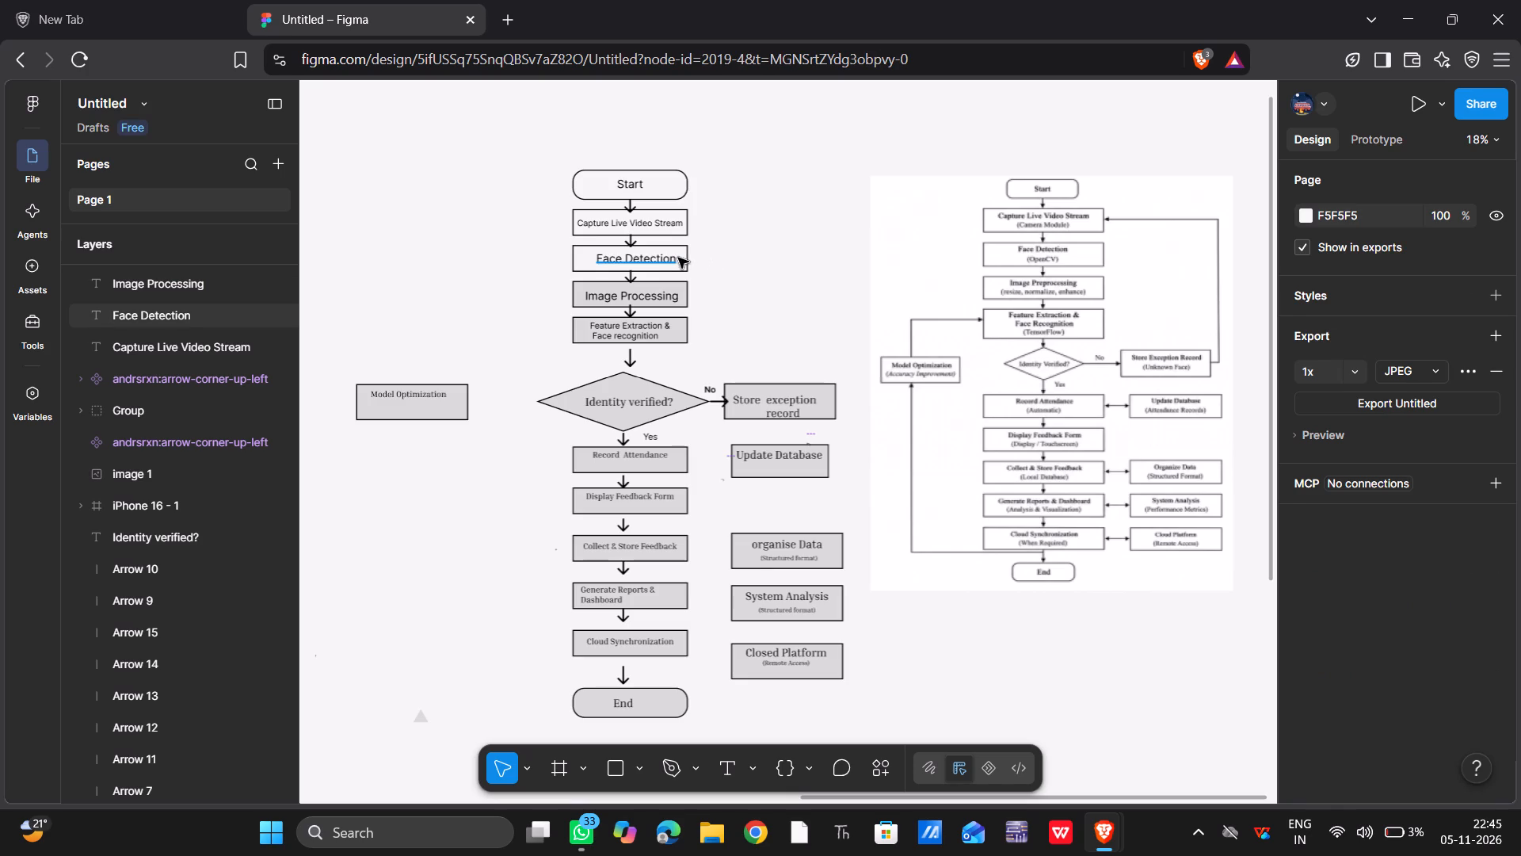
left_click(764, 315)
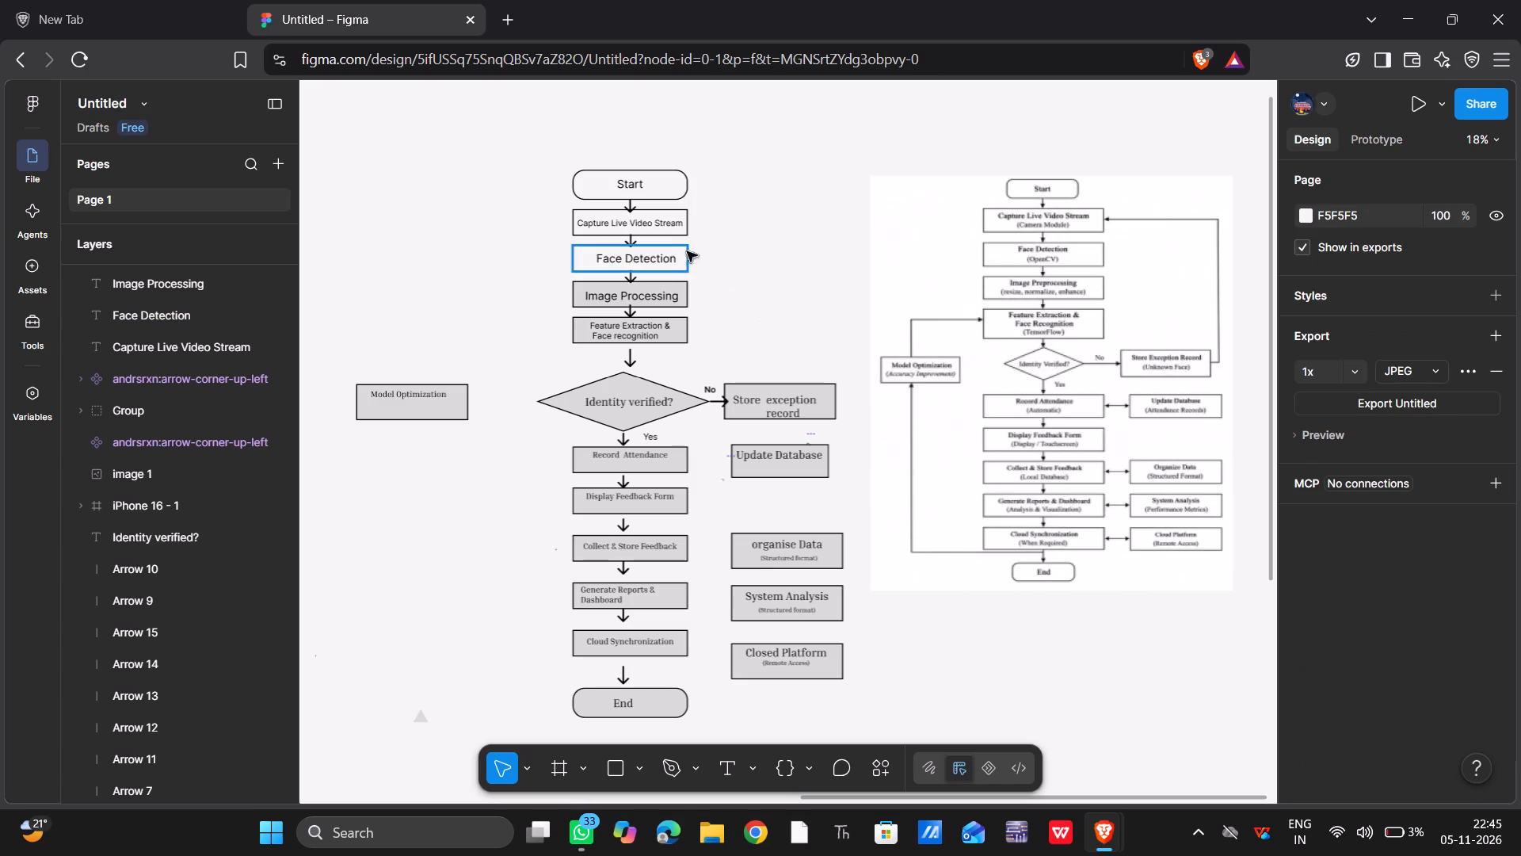
Set the font of the Capture Live Video Stream text to Inria Serif.
left_click(660, 224)
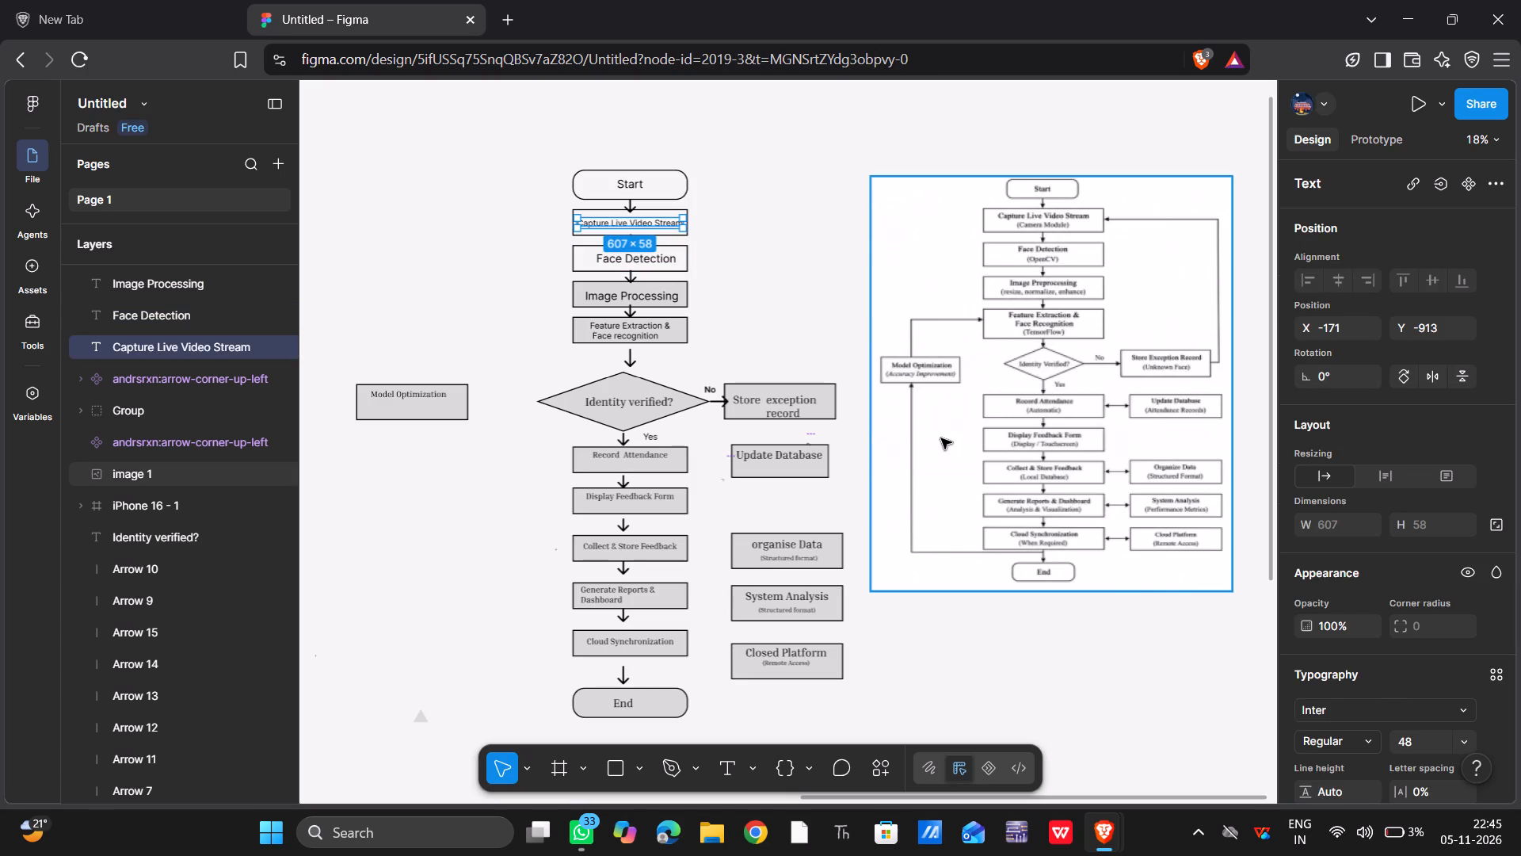
left_click(1395, 711)
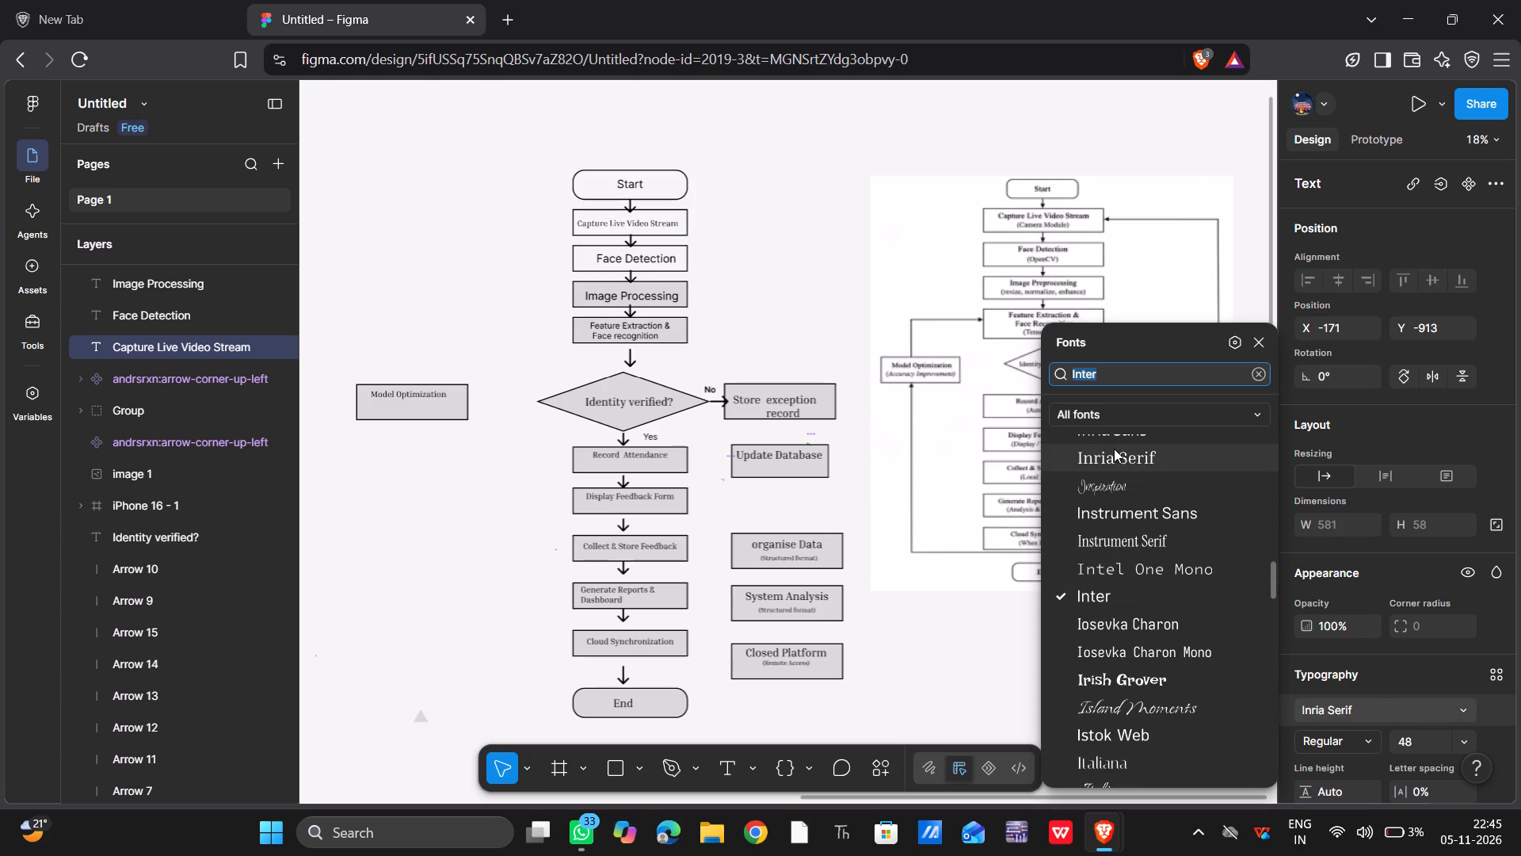
left_click(1115, 456)
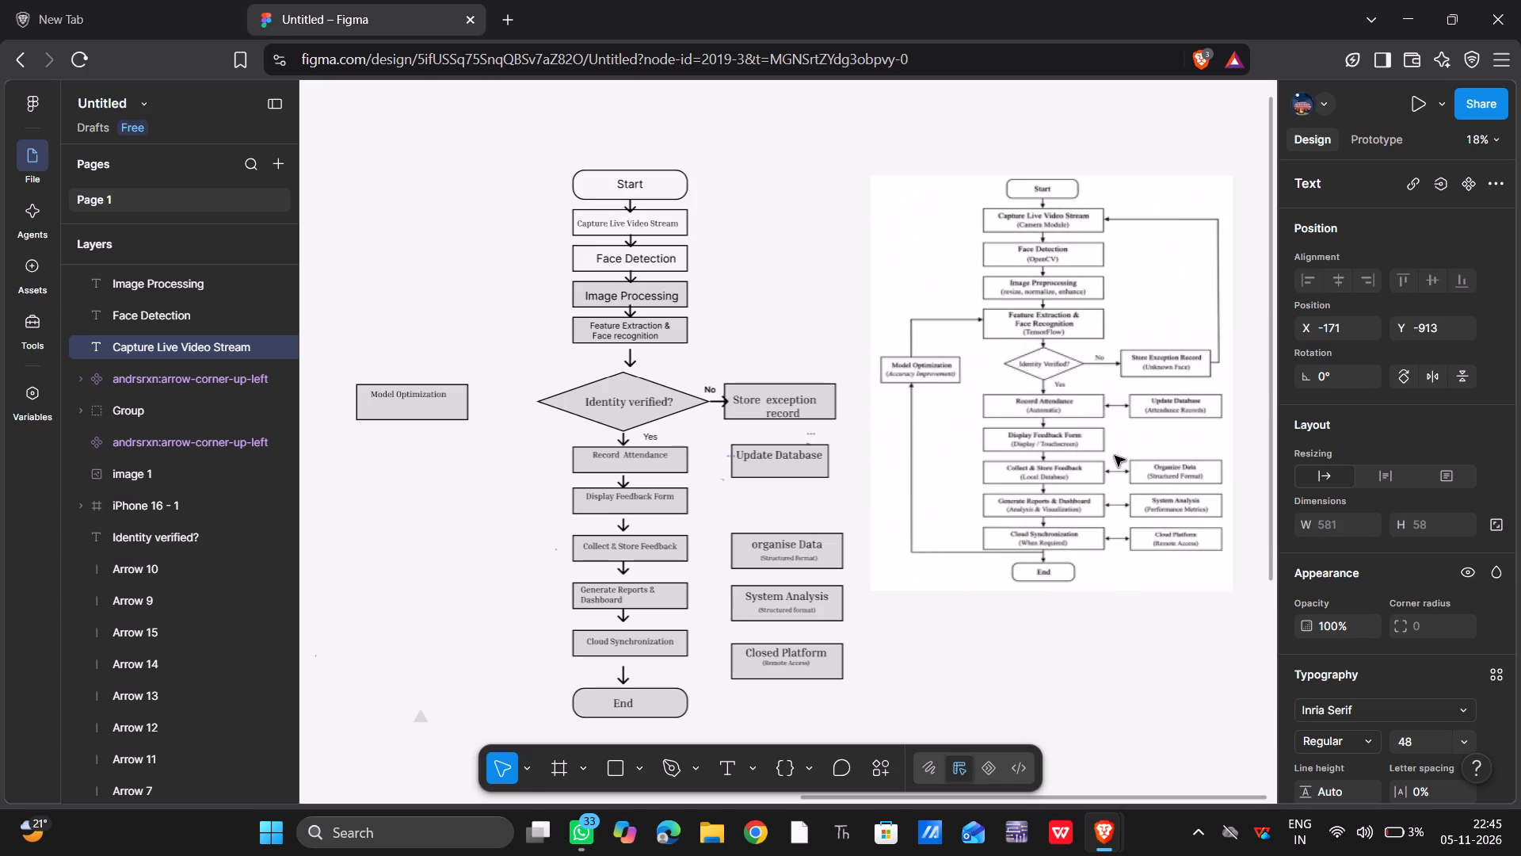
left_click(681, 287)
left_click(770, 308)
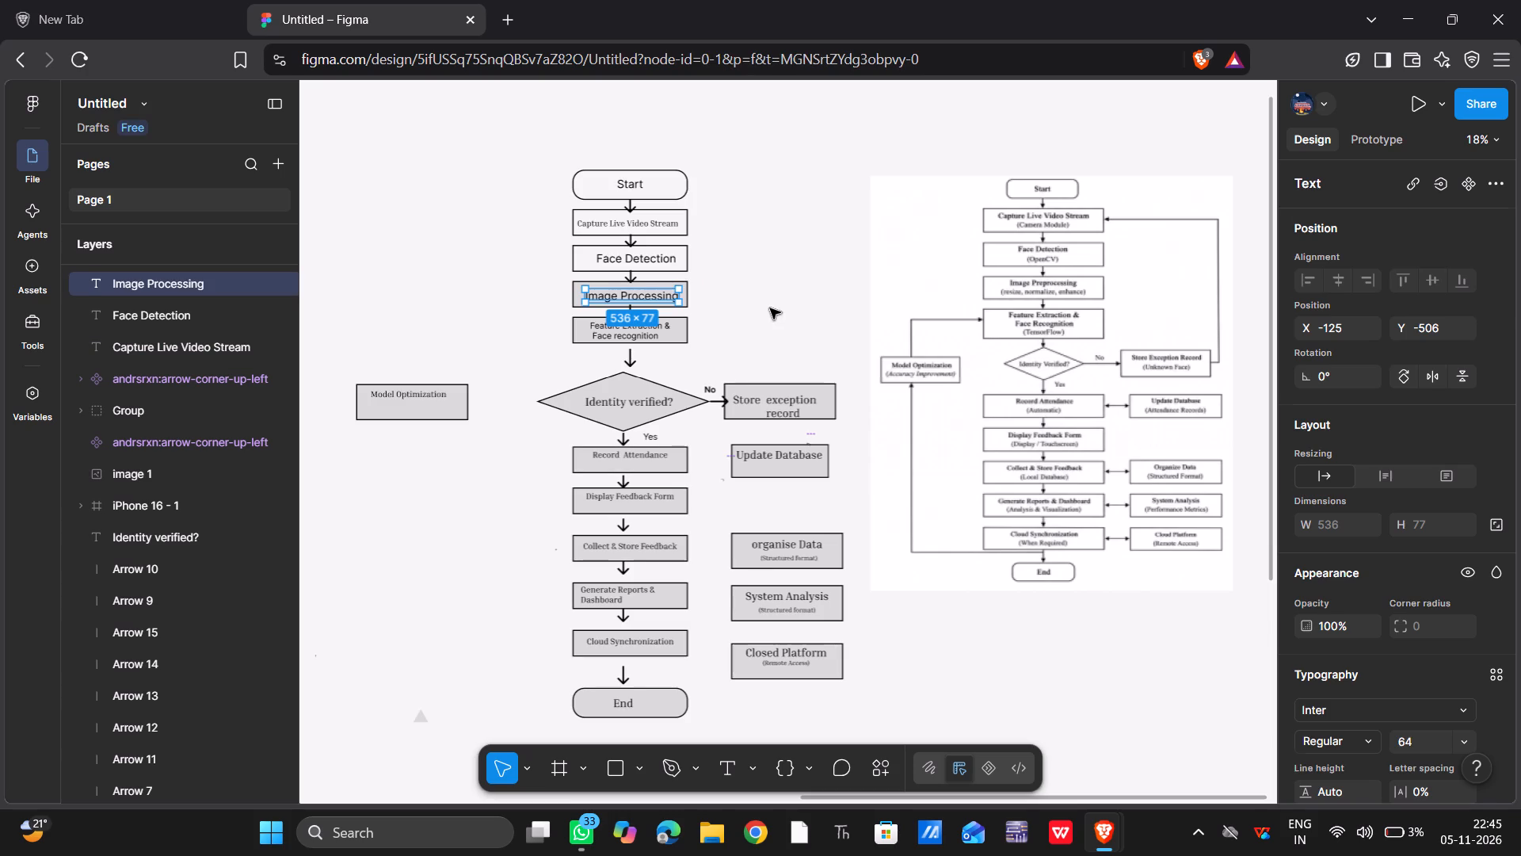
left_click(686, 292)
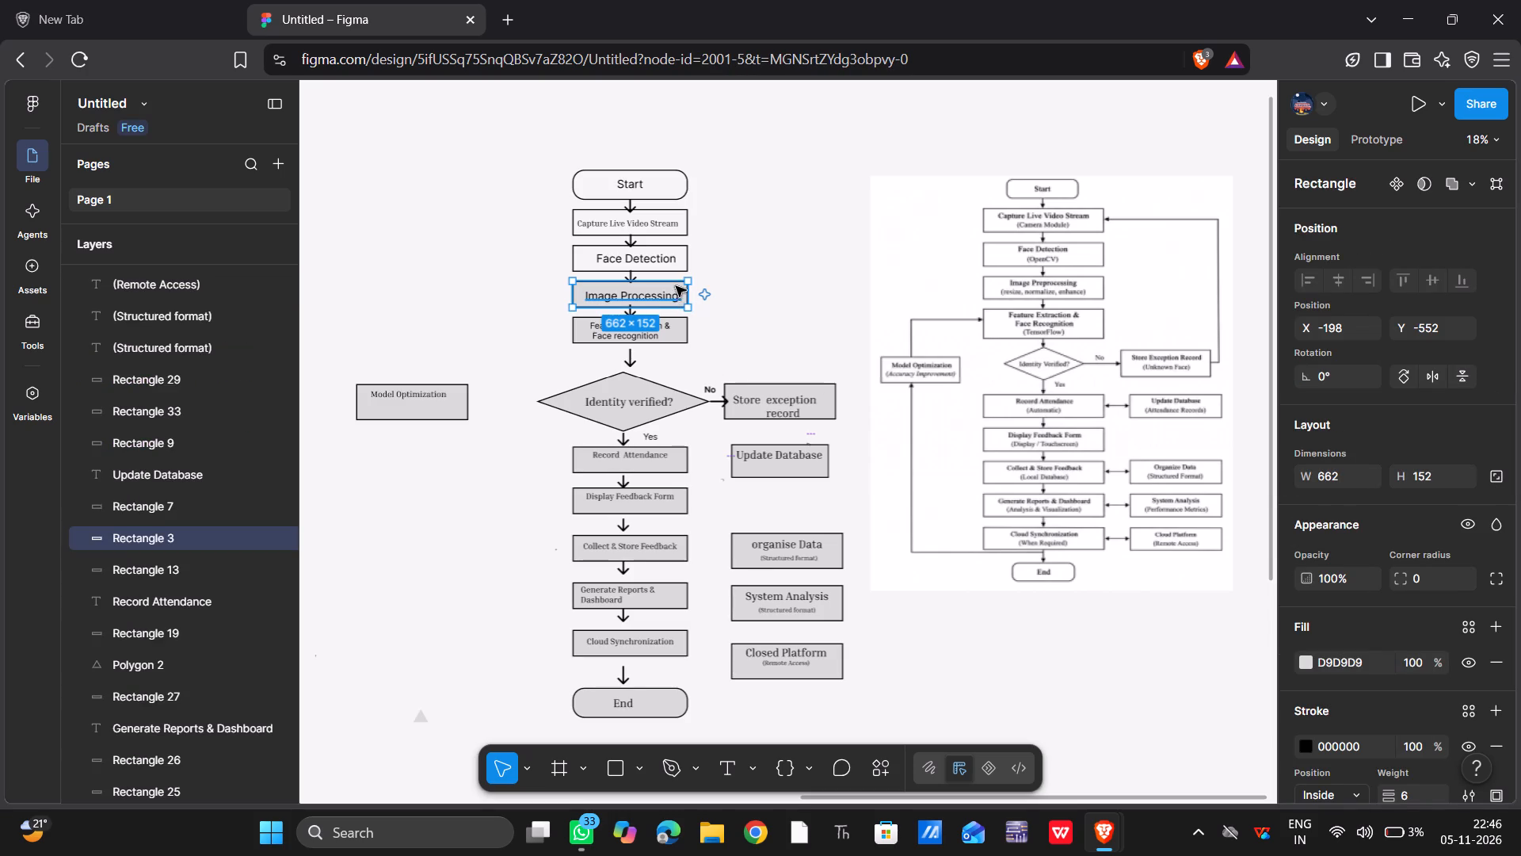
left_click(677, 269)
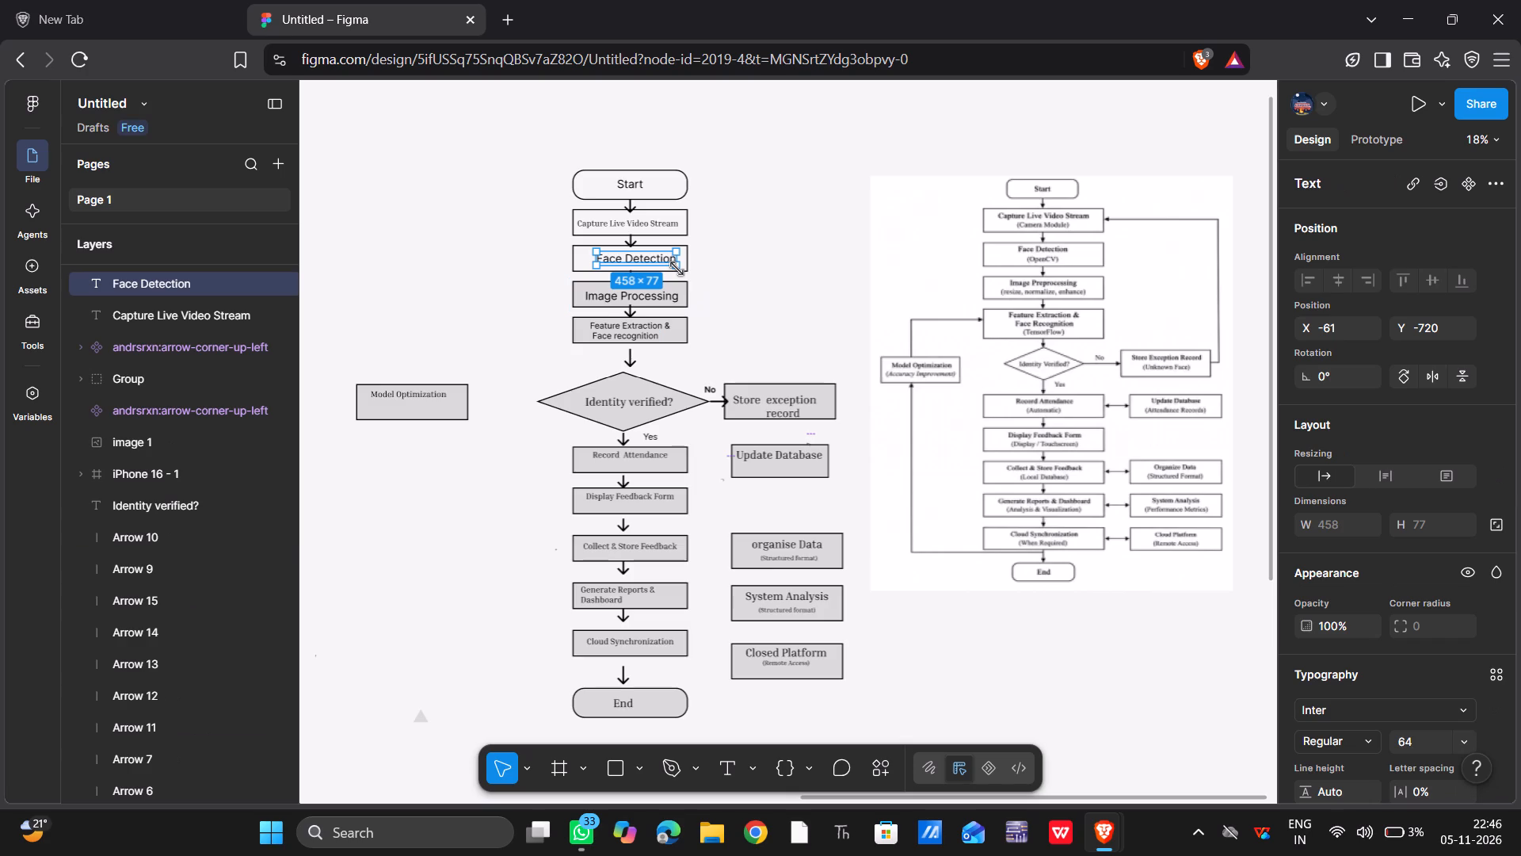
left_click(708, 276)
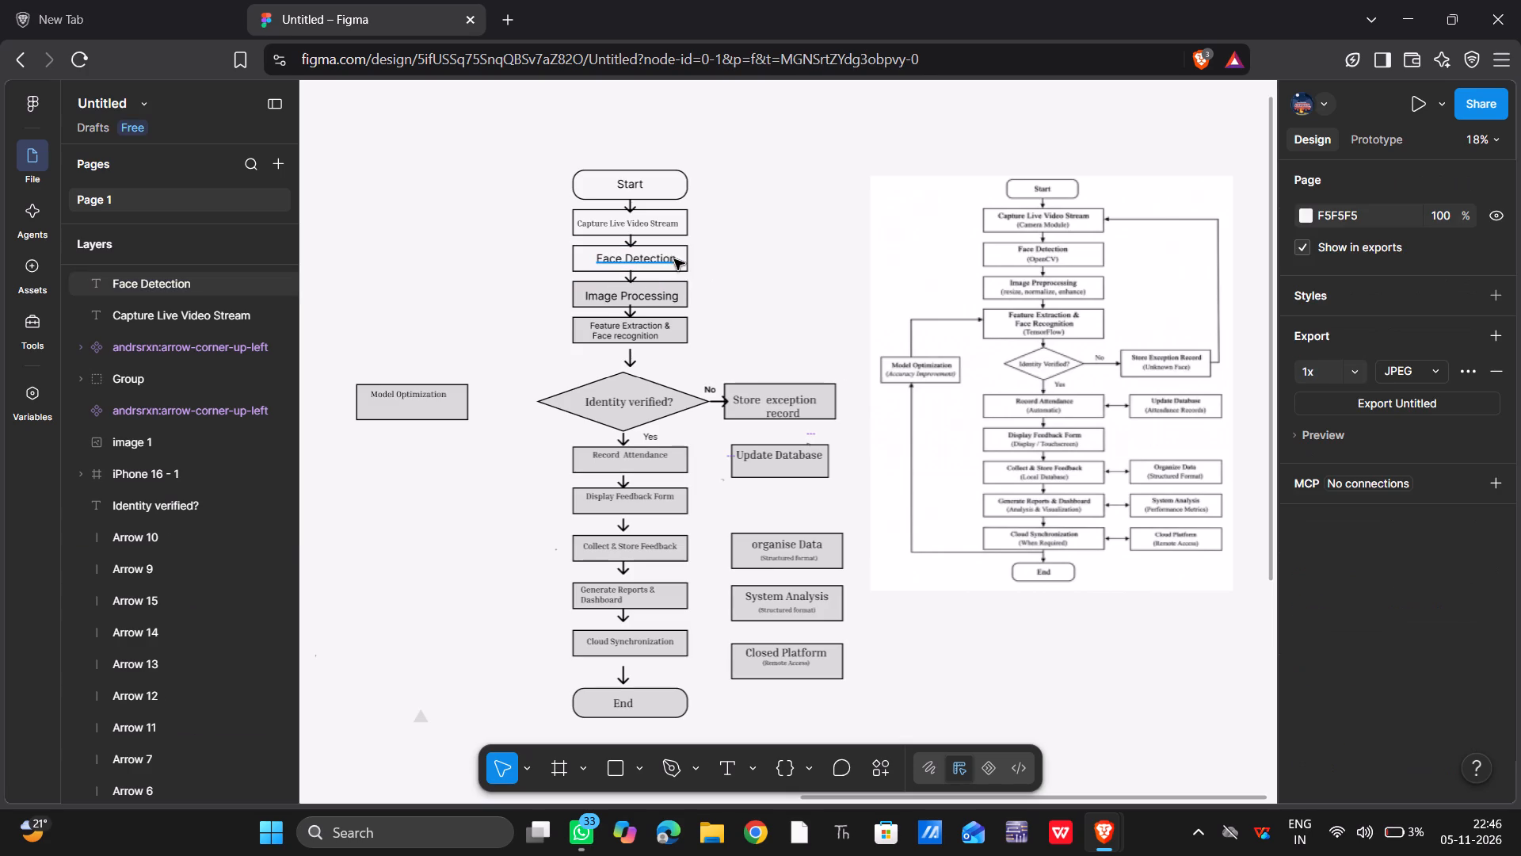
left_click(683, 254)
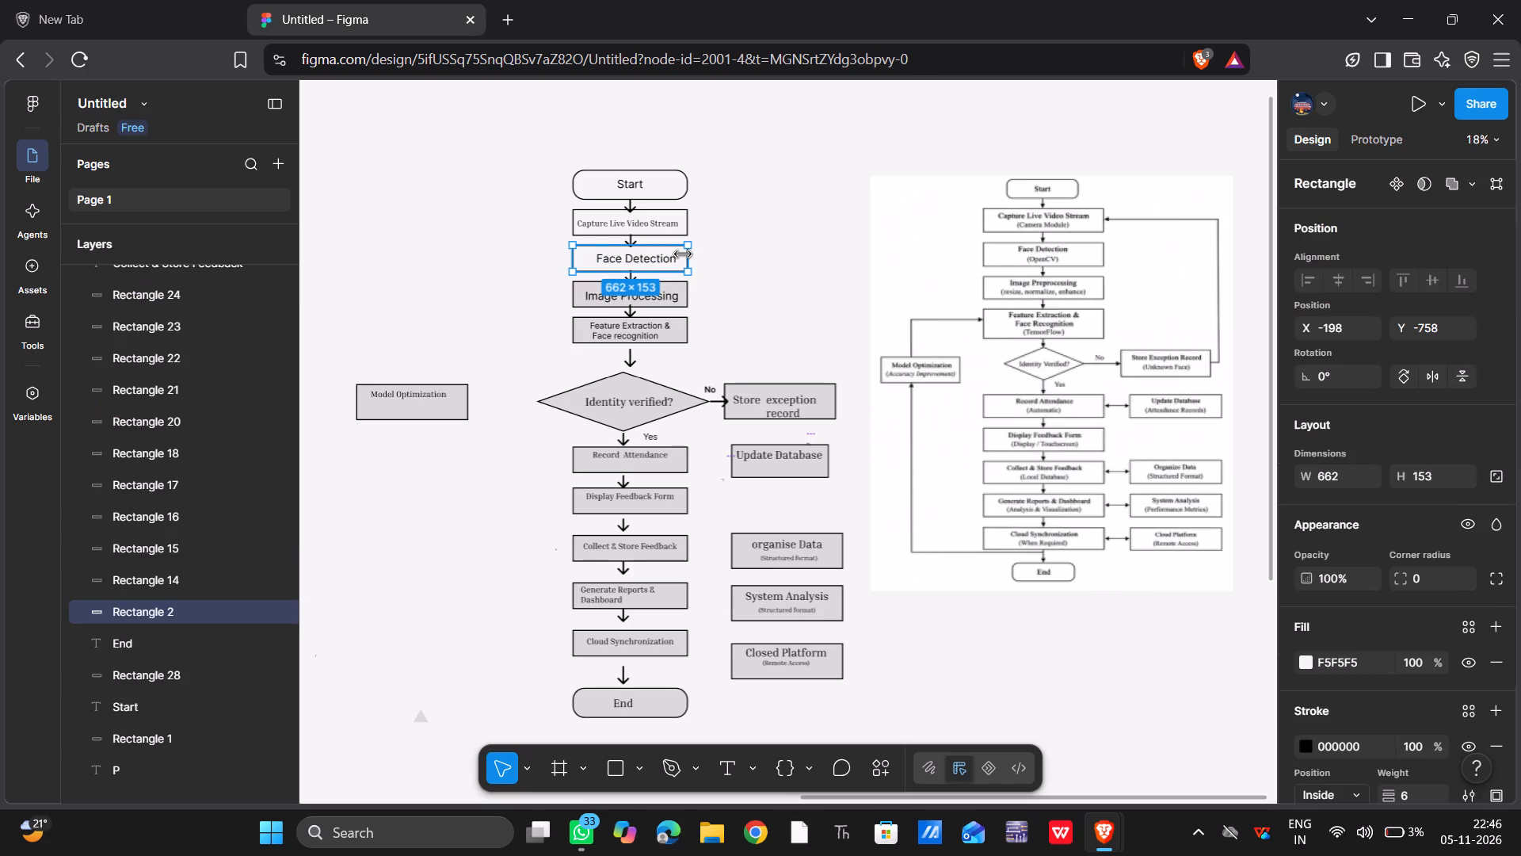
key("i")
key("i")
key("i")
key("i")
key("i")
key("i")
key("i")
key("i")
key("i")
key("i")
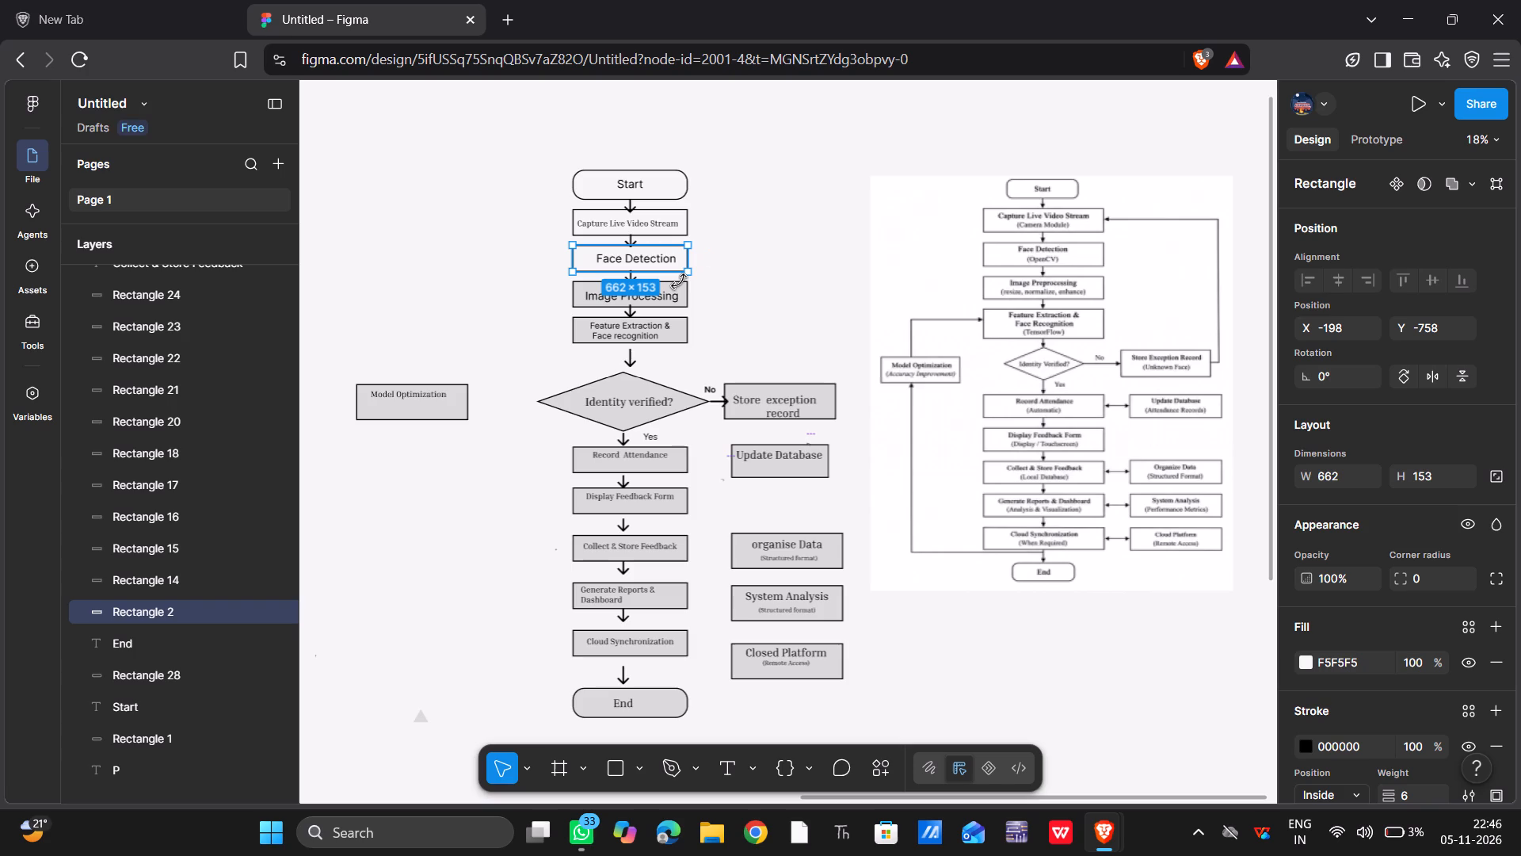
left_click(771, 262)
Change the fill of the Image Processing box to the page colour F5F5F5.
scroll(771, 262, "up", 2)
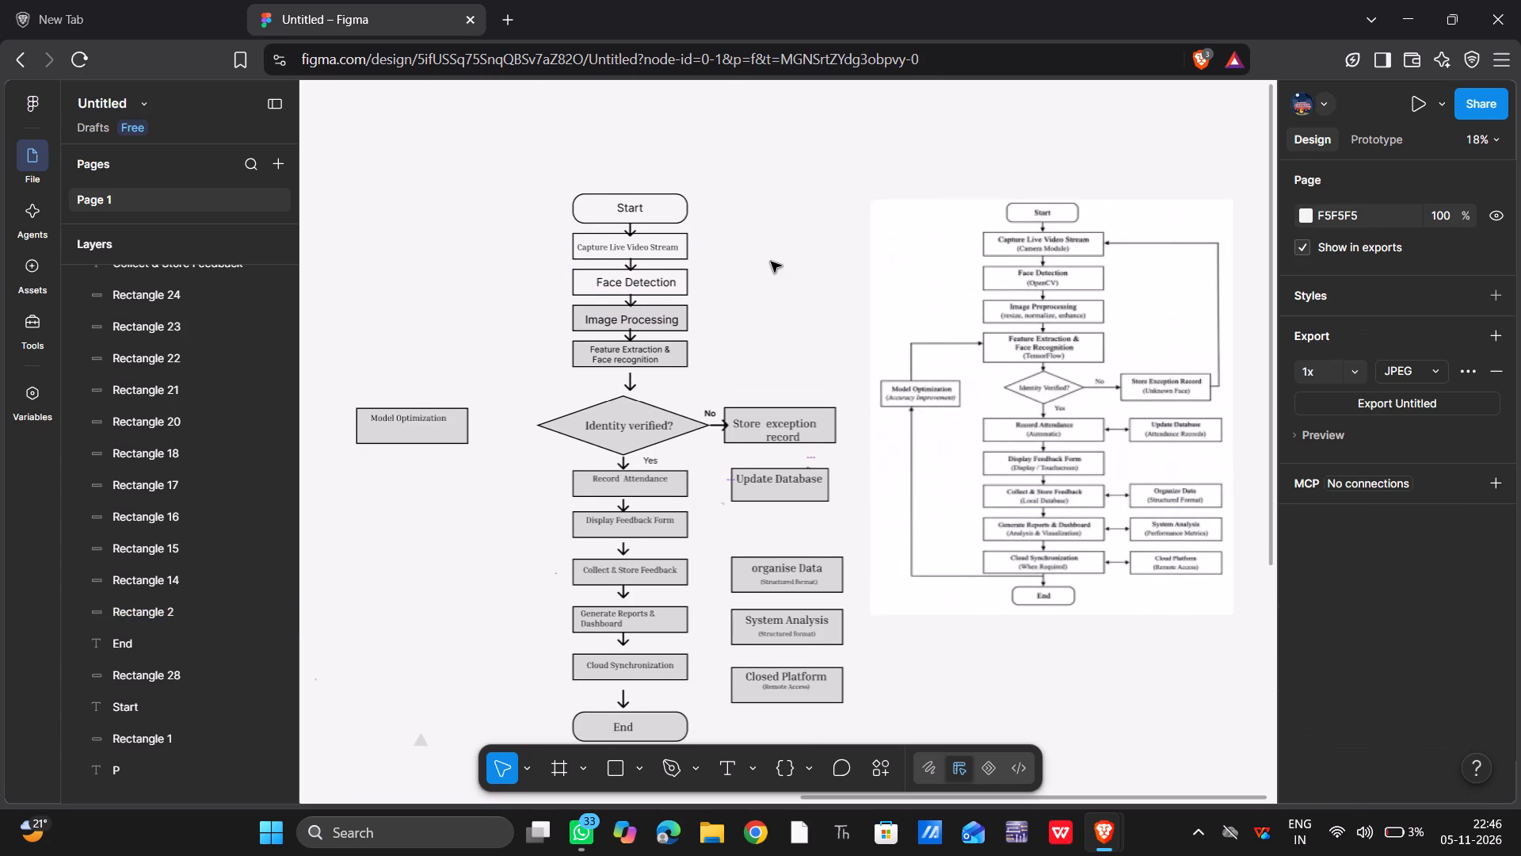
scroll(771, 262, "up", 1)
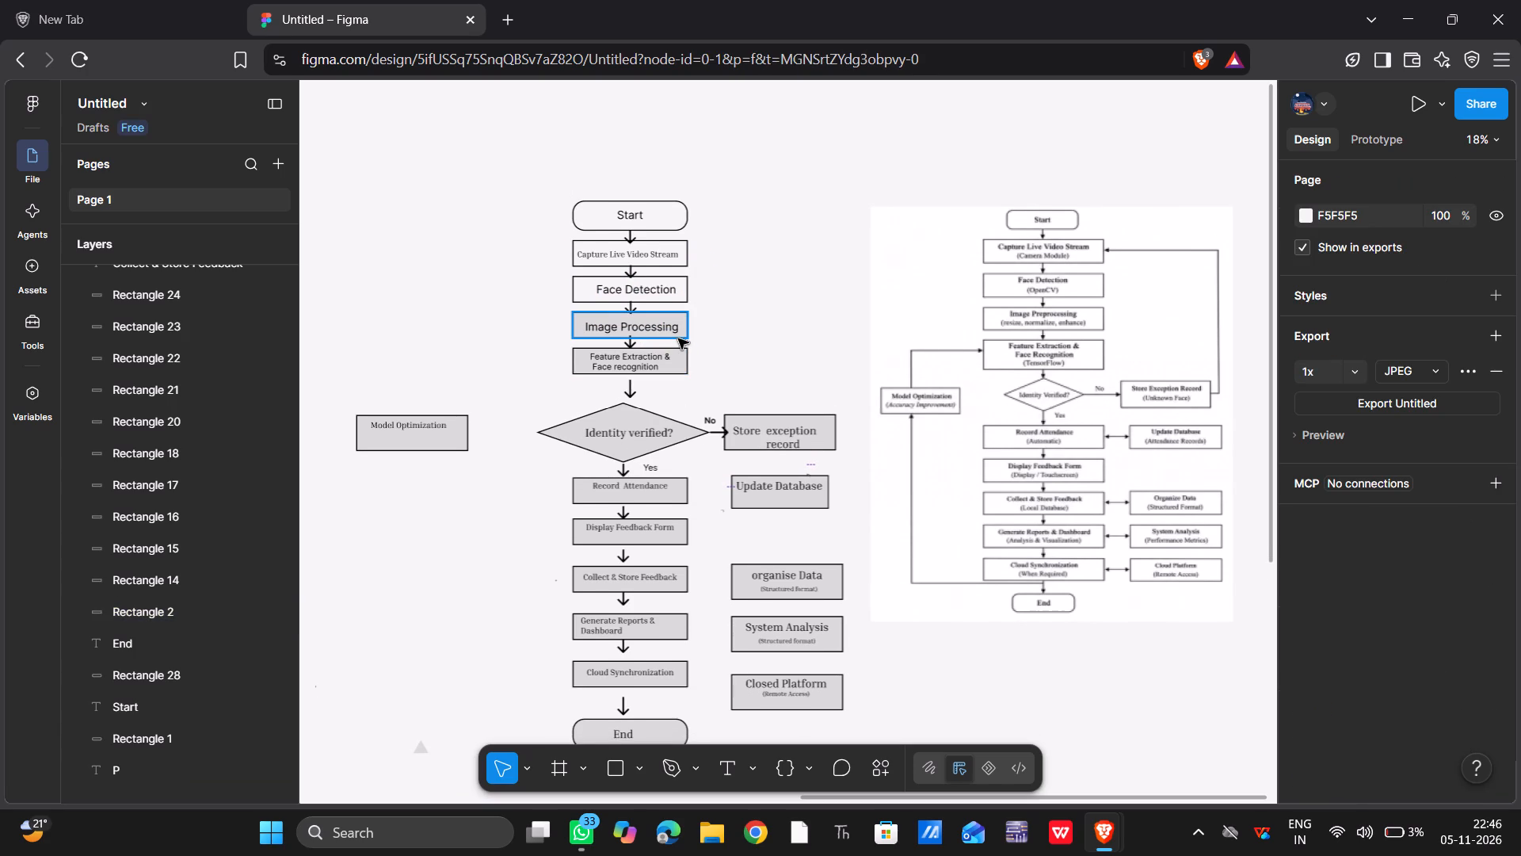
left_click(678, 338)
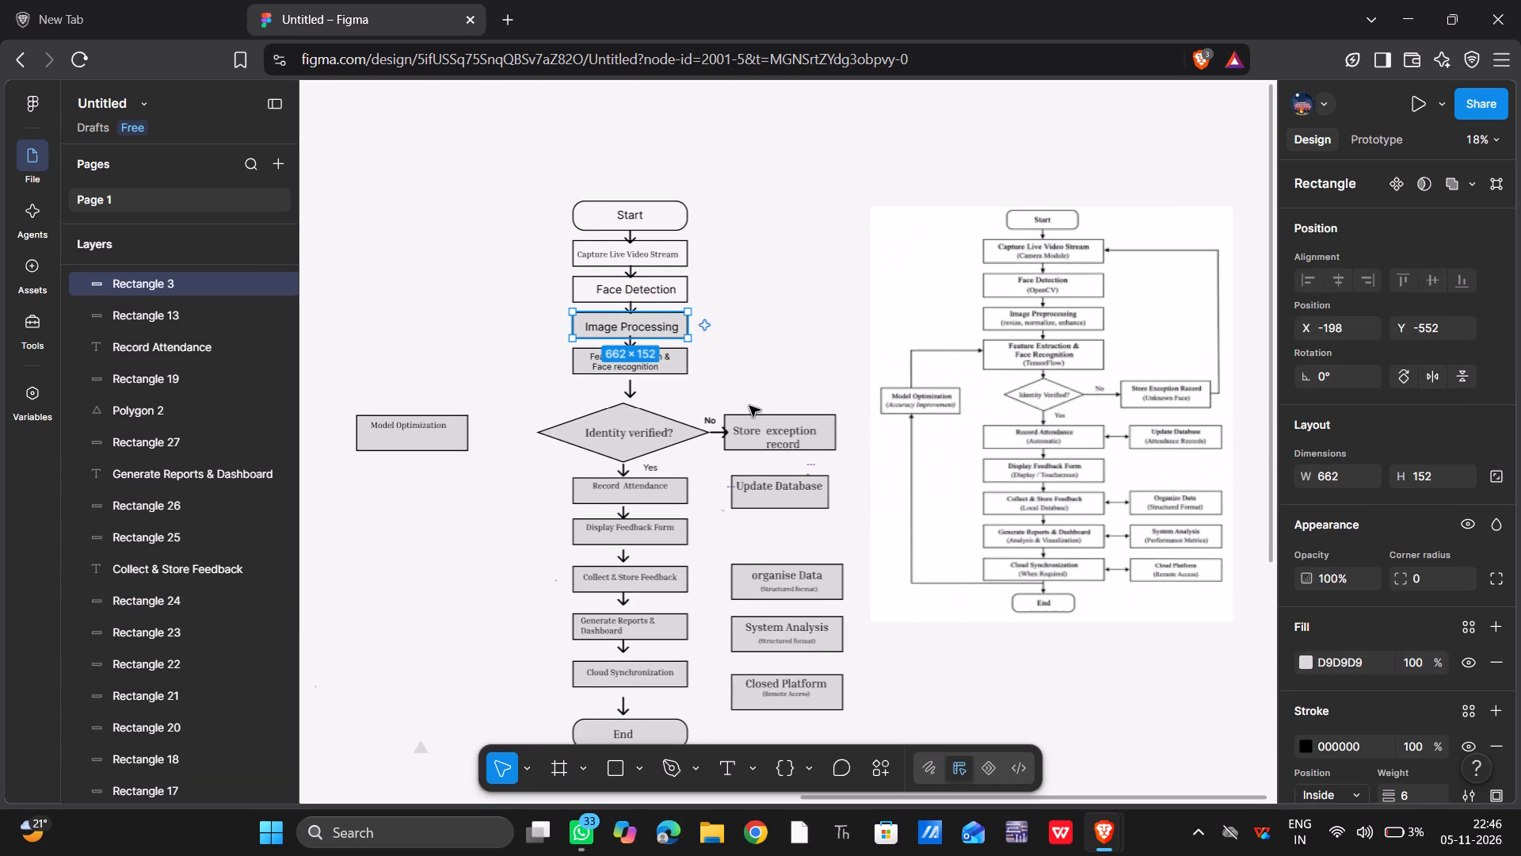
left_click(1302, 659)
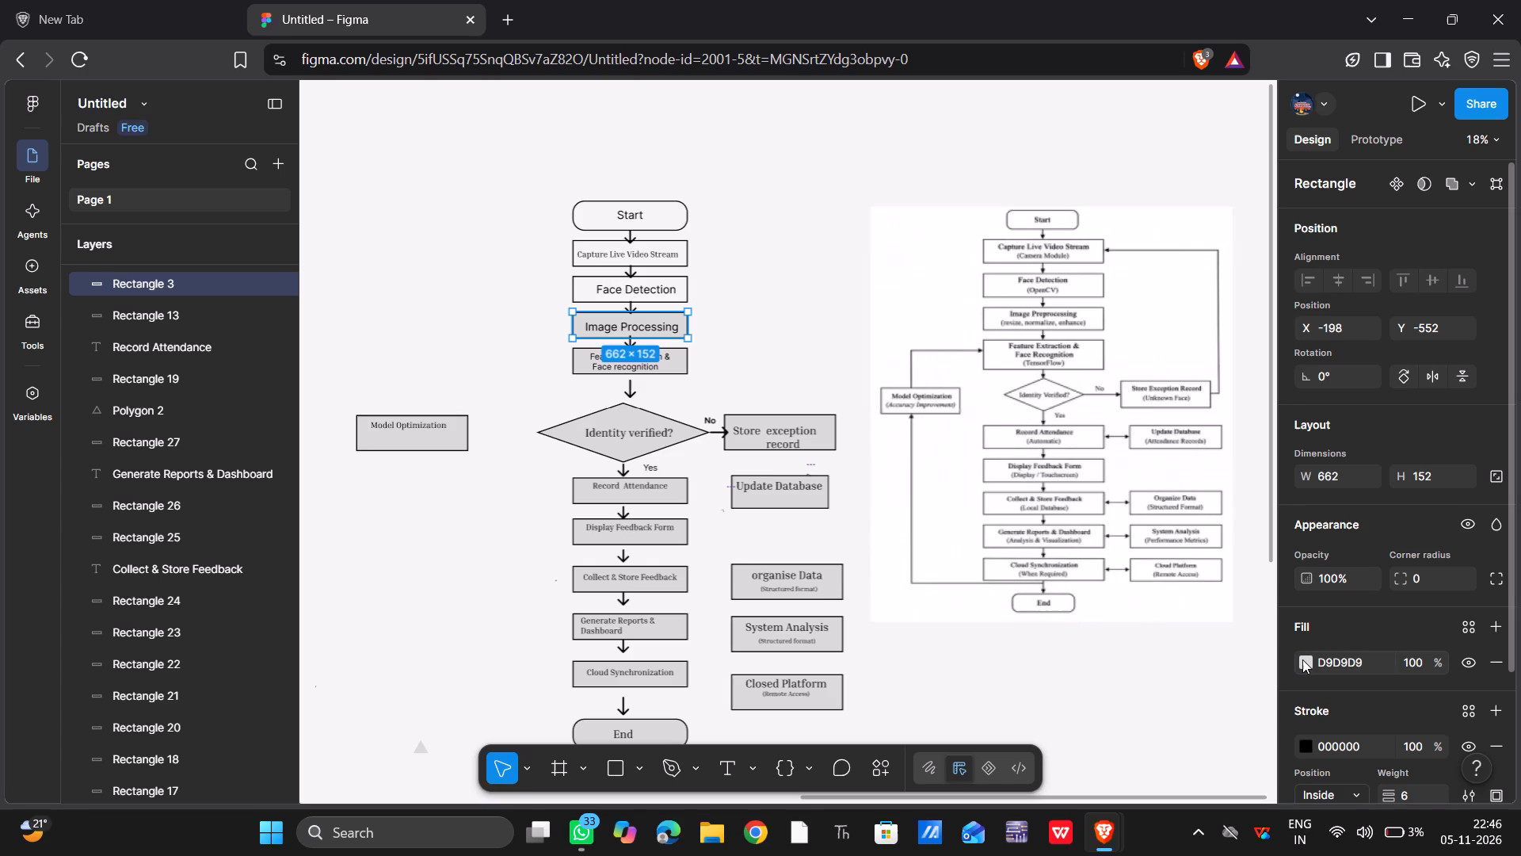
left_click(1132, 766)
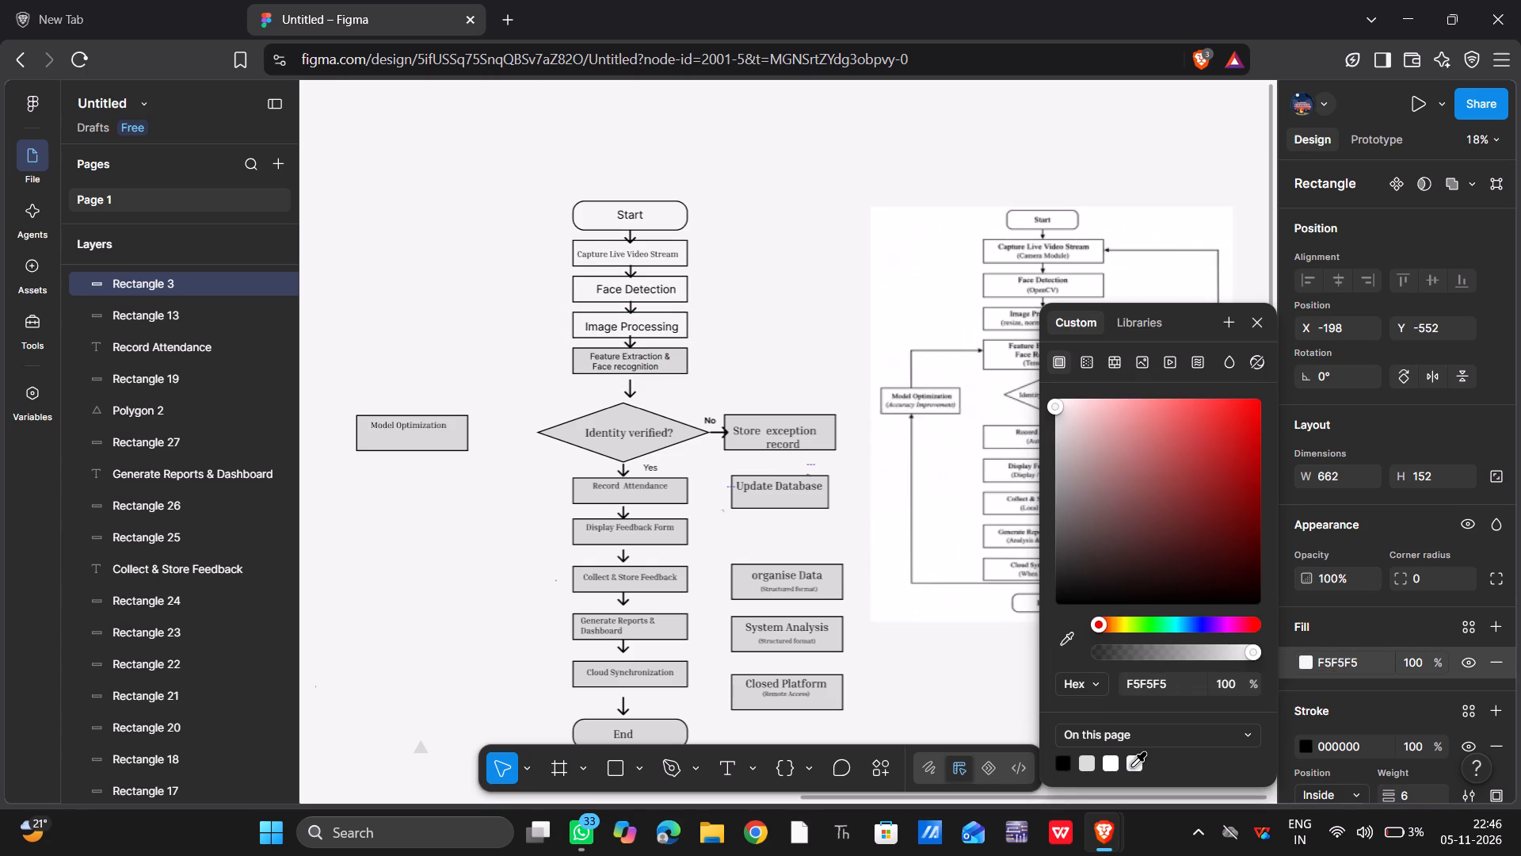
left_click(832, 348)
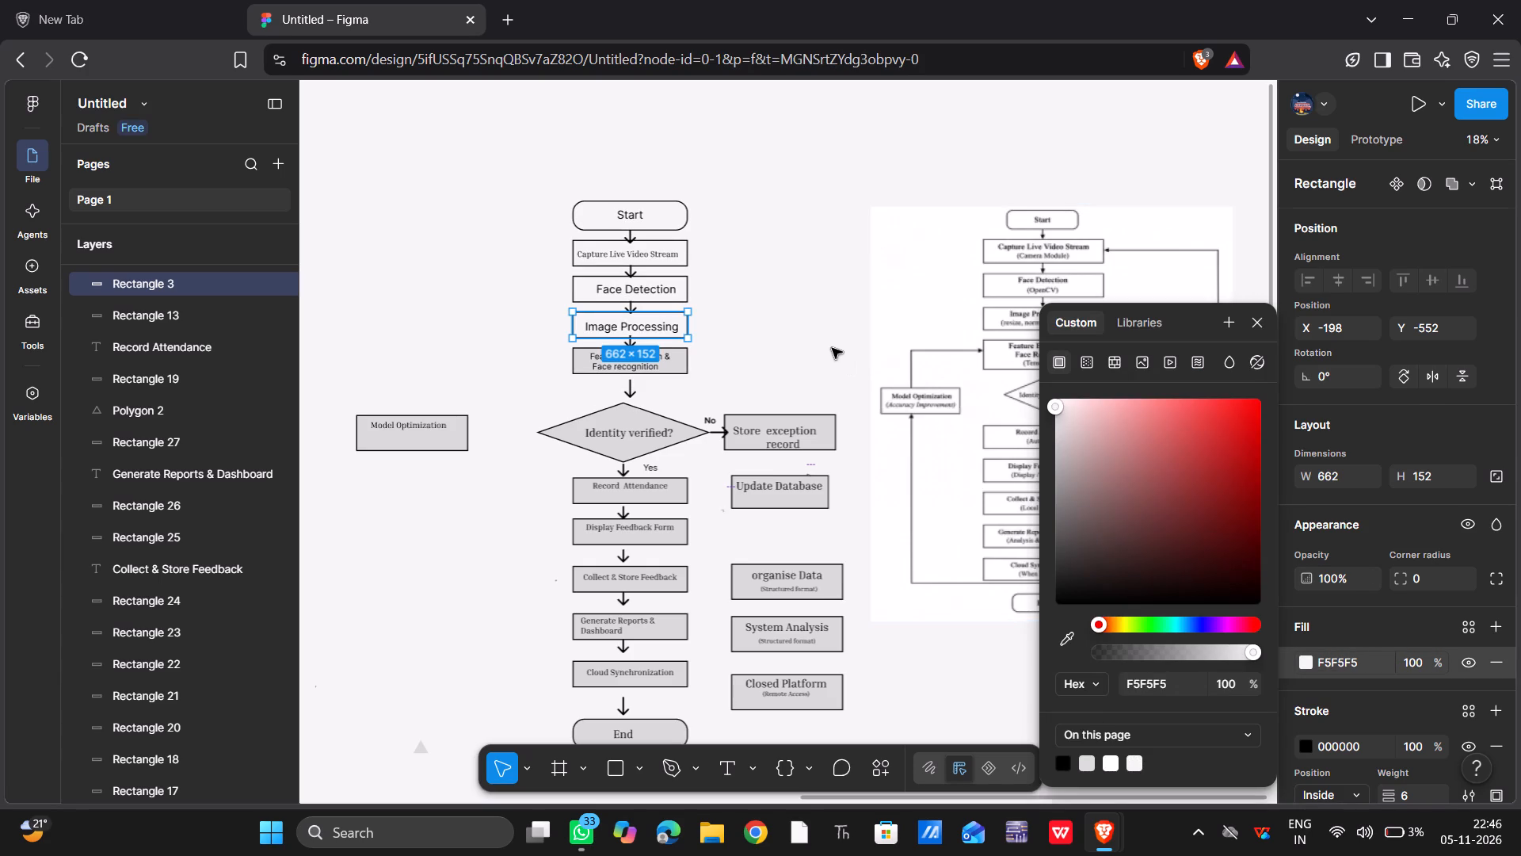
Change the fill of the Feature Extraction & Face recognition box to F5F5F5.
left_click(679, 360)
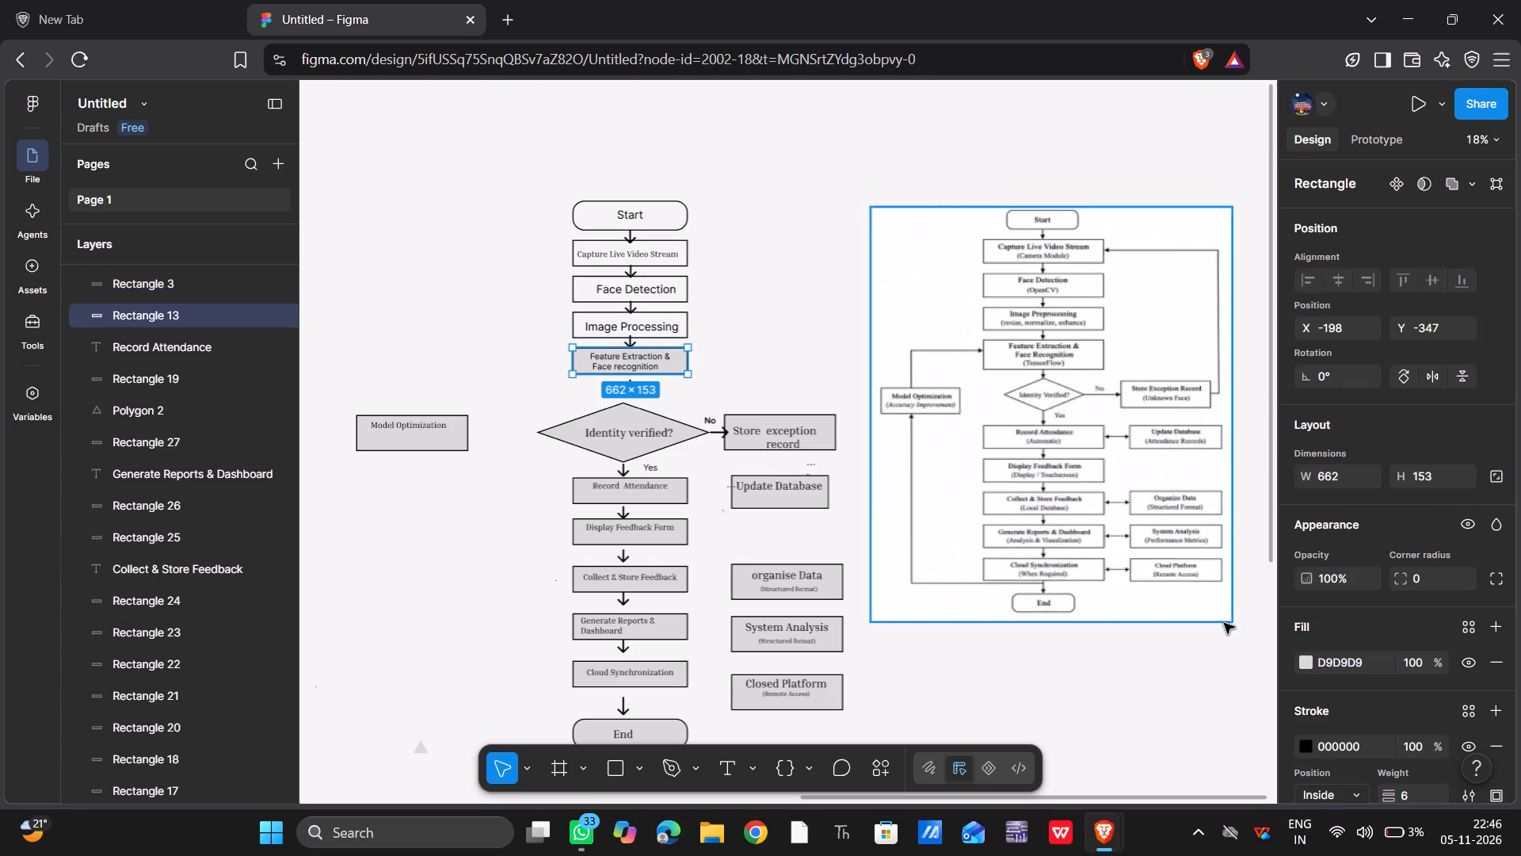
left_click(1306, 656)
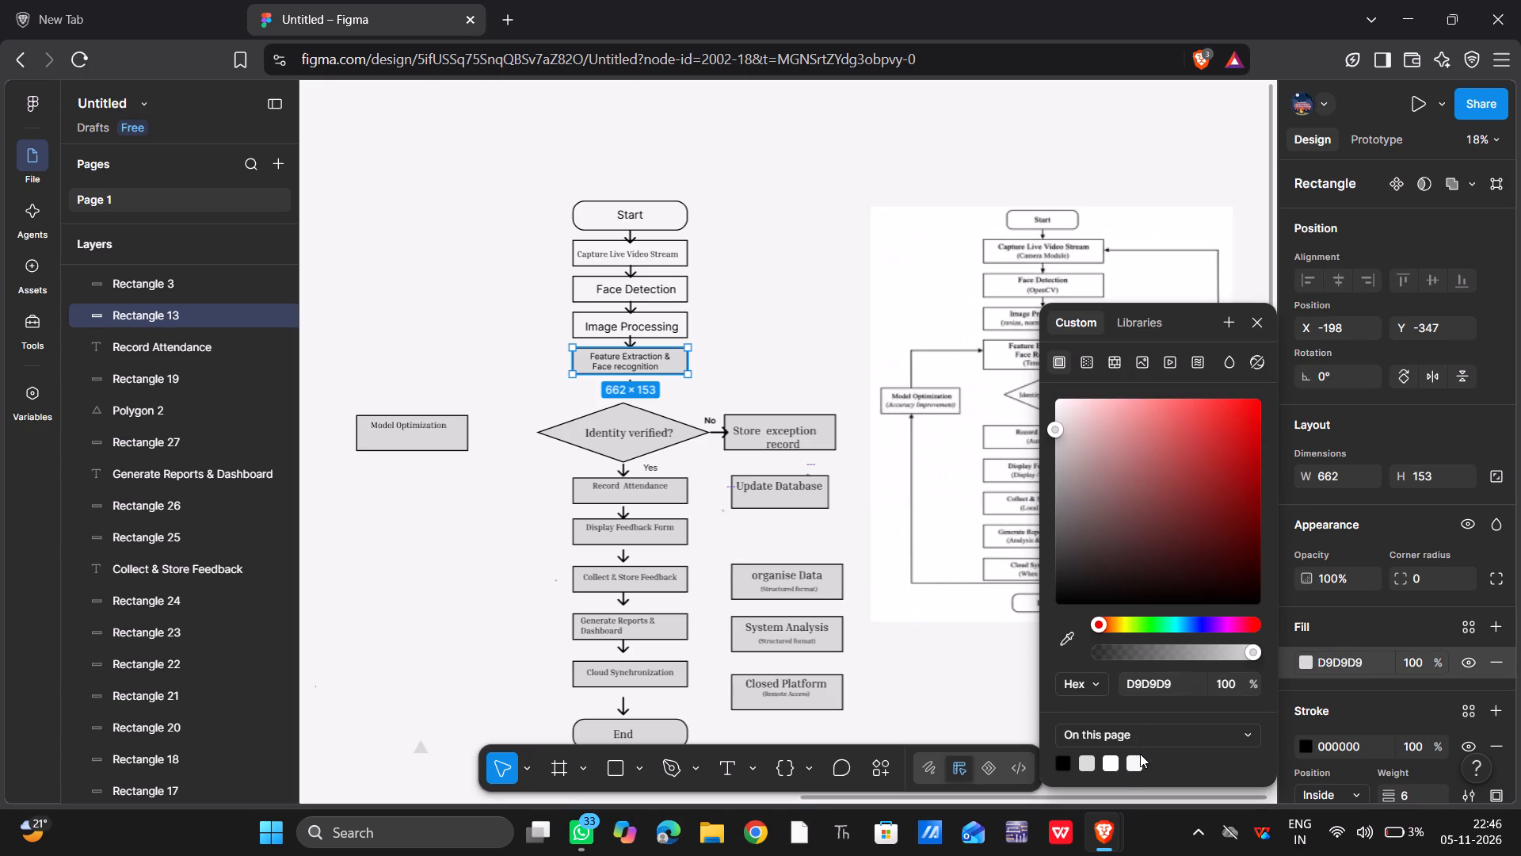
left_click(1140, 754)
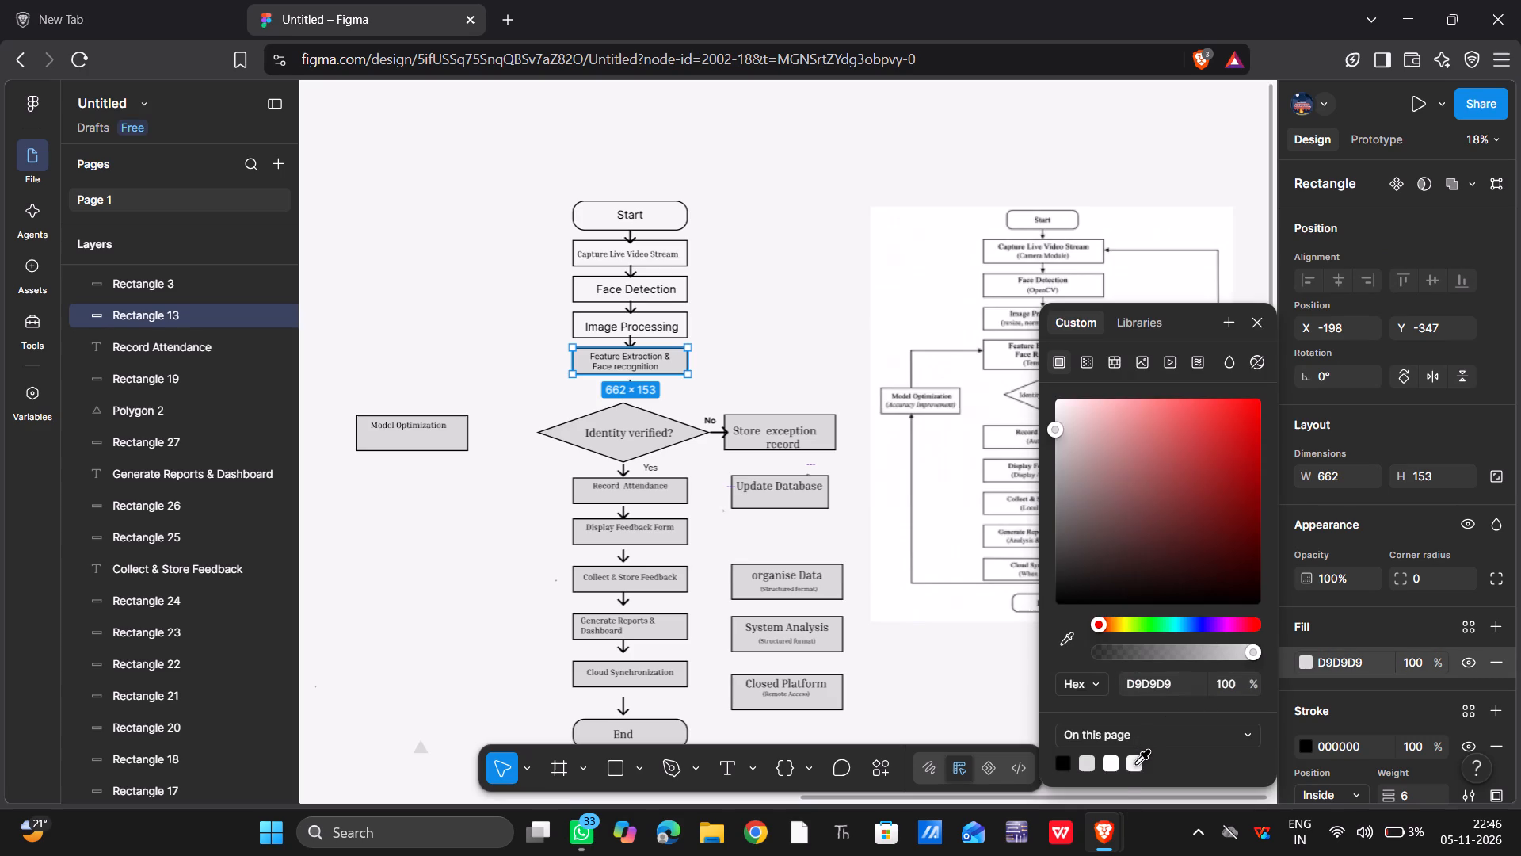
left_click(1136, 764)
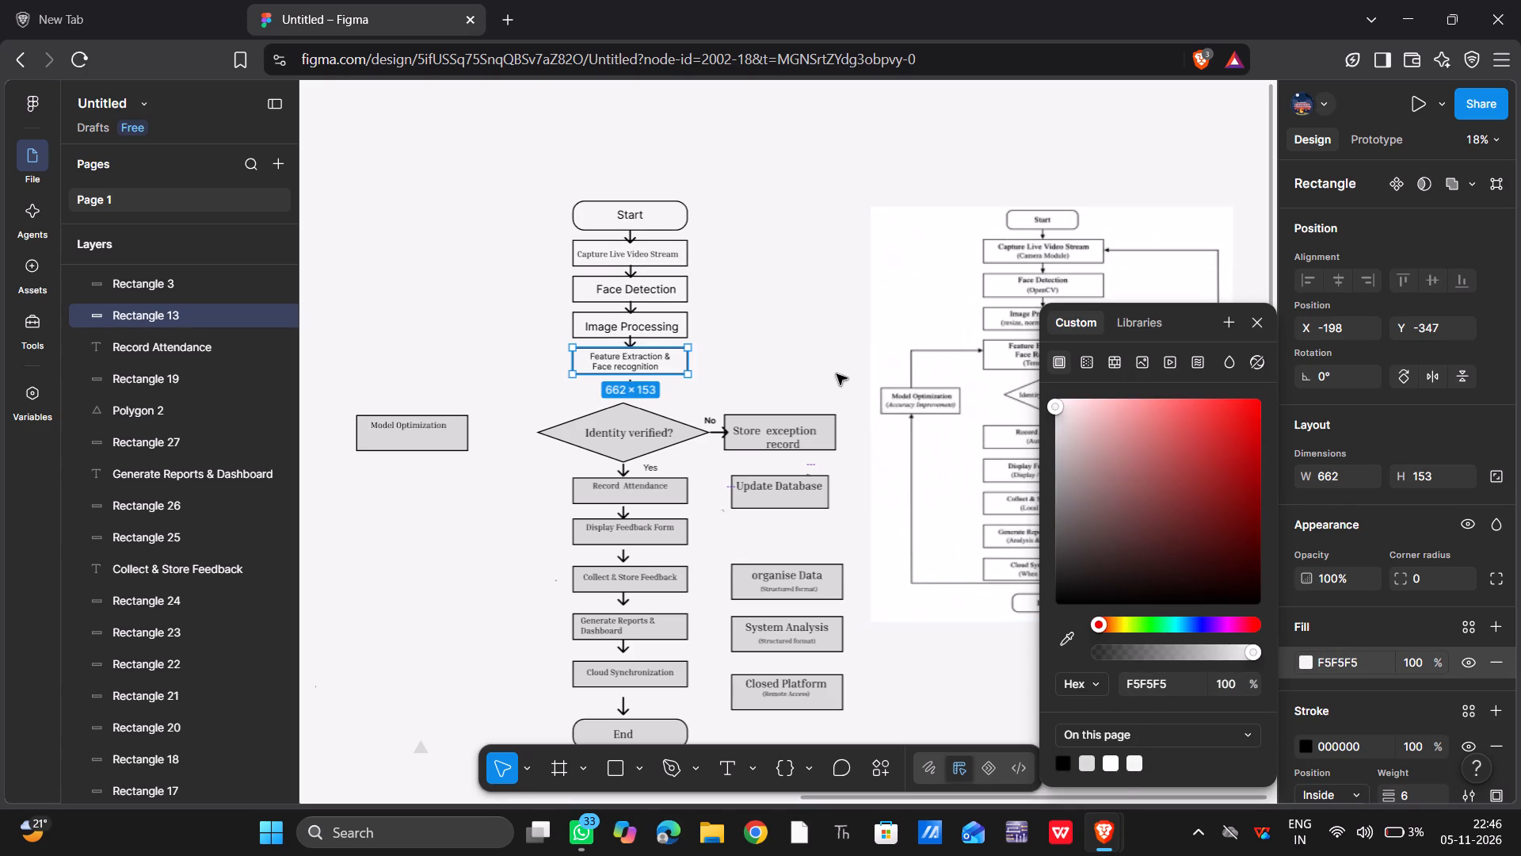
left_click(774, 326)
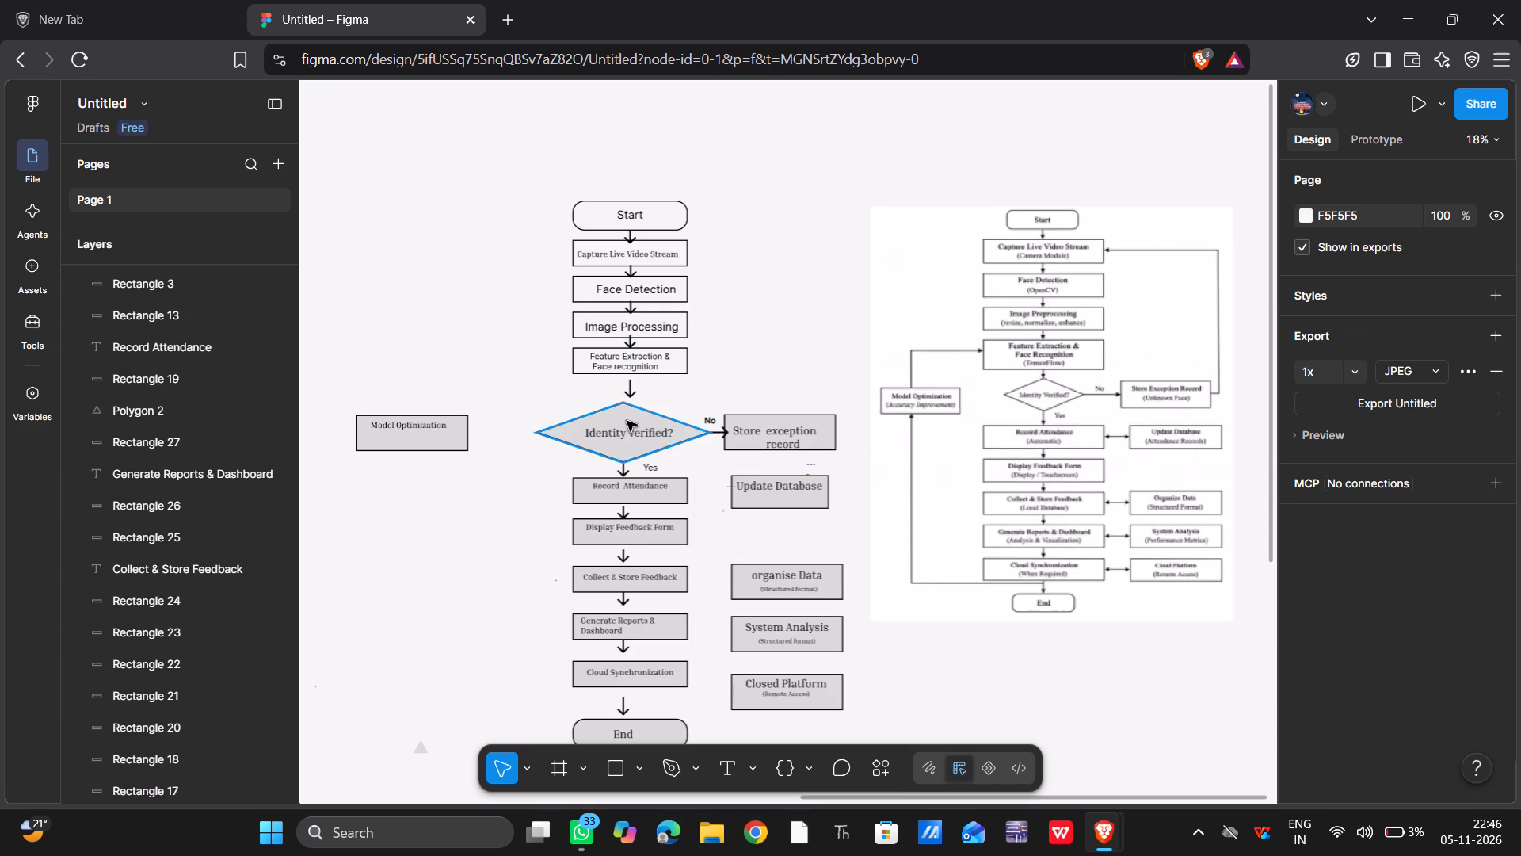